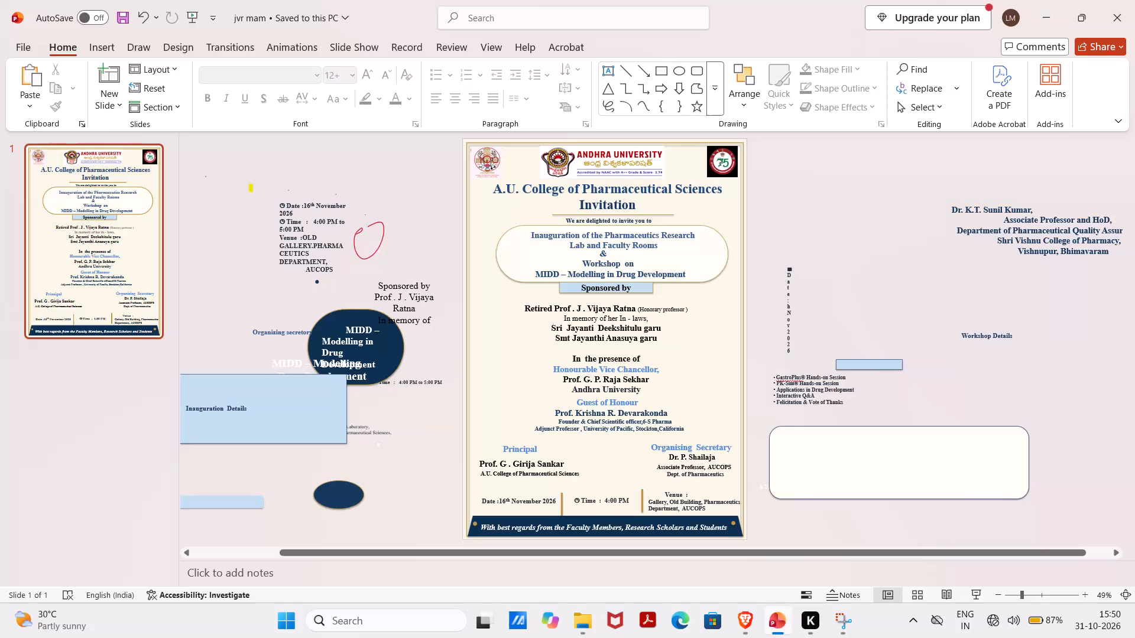
Insert the word "Renovated" before "Pharmaceutics" in the inauguration line of the invitation.
{"action": "left_click", "coordinate": [606, 237]}
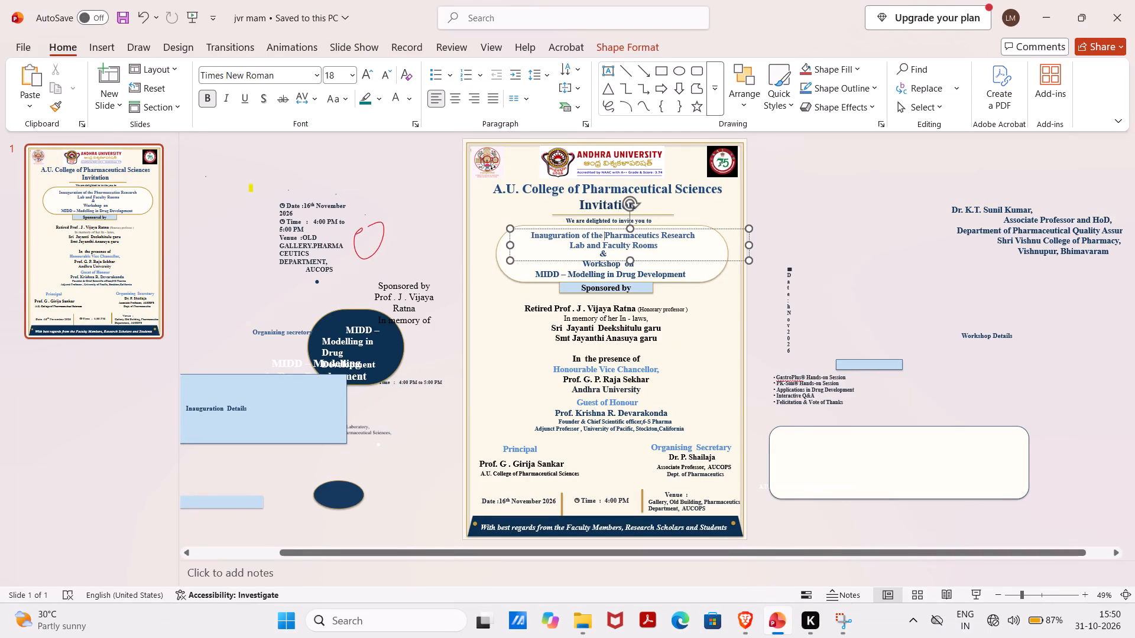
{"action": "key", "text": "r"}
{"action": "type", "text": "enovated"}
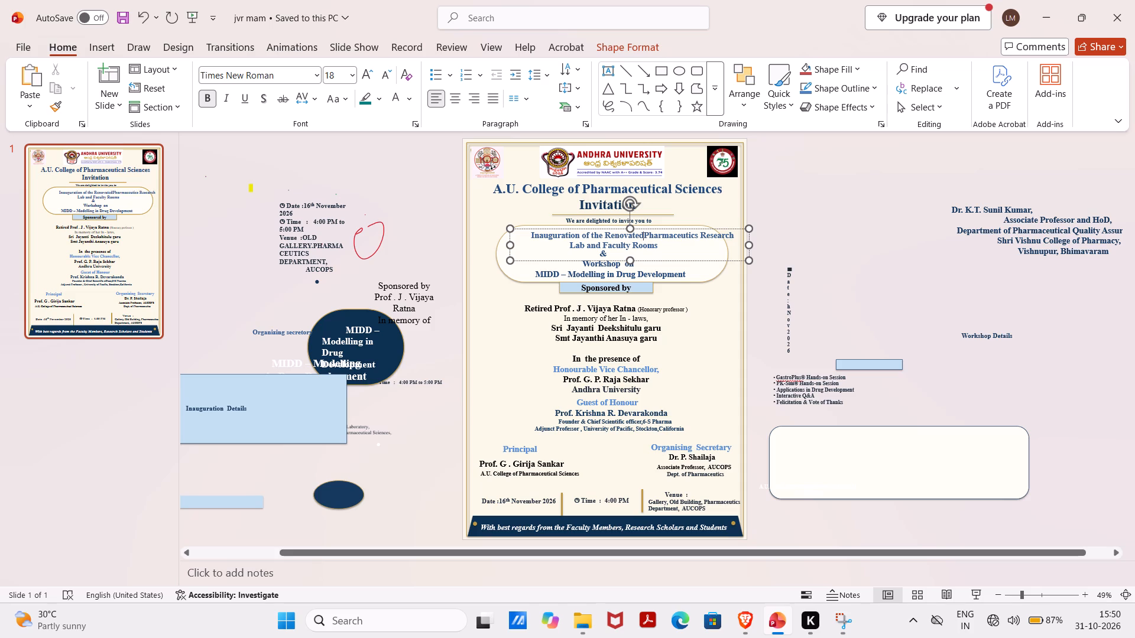
{"action": "key", "text": "space"}
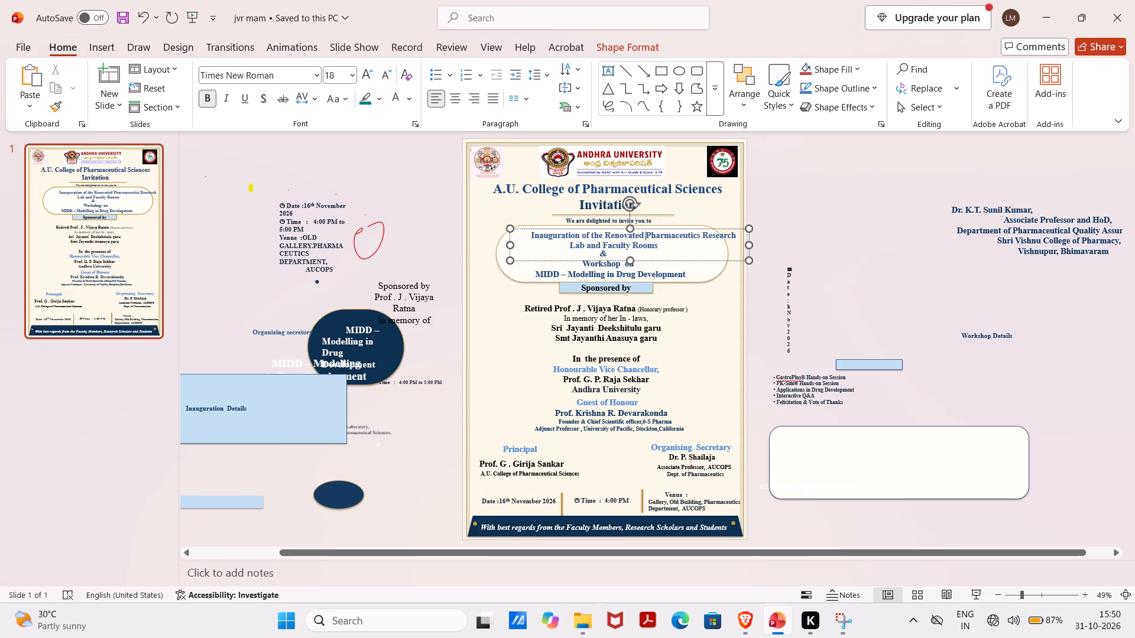
Break the inauguration line after "Pharmaceutics" so that "Research" starts a new line.
{"action": "left_click", "coordinate": [704, 236]}
{"action": "key", "text": "Return"}
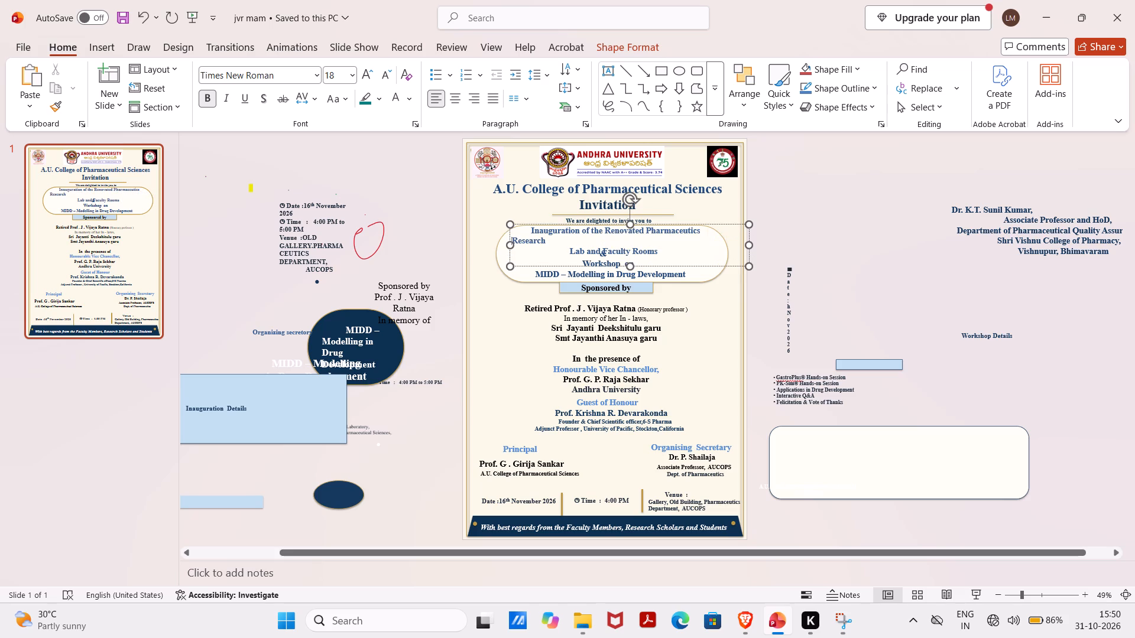
Widen the inauguration text box and remove the spaces and line break before "Lab and Faculty Rooms", joining it to the "Research" line.
{"action": "left_click", "coordinate": [569, 250]}
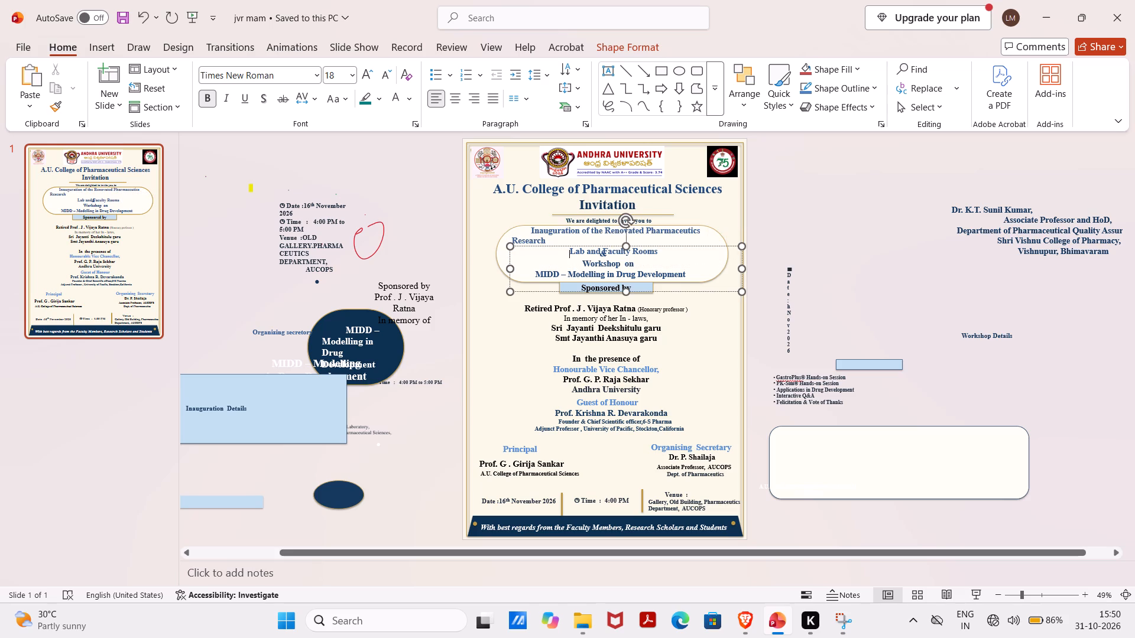
{"action": "key", "text": "BackSpace"}
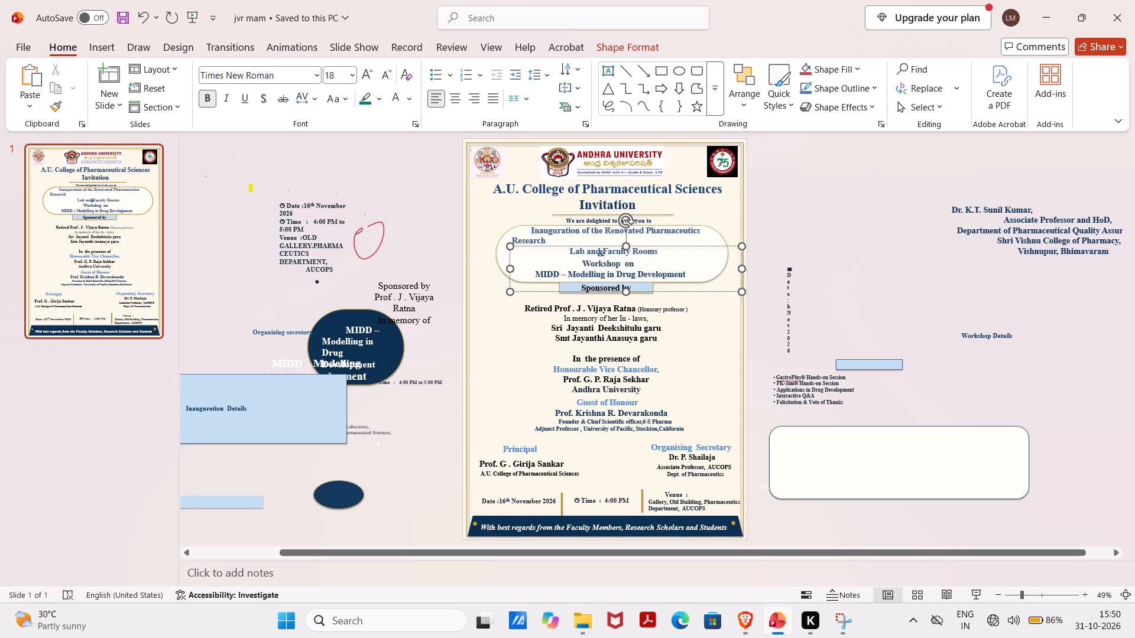
{"action": "left_click", "coordinate": [547, 238]}
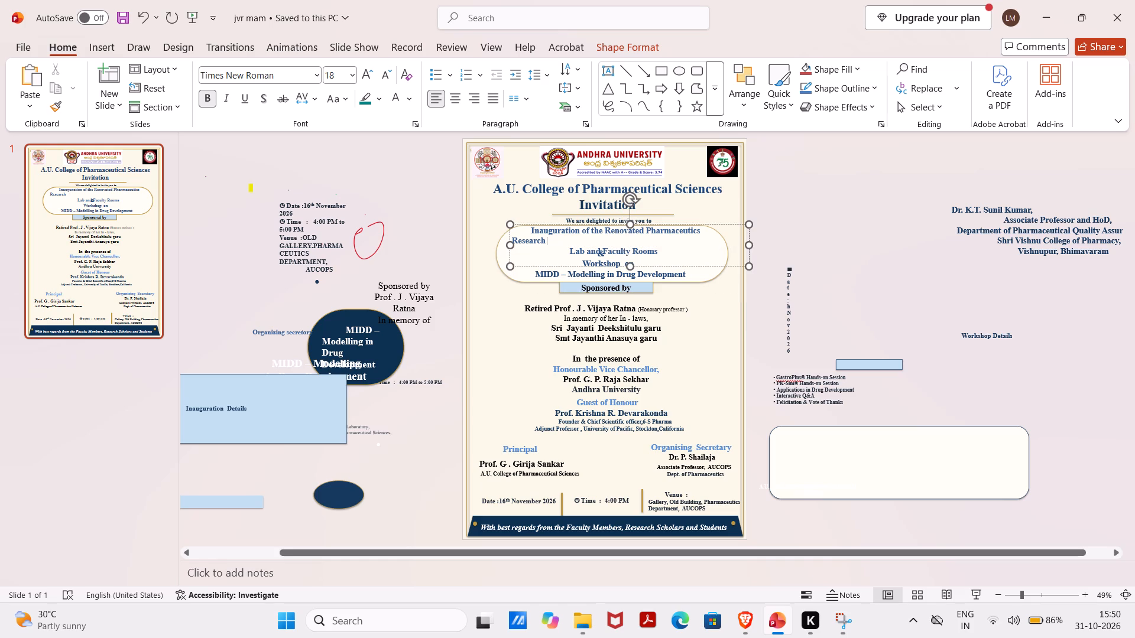
{"action": "left_click_drag", "start_coordinate": [508, 223], "coordinate": [477, 207]}
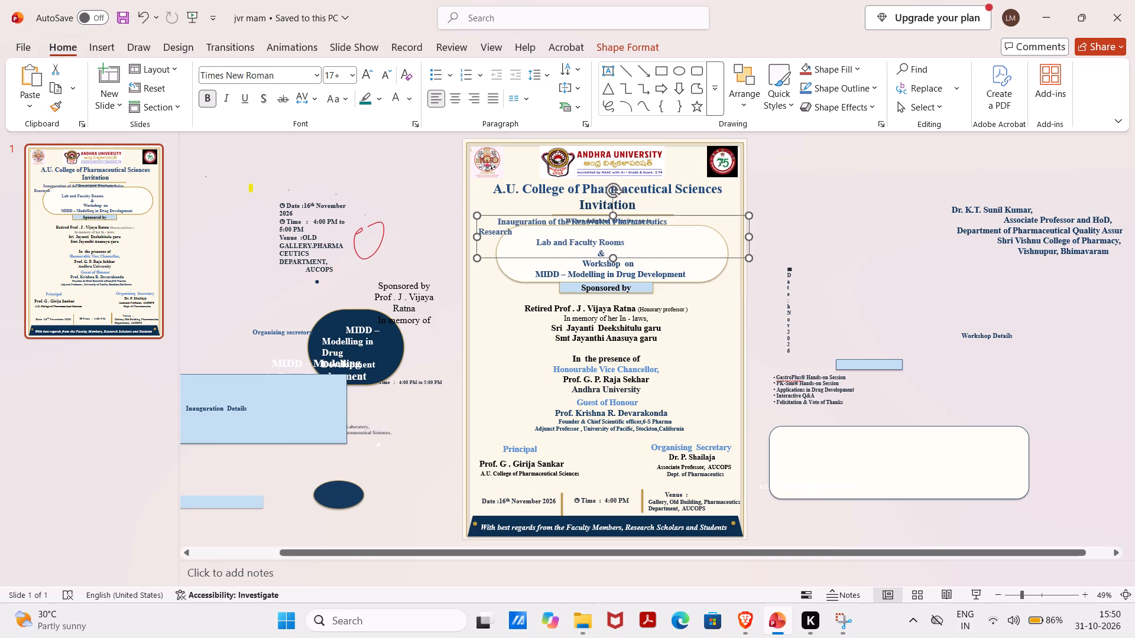
{"action": "left_click", "coordinate": [533, 243]}
{"action": "key", "text": "BackSpace"}
{"action": "key", "text": "BackSpace"}
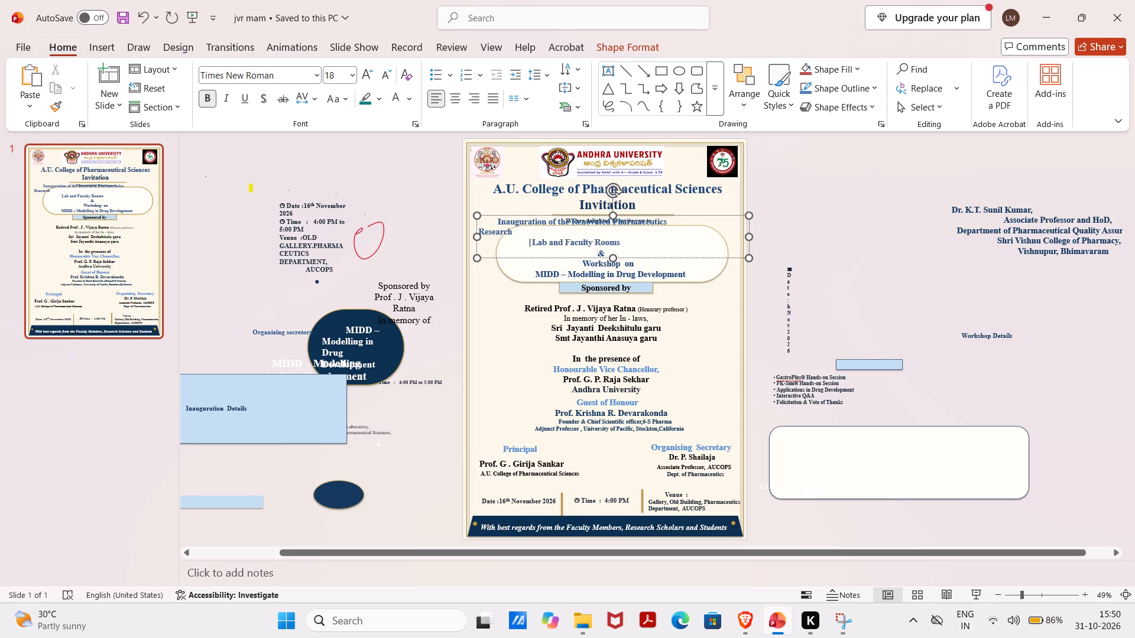
{"action": "key", "text": "BackSpace"}
{"action": "key", "text": "BackSpace"}
{"action": "key", "text": "BackSpace"}
{"action": "key", "text": "BackSpace"}
{"action": "key", "text": "BackSpace"}
{"action": "key", "text": "BackSpace"}
{"action": "key", "text": "BackSpace"}
{"action": "key", "text": "BackSpace"}
{"action": "key", "text": "BackSpace"}
{"action": "key", "text": "BackSpace"}
{"action": "key", "text": "BackSpace"}
{"action": "key", "text": "BackSpace"}
{"action": "key", "text": "BackSpace"}
{"action": "key", "text": "BackSpace"}
{"action": "key", "text": "BackSpace"}
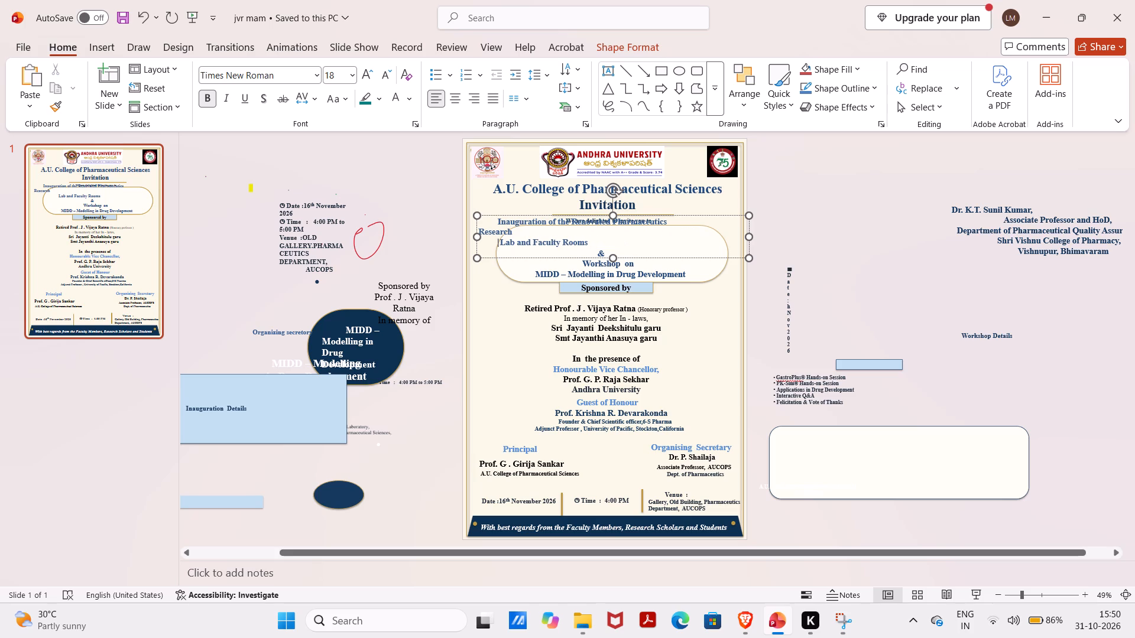
{"action": "key", "text": "BackSpace"}
{"action": "key", "text": "BackSpace"}
{"action": "key", "text": "BackSpace"}
{"action": "key", "text": "BackSpace"}
{"action": "key", "text": "BackSpace"}
{"action": "key", "text": "BackSpace"}
{"action": "key", "text": "BackSpace"}
{"action": "key", "text": "BackSpace"}
{"action": "key", "text": "BackSpace"}
{"action": "key", "text": "BackSpace"}
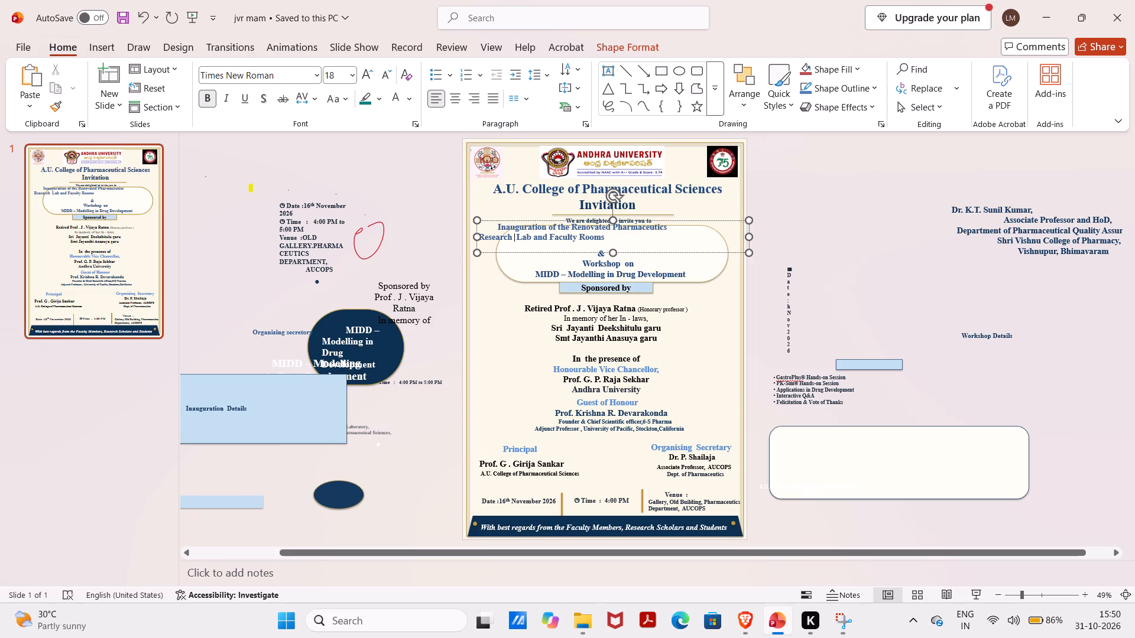
Indent the "Research Lab and Faculty Rooms" line with spaces so it sits centred beneath the first inauguration line.
{"action": "left_click", "coordinate": [750, 255]}
{"action": "left_click_drag", "start_coordinate": [478, 220], "coordinate": [508, 242]}
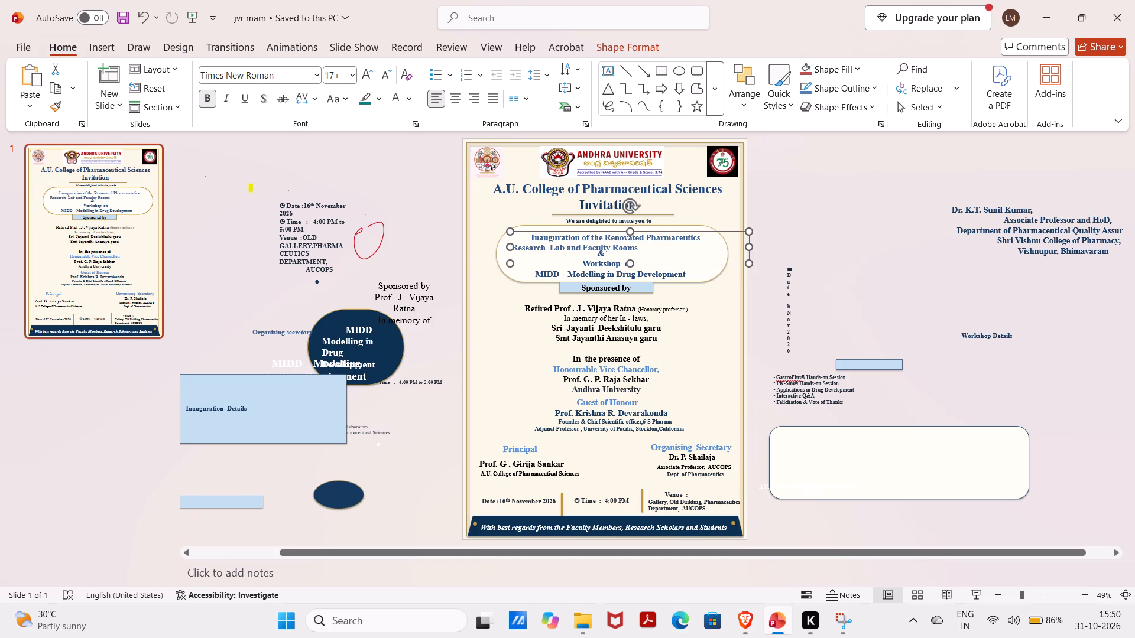
{"action": "left_click_drag", "start_coordinate": [517, 231], "coordinate": [446, 208]}
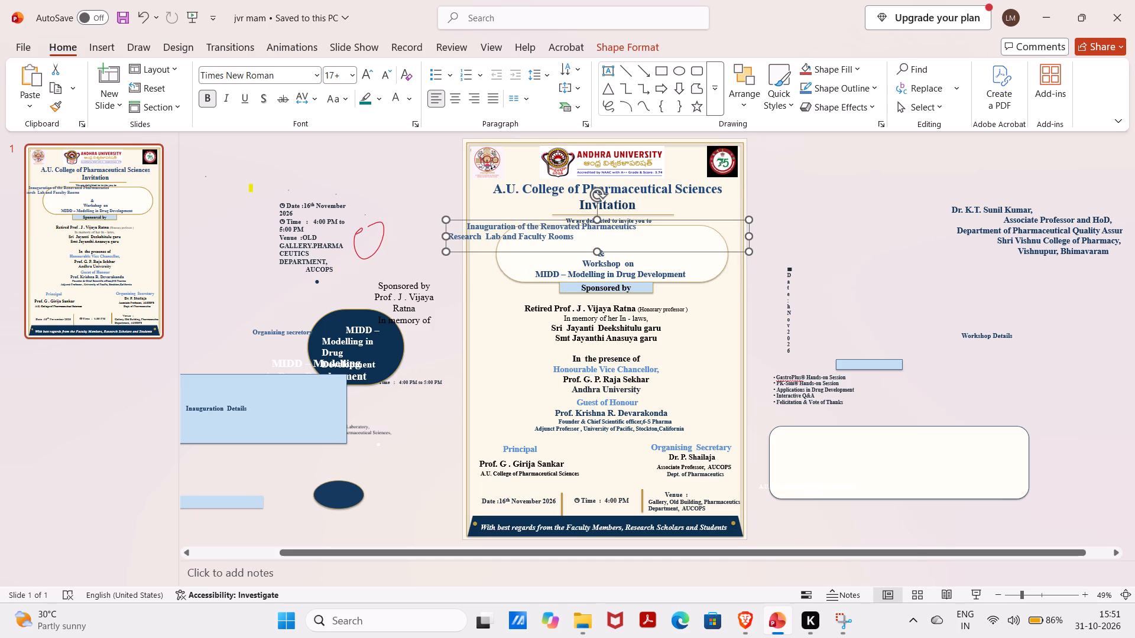
{"action": "left_click", "coordinate": [450, 232]}
{"action": "key", "text": "space"}
{"action": "key", "text": "space"}
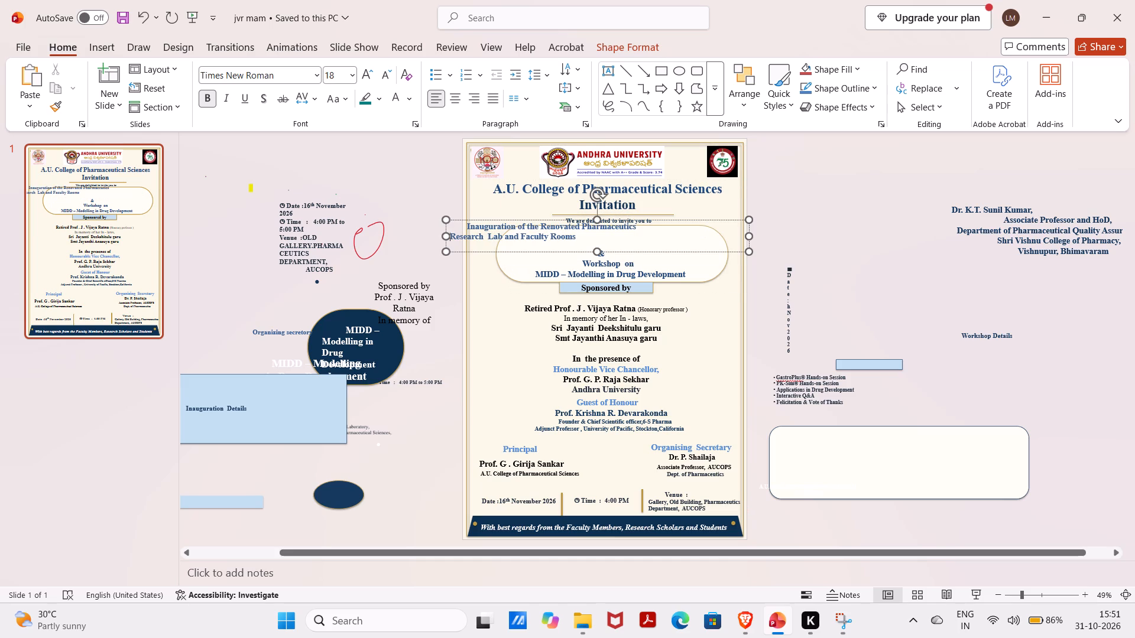
{"action": "key", "text": "space"}
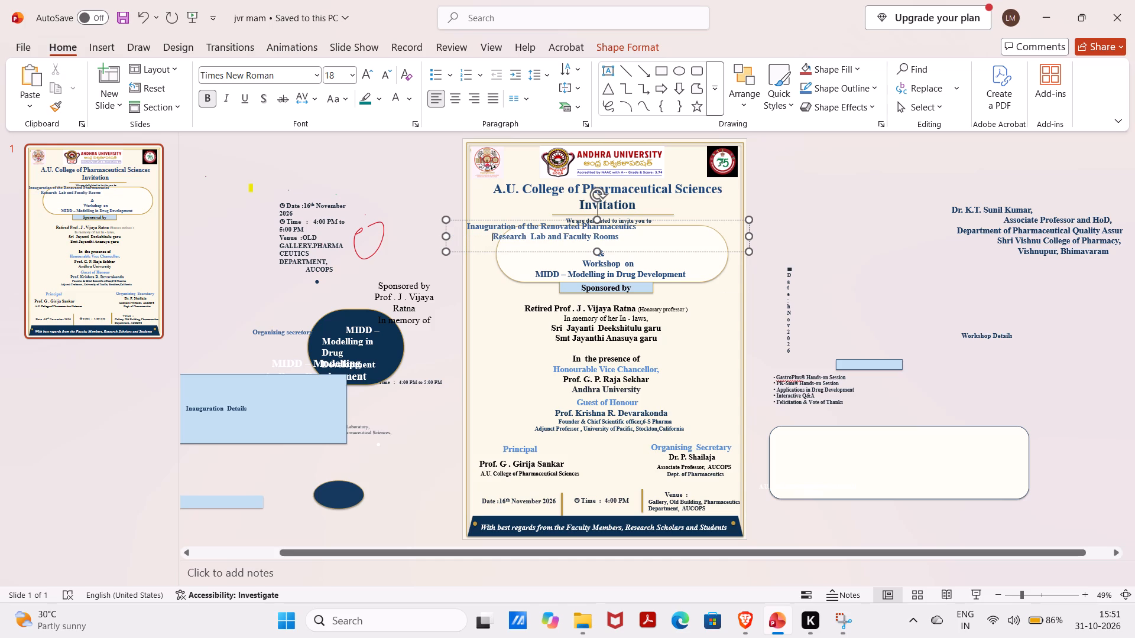
Narrow the inauguration text box so its two lines sit inside the rounded frame above the "&", then deselect it.
{"action": "left_click_drag", "start_coordinate": [445, 216], "coordinate": [501, 235]}
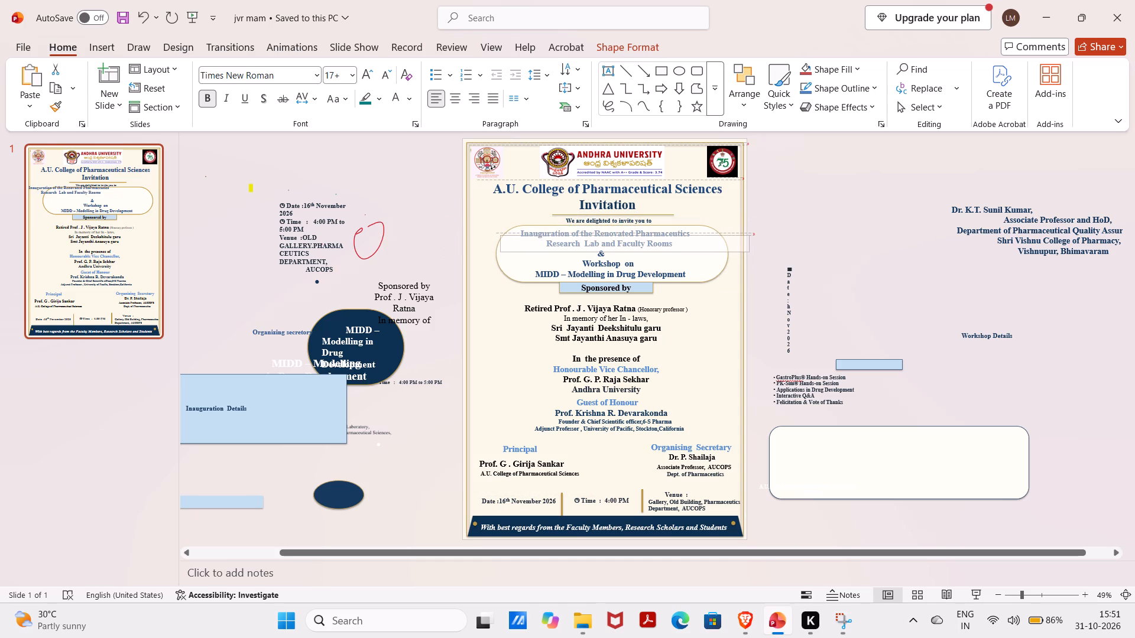
{"action": "left_click_drag", "start_coordinate": [501, 235], "coordinate": [505, 235]}
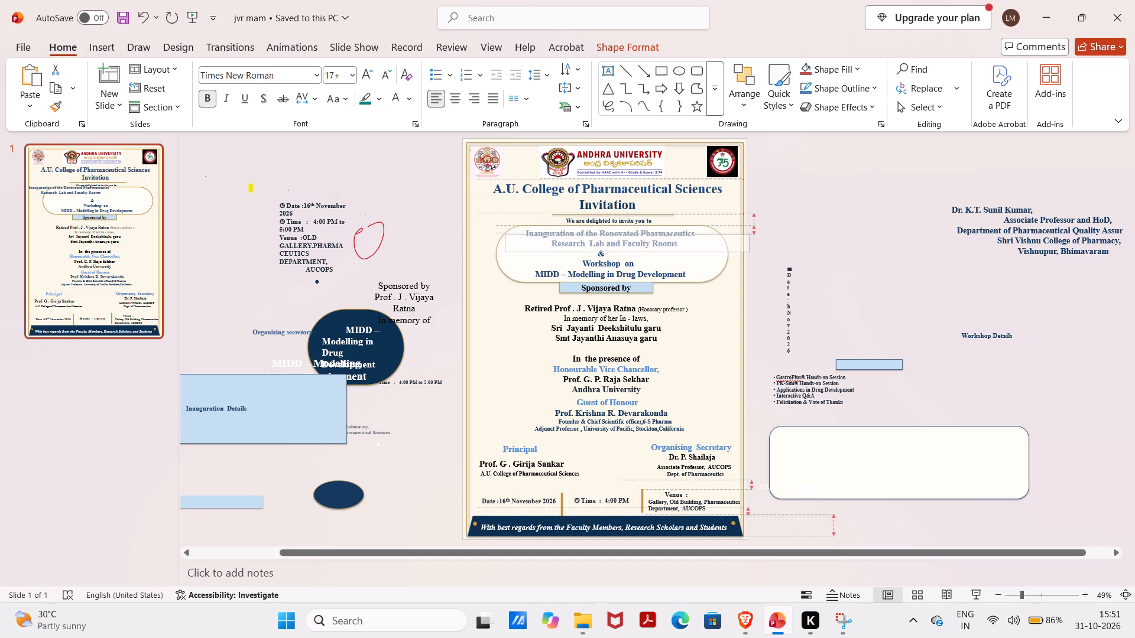
{"action": "left_click_drag", "start_coordinate": [505, 235], "coordinate": [510, 235]}
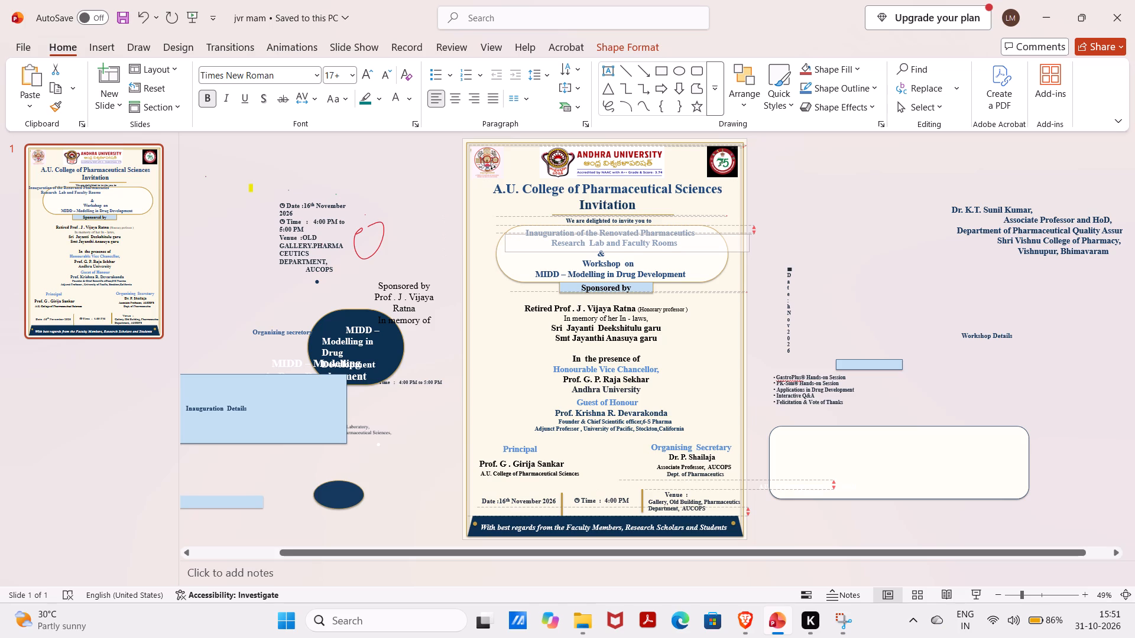
{"action": "left_click", "coordinate": [849, 269]}
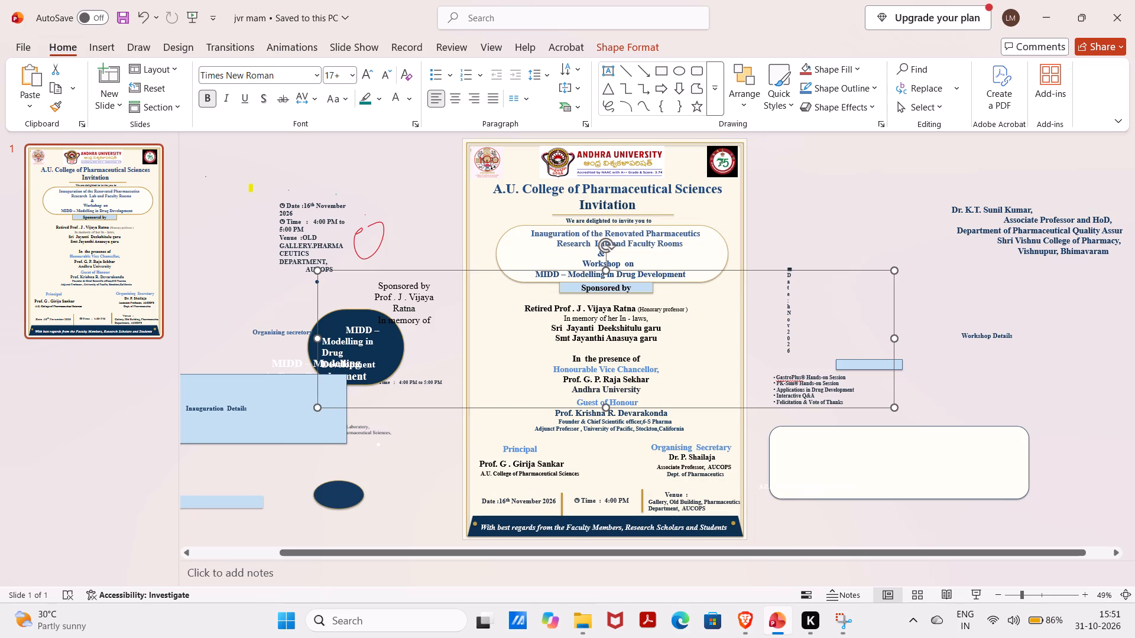
{"action": "left_click", "coordinate": [1000, 274]}
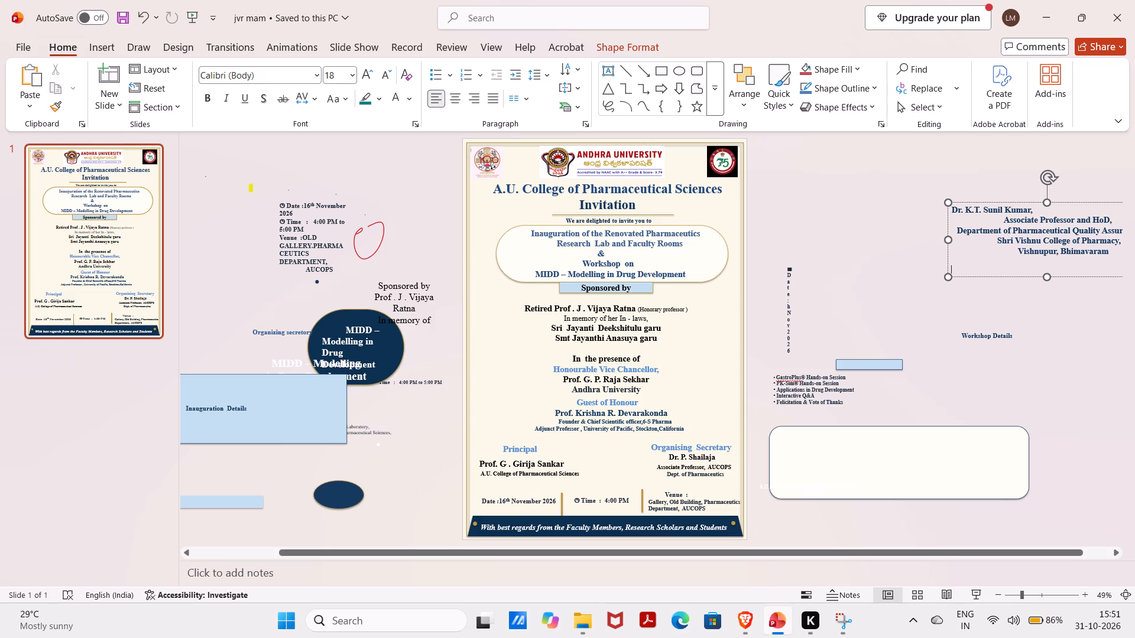
Switch to Snipping Tool and start a new screen snip for capturing the updated invitation.
{"action": "left_click", "coordinate": [852, 619]}
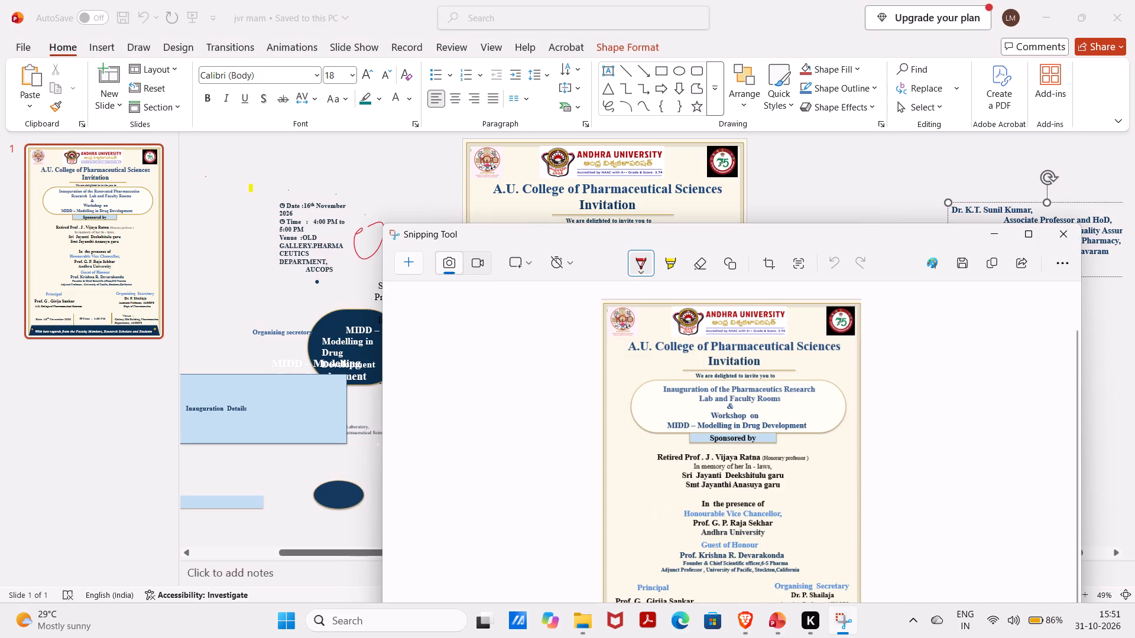
{"action": "left_click", "coordinate": [400, 262]}
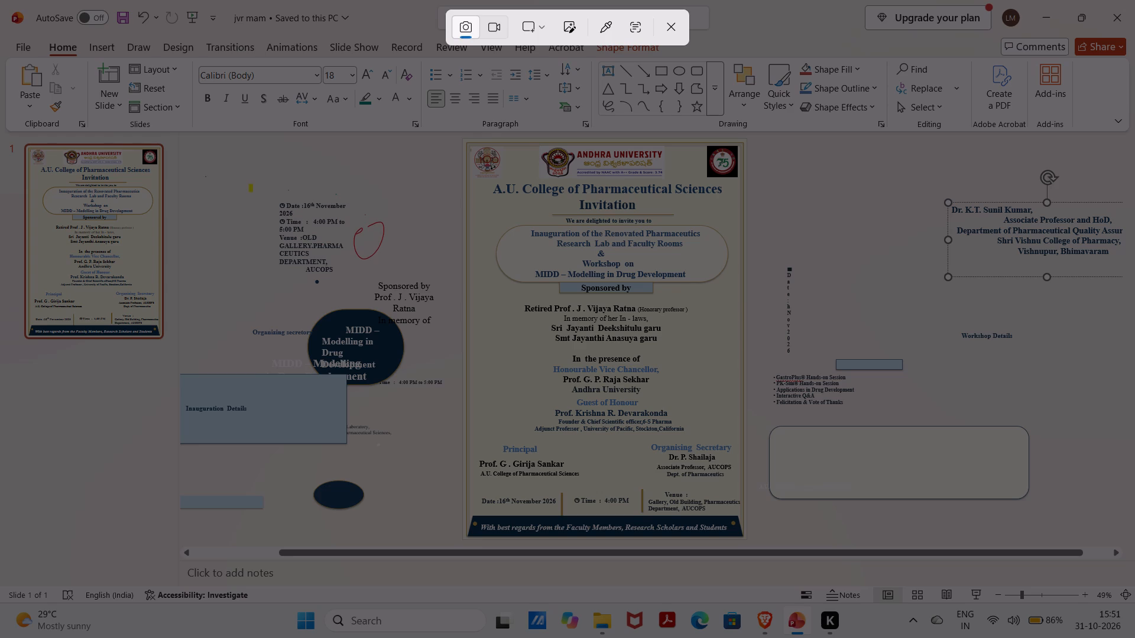
{"action": "left_click", "coordinate": [676, 35]}
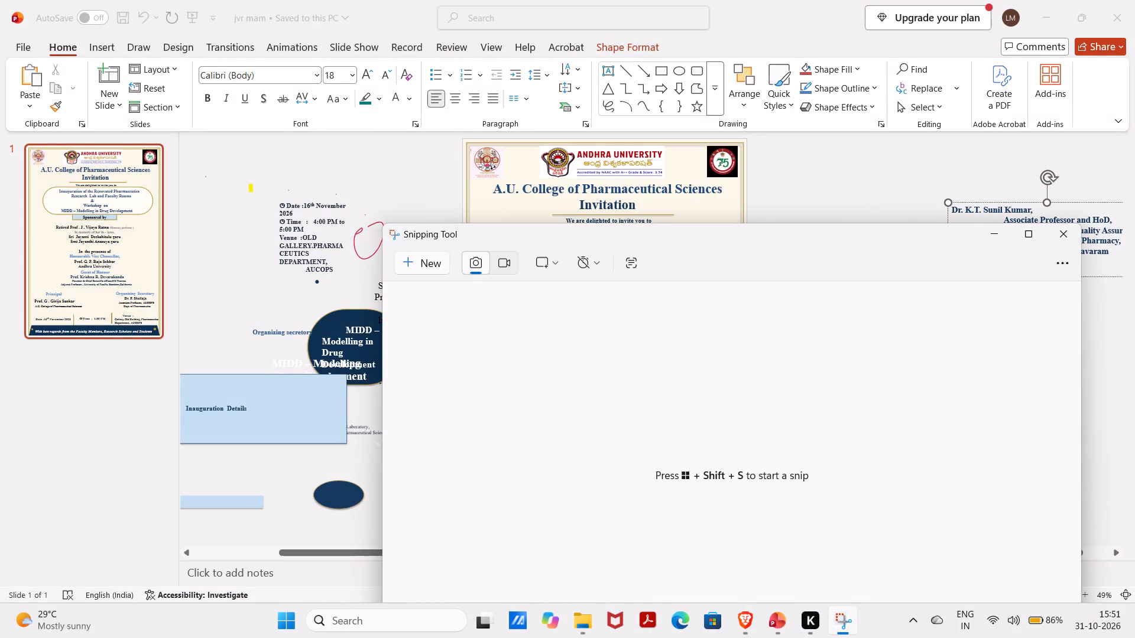
{"action": "left_click", "coordinate": [411, 260]}
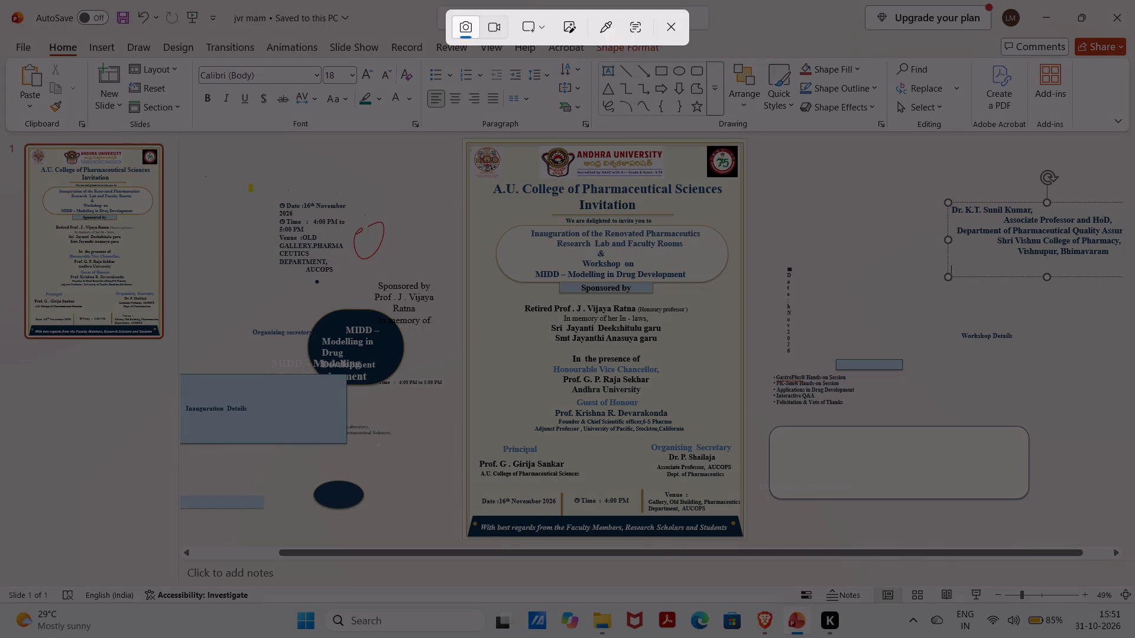
Snip the entire invitation slide, from its top border down to the dark best-regards banner, and copy the captured image.
{"action": "left_click", "coordinate": [465, 138]}
{"action": "left_click_drag", "start_coordinate": [465, 138], "coordinate": [627, 353]}
{"action": "scroll", "coordinate": [633, 364], "scroll_direction": "up", "scroll_amount": 1}
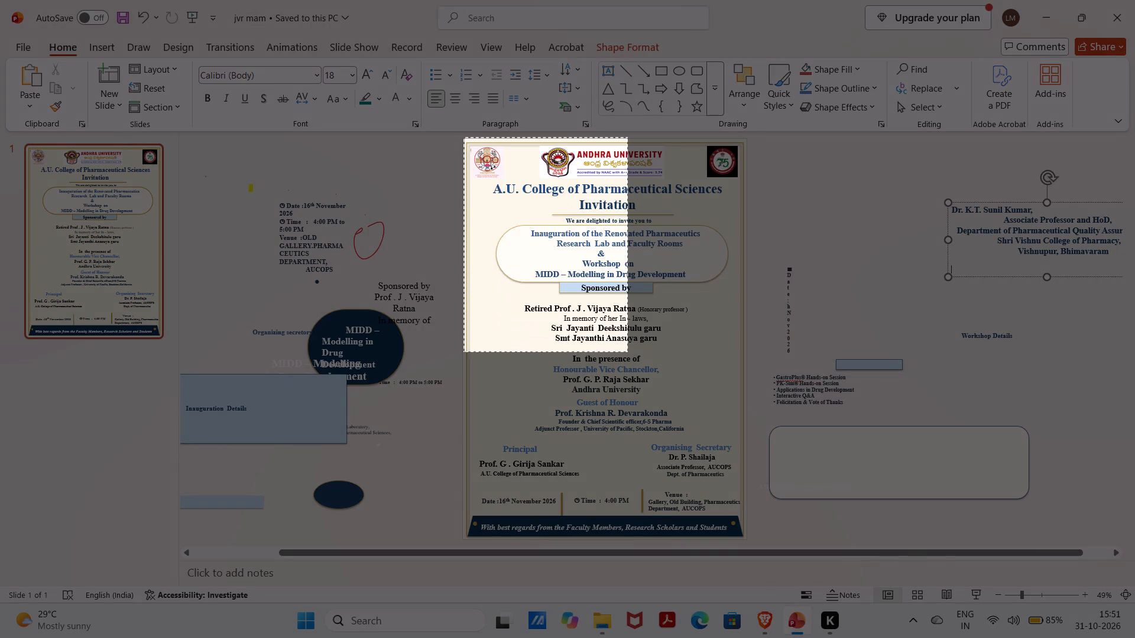
{"action": "scroll", "coordinate": [627, 353], "scroll_direction": "up", "scroll_amount": 1}
{"action": "left_click_drag", "start_coordinate": [627, 353], "coordinate": [745, 532]}
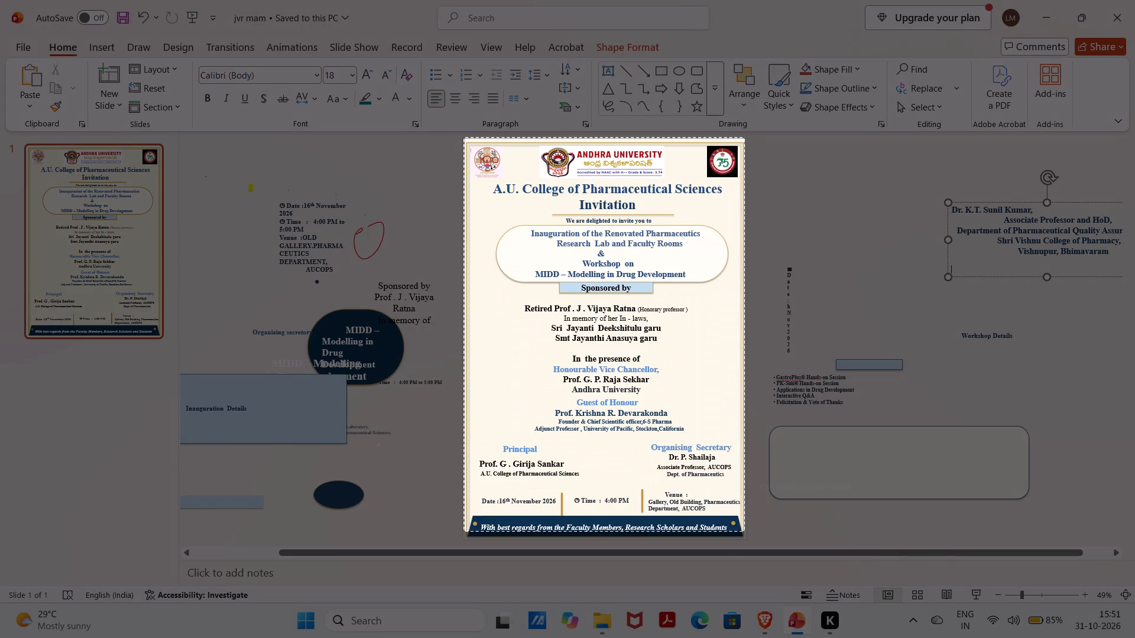
{"action": "left_click_drag", "start_coordinate": [745, 532], "coordinate": [749, 541]}
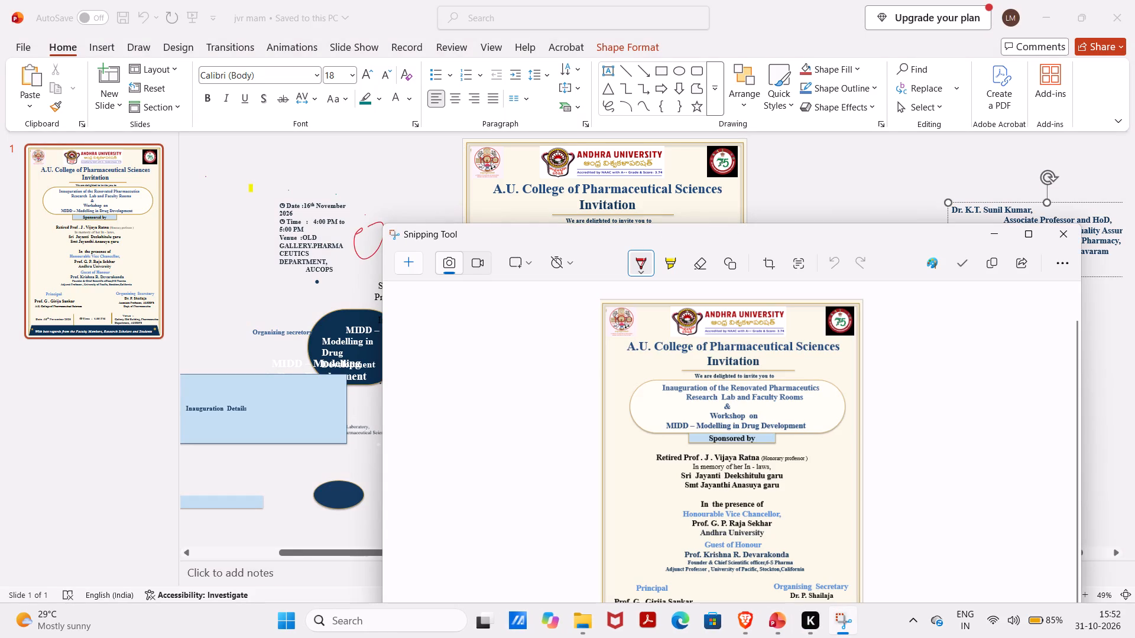
{"action": "left_click", "coordinate": [990, 263]}
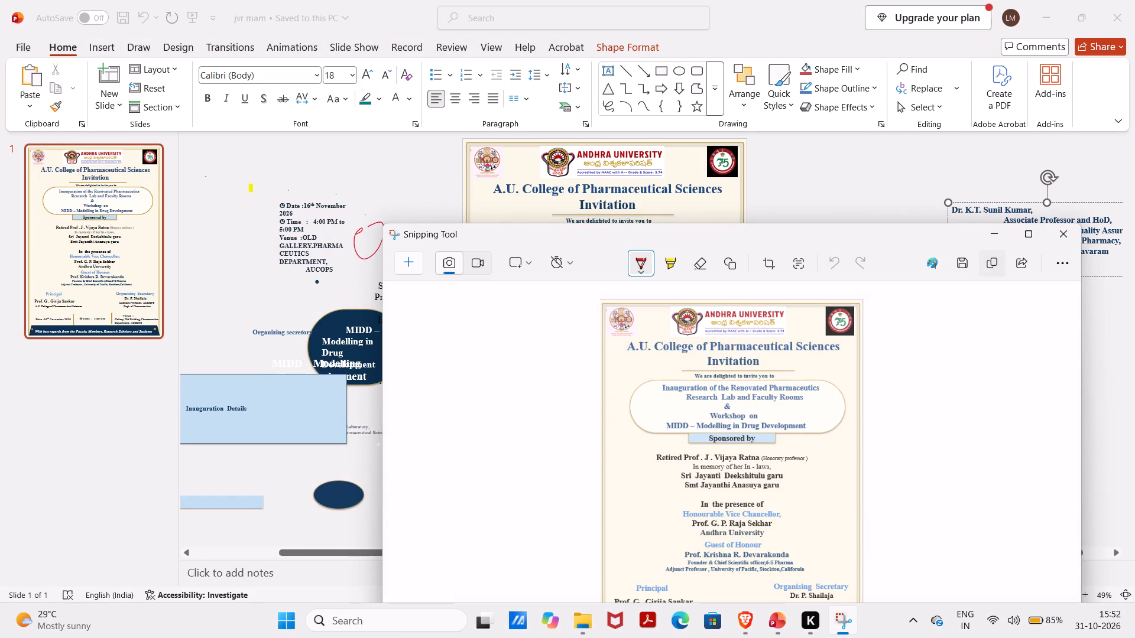
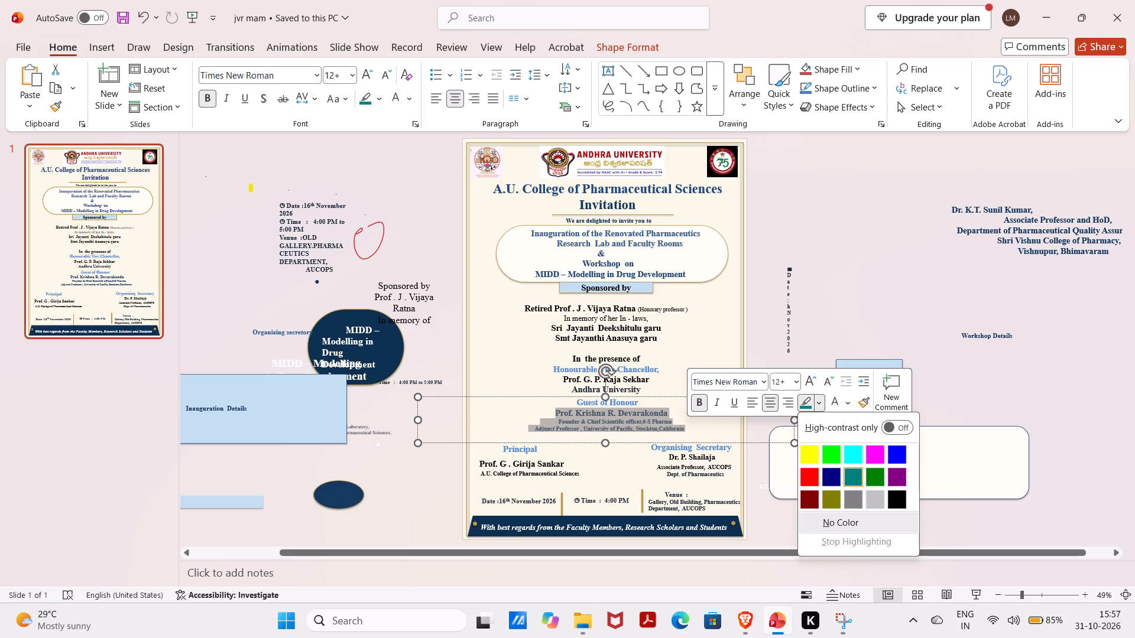
Open the font colour choices for the selected guest's name and designation lines beneath the "Guest of Honour" heading.
{"action": "left_click", "coordinate": [844, 405]}
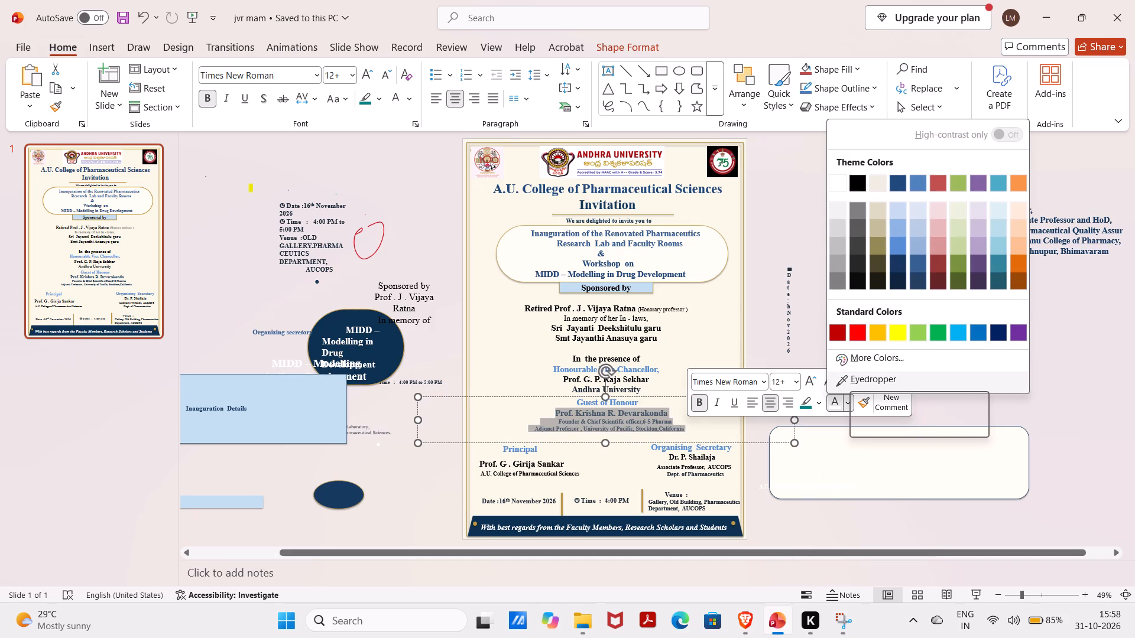
Recolour the guest's name and the two affiliation lines beneath "Guest of Honour" black, then deselect the text.
{"action": "left_click", "coordinate": [861, 183]}
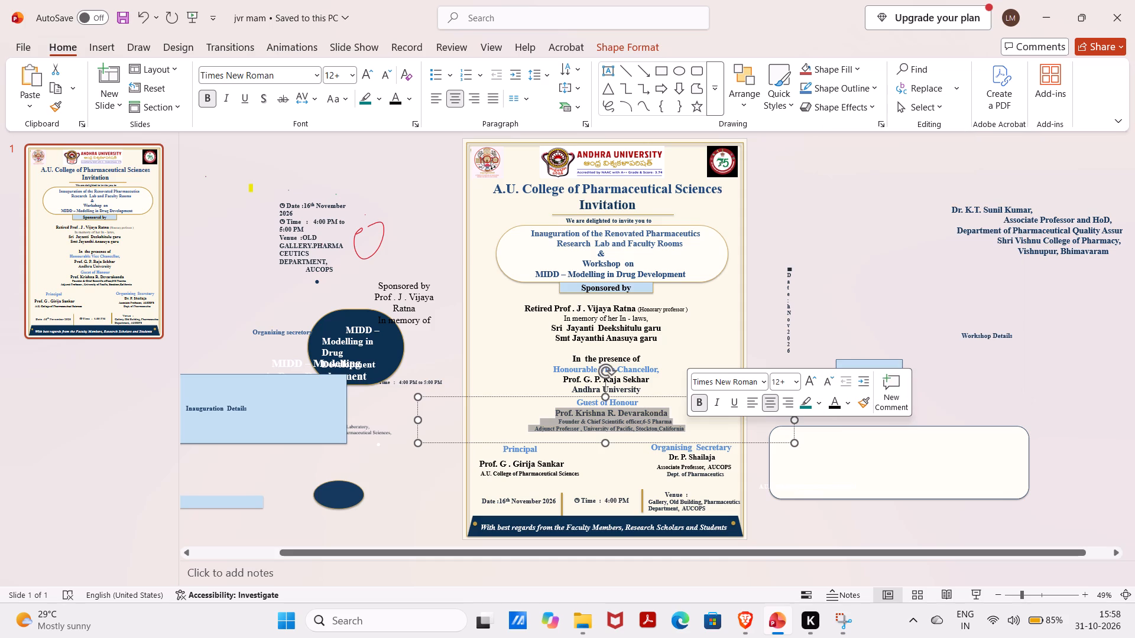
{"action": "left_click", "coordinate": [852, 202]}
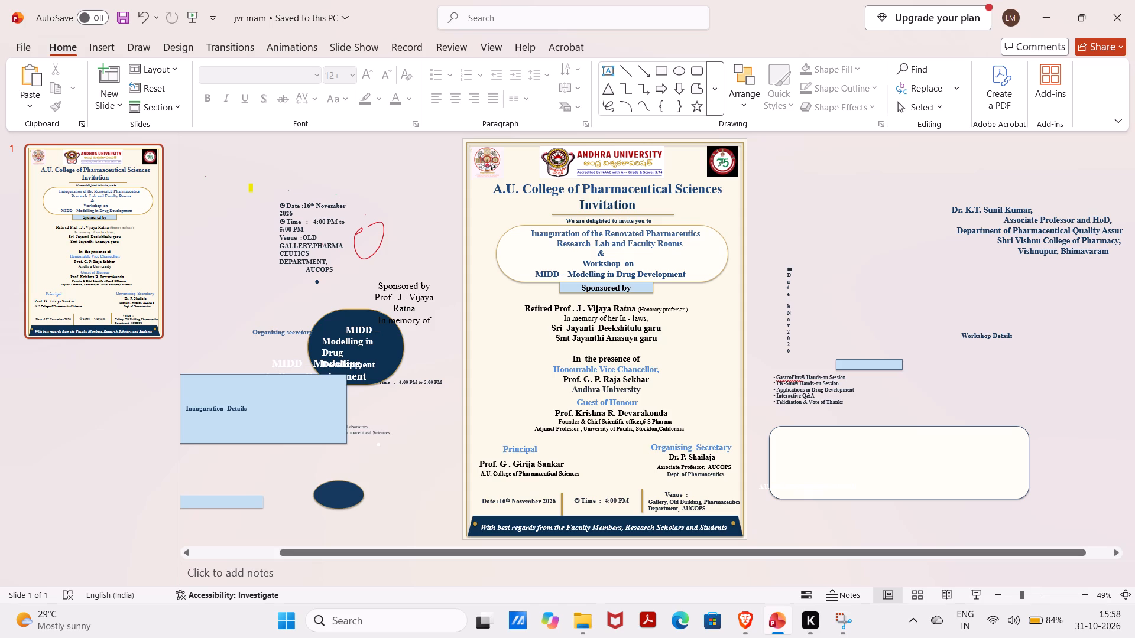
Recolour the guest's two affiliation lines, from "Founder & Chief Scientific officer" to "Stockton,California", in the medium theme blue used for "Guest of Honour".
{"action": "left_click_drag", "start_coordinate": [560, 424], "coordinate": [644, 425]}
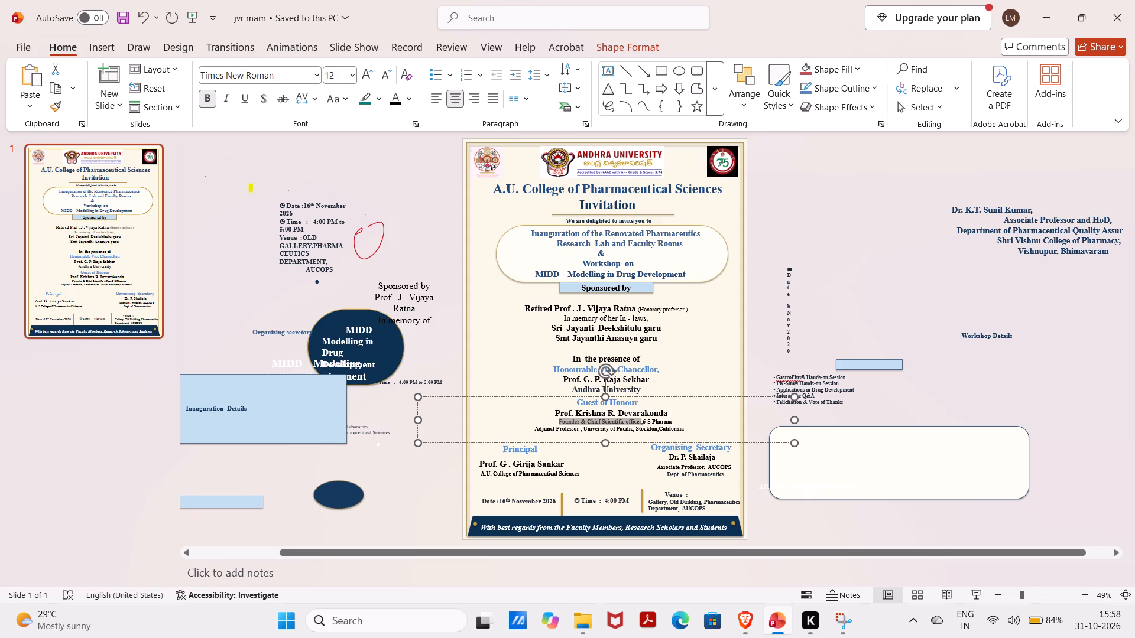
{"action": "left_click_drag", "start_coordinate": [644, 425], "coordinate": [695, 435]}
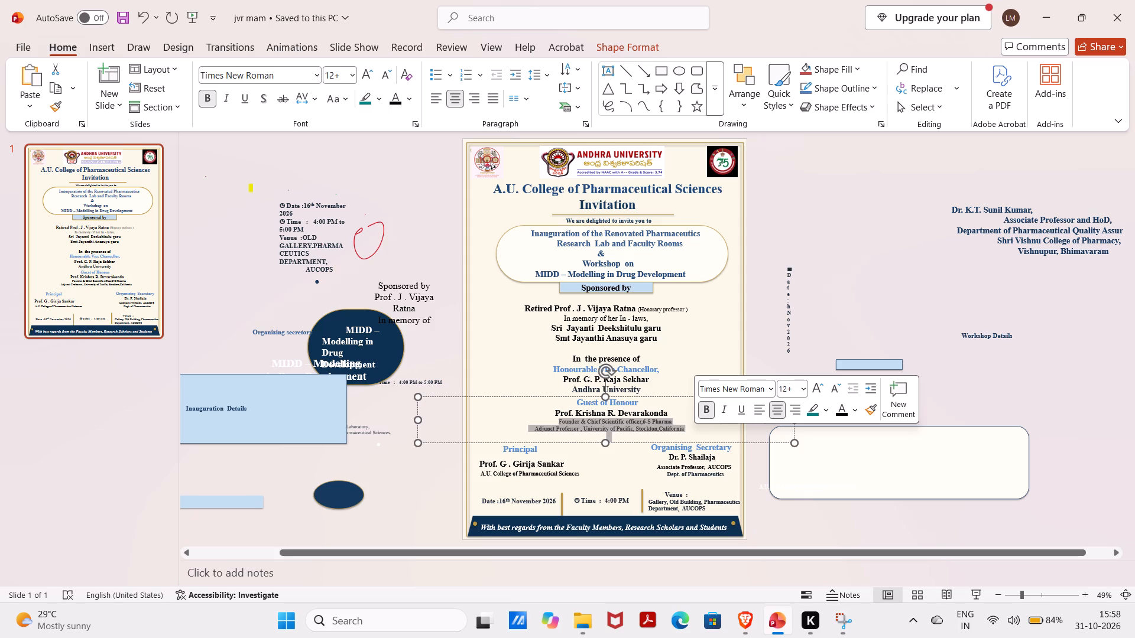
{"action": "left_click", "coordinate": [851, 410]}
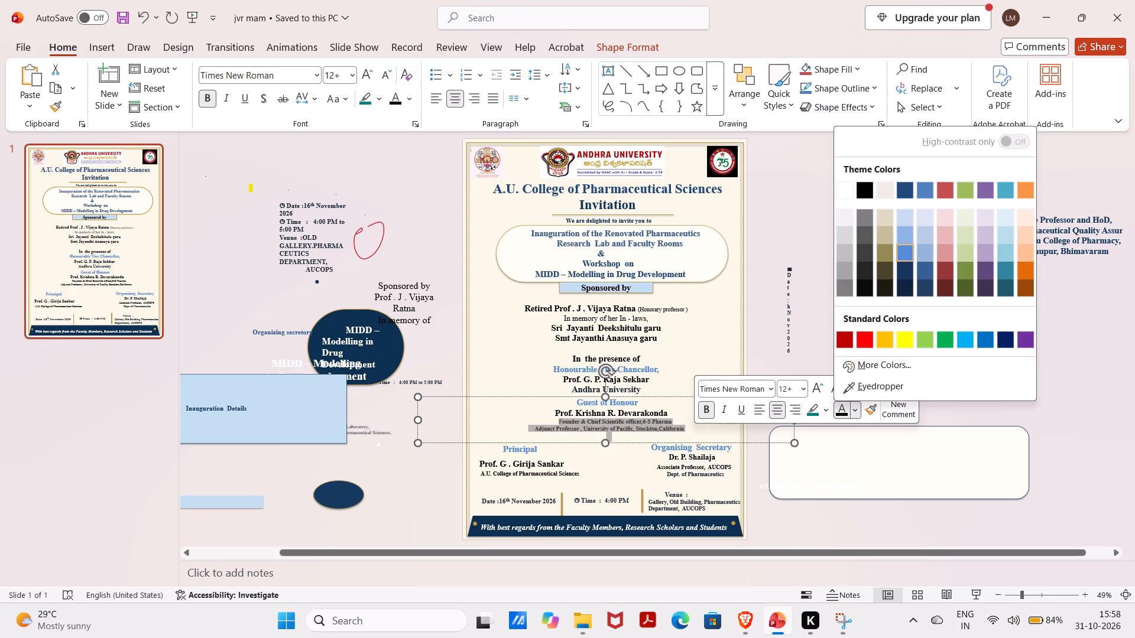
{"action": "left_click", "coordinate": [906, 248]}
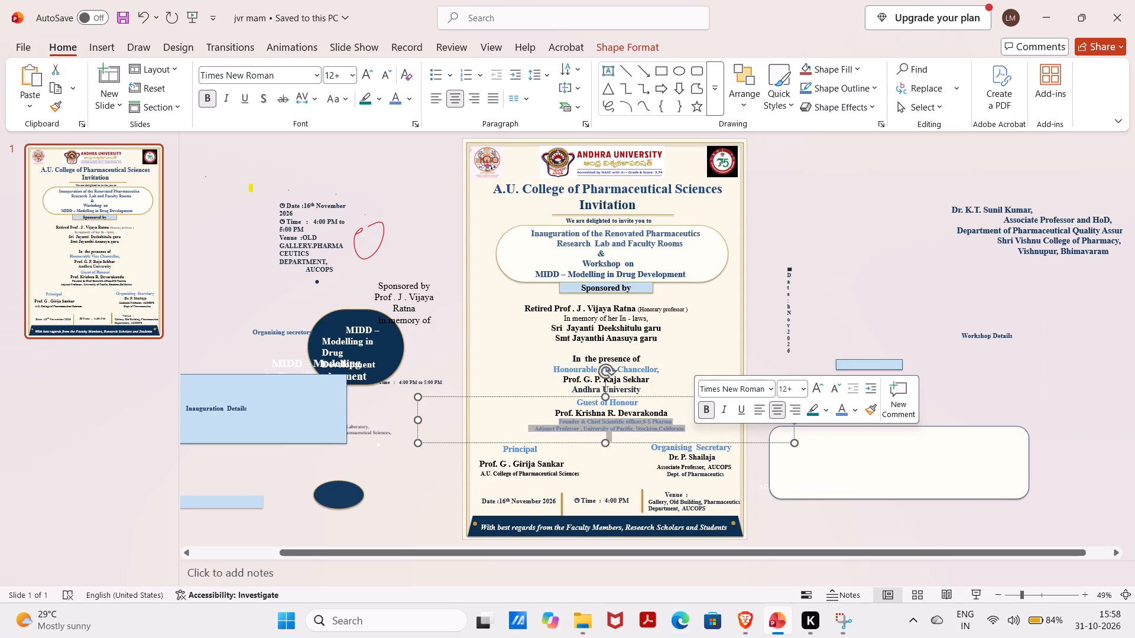
{"action": "left_click", "coordinate": [802, 240]}
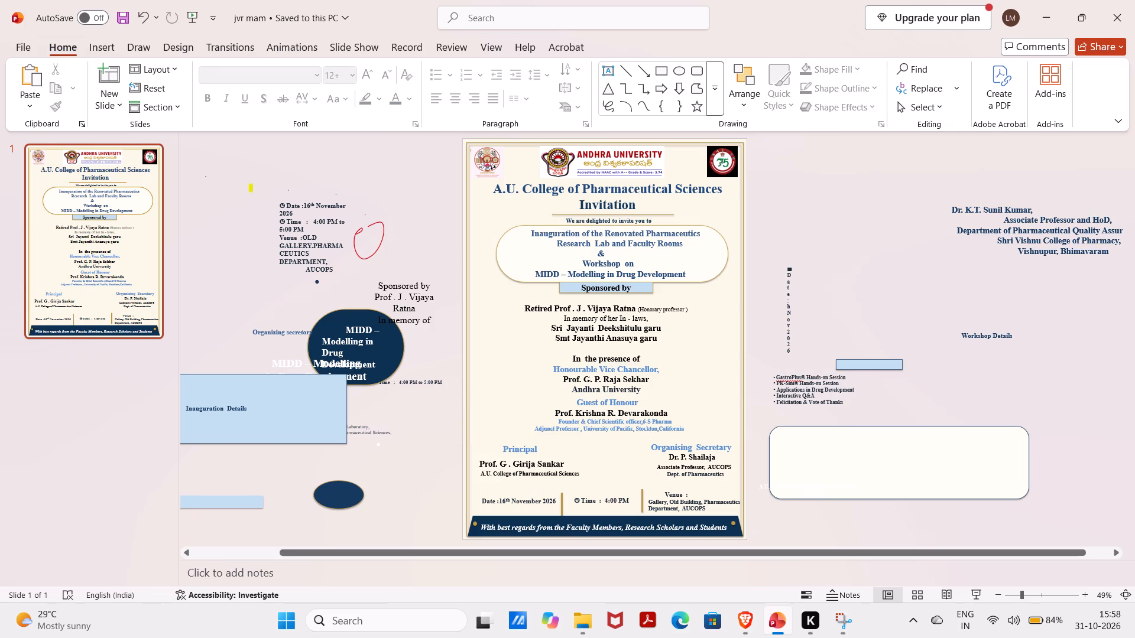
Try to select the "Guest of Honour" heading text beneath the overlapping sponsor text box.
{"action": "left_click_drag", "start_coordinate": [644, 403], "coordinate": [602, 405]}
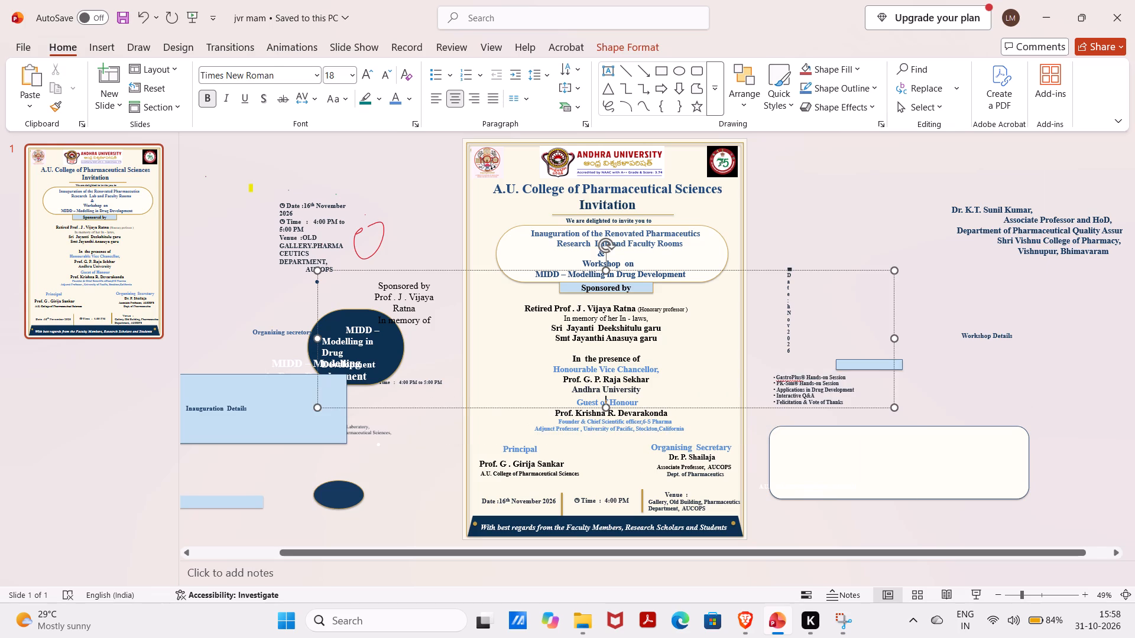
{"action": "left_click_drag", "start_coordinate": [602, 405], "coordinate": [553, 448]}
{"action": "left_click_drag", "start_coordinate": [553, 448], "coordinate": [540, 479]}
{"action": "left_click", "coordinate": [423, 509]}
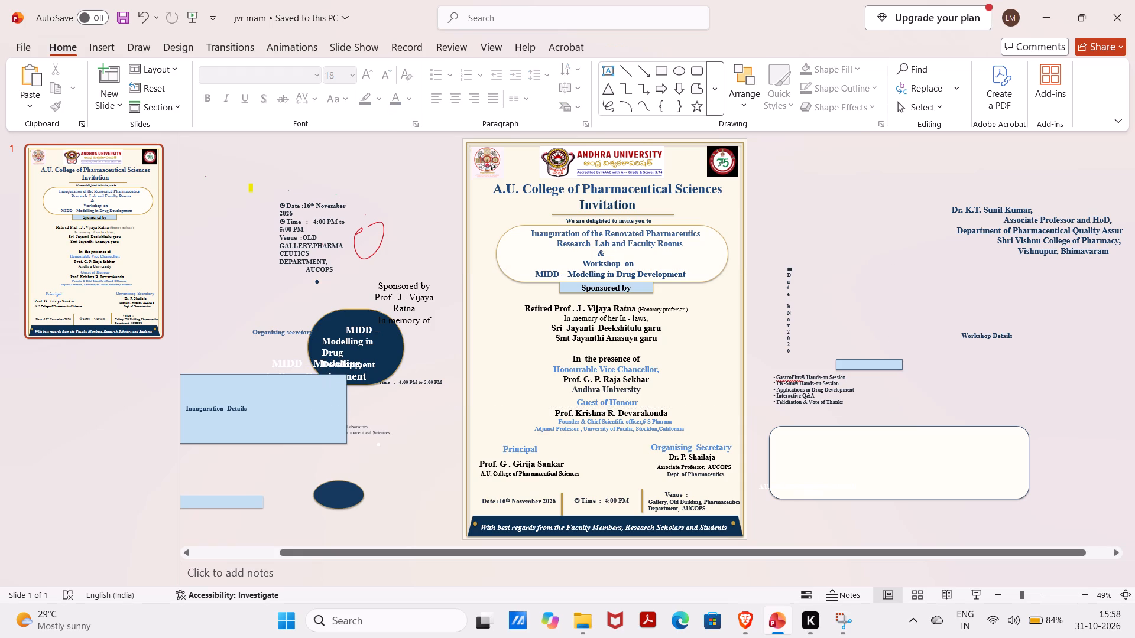
Recolour the "Principal" heading red.
{"action": "left_click_drag", "start_coordinate": [501, 452], "coordinate": [543, 452]}
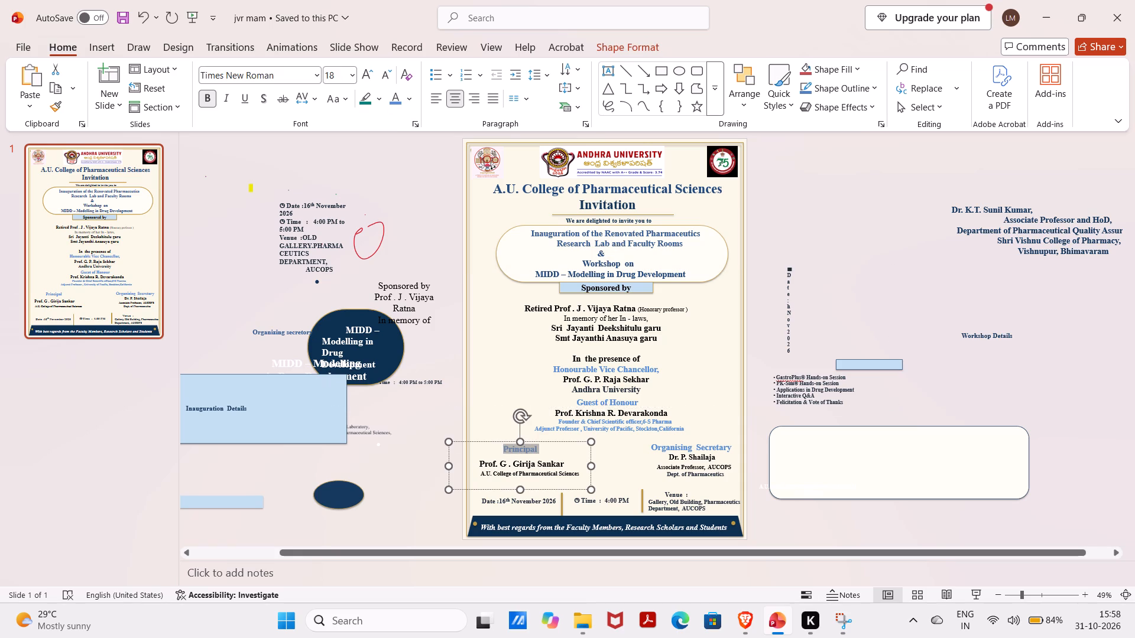
{"action": "left_click_drag", "start_coordinate": [543, 452], "coordinate": [556, 451]}
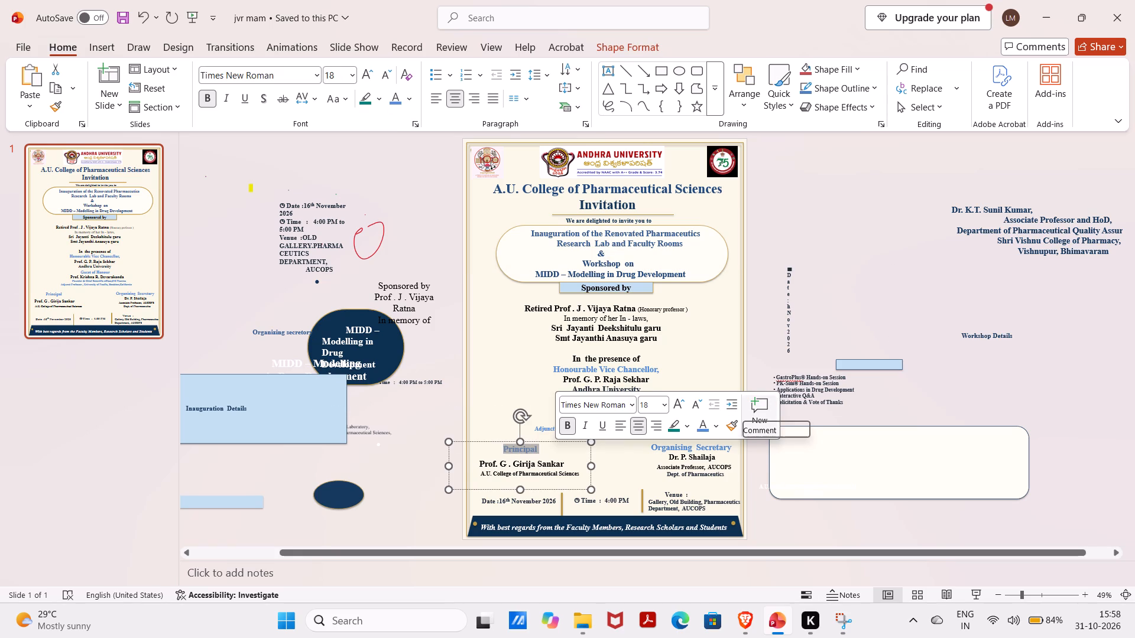
{"action": "left_click", "coordinate": [711, 428]}
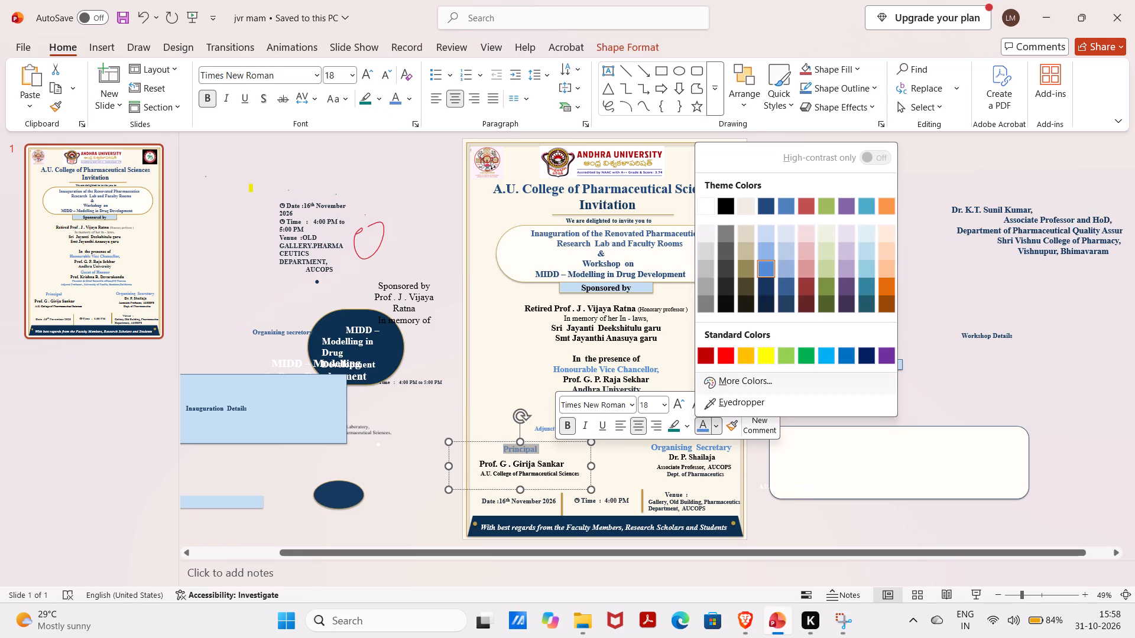
{"action": "left_click", "coordinate": [716, 356]}
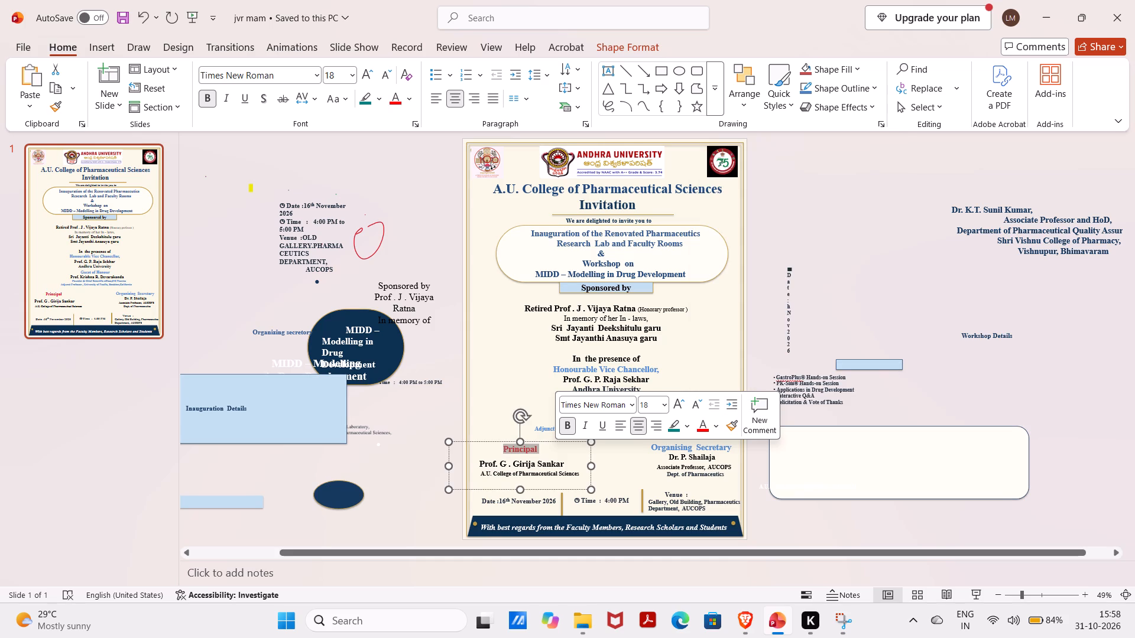
{"action": "left_click", "coordinate": [813, 313]}
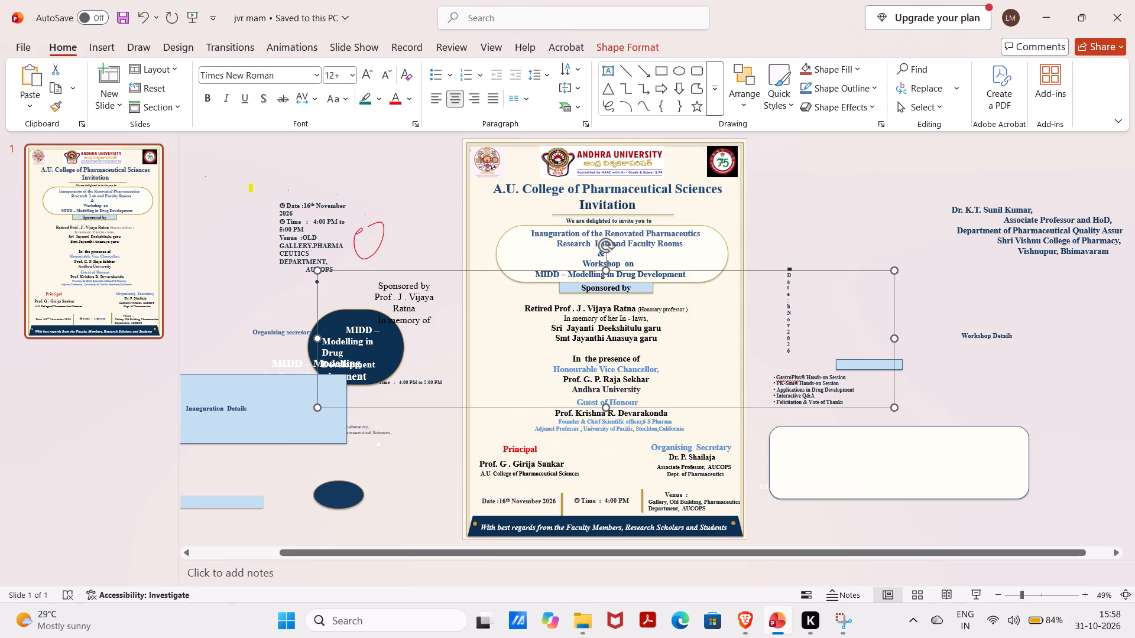
Recolour the "Organising Secretary" heading red to match "Principal".
{"action": "left_click_drag", "start_coordinate": [727, 447], "coordinate": [654, 453]}
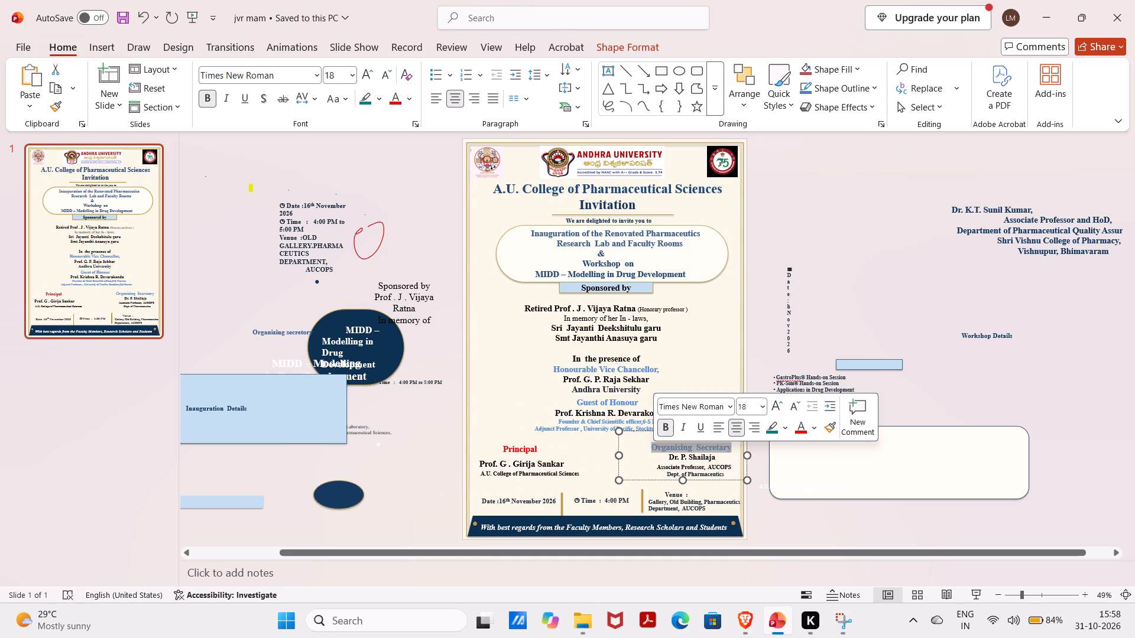
{"action": "left_click", "coordinate": [801, 428]}
{"action": "left_click", "coordinate": [810, 348]}
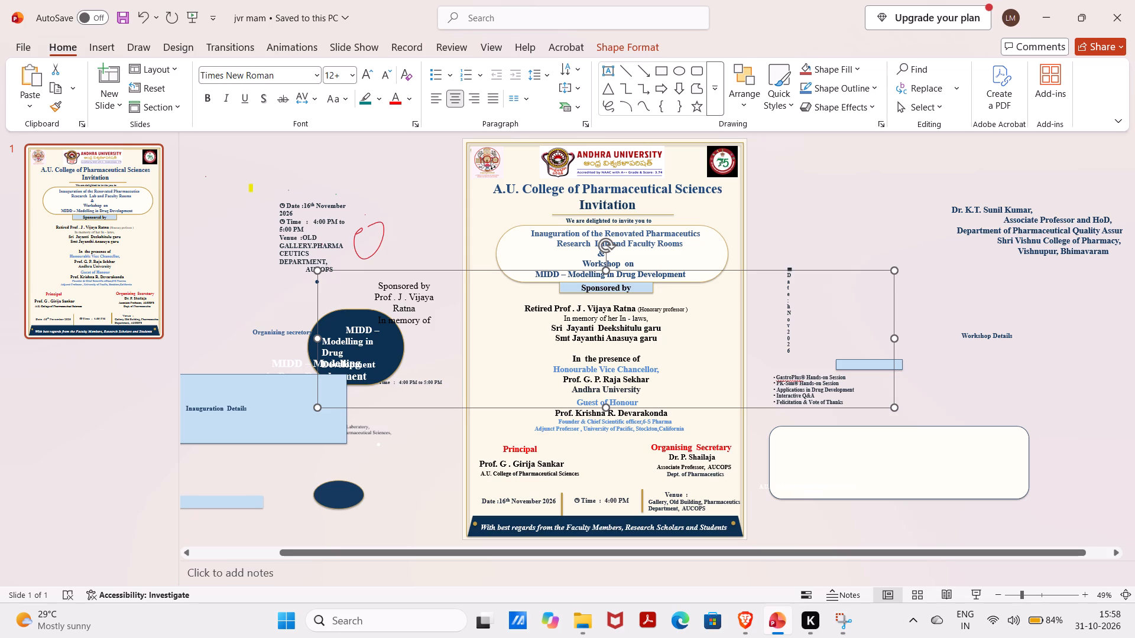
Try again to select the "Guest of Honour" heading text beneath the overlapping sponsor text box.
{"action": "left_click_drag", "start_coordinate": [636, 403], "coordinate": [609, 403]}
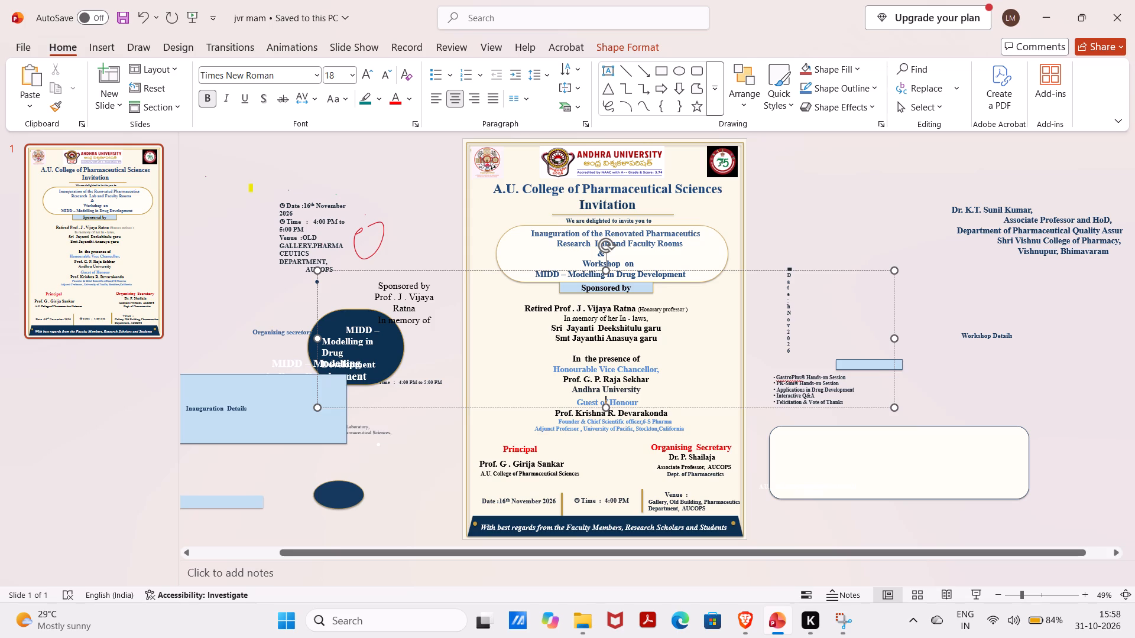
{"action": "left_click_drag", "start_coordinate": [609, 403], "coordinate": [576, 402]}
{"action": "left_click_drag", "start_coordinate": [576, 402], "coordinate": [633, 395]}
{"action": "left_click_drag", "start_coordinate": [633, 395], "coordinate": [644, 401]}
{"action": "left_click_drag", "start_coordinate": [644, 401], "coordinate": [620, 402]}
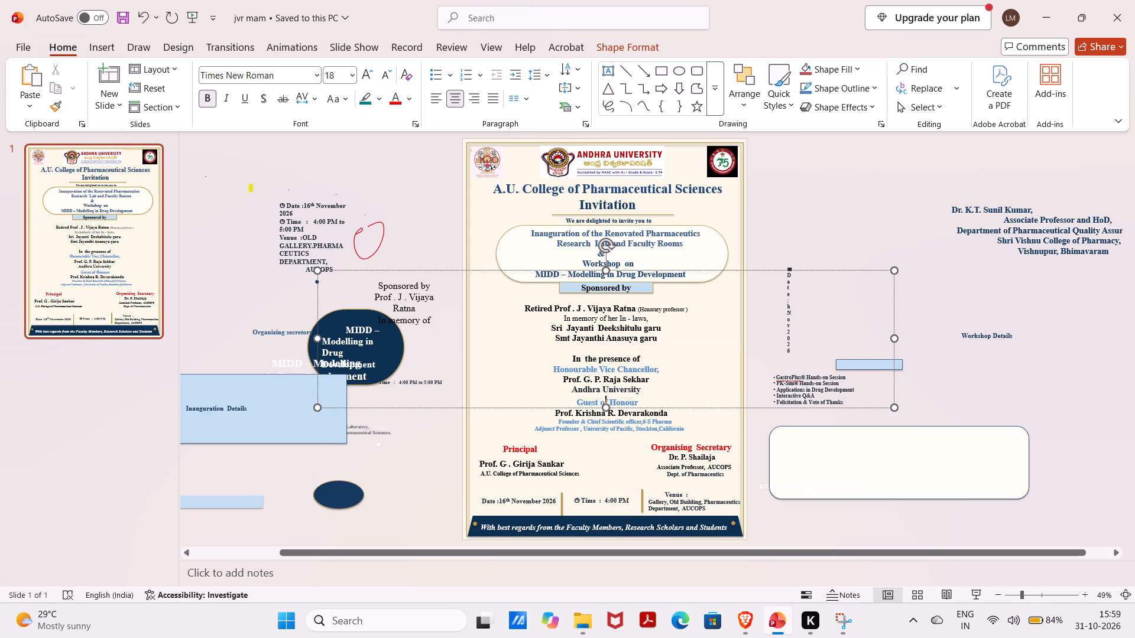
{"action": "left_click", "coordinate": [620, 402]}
Recolour the "Honourable Vice Chancellor," line red and deselect it.
{"action": "left_click_drag", "start_coordinate": [550, 369], "coordinate": [664, 371]}
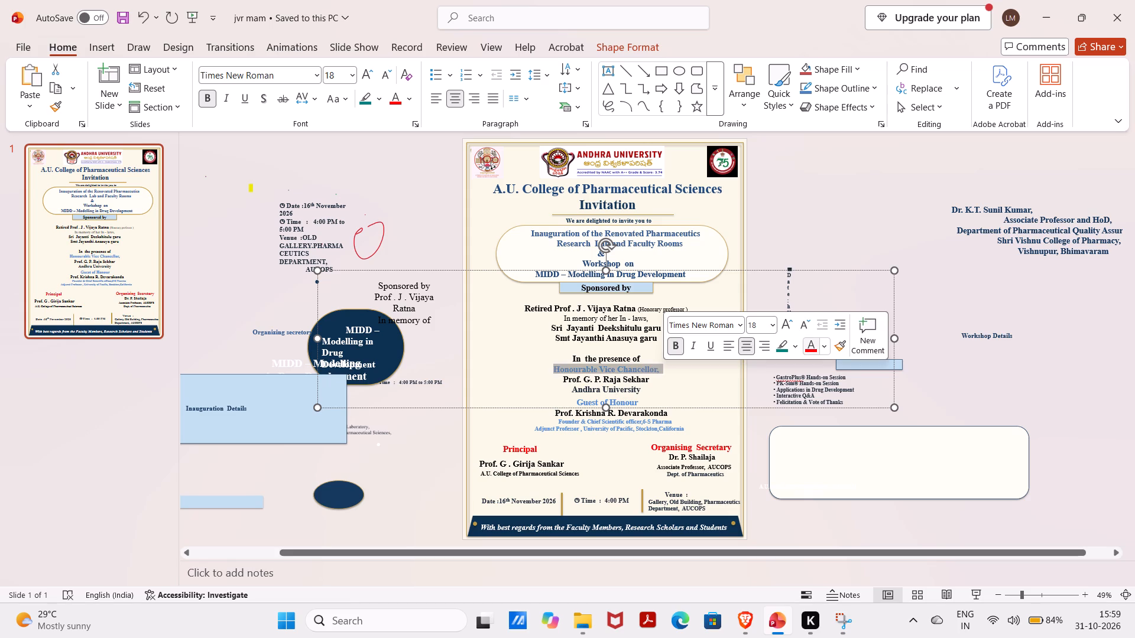
{"action": "left_click", "coordinate": [812, 338]}
{"action": "left_click", "coordinate": [777, 226]}
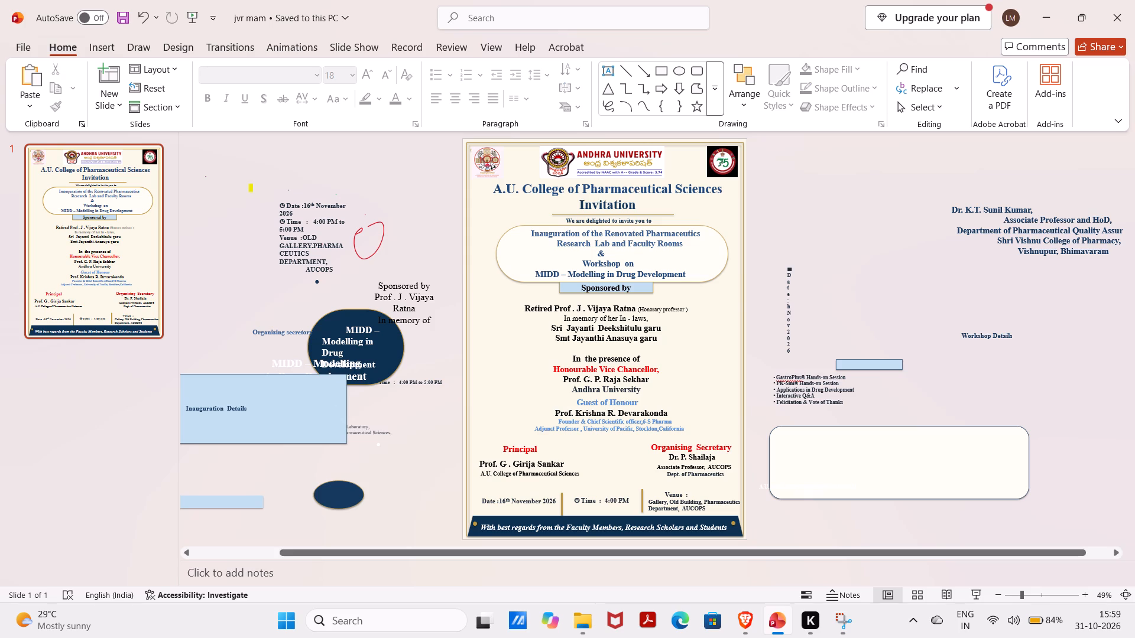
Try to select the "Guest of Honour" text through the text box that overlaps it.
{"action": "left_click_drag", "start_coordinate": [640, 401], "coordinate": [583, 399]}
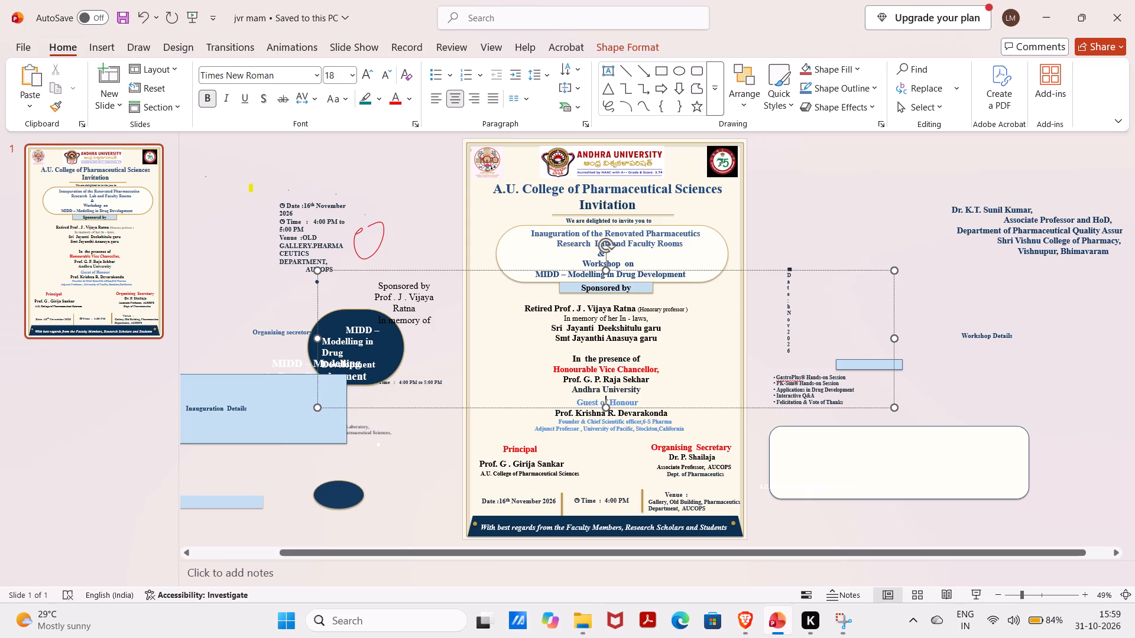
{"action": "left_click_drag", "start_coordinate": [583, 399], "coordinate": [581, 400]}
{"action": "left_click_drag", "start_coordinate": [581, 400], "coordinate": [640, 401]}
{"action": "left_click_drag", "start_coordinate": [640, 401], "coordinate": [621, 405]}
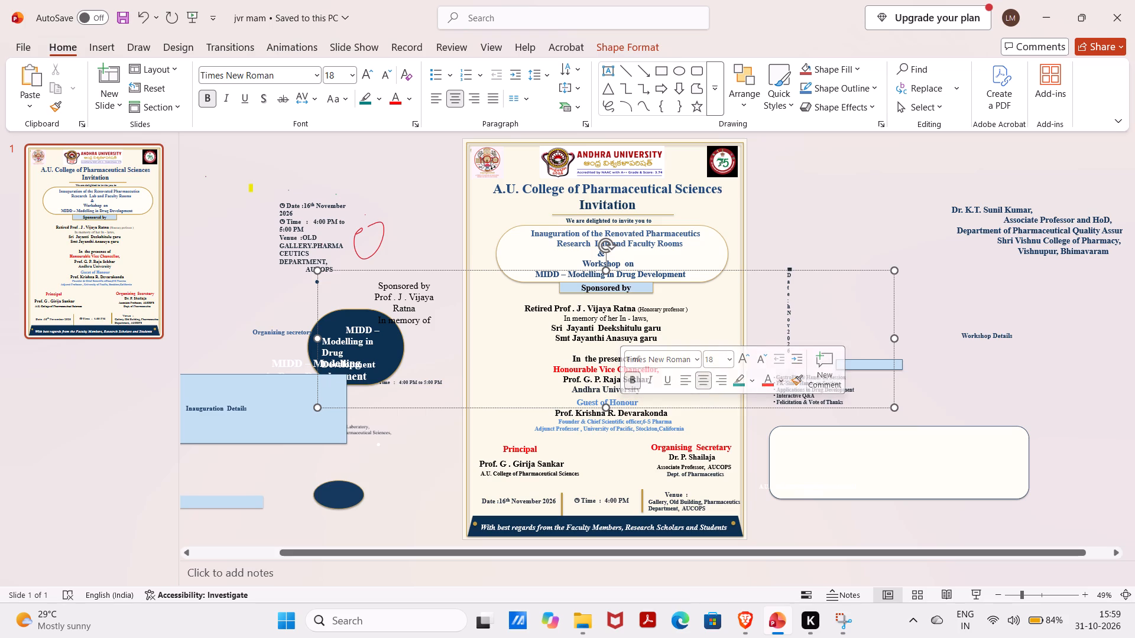
Resize the "Sponsored by" and "In the presence of" text box, pulling its left edge inward until it clears the "Guest of Honour" heading.
{"action": "left_click_drag", "start_coordinate": [316, 407], "coordinate": [386, 386]}
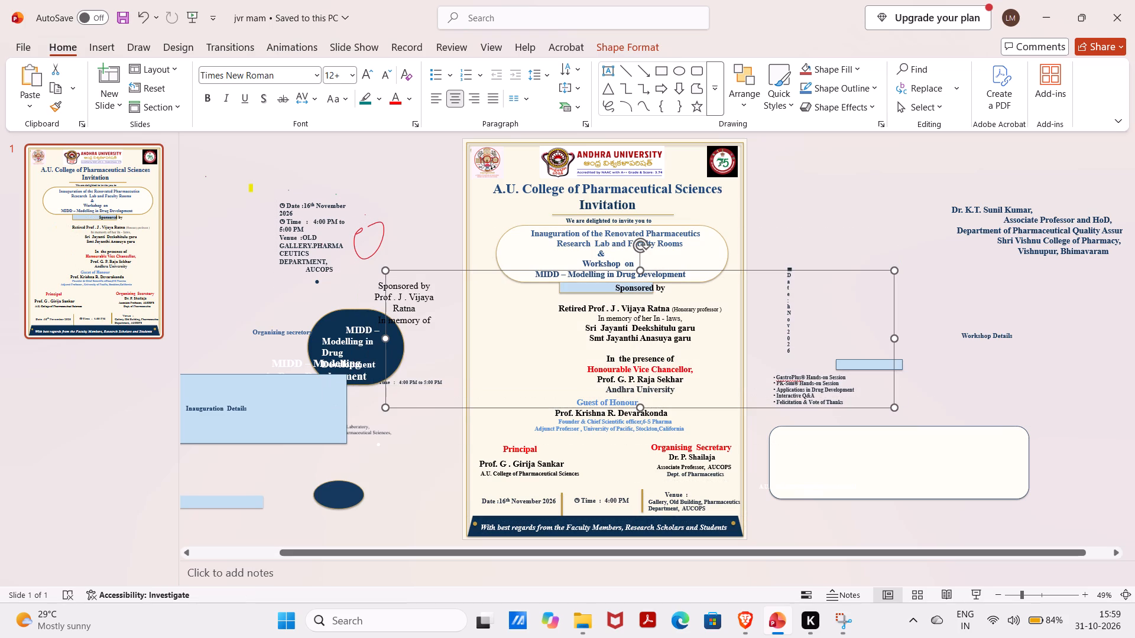
{"action": "left_click_drag", "start_coordinate": [899, 411], "coordinate": [954, 395]}
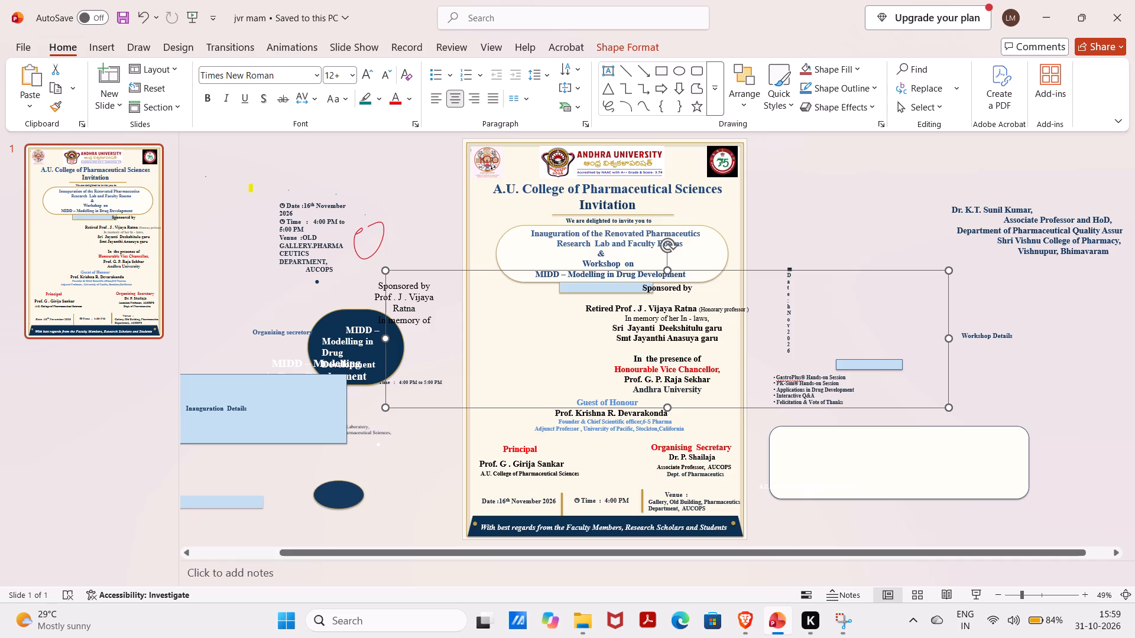
{"action": "left_click_drag", "start_coordinate": [386, 406], "coordinate": [461, 356]}
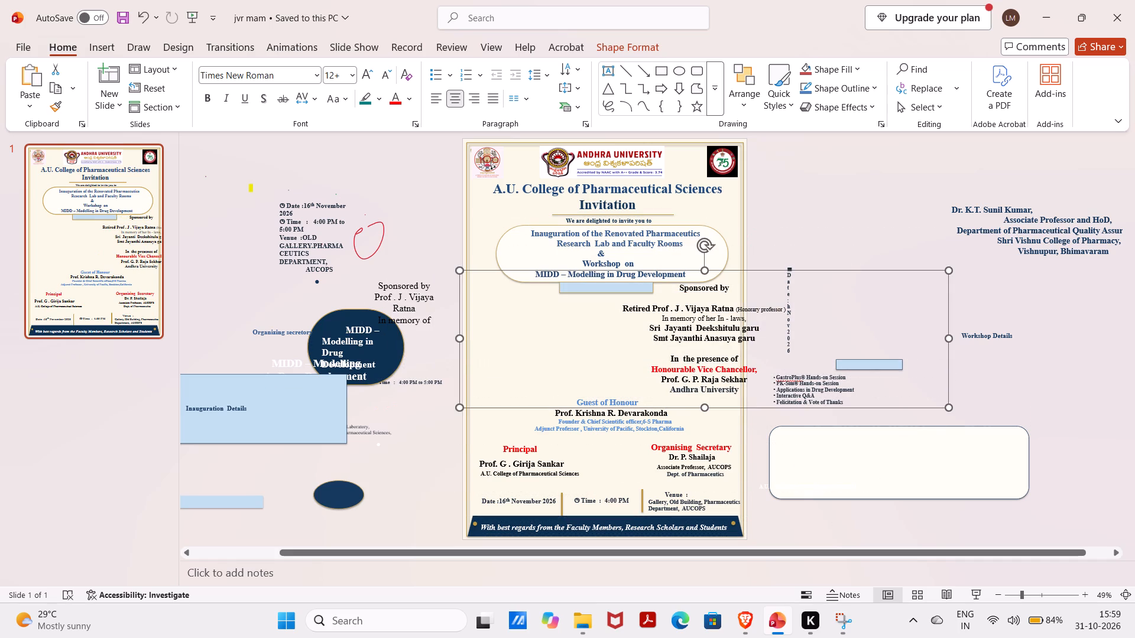
{"action": "left_click", "coordinate": [638, 401]}
{"action": "left_click_drag", "start_coordinate": [638, 401], "coordinate": [602, 402]}
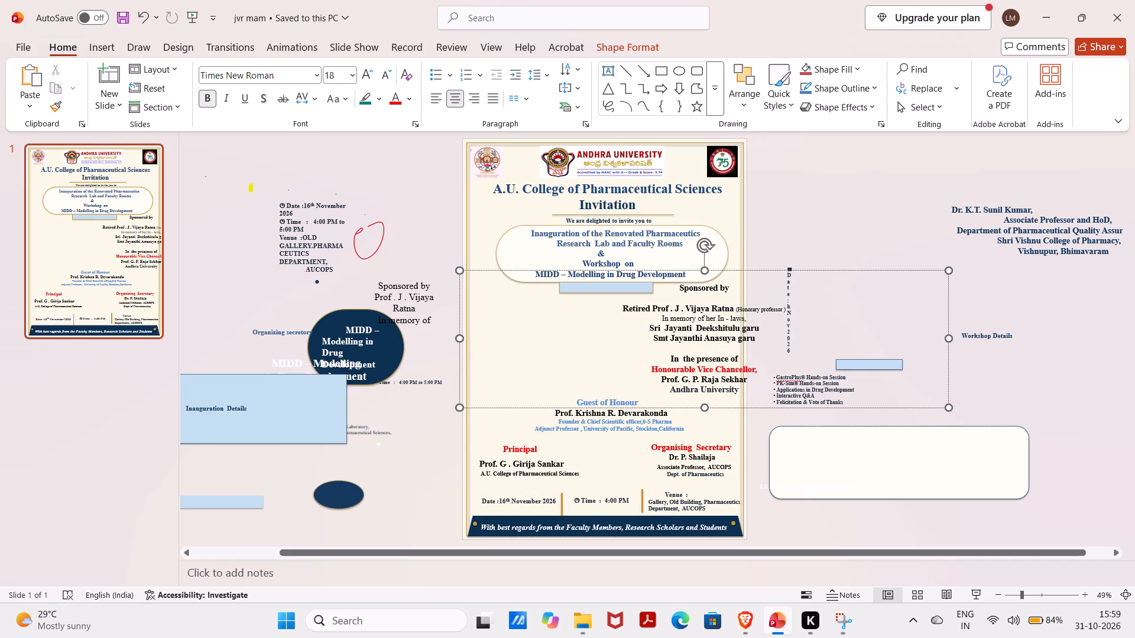
{"action": "left_click_drag", "start_coordinate": [461, 409], "coordinate": [664, 334]}
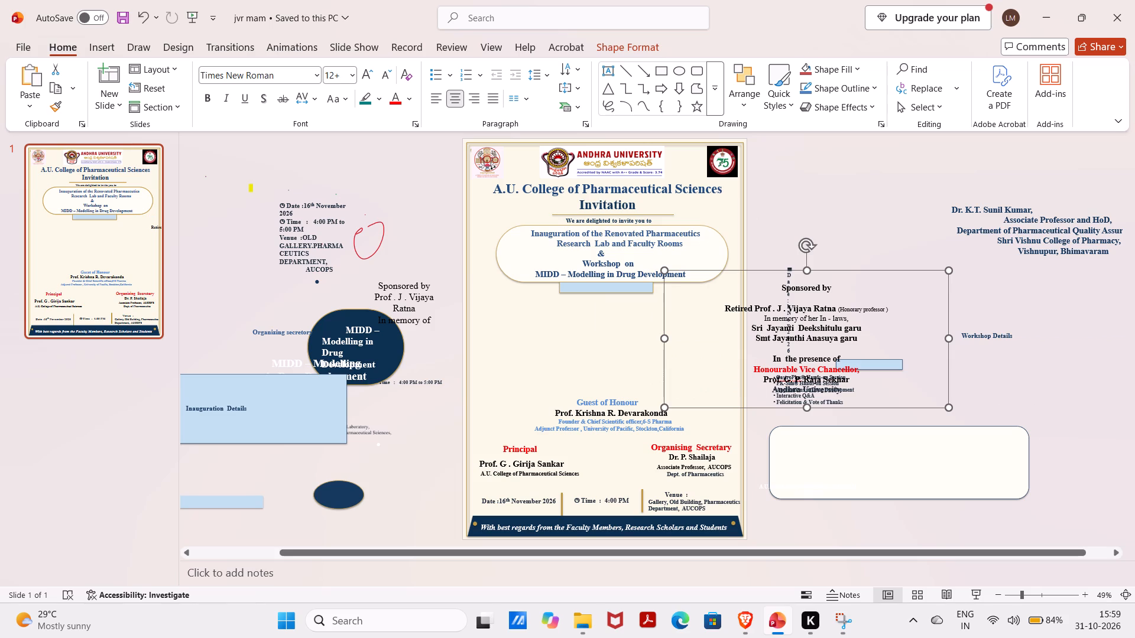
Narrow the guest's name and affiliation text box from its left edge so it no longer covers "Guest of Honour".
{"action": "left_click_drag", "start_coordinate": [639, 402], "coordinate": [580, 402]}
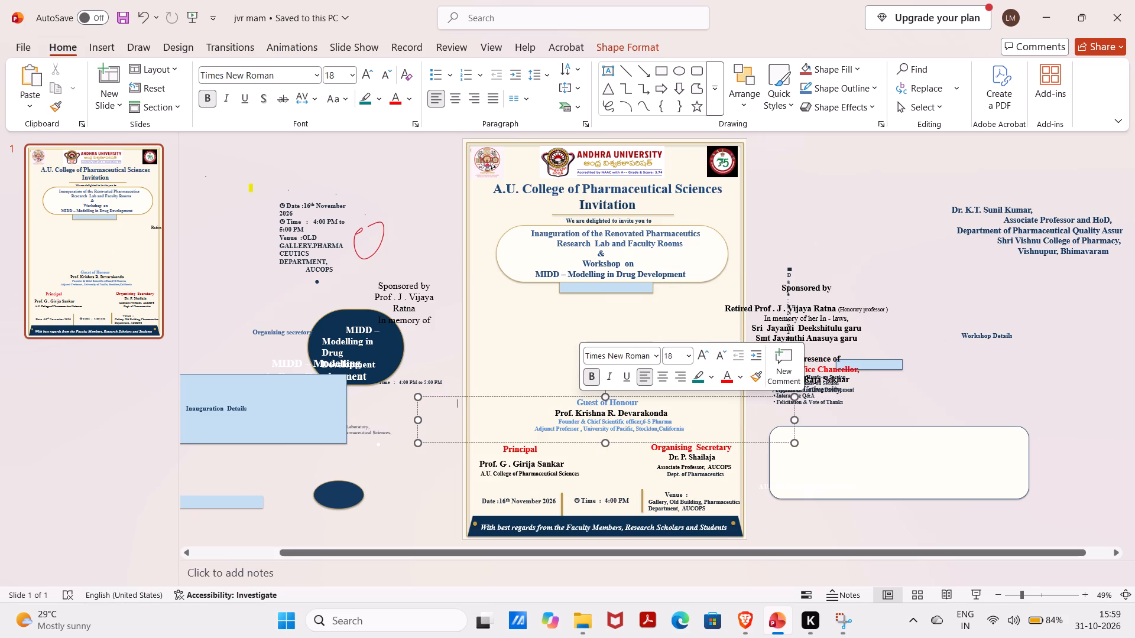
{"action": "left_click_drag", "start_coordinate": [607, 398], "coordinate": [609, 406]}
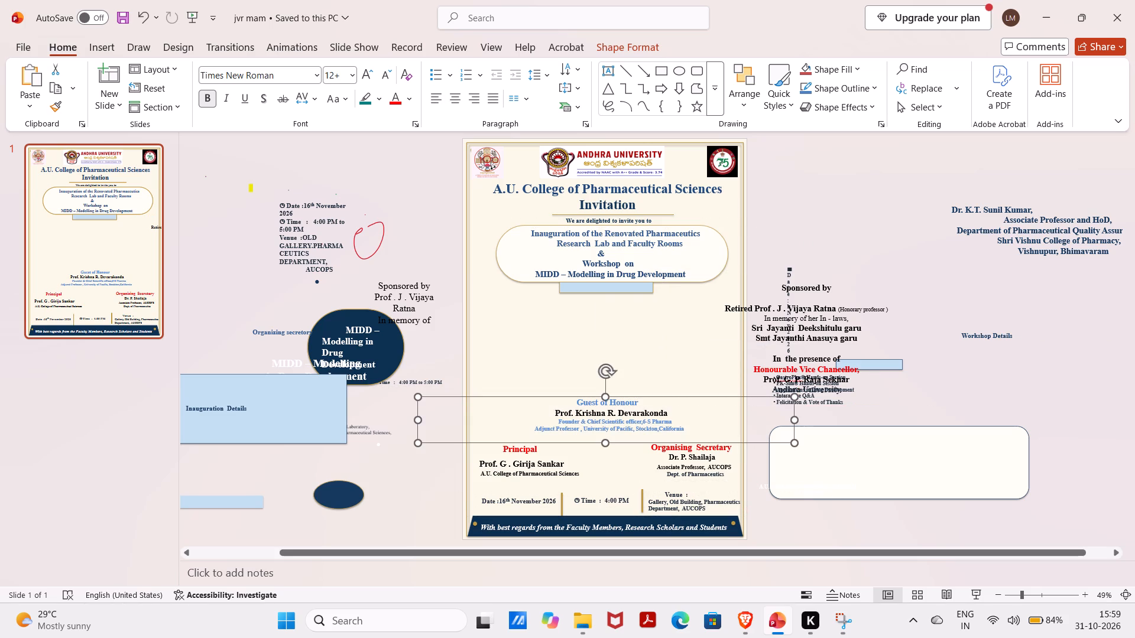
{"action": "left_click_drag", "start_coordinate": [414, 422], "coordinate": [664, 424]}
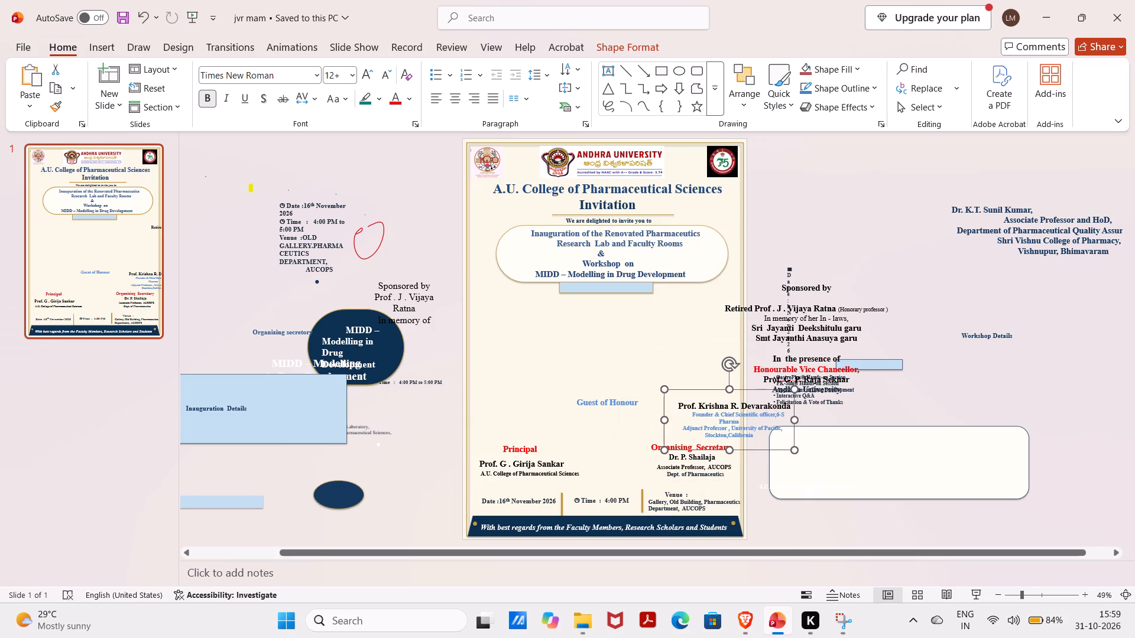
Recolour the uncovered "Guest of Honour" heading red.
{"action": "left_click", "coordinate": [636, 403]}
{"action": "left_click_drag", "start_coordinate": [636, 403], "coordinate": [583, 402]}
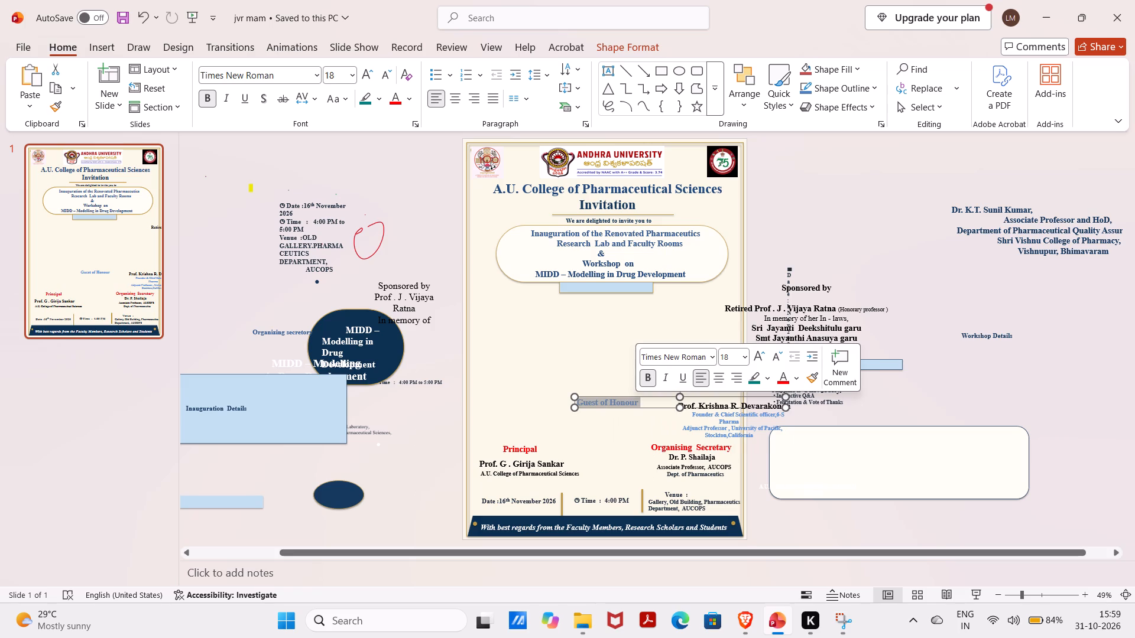
{"action": "left_click_drag", "start_coordinate": [583, 402], "coordinate": [582, 401]}
{"action": "left_click", "coordinate": [733, 375]}
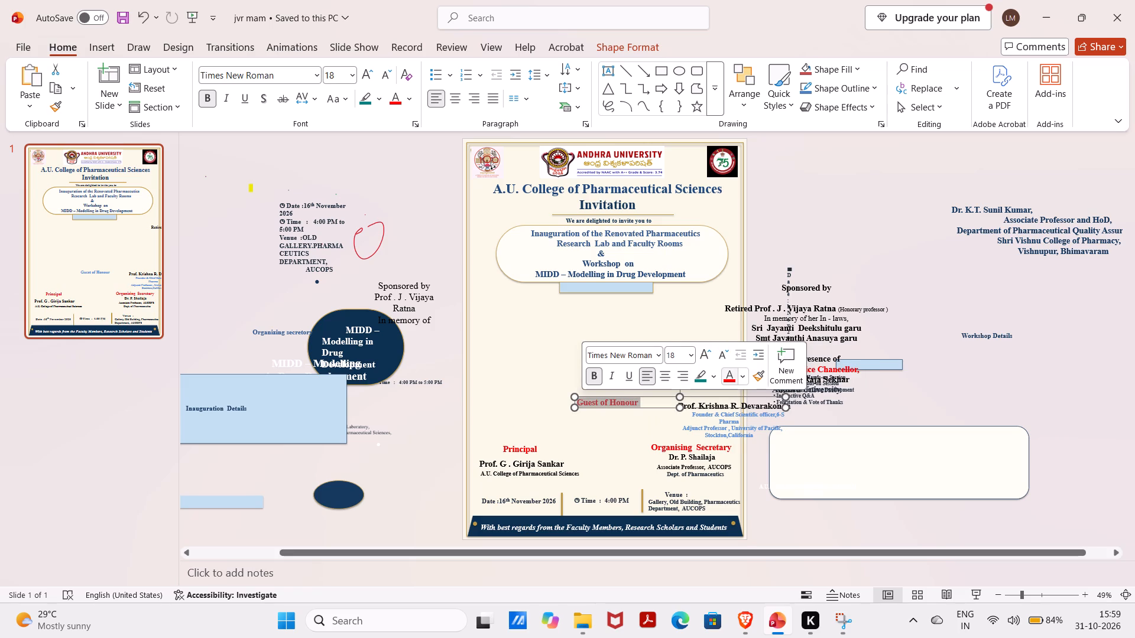
Widen the guest's name and affiliation text box from its left edge until its text sits centred beneath "Guest of Honour".
{"action": "left_click", "coordinate": [734, 436]}
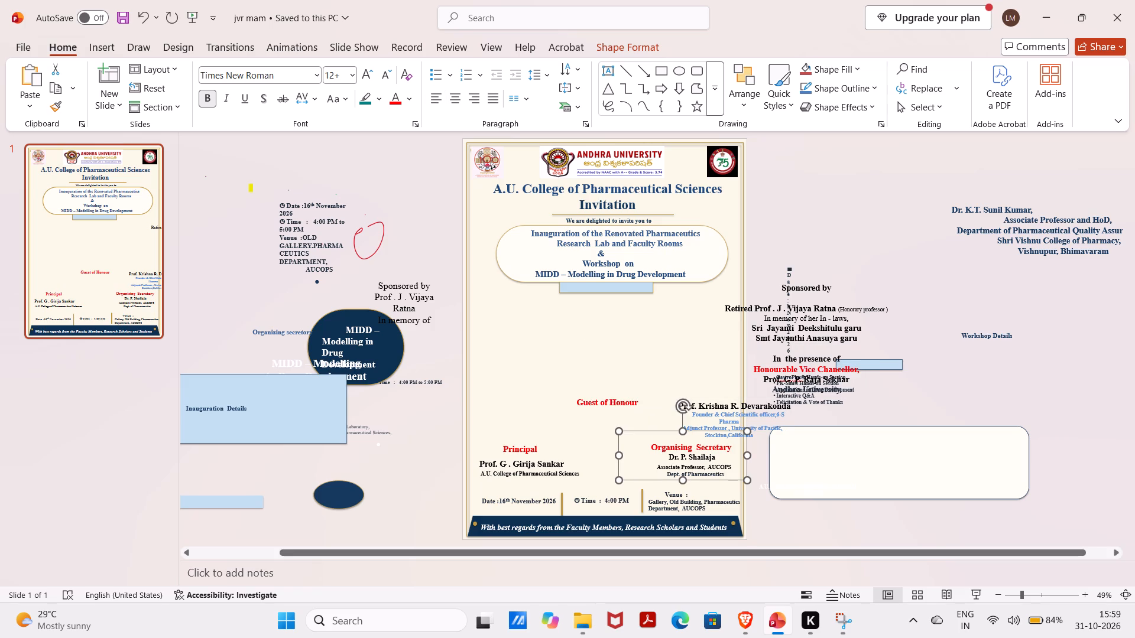
{"action": "left_click", "coordinate": [693, 411]}
{"action": "left_click_drag", "start_coordinate": [664, 424], "coordinate": [427, 414]}
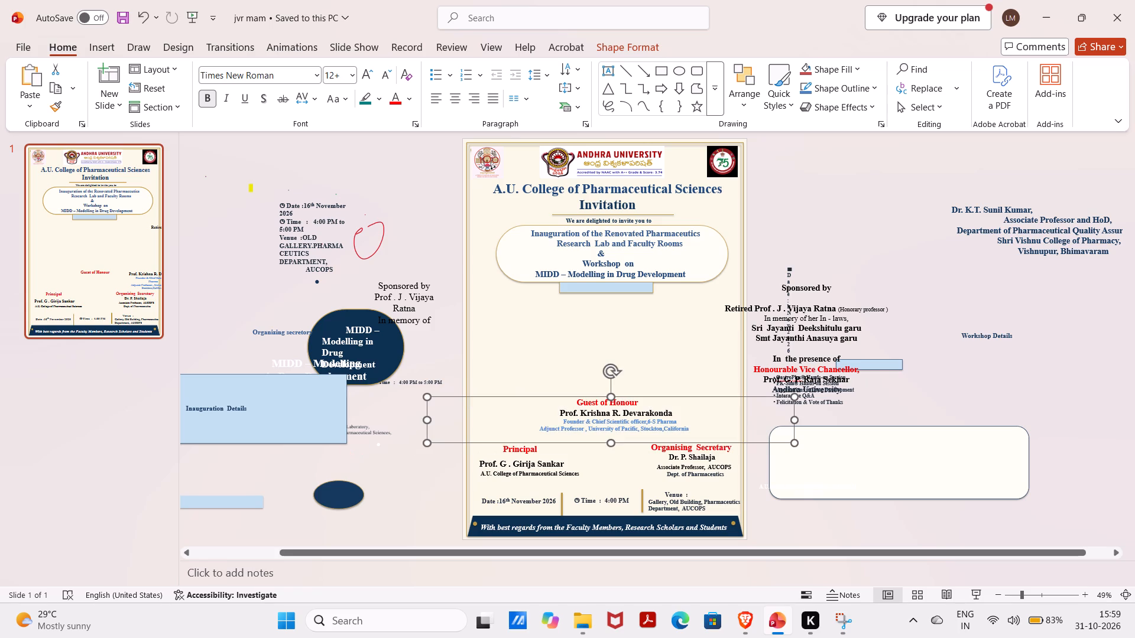
{"action": "left_click", "coordinate": [412, 447]}
Extend the "Sponsored by" and "In the presence of" text box from its left edge until its text is centred on the invitation.
{"action": "left_click", "coordinate": [751, 358]}
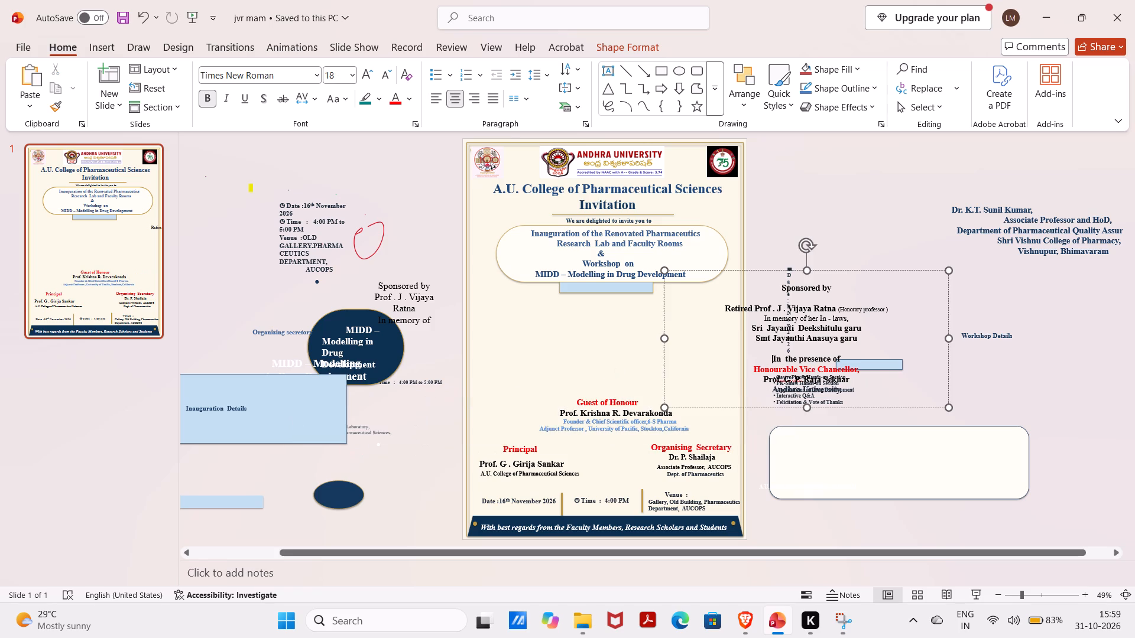
{"action": "left_click_drag", "start_coordinate": [661, 338], "coordinate": [544, 348]}
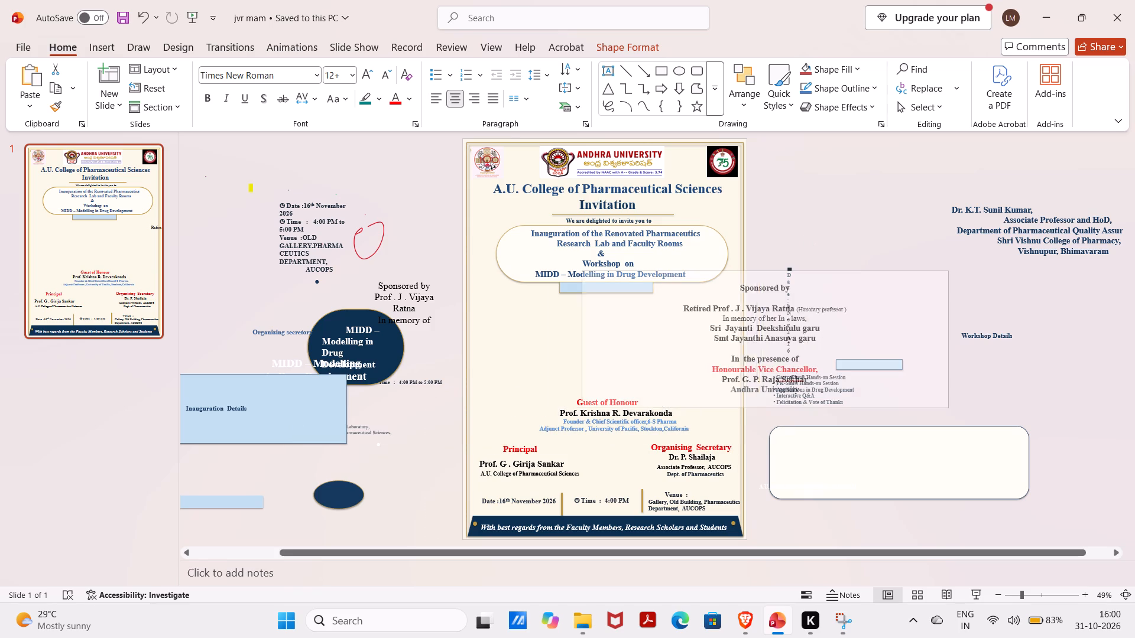
{"action": "left_click_drag", "start_coordinate": [544, 348], "coordinate": [199, 352]}
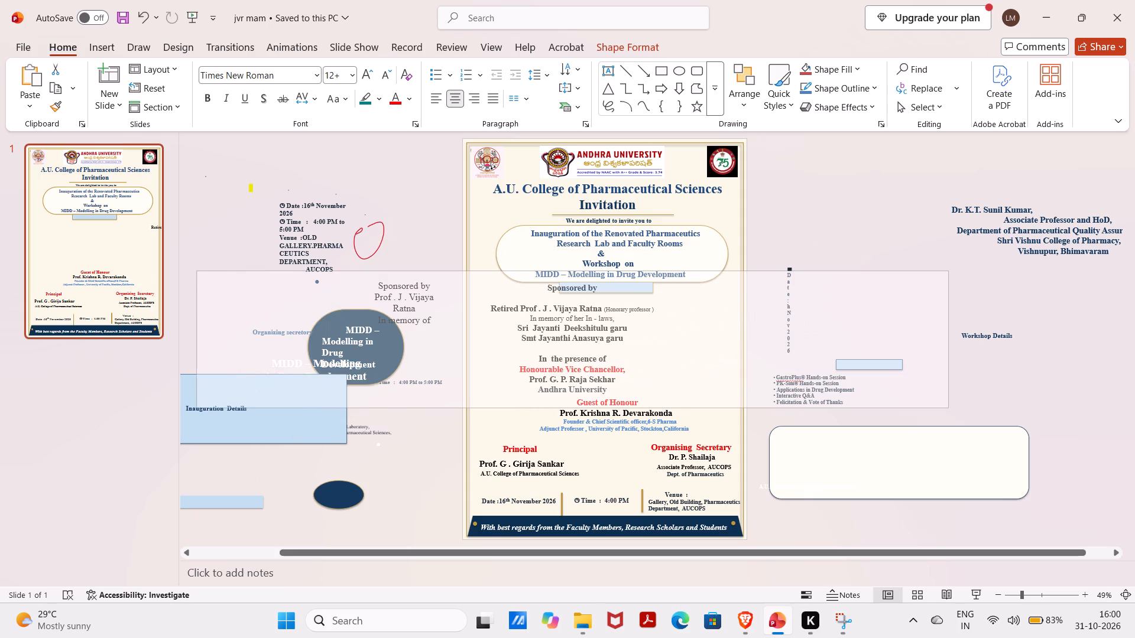
{"action": "left_click_drag", "start_coordinate": [199, 352], "coordinate": [253, 343]}
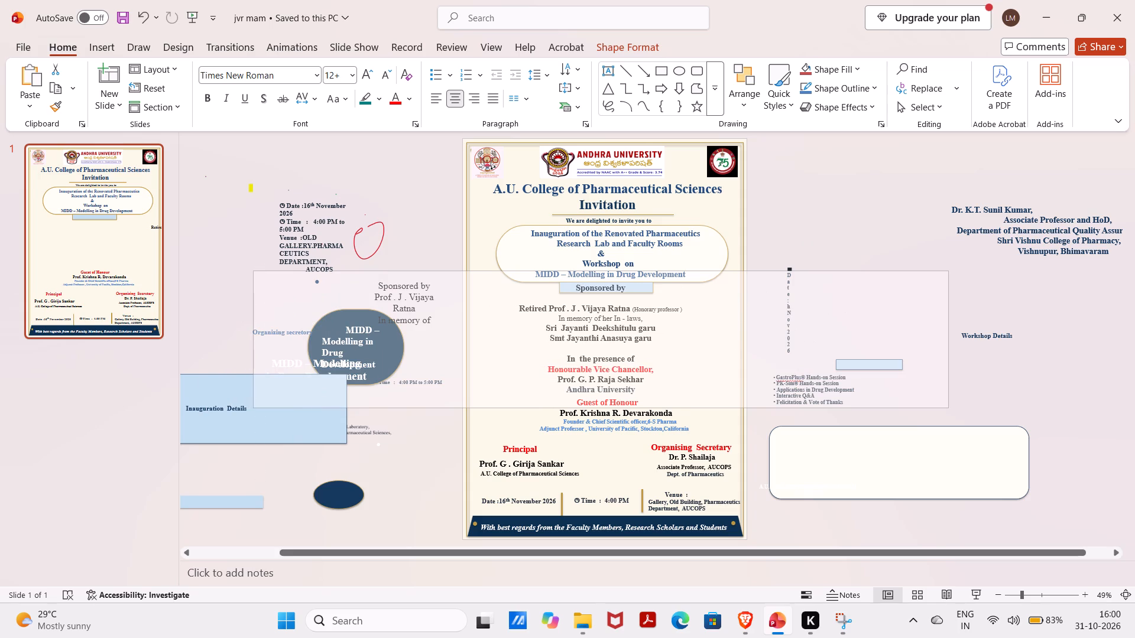
{"action": "left_click_drag", "start_coordinate": [253, 343], "coordinate": [270, 337]}
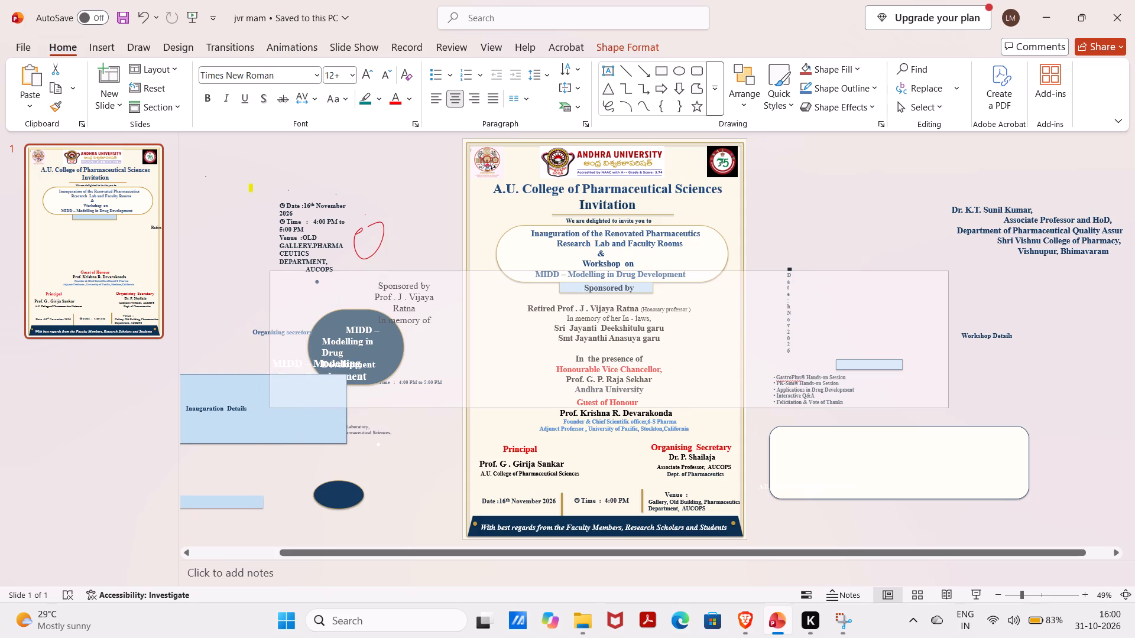
{"action": "left_click_drag", "start_coordinate": [270, 337], "coordinate": [259, 334]}
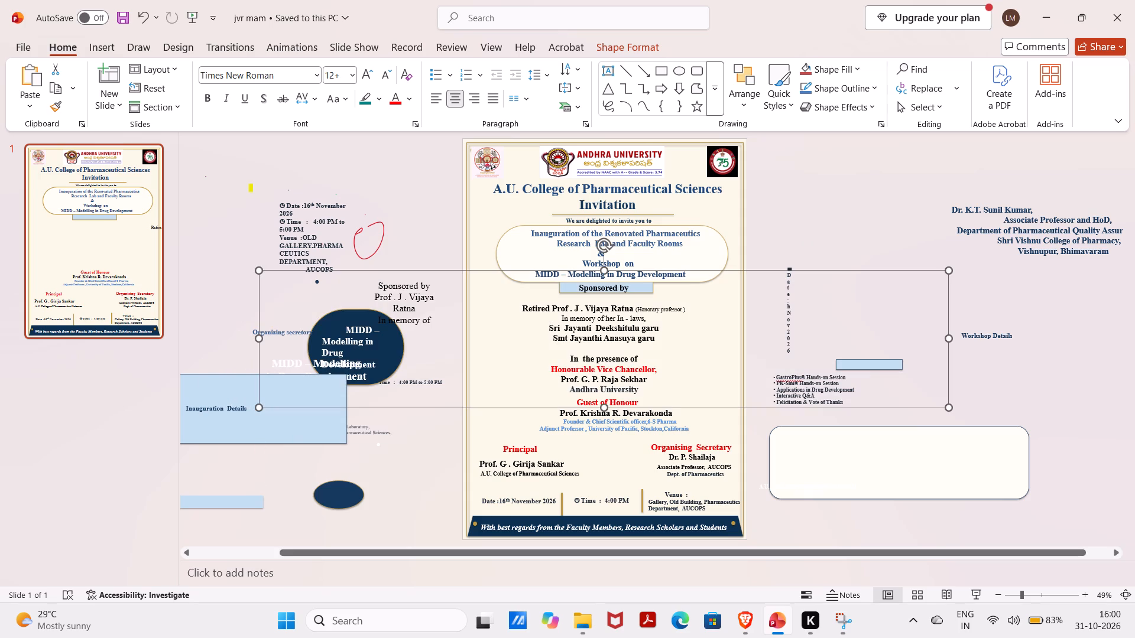
{"action": "left_click", "coordinate": [814, 204]}
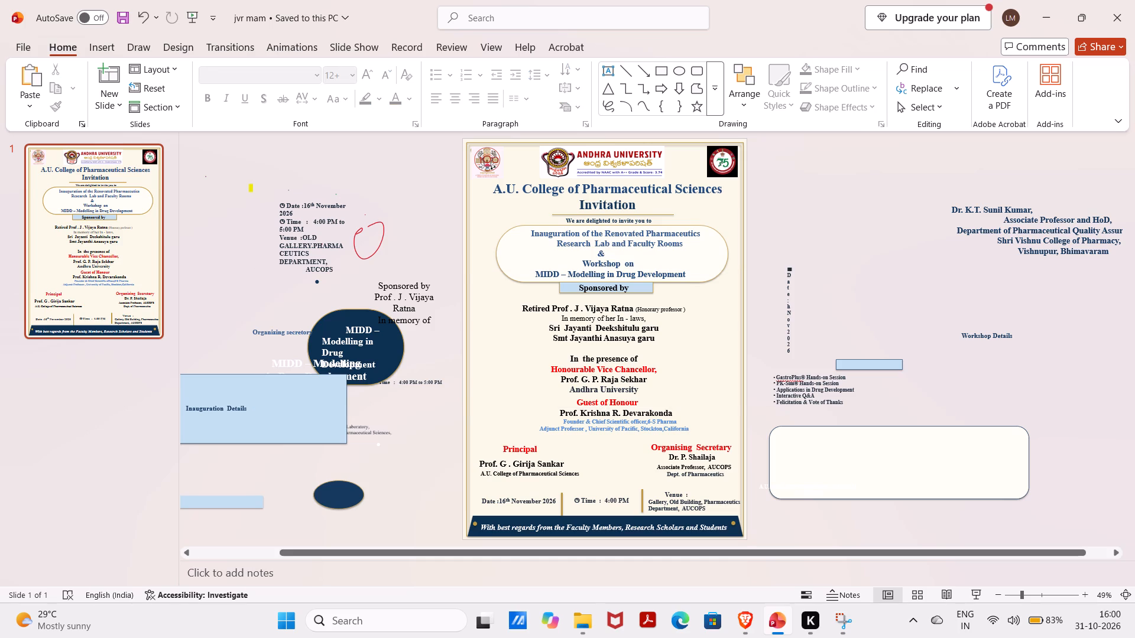
Recolour the "Inauguration of the Renovated Pharmaceutics Research Lab and Faculty Rooms" text dark red from the standard colours.
{"action": "left_click", "coordinate": [558, 243]}
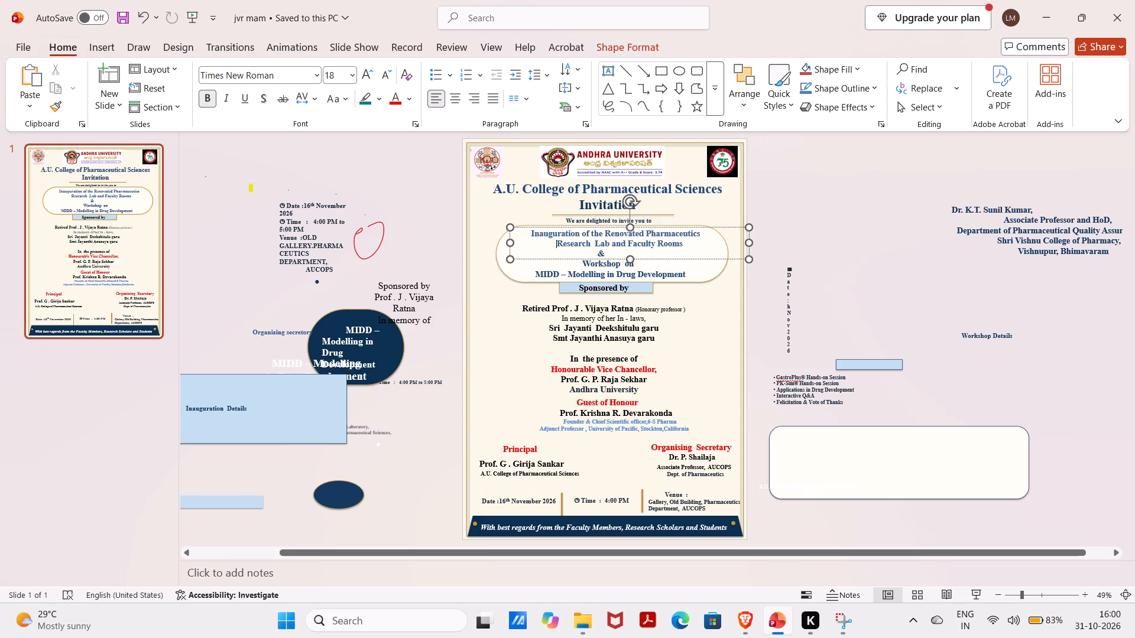
{"action": "left_click_drag", "start_coordinate": [532, 234], "coordinate": [547, 235]}
{"action": "left_click_drag", "start_coordinate": [547, 235], "coordinate": [625, 255]}
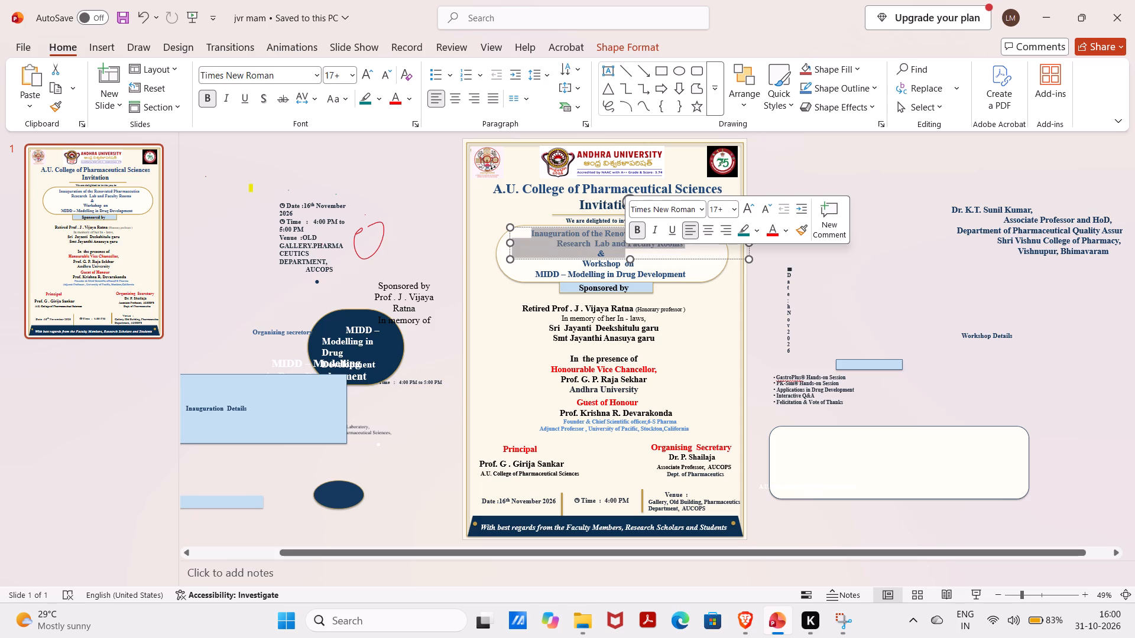
{"action": "left_click", "coordinate": [776, 231]}
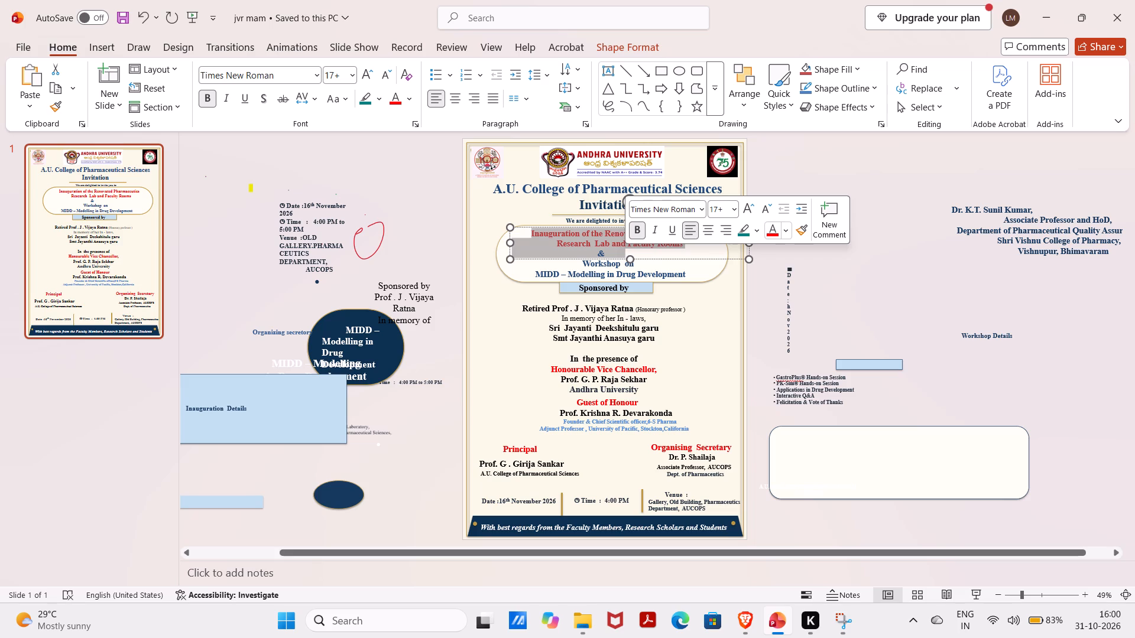
{"action": "left_click", "coordinate": [786, 234]}
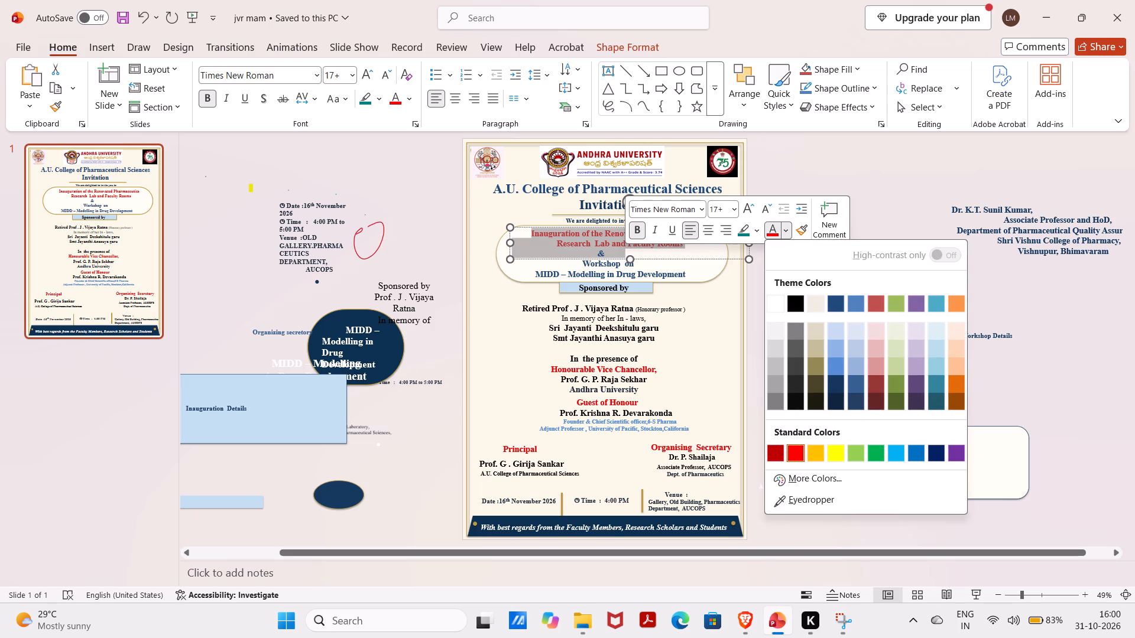
{"action": "left_click", "coordinate": [772, 453]}
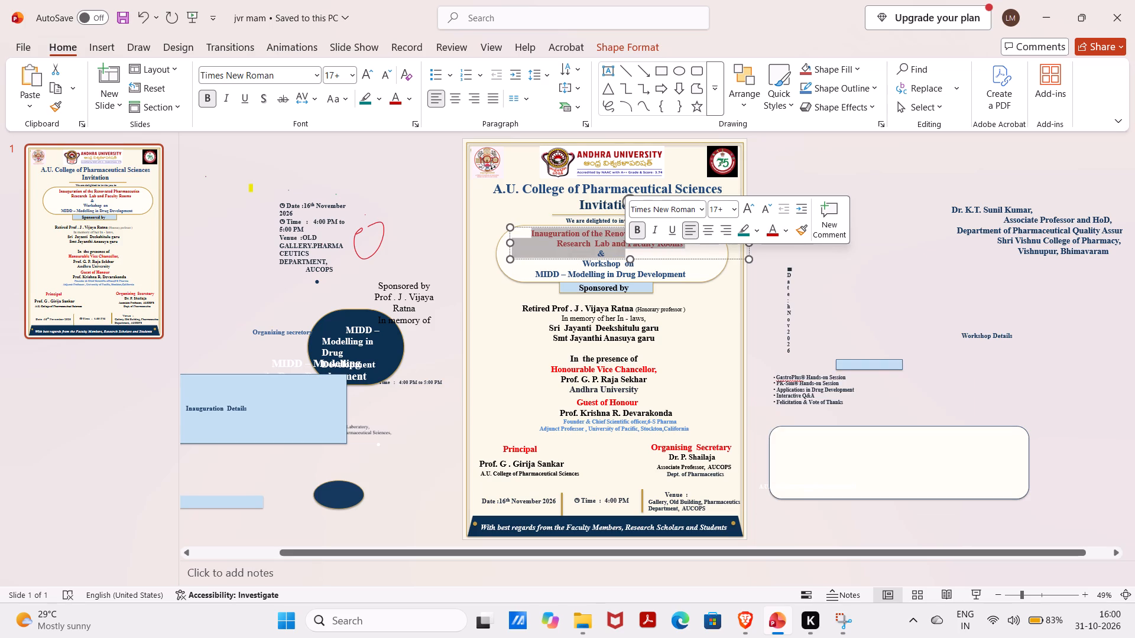
Set the font size of the selected inauguration lines to 20.
{"action": "left_click", "coordinate": [734, 209]}
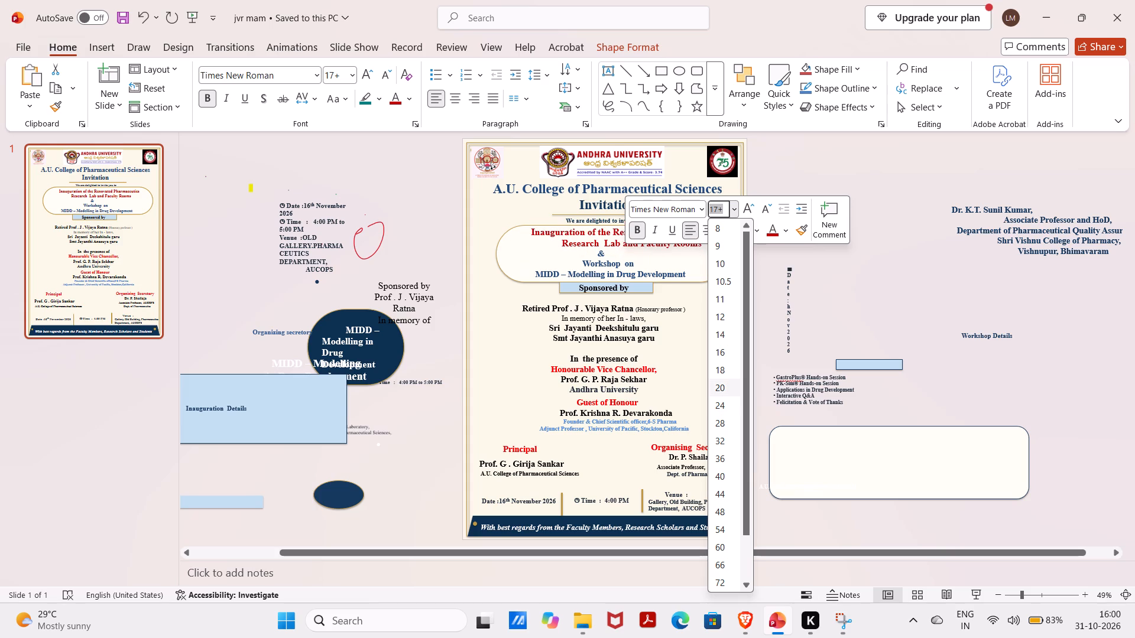
{"action": "left_click", "coordinate": [722, 389]}
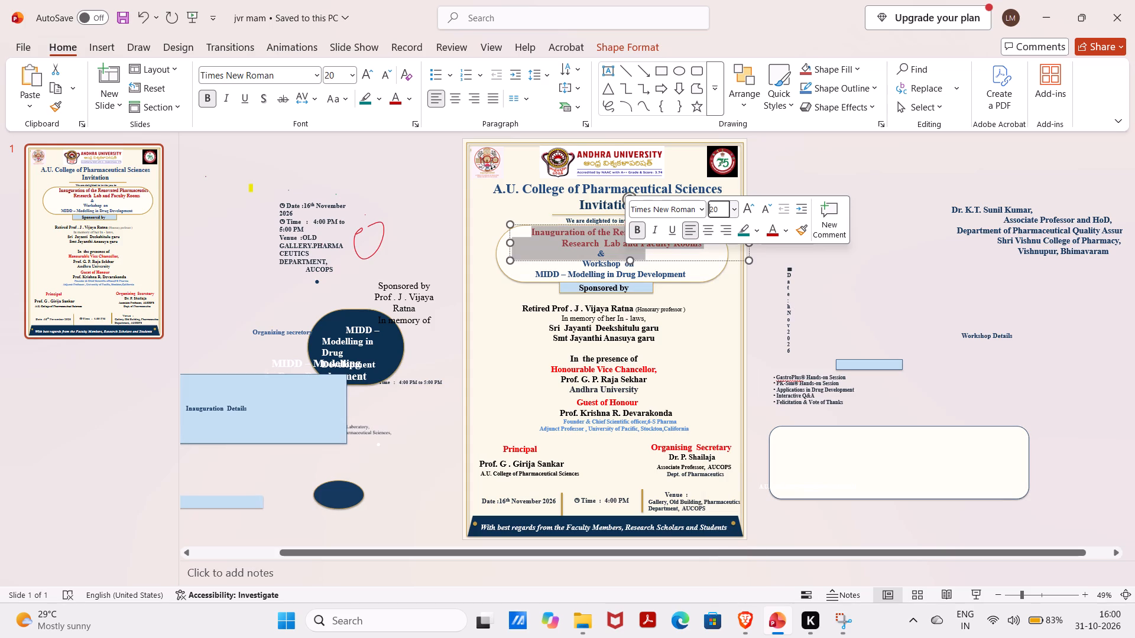
{"action": "left_click", "coordinate": [704, 313]}
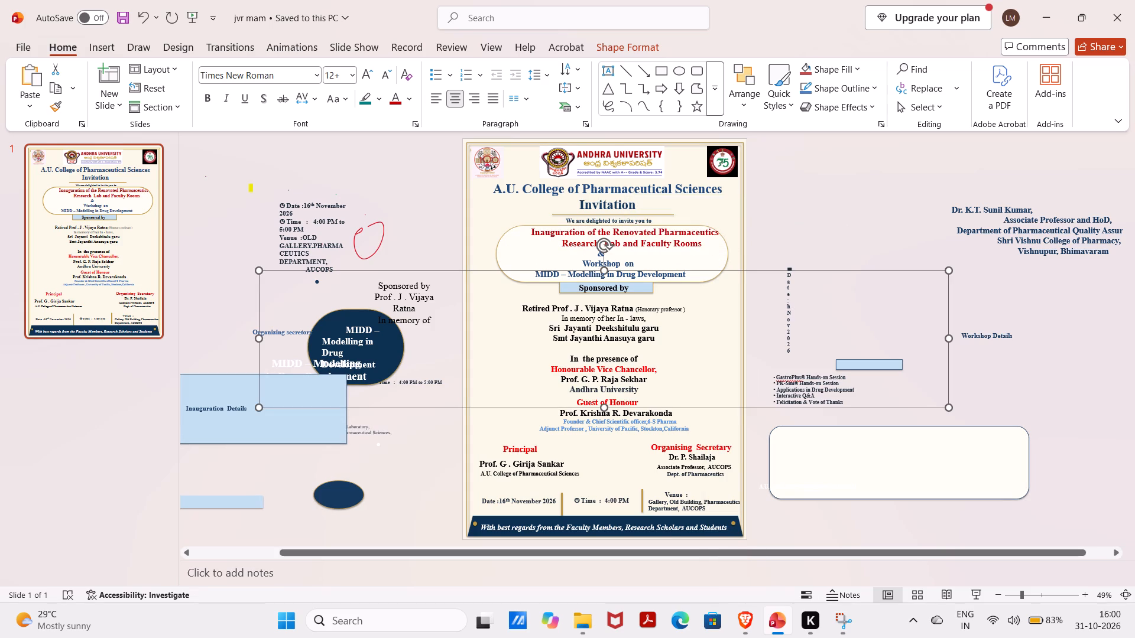
Extend the inauguration text box slightly from its left edge to centre the enlarged lines inside the rounded frame.
{"action": "left_click", "coordinate": [674, 232]}
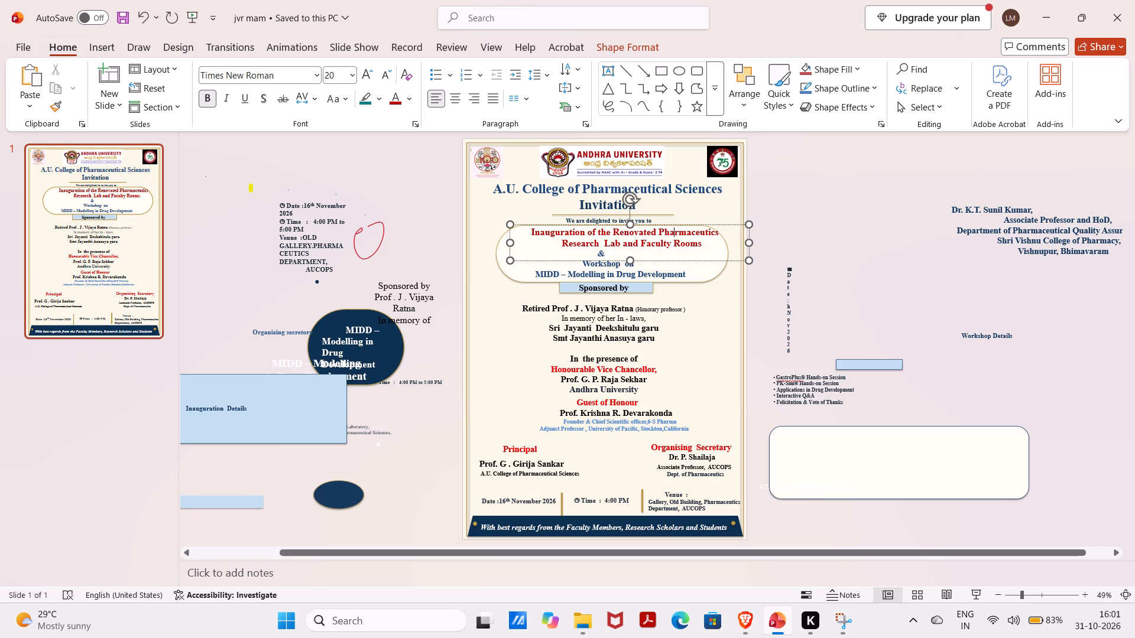
{"action": "left_click_drag", "start_coordinate": [510, 243], "coordinate": [500, 245]}
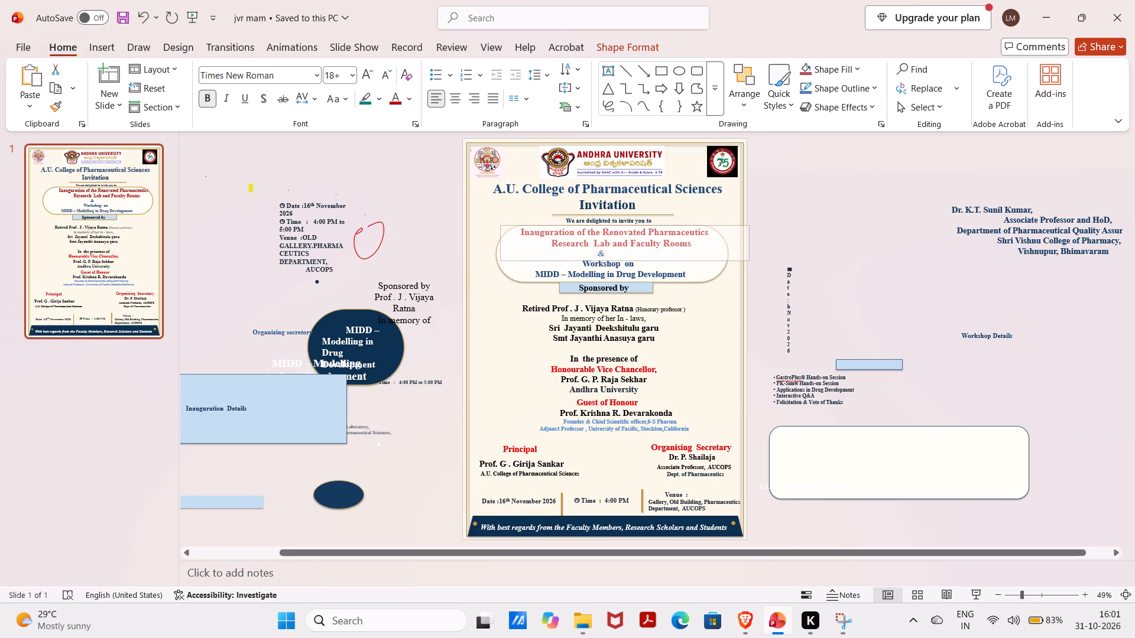
{"action": "left_click_drag", "start_coordinate": [500, 245], "coordinate": [498, 246]}
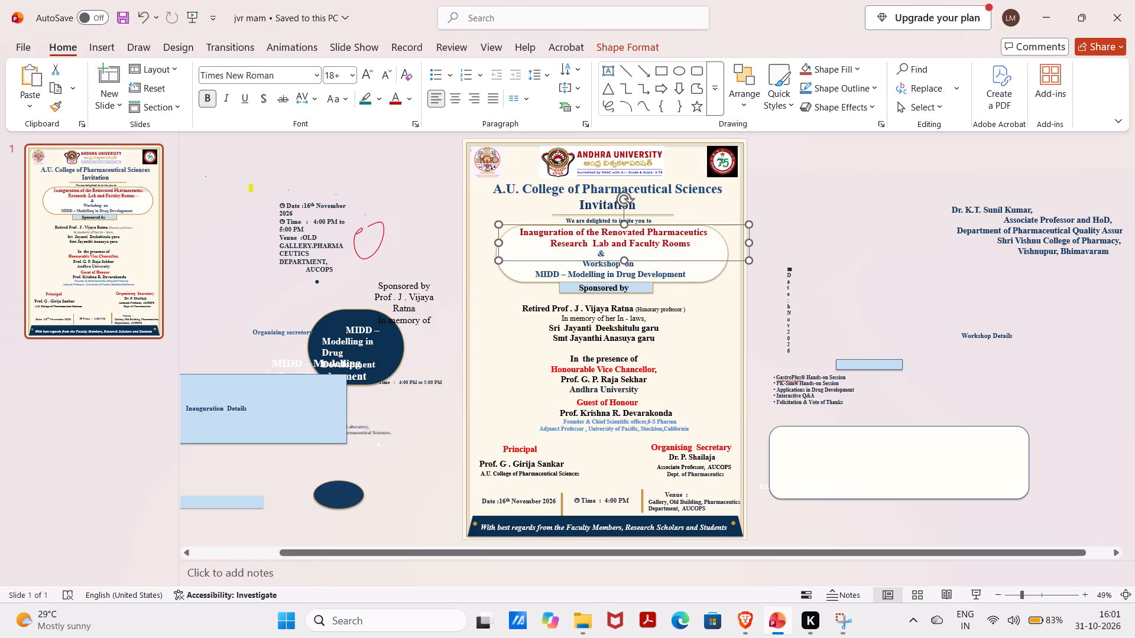
Recolour the "& Workshop on MIDD – Modelling in Drug Development" lines the same dark red as the inauguration text.
{"action": "left_click", "coordinate": [596, 266]}
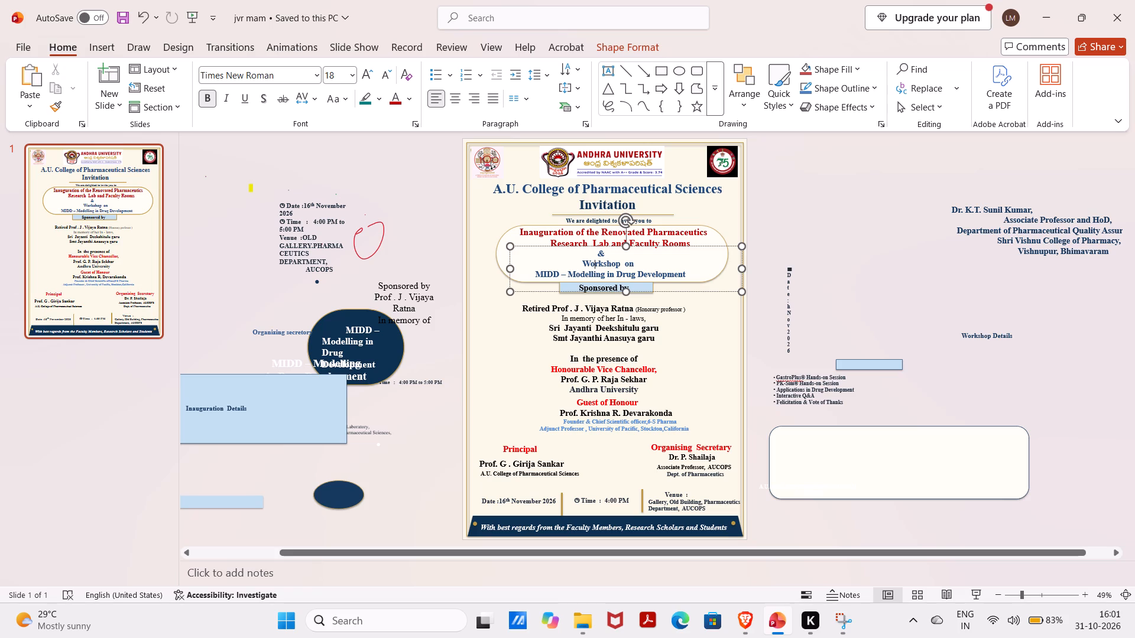
{"action": "left_click_drag", "start_coordinate": [592, 253], "coordinate": [678, 279]}
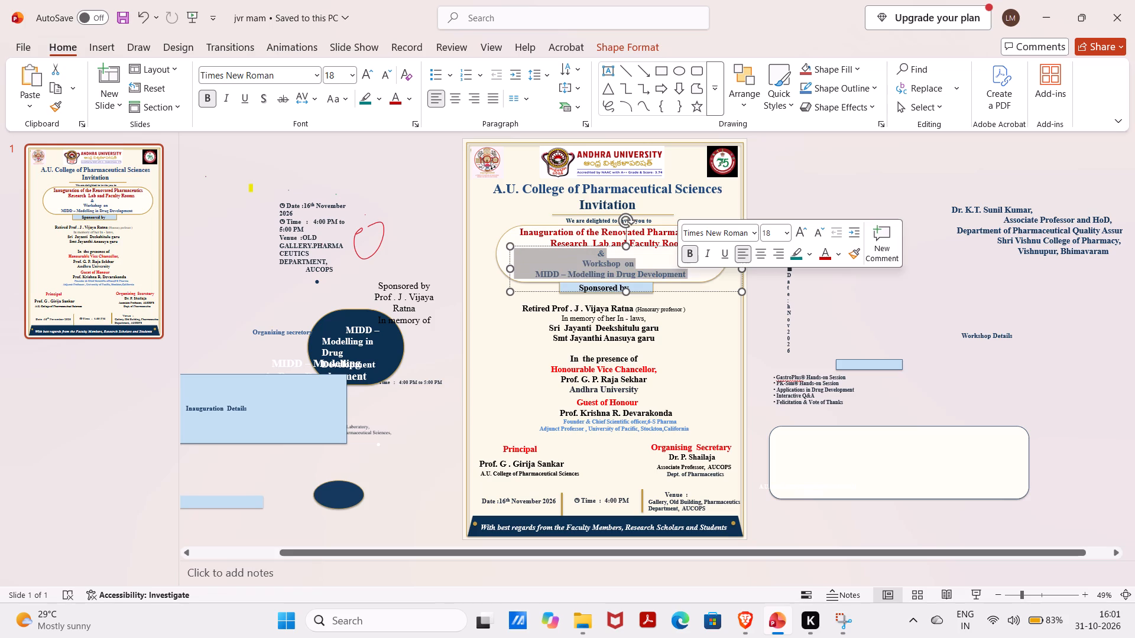
{"action": "left_click", "coordinate": [823, 249]}
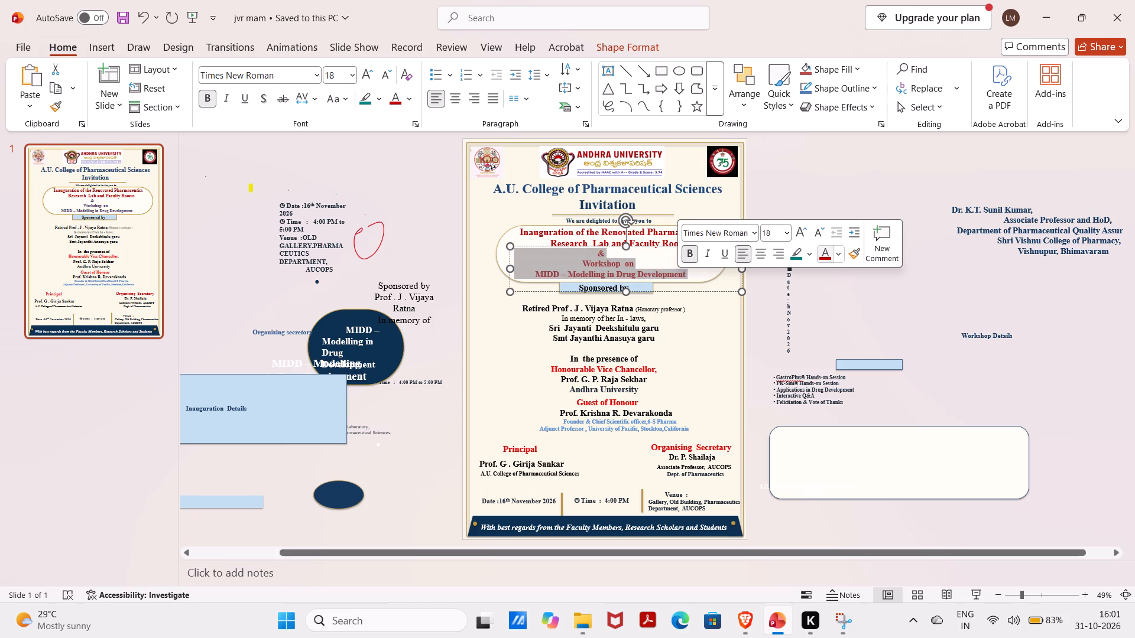
{"action": "left_click", "coordinate": [846, 339]}
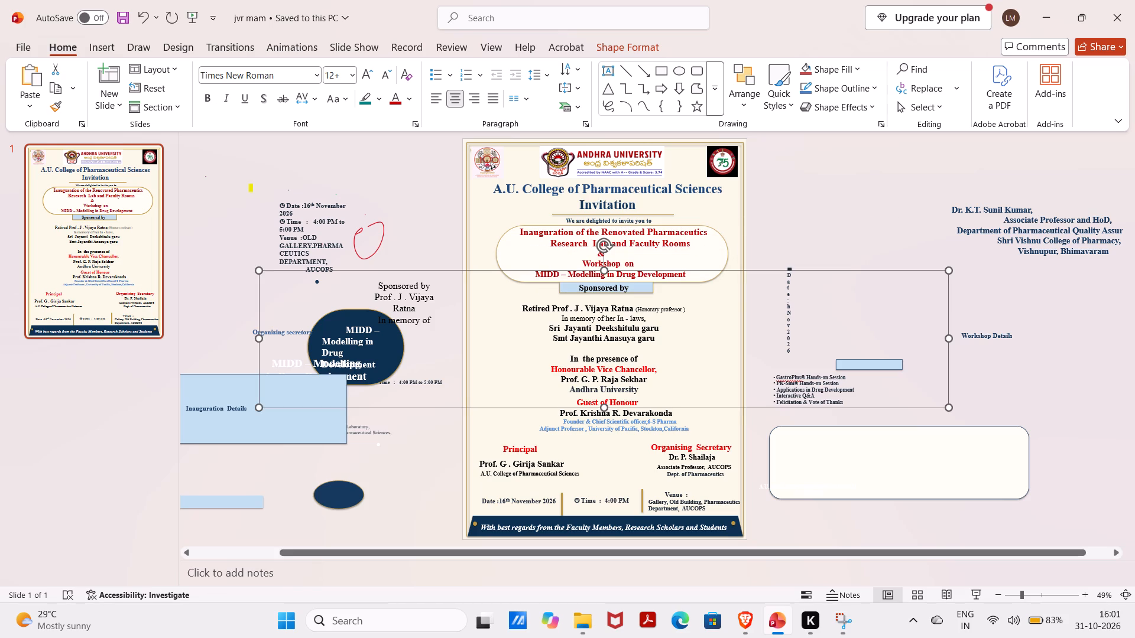
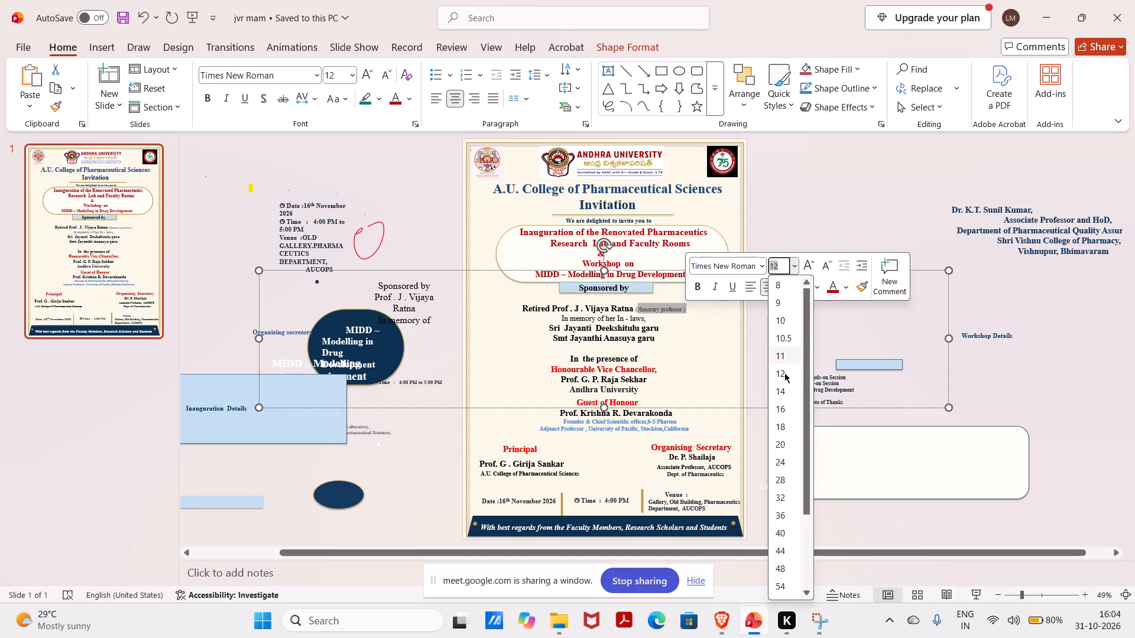
Set the font size of the bracketed "Honorary professor" text beside the sponsor's name to 14.
{"action": "left_click", "coordinate": [782, 392]}
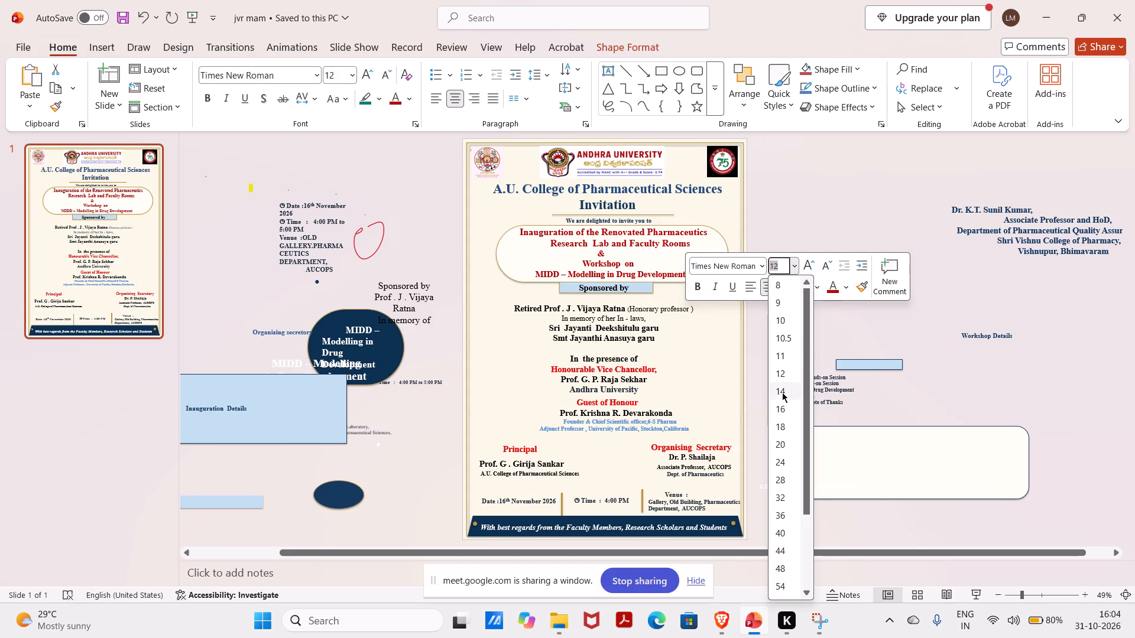
{"action": "left_click", "coordinate": [673, 313]}
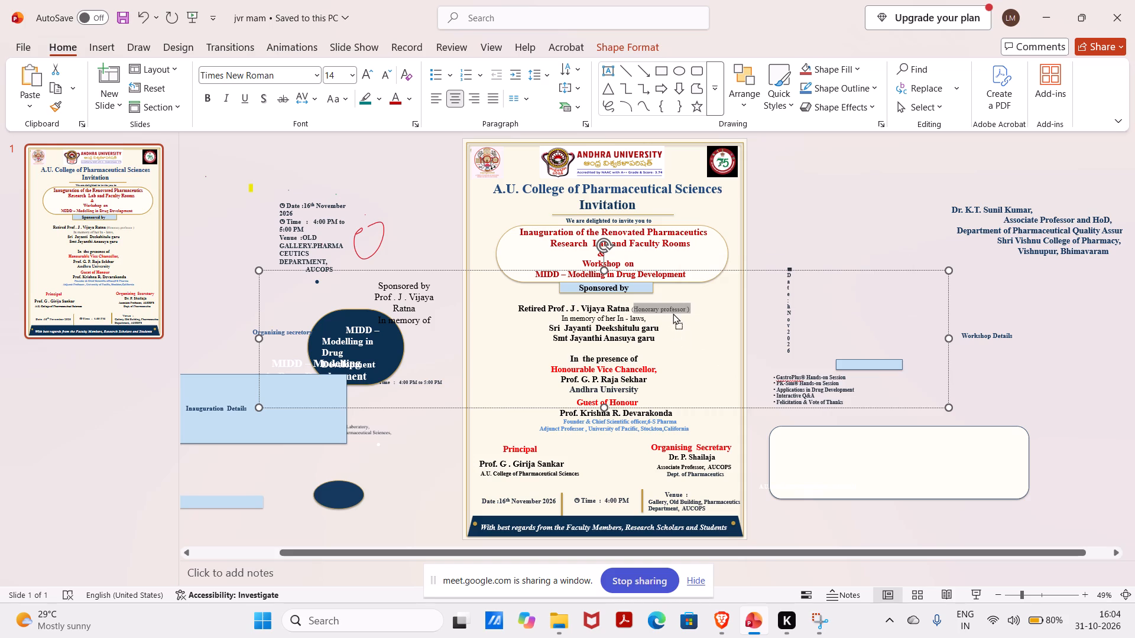
Remove the opening and closing brackets around "Honorary professor" in the sponsor line.
{"action": "left_click", "coordinate": [635, 311]}
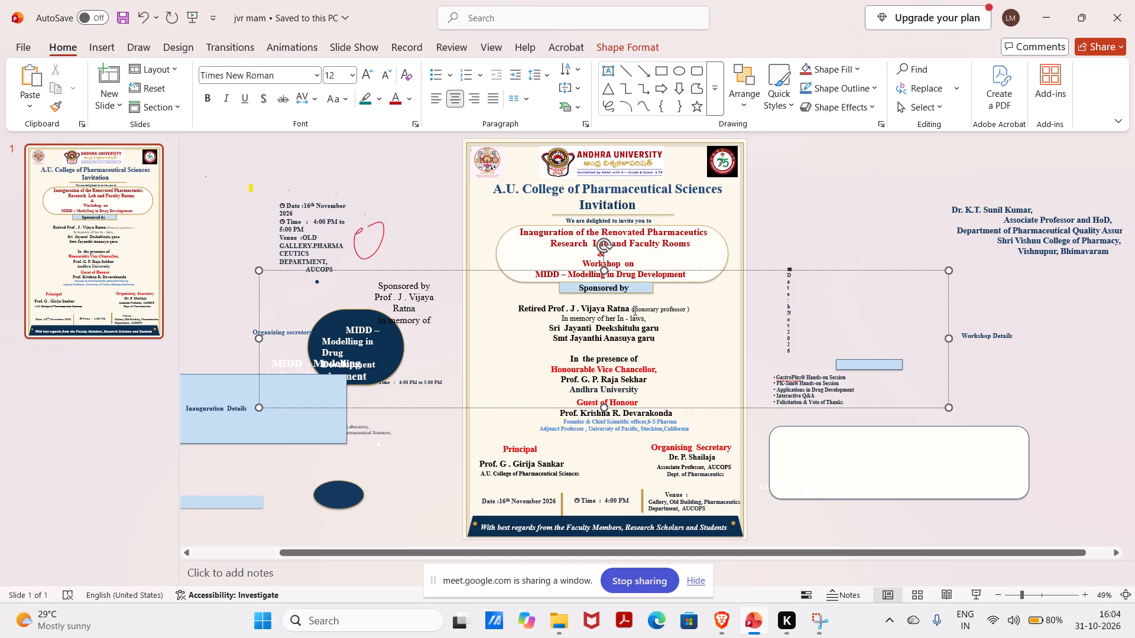
{"action": "key", "text": "BackSpace"}
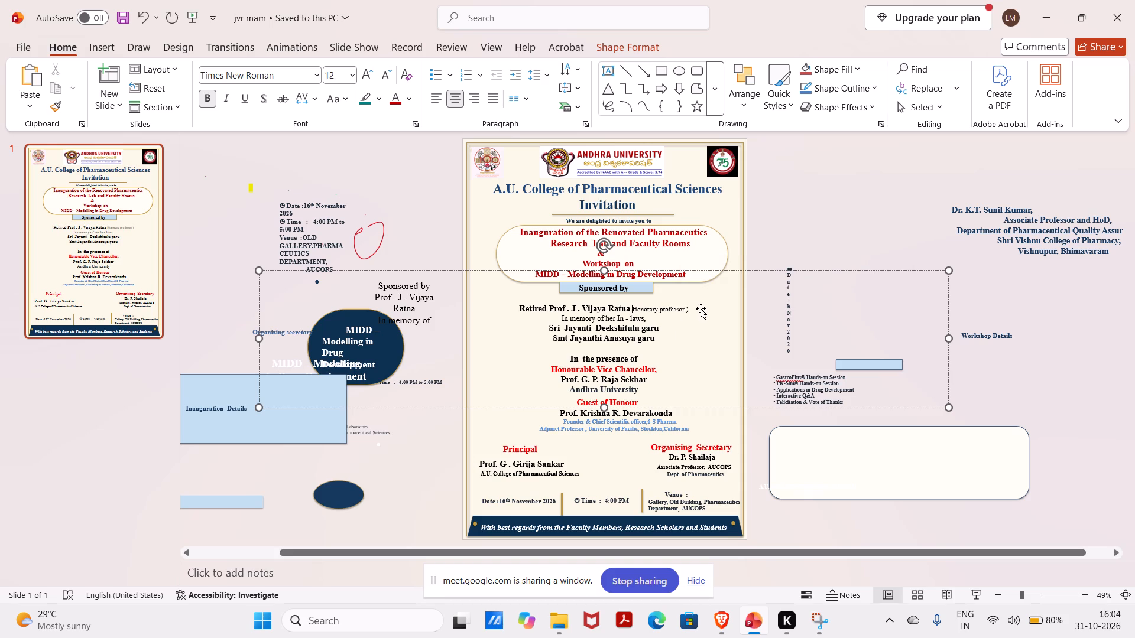
{"action": "left_click", "coordinate": [688, 311]}
{"action": "key", "text": "BackSpace"}
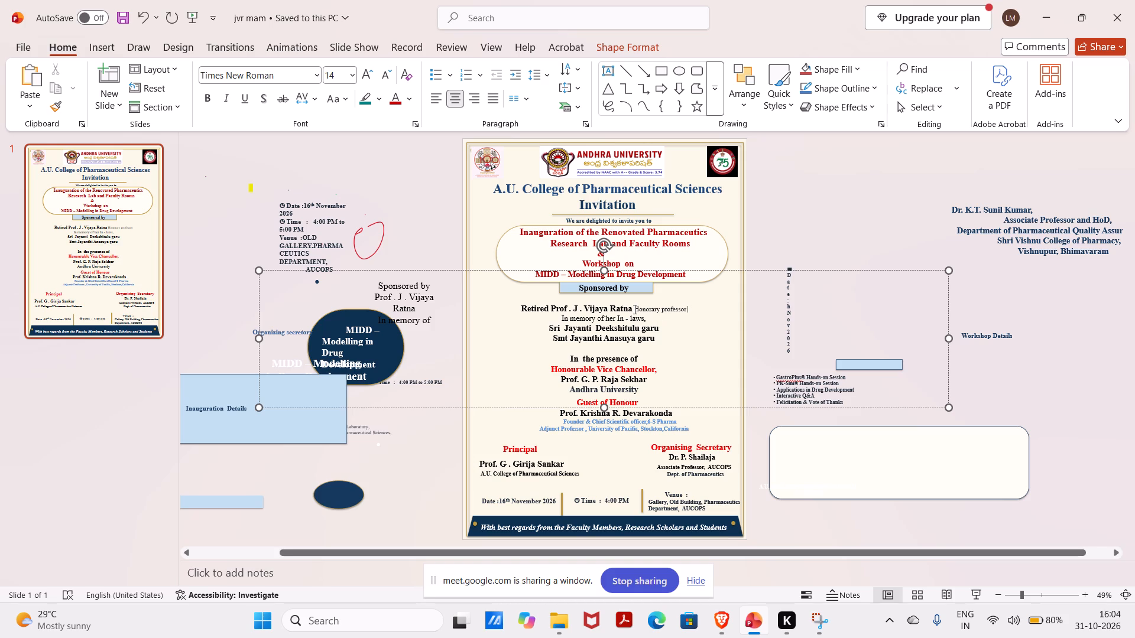
Move "Retired" from before the sponsor's title to directly after the sponsor's name, written as "(Retired)".
{"action": "left_click_drag", "start_coordinate": [548, 310], "coordinate": [514, 308]}
{"action": "key", "text": "ctrl+c"}
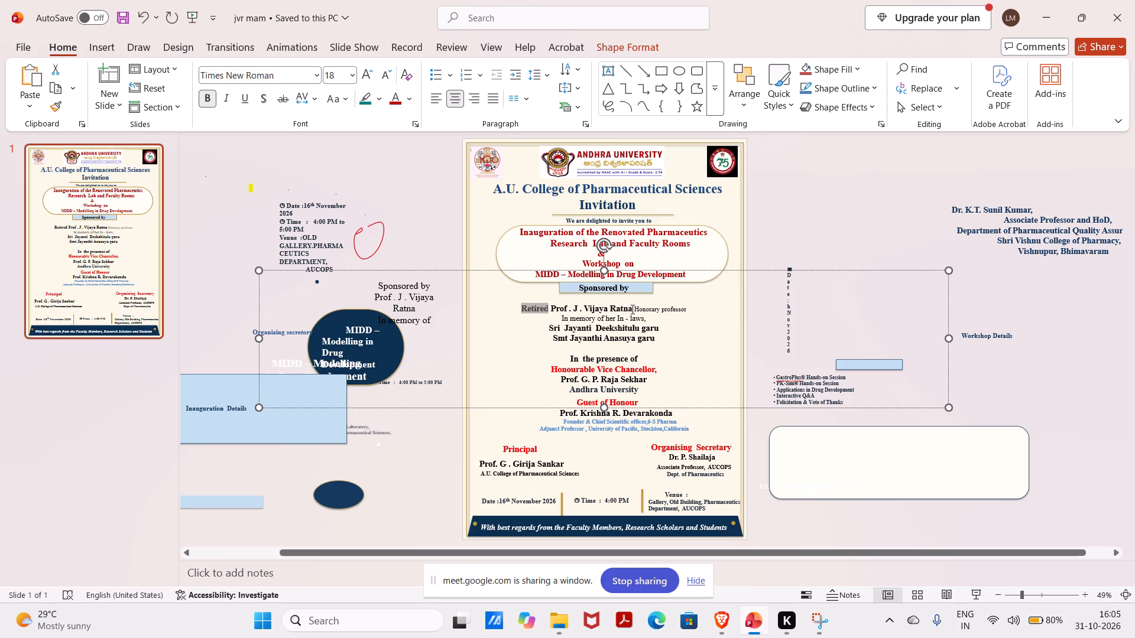
{"action": "left_click", "coordinate": [632, 309]}
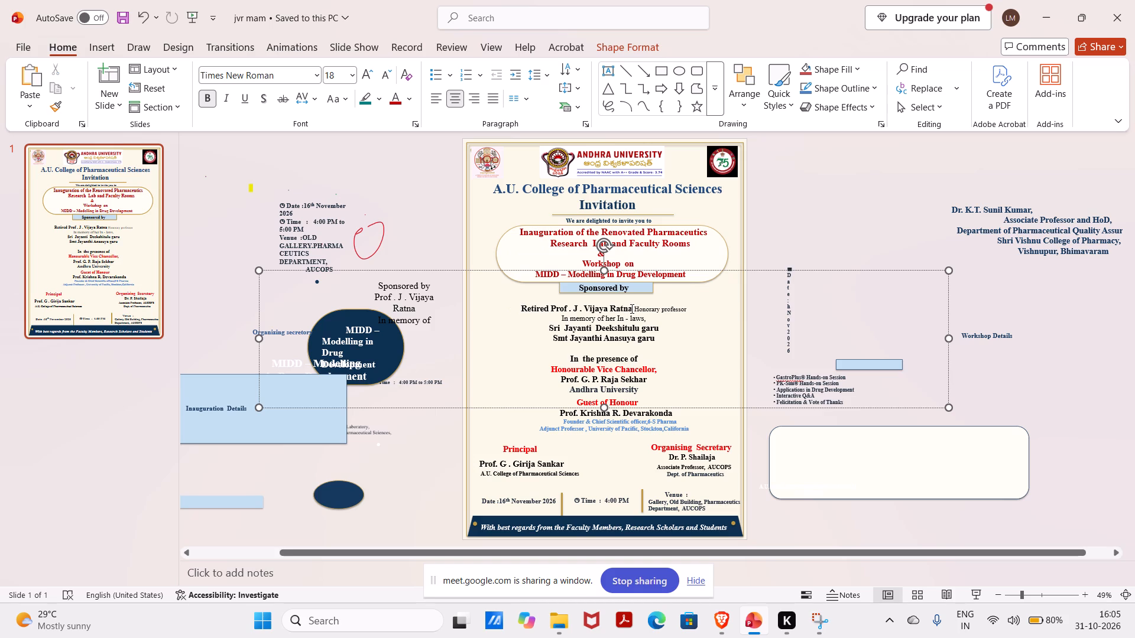
{"action": "key", "text": "space"}
{"action": "key", "text": "shift+parenleft"}
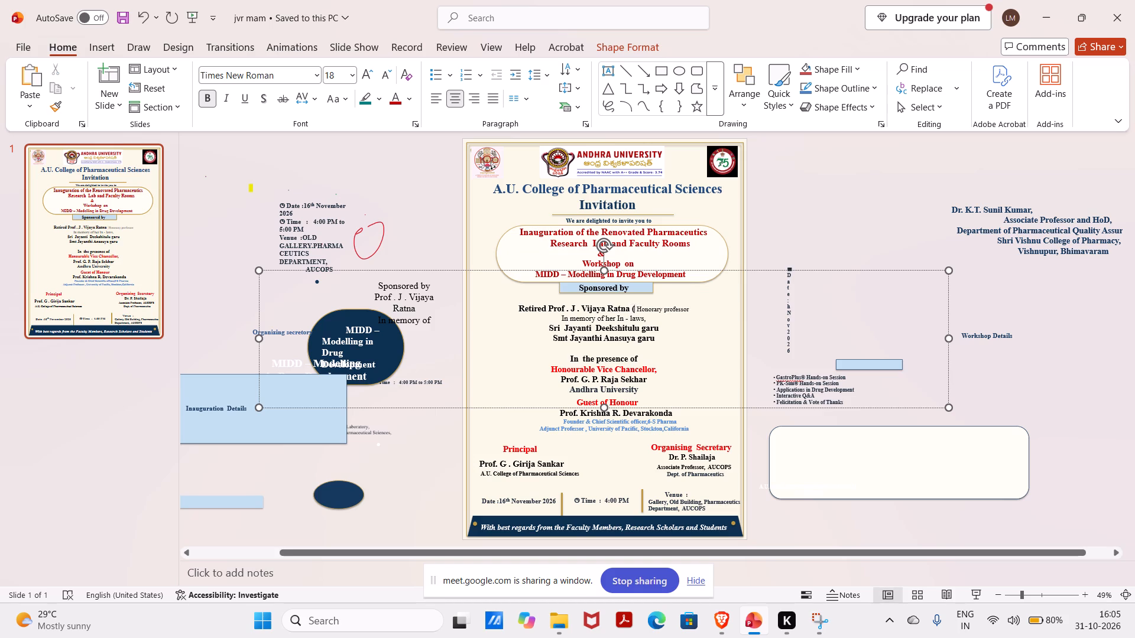
{"action": "key", "text": "ctrl+v"}
{"action": "key", "text": "shift+parenright"}
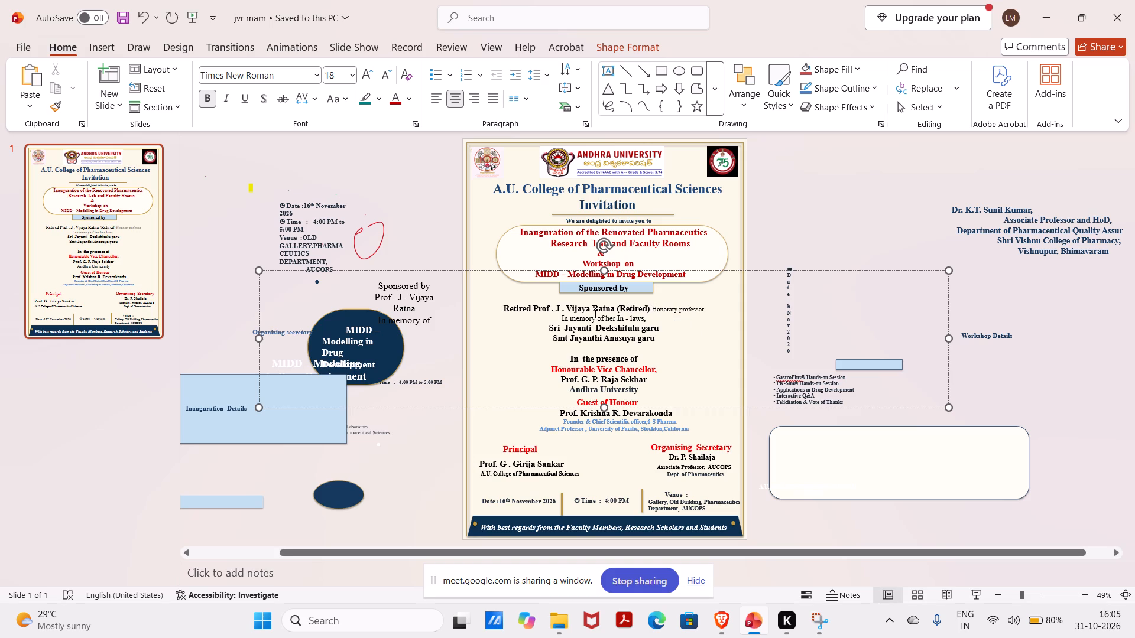
{"action": "left_click_drag", "start_coordinate": [530, 309], "coordinate": [504, 310]}
{"action": "key", "text": "BackSpace"}
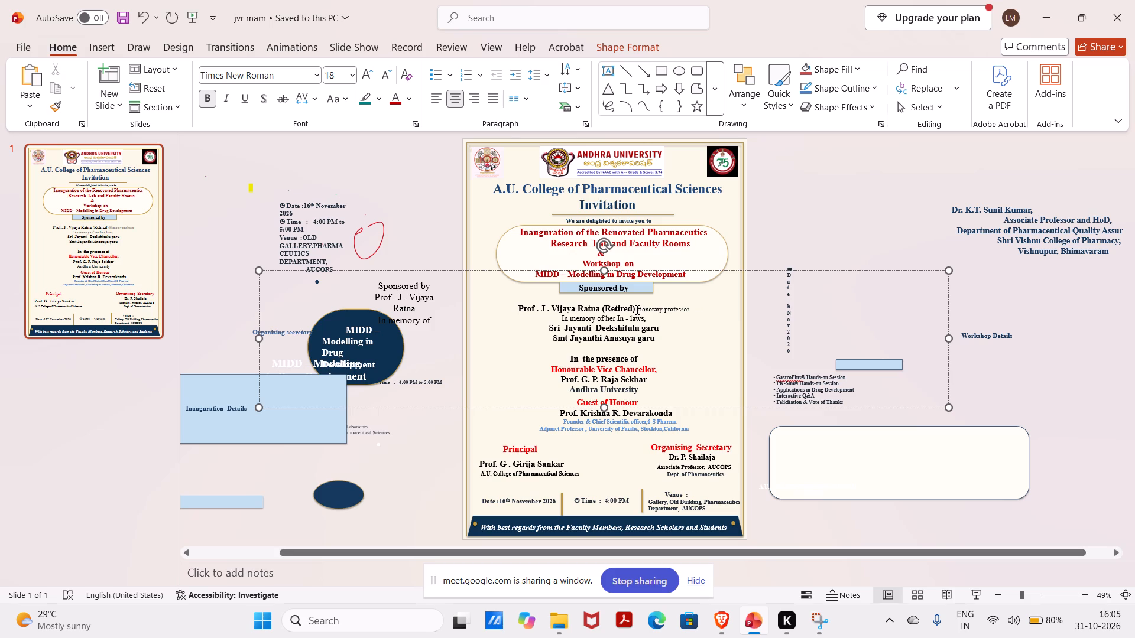
Put "Honorary professor" on its own line below the sponsor's name.
{"action": "key", "text": "Return"}
{"action": "key", "text": "BackSpace"}
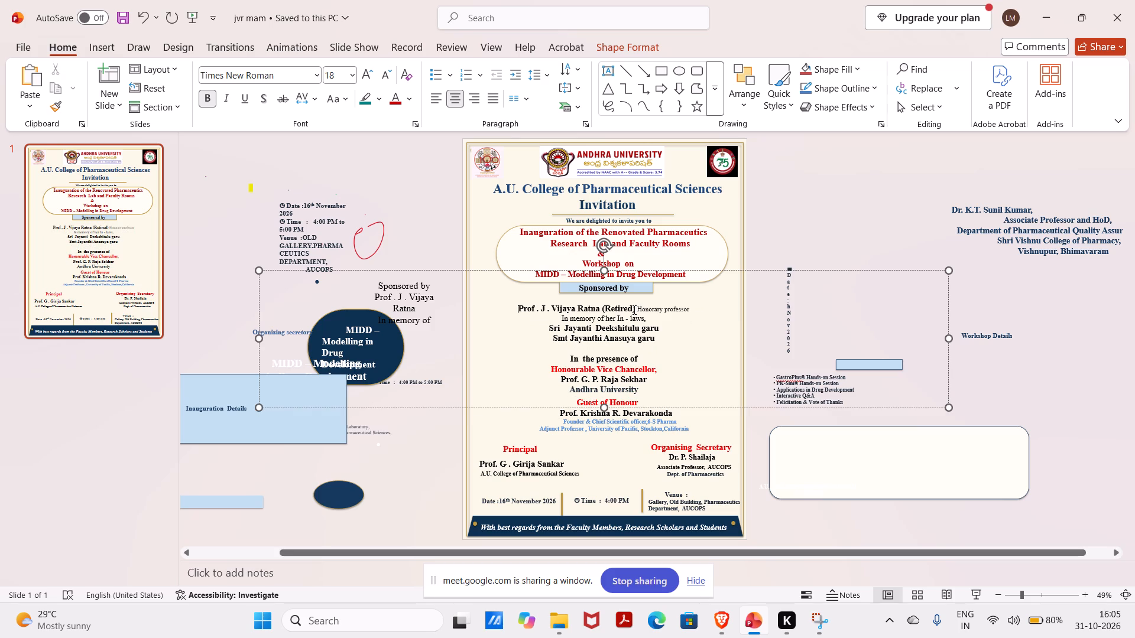
{"action": "left_click", "coordinate": [638, 310]}
{"action": "key", "text": "Return"}
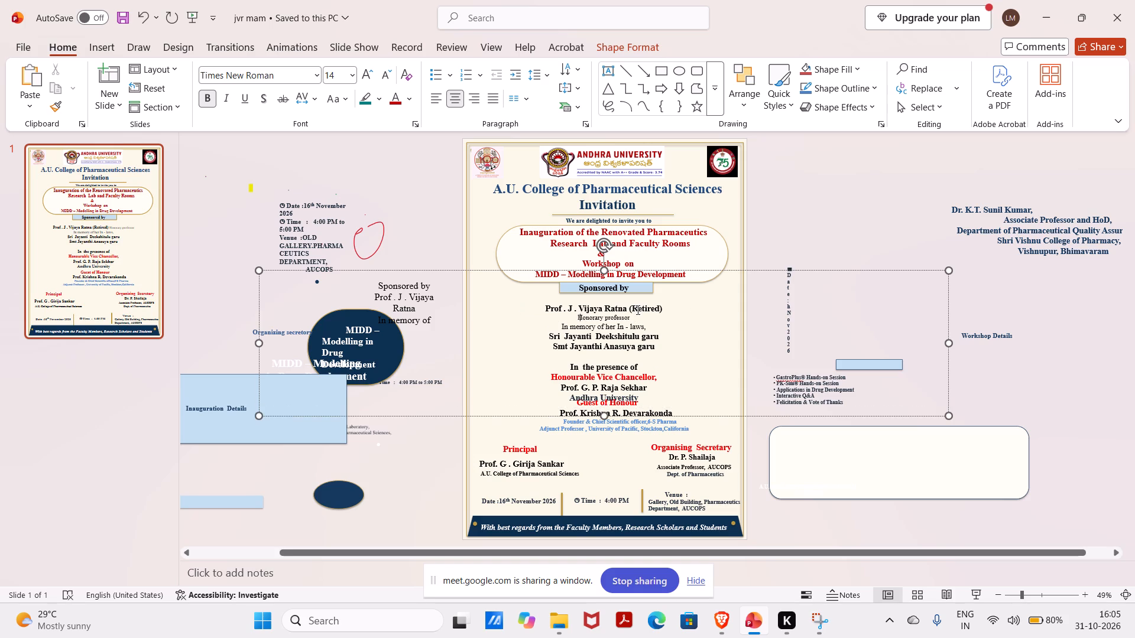
Shift the "Honorary professor" line to the right with leading spaces so it sits under the end of the sponsor's name.
{"action": "left_click", "coordinate": [575, 318]}
{"action": "key", "text": "space"}
{"action": "key", "text": "space"}
{"action": "key", "text": "space"}
{"action": "key", "text": "space"}
{"action": "key", "text": "space"}
{"action": "key", "text": "space"}
{"action": "key", "text": "space"}
{"action": "key", "text": "space"}
{"action": "key", "text": "space"}
{"action": "key", "text": "space"}
{"action": "key", "text": "space"}
{"action": "key", "text": "space"}
{"action": "key", "text": "space"}
{"action": "key", "text": "space"}
{"action": "key", "text": "space"}
{"action": "key", "text": "space"}
{"action": "key", "text": "space"}
{"action": "key", "text": "space"}
{"action": "key", "text": "space"}
{"action": "key", "text": "space"}
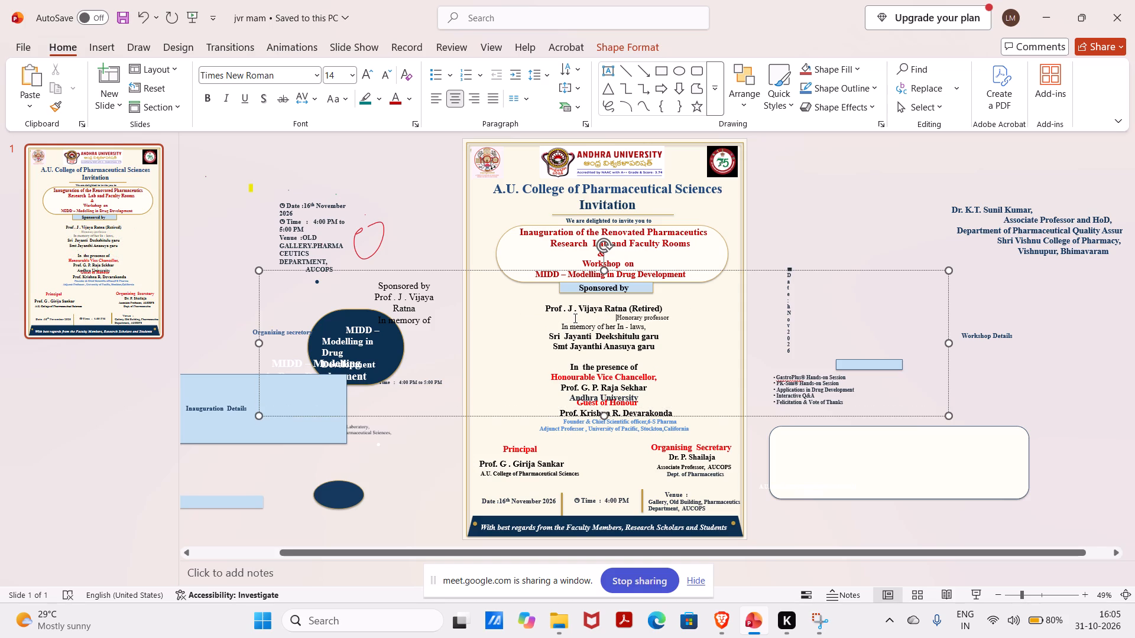
{"action": "key", "text": "space"}
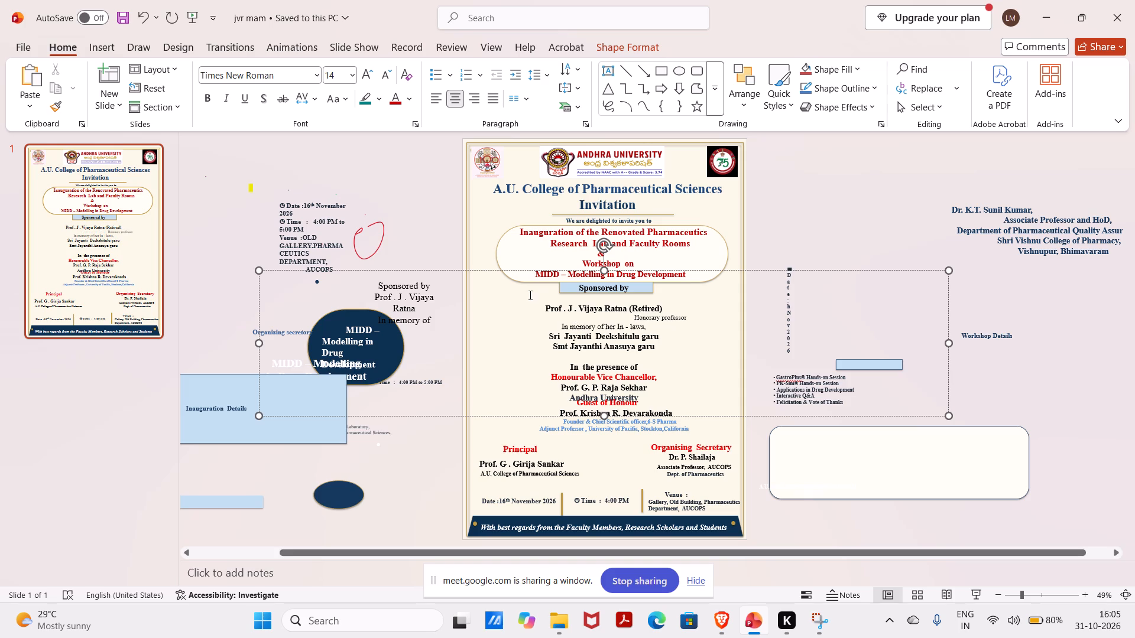
Delete the blank line above the sponsor's name so the text block moves up directly beneath the "Sponsored by" label.
{"action": "left_click", "coordinate": [258, 269]}
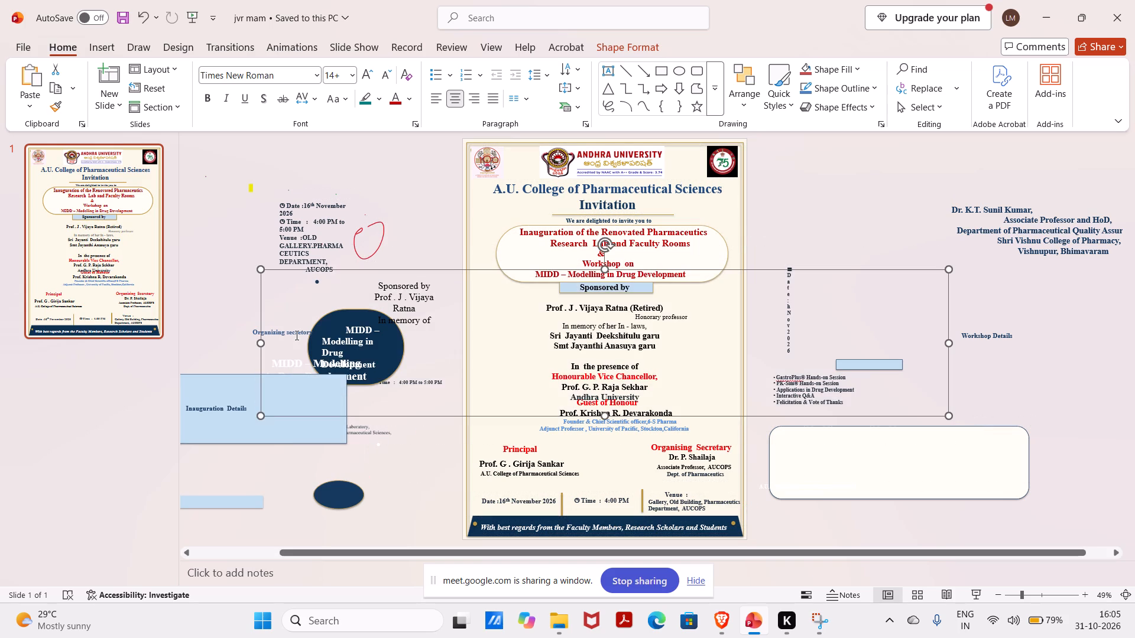
{"action": "left_click", "coordinate": [543, 312]}
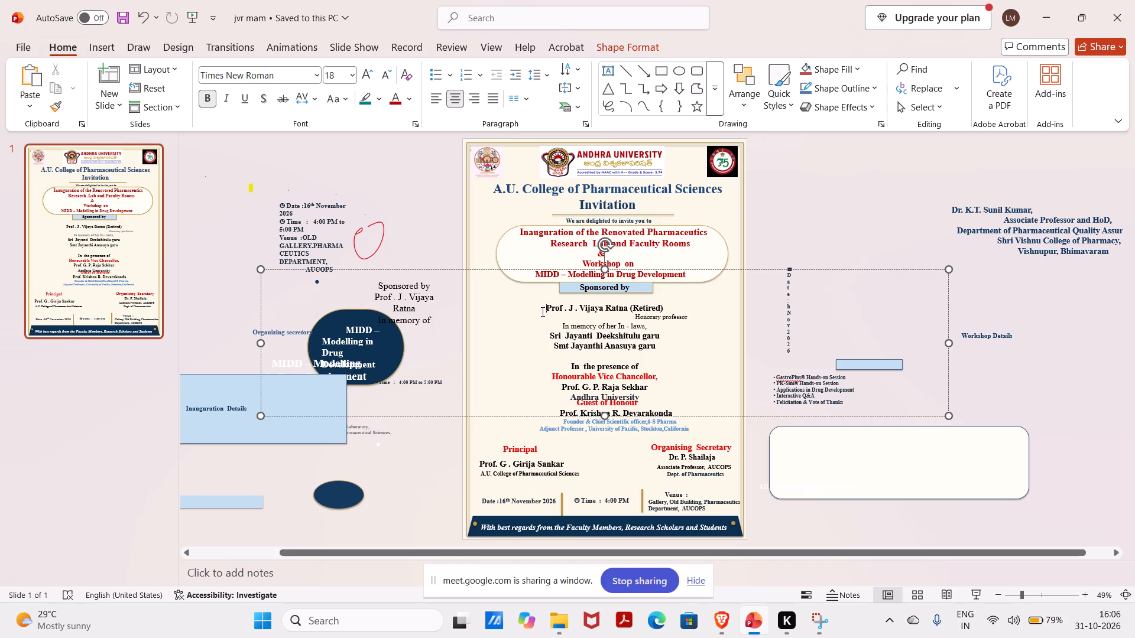
{"action": "key", "text": "BackSpace"}
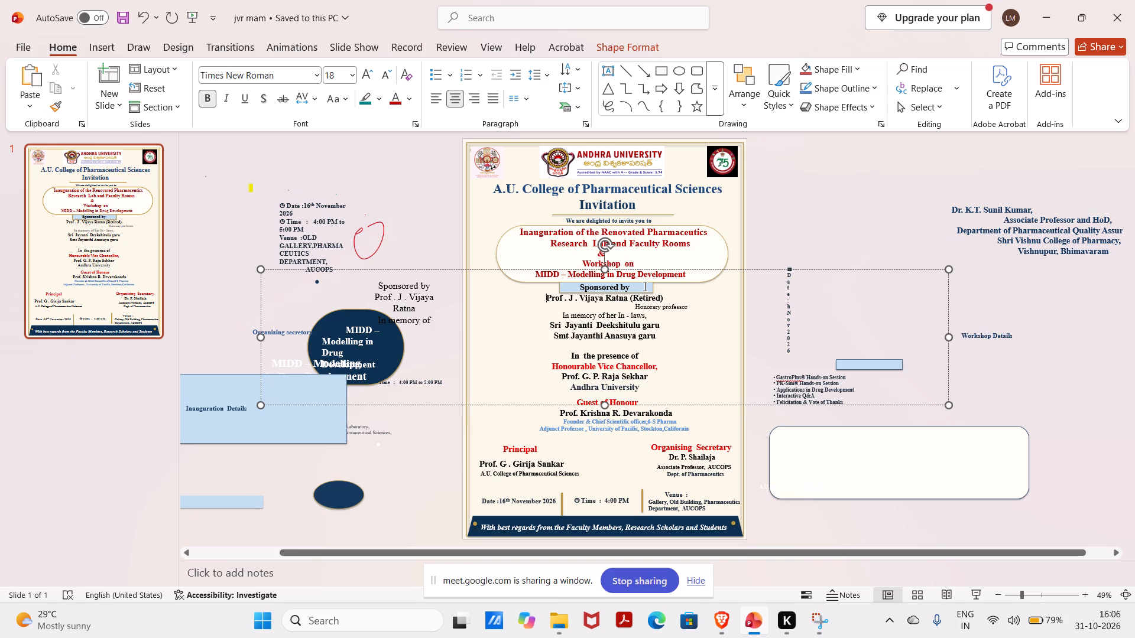
{"action": "left_click", "coordinate": [773, 229]}
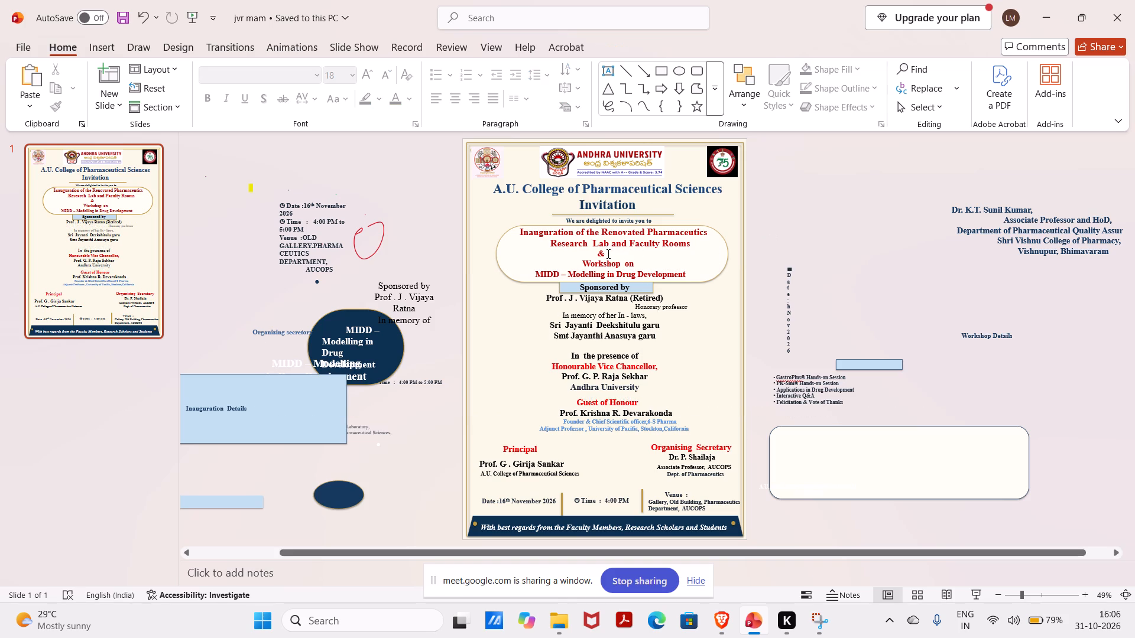
Recolour the "&" between the inauguration and workshop titles black from the theme colours, and deselect everything.
{"action": "left_click_drag", "start_coordinate": [607, 253], "coordinate": [594, 255]}
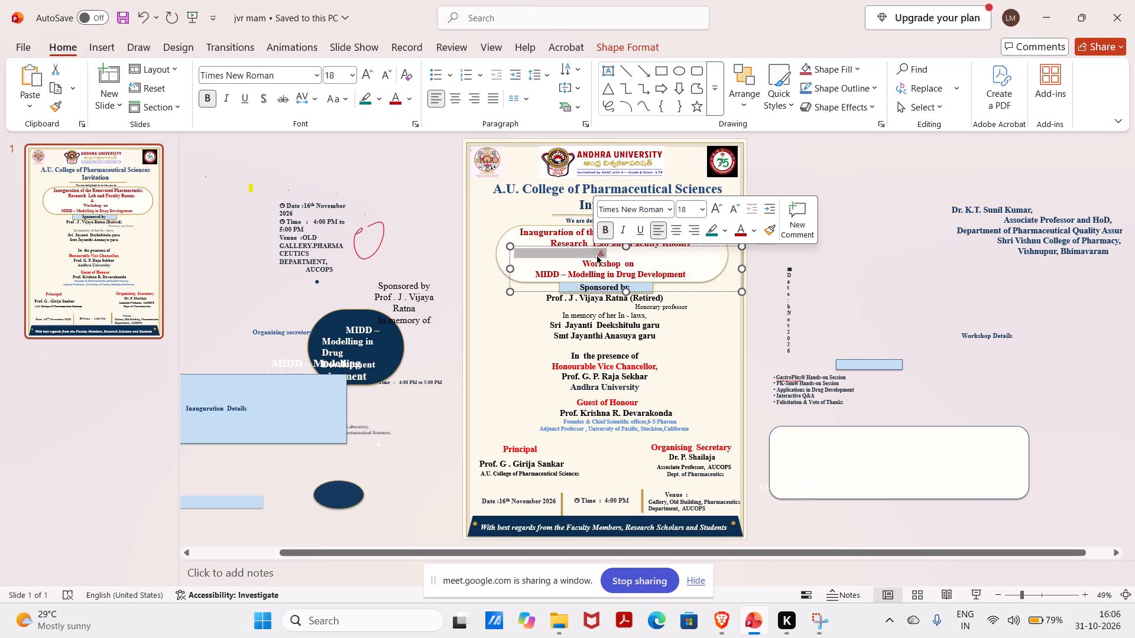
{"action": "left_click", "coordinate": [757, 235]}
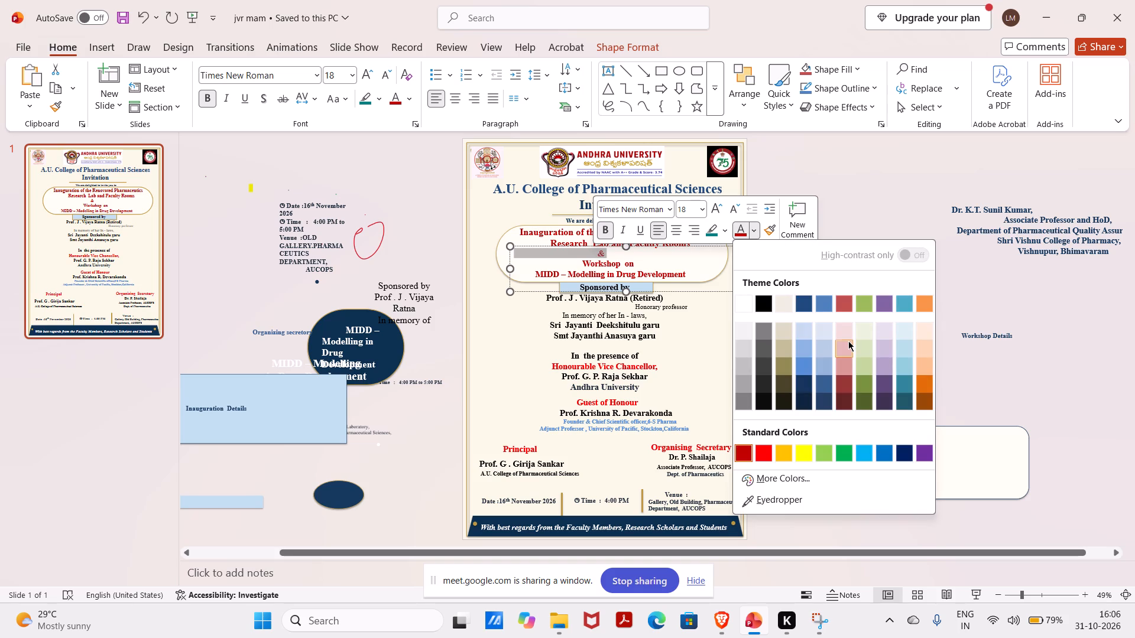
{"action": "left_click", "coordinate": [848, 341]}
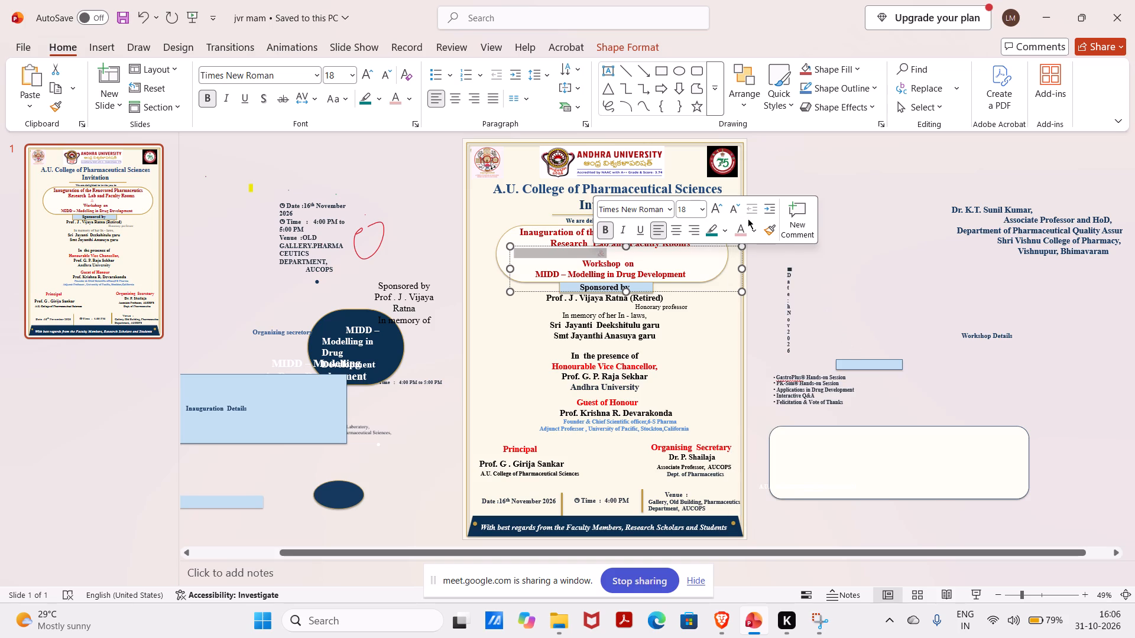
{"action": "left_click", "coordinate": [754, 227]}
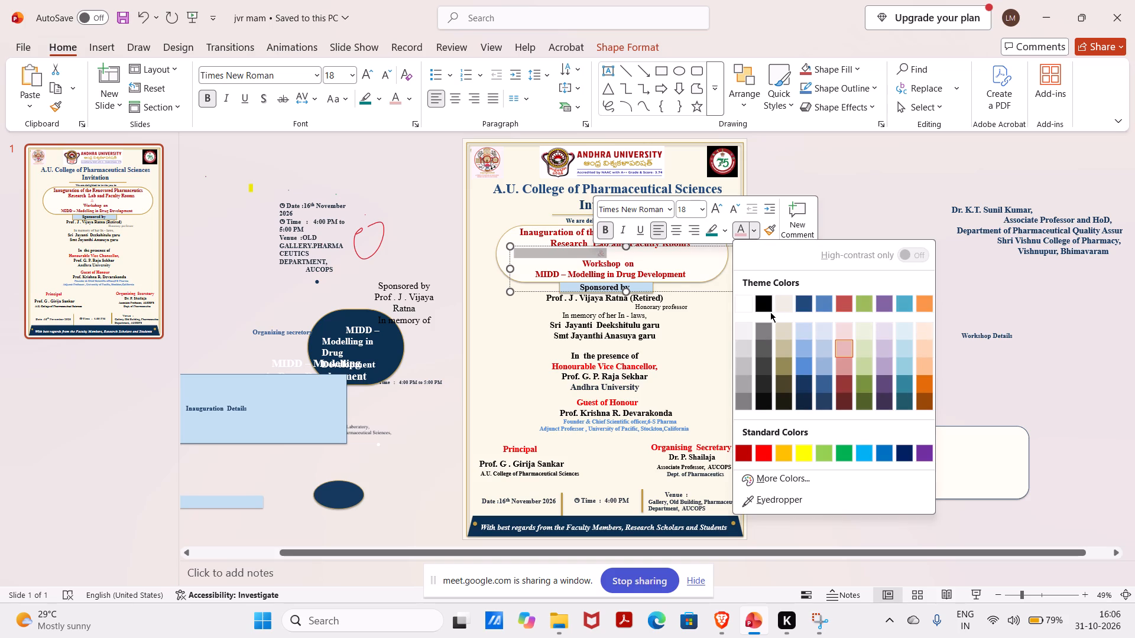
{"action": "left_click", "coordinate": [764, 300]}
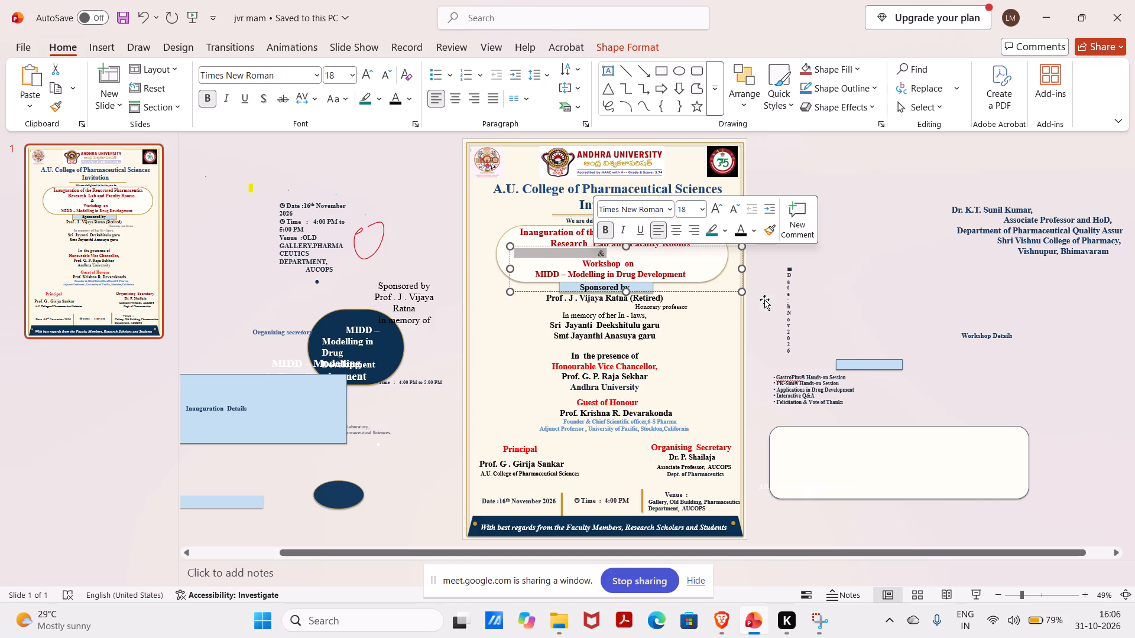
{"action": "left_click", "coordinate": [936, 267]}
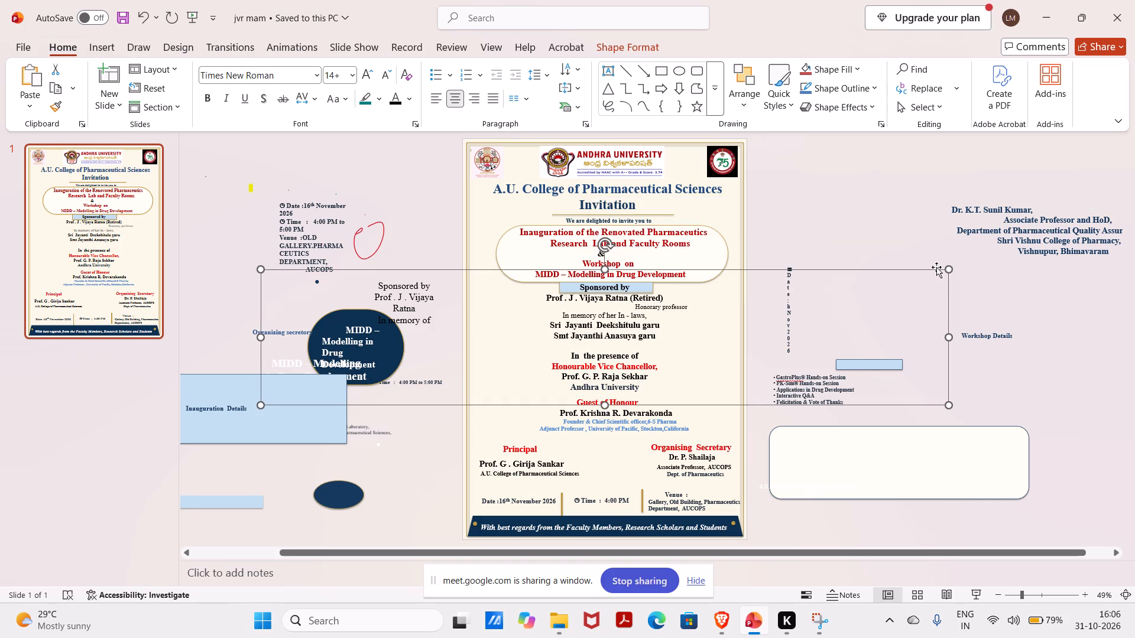
{"action": "left_click", "coordinate": [877, 229]}
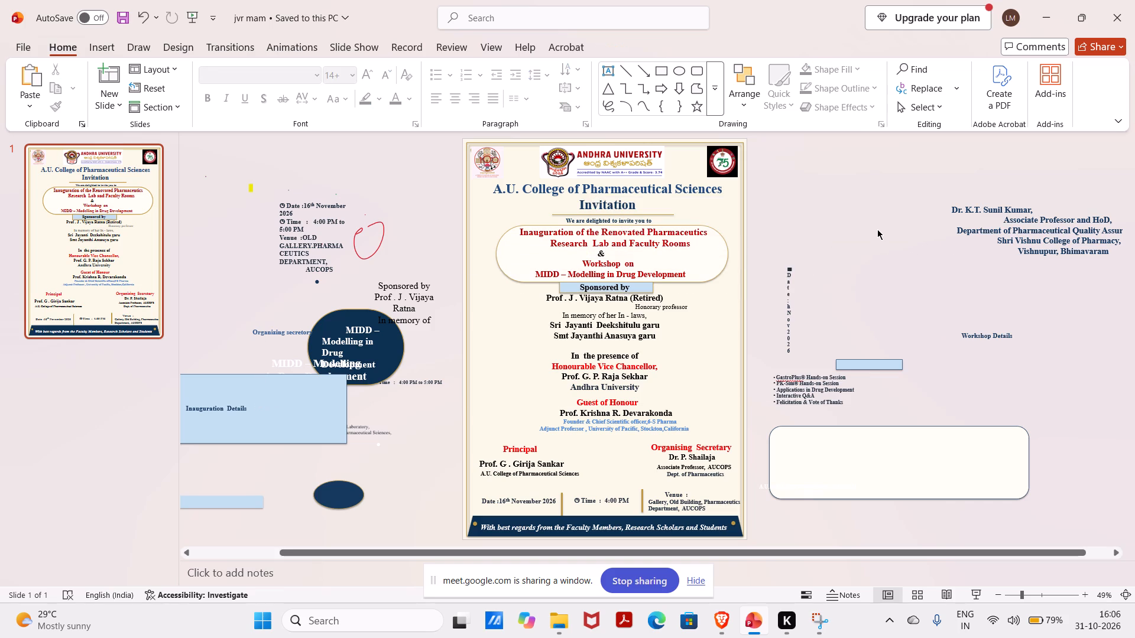
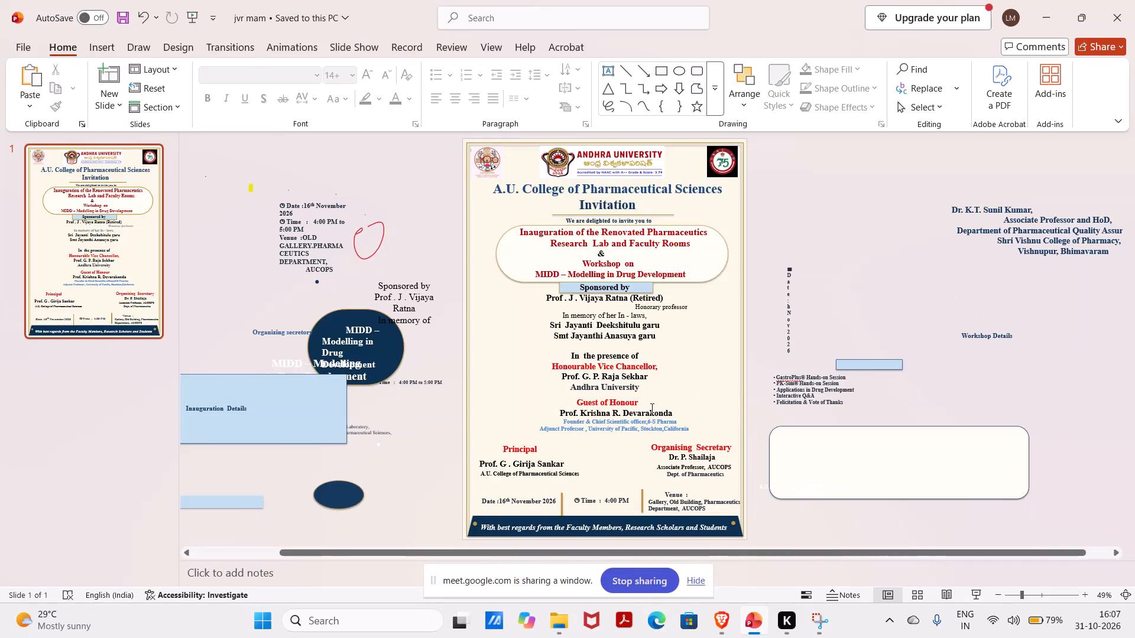
Delete one leading space before the guest of honour's name and deselect the text.
{"action": "left_click", "coordinate": [556, 416]}
{"action": "key", "text": "BackSpace"}
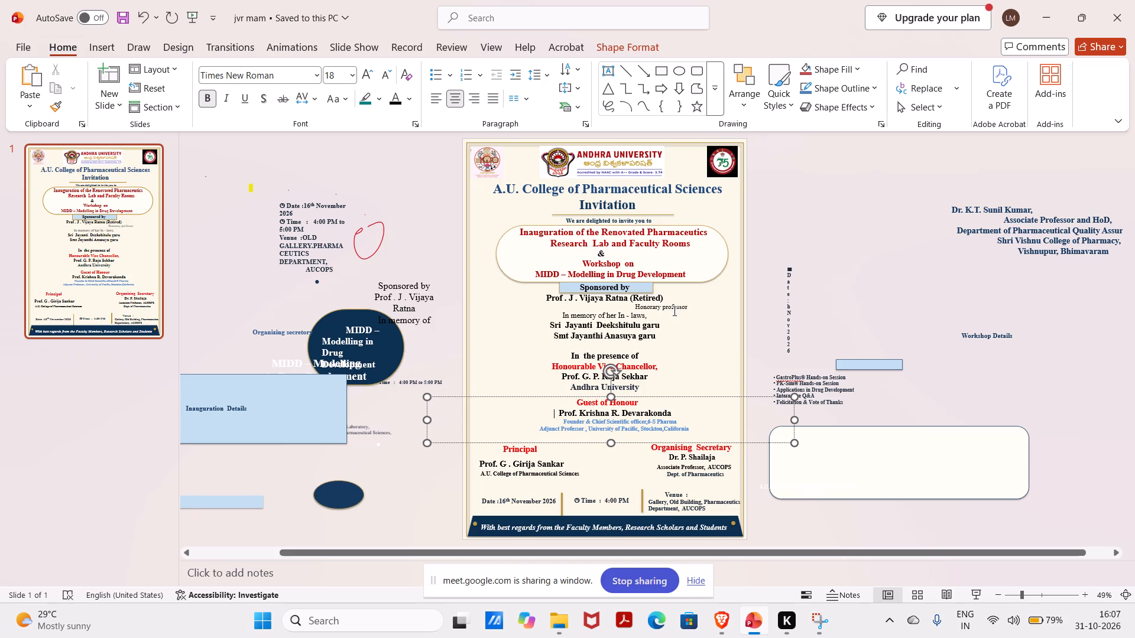
{"action": "left_click", "coordinate": [763, 276]}
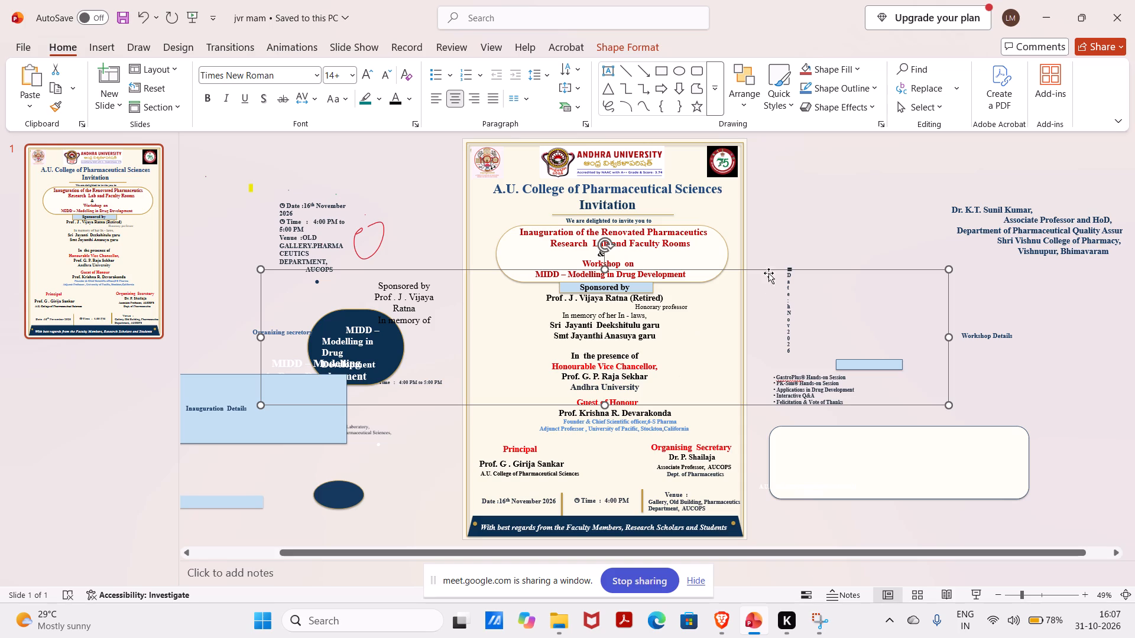
{"action": "left_click", "coordinate": [804, 240]}
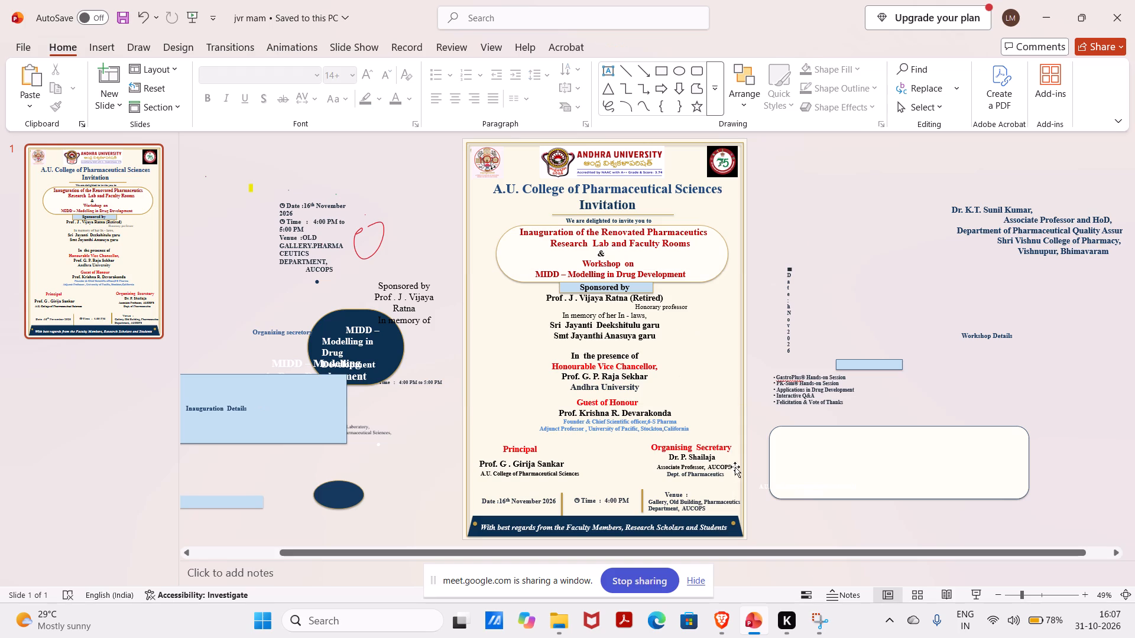
Set the organising secretary's name to font size 18 to match the principal's name.
{"action": "left_click", "coordinate": [718, 457]}
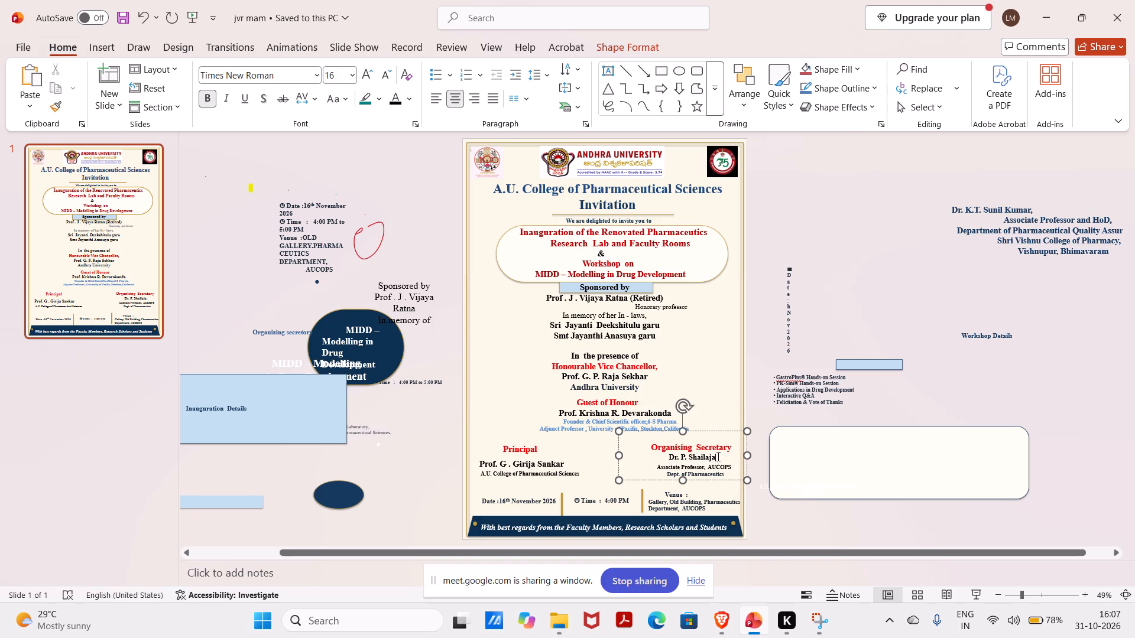
{"action": "left_click", "coordinate": [556, 465]}
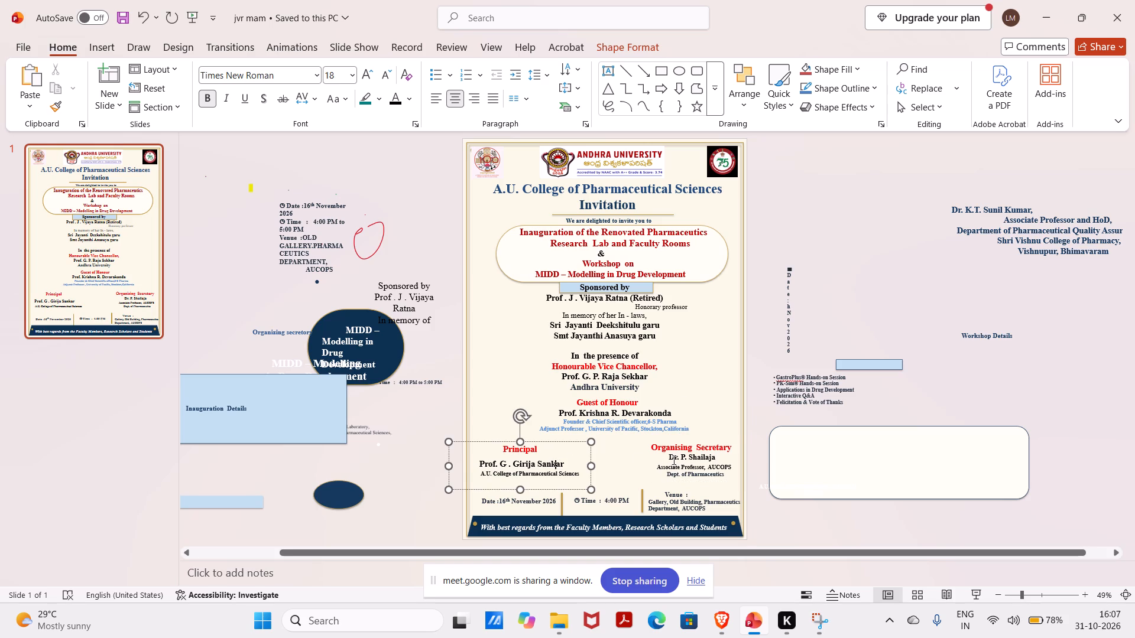
{"action": "left_click_drag", "start_coordinate": [670, 457], "coordinate": [727, 460]}
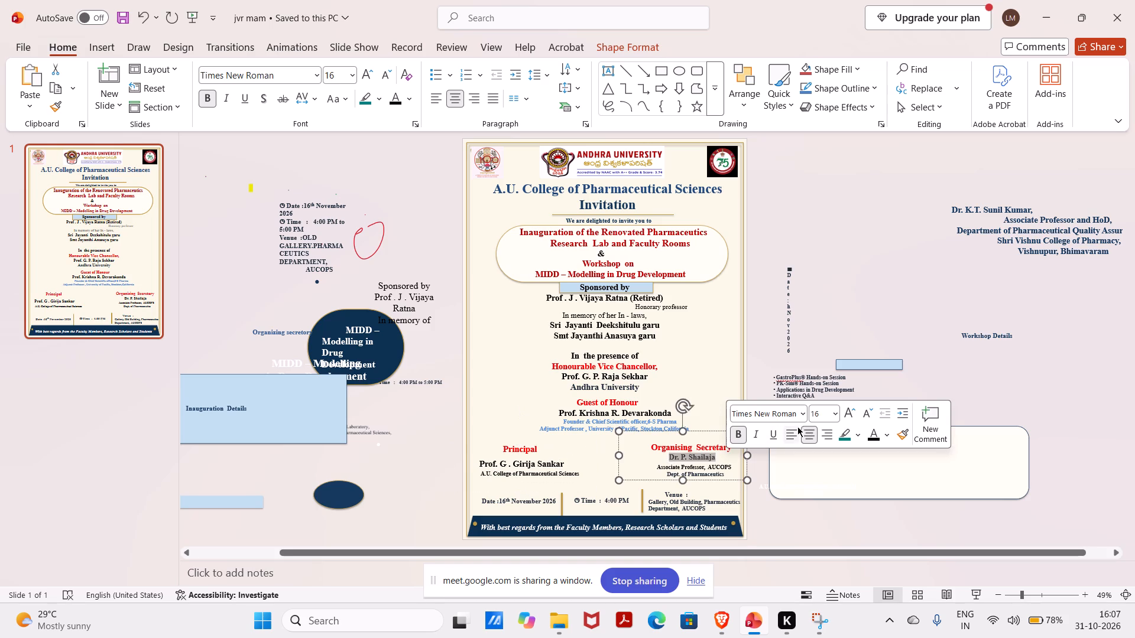
{"action": "left_click", "coordinate": [837, 411]}
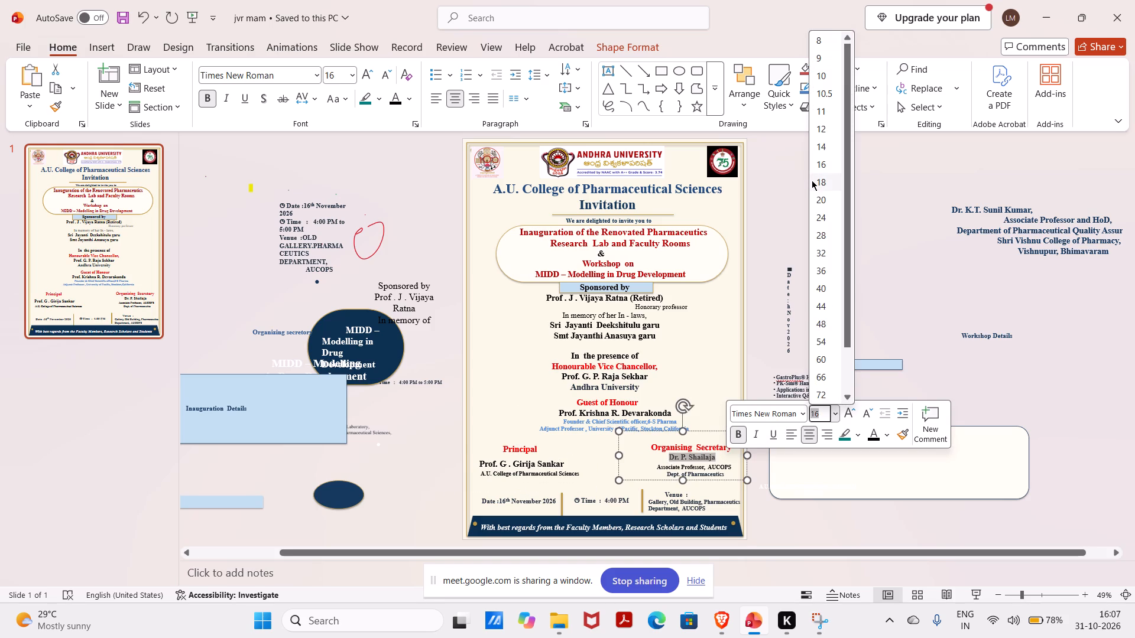
{"action": "left_click", "coordinate": [812, 180]}
{"action": "left_click", "coordinate": [816, 215]}
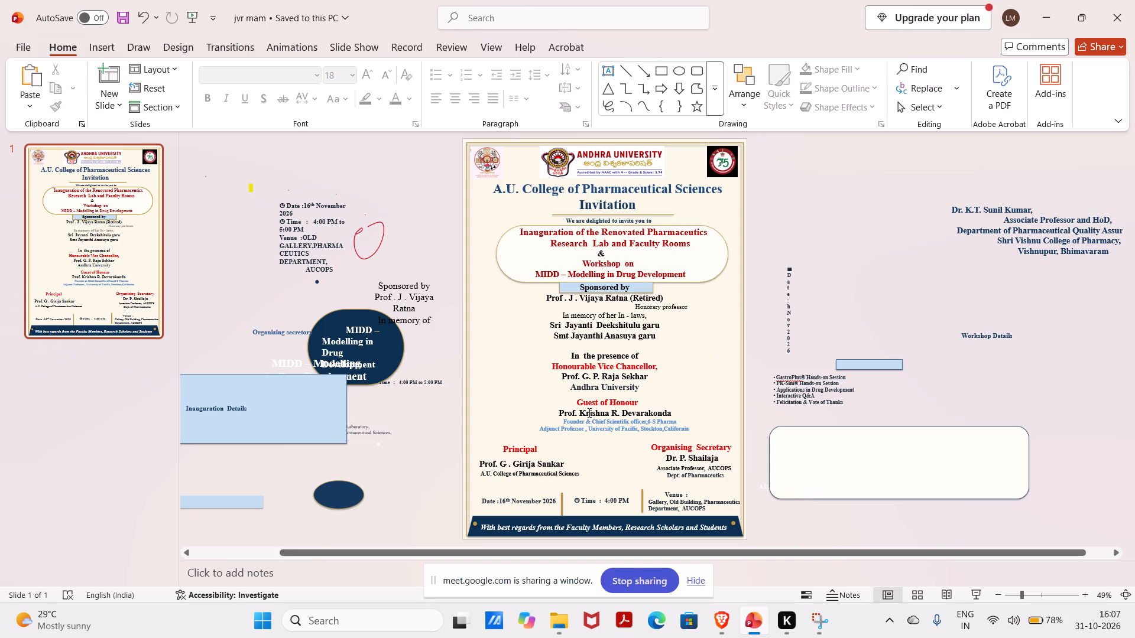
Recolour the two designation lines beneath the guest of honour's name black.
{"action": "left_click_drag", "start_coordinate": [561, 422], "coordinate": [686, 429]}
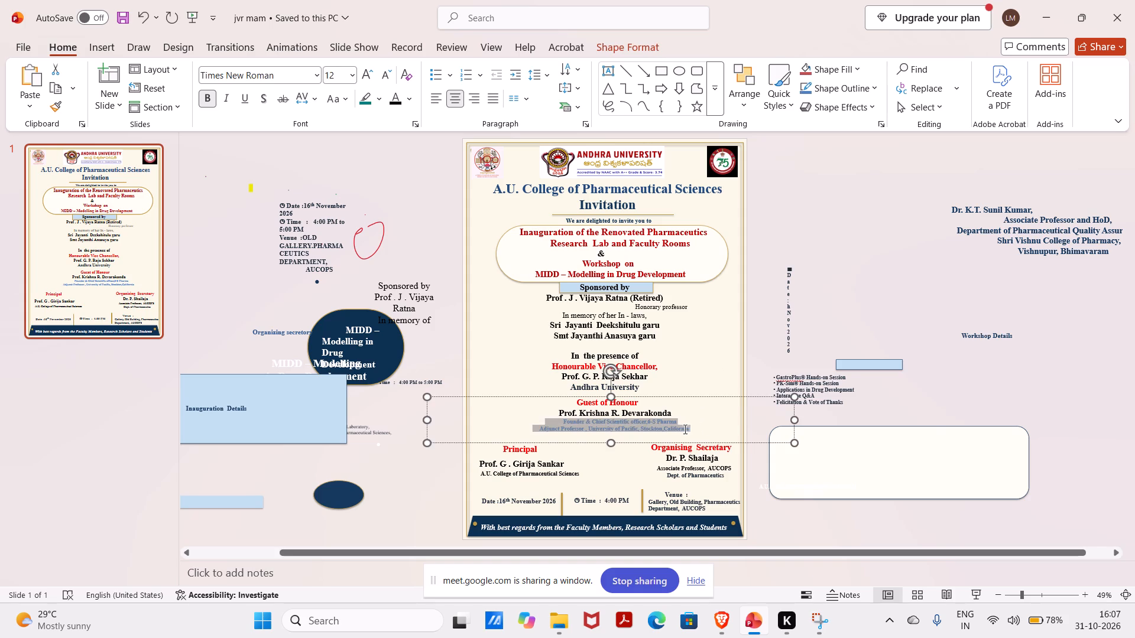
{"action": "left_click_drag", "start_coordinate": [686, 429], "coordinate": [709, 429]}
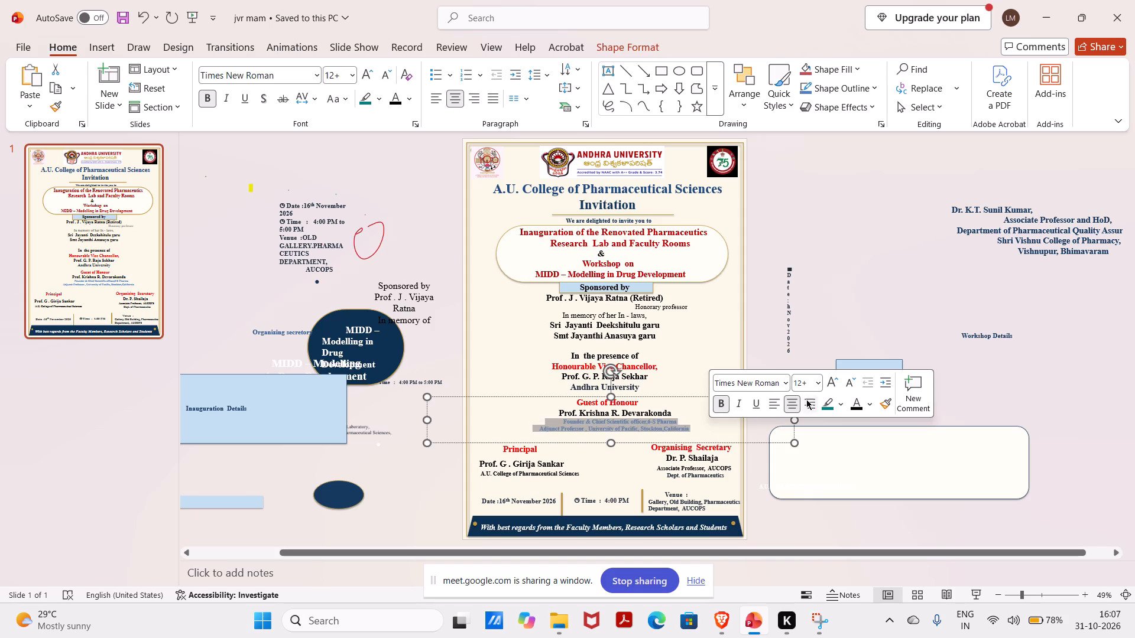
{"action": "left_click", "coordinate": [855, 407]}
{"action": "left_click", "coordinate": [836, 305]}
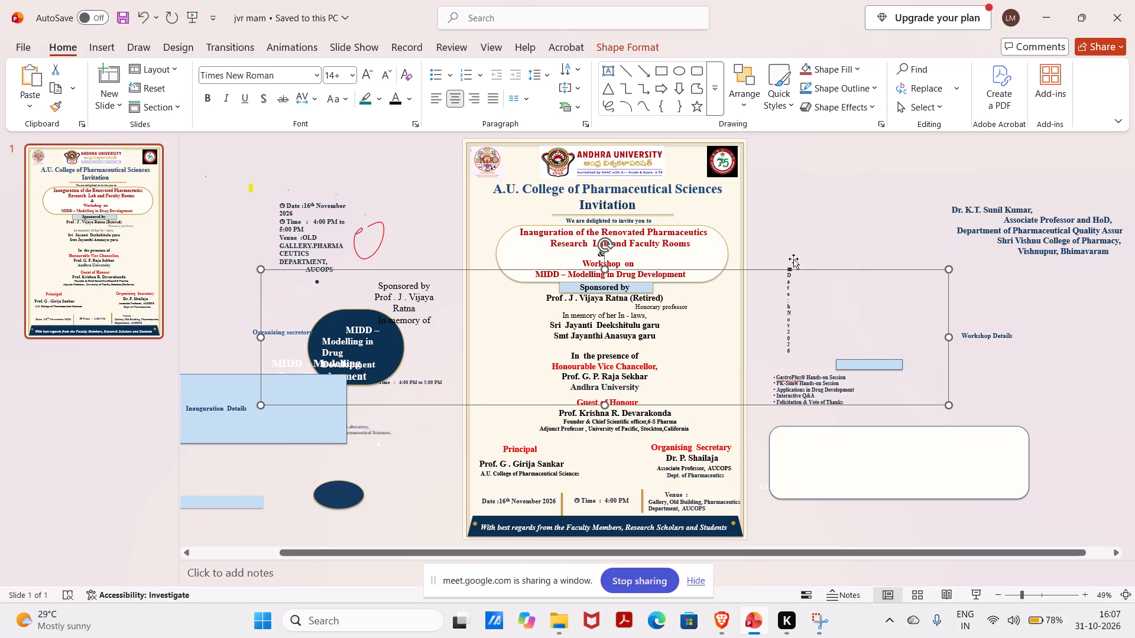
{"action": "left_click", "coordinate": [800, 206]}
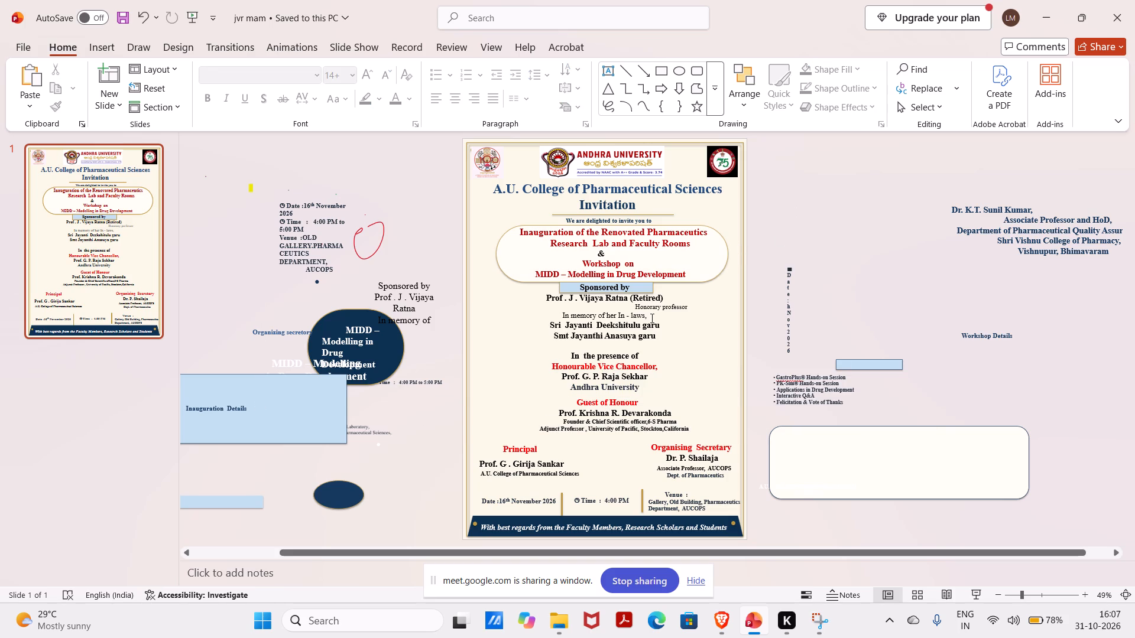
Delete leading spaces before the "Founder & Chief Scientific officer" line and deselect the text.
{"action": "left_click", "coordinate": [560, 422]}
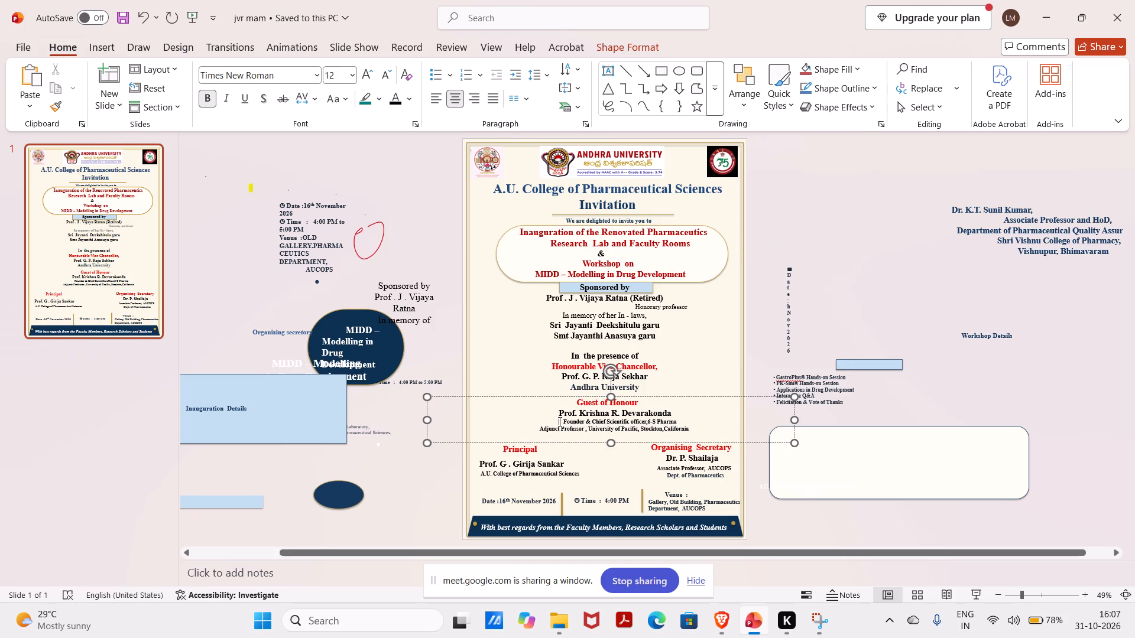
{"action": "key", "text": "BackSpace"}
{"action": "key", "text": "BackSpace"}
{"action": "key", "text": "BackSpace"}
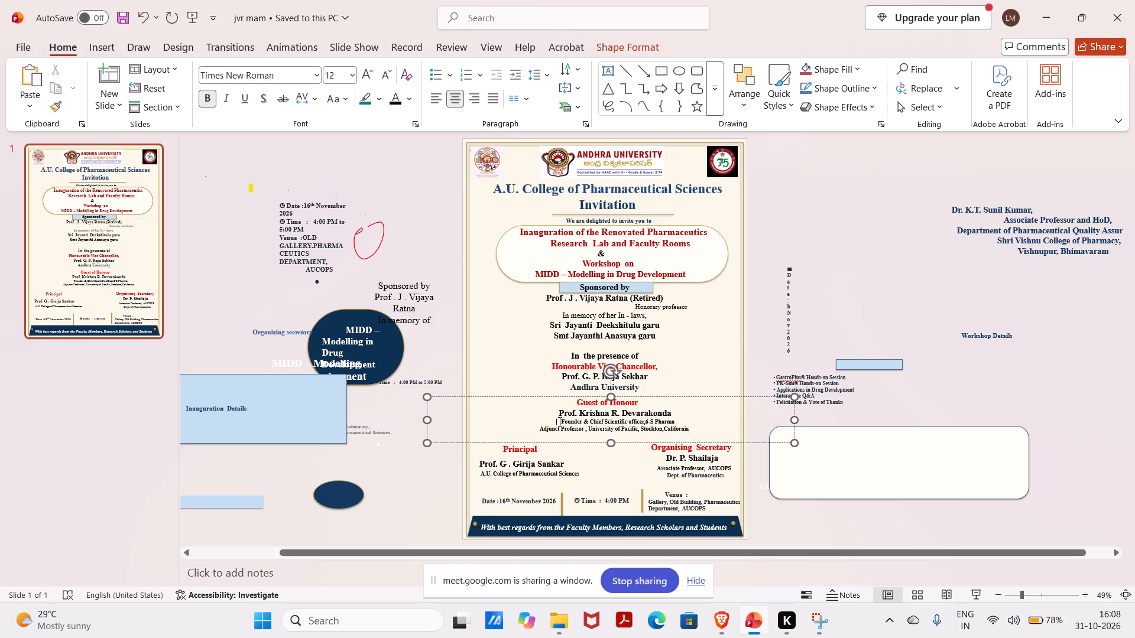
{"action": "key", "text": "BackSpace"}
{"action": "key", "text": "BackSpace"}
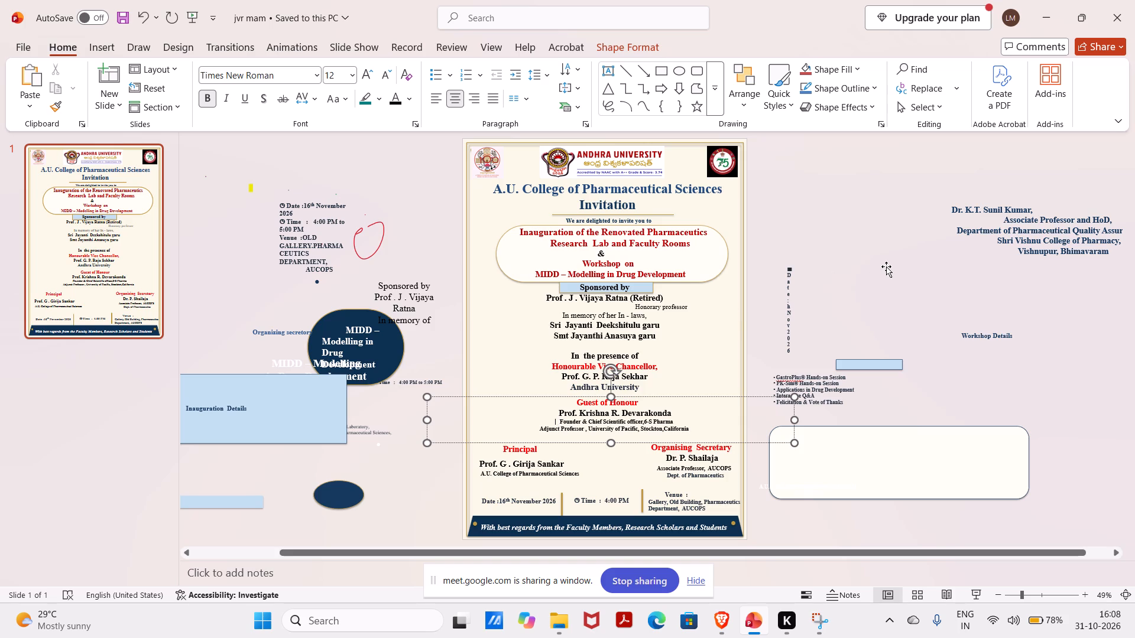
{"action": "left_click", "coordinate": [890, 271]}
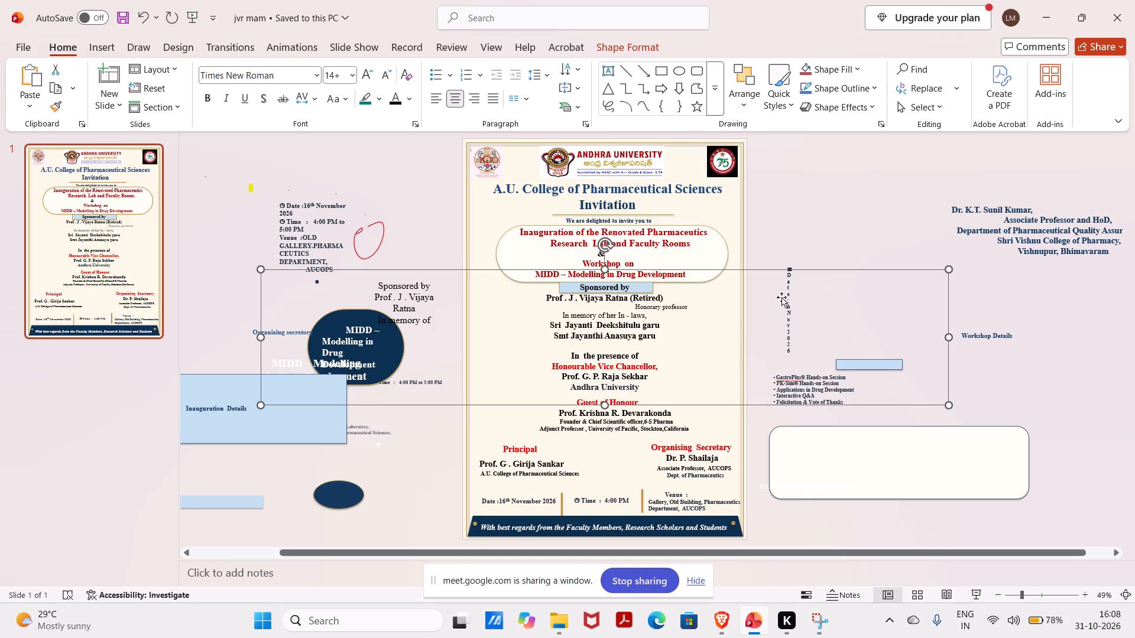
{"action": "left_click", "coordinate": [865, 207]}
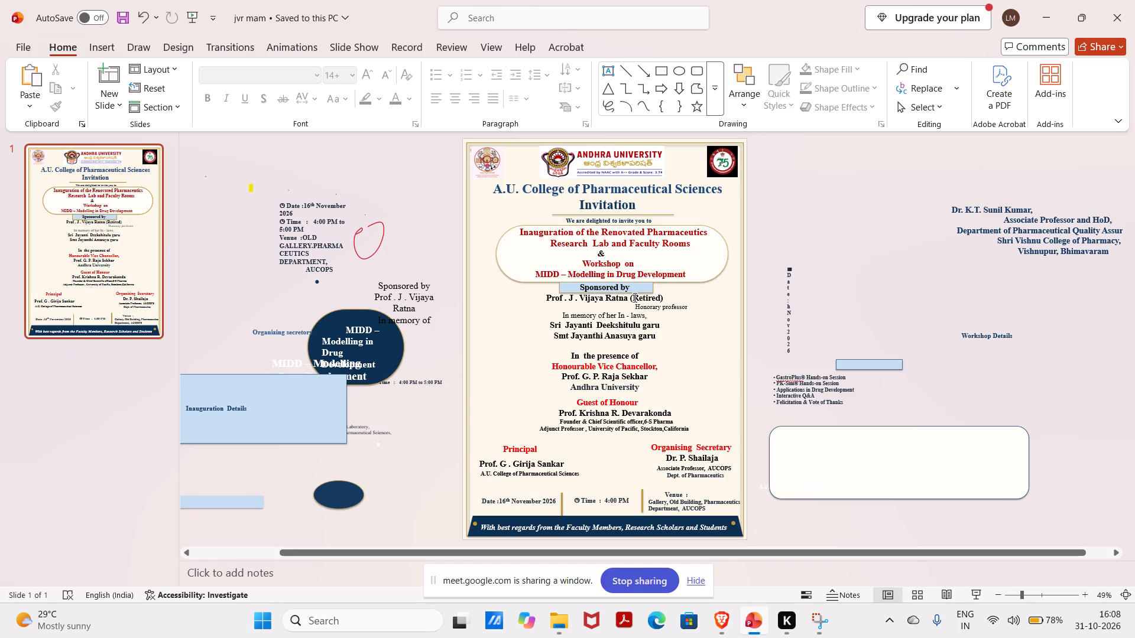
Insert a blank line between the "Sponsored by" label and the sponsor's name.
{"action": "left_click", "coordinate": [546, 297]}
{"action": "key", "text": "Return"}
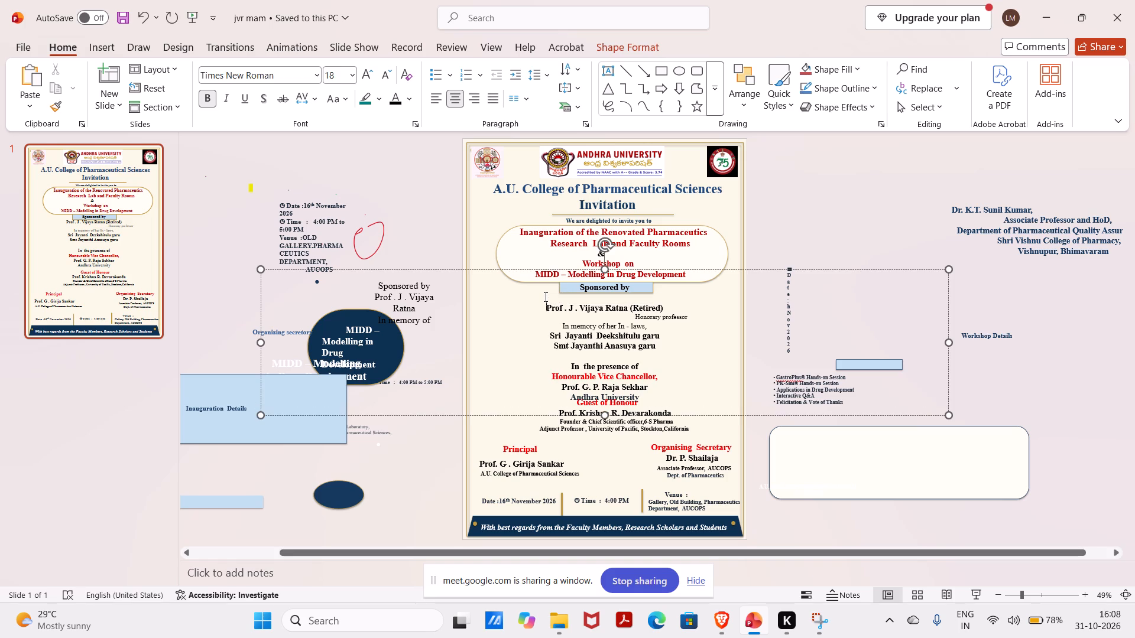
Lower the guest of honour's details text box slightly and narrow it toward its right edge, clear of the "Guest of Honour" label.
{"action": "left_click", "coordinate": [565, 422]}
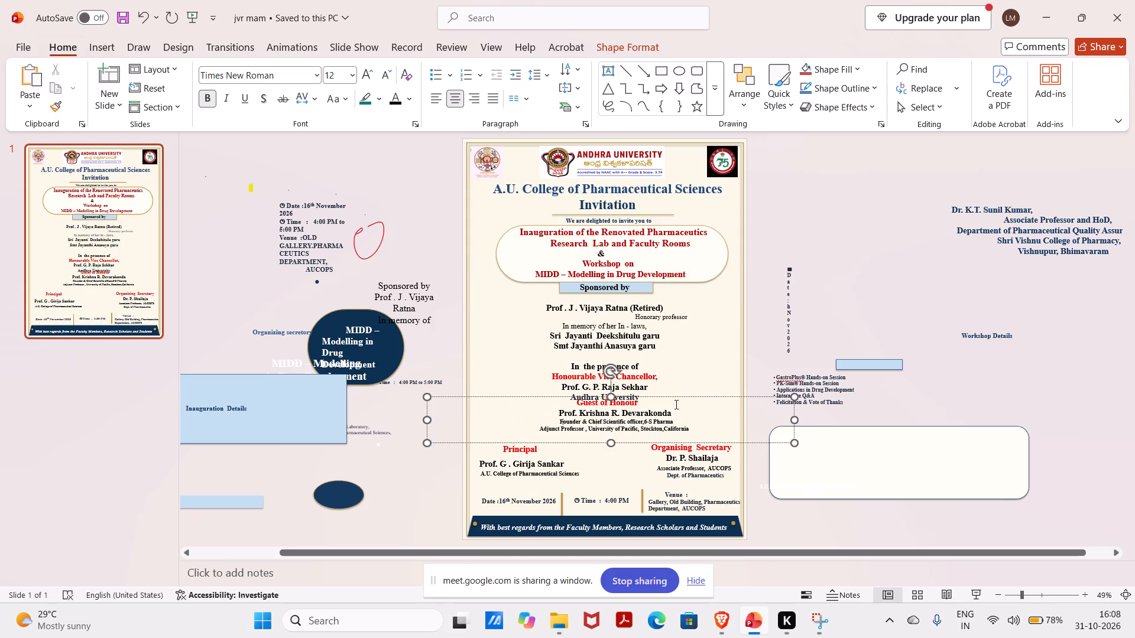
{"action": "left_click_drag", "start_coordinate": [794, 396], "coordinate": [797, 405]}
{"action": "left_click_drag", "start_coordinate": [426, 396], "coordinate": [433, 408]}
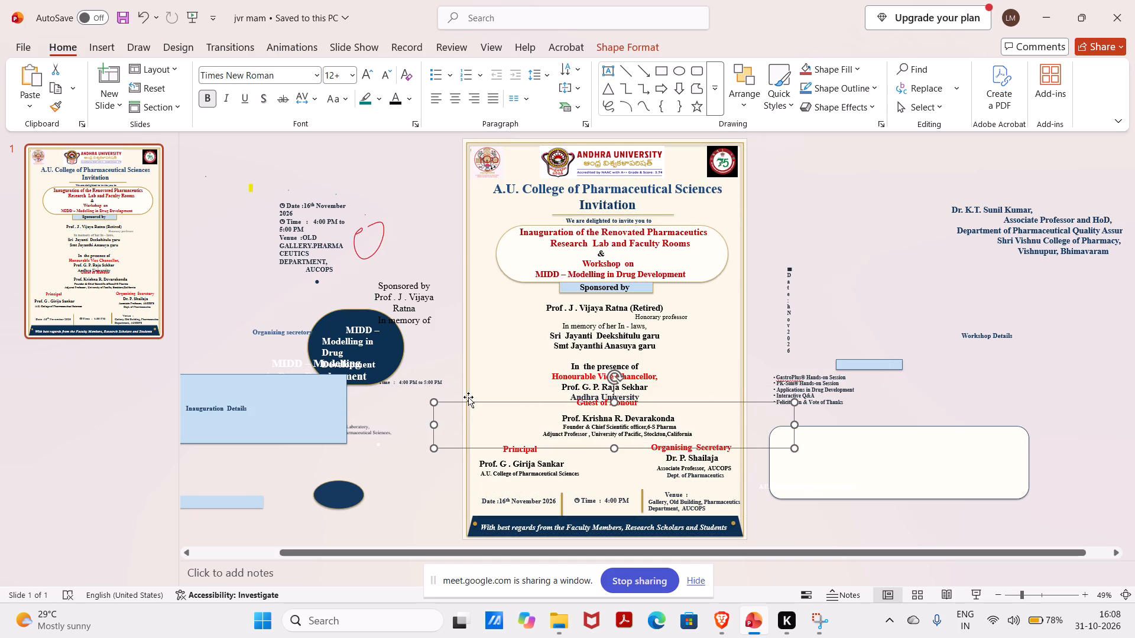
{"action": "left_click_drag", "start_coordinate": [434, 401], "coordinate": [718, 431]}
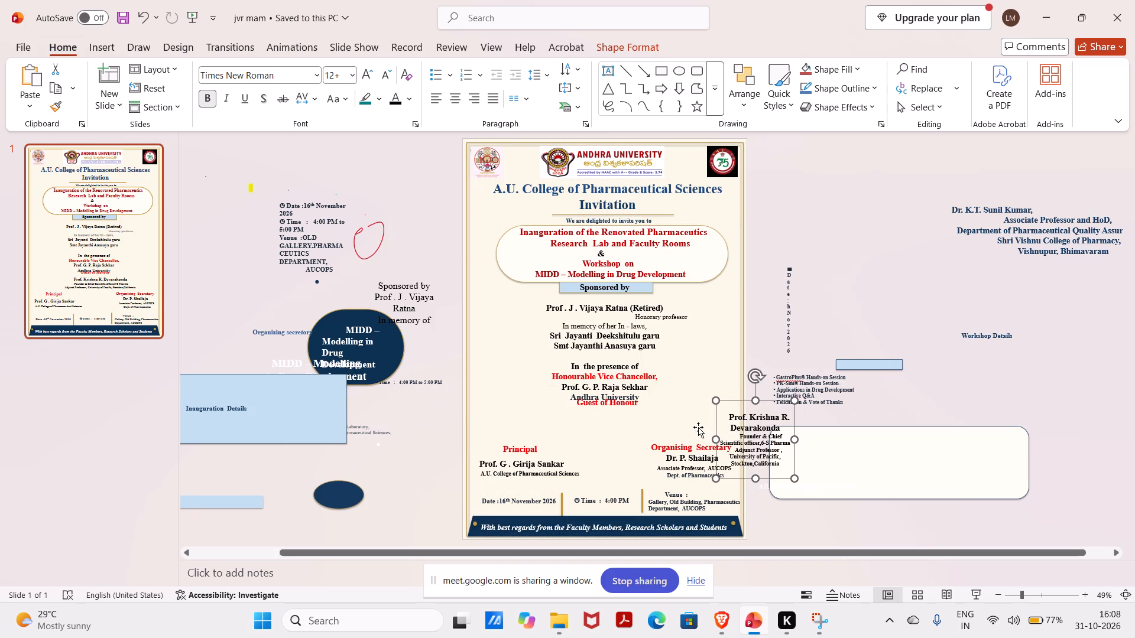
Resize the large sponsor and Vice Chancellor text box toward the slide's right side so it uncovers the "Guest of Honour" label.
{"action": "left_click", "coordinate": [627, 402]}
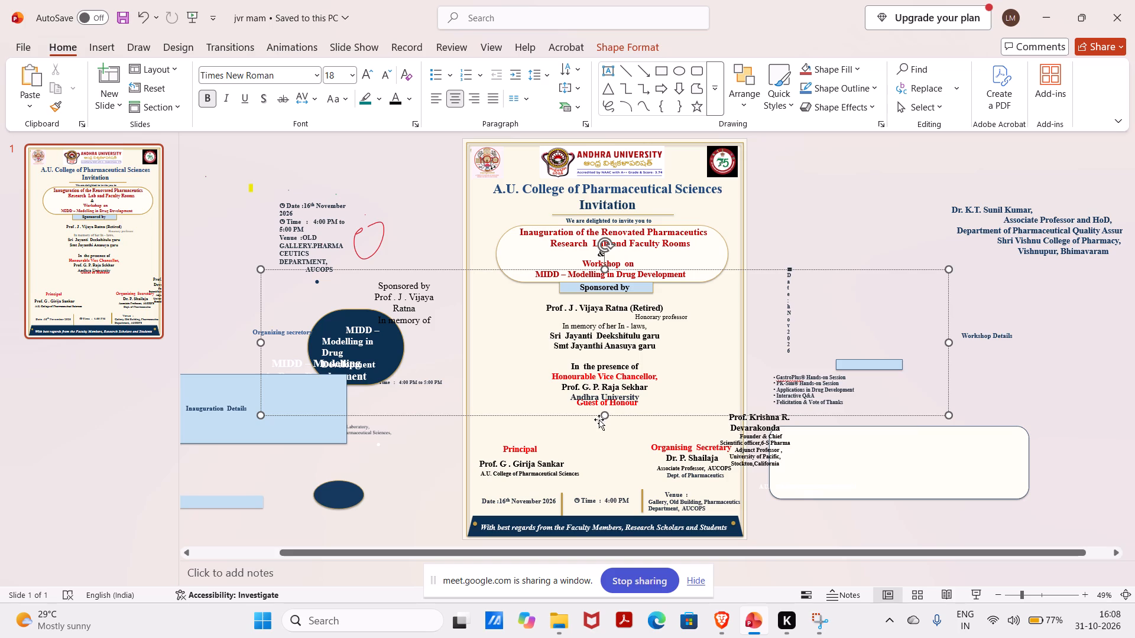
{"action": "left_click_drag", "start_coordinate": [605, 416], "coordinate": [750, 388]}
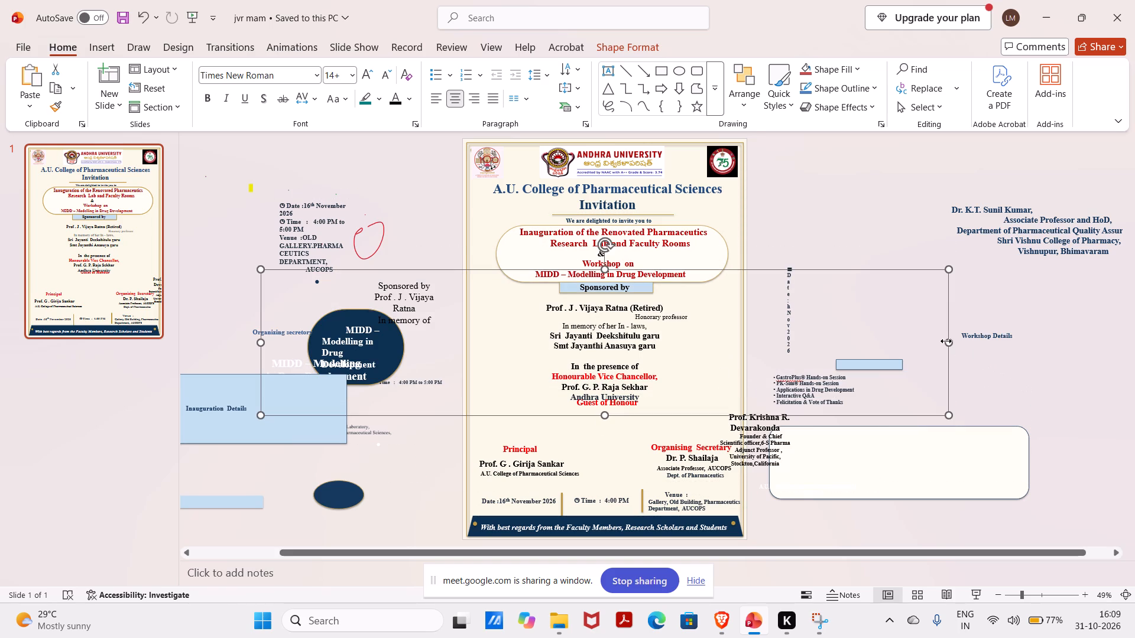
{"action": "left_click_drag", "start_coordinate": [946, 341], "coordinate": [1082, 305]}
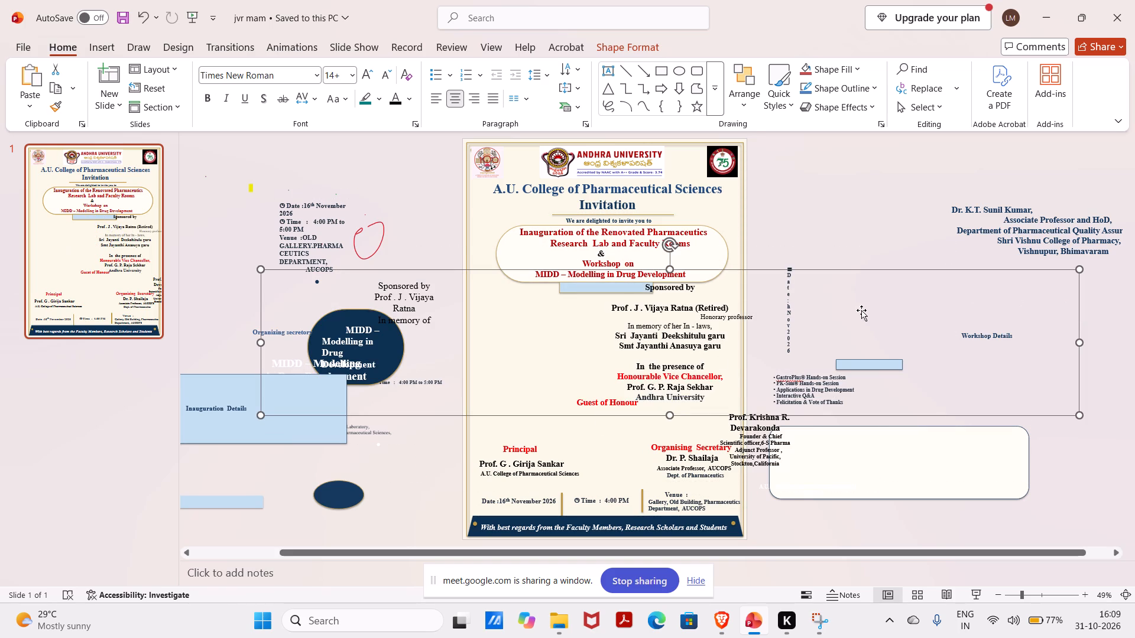
{"action": "left_click_drag", "start_coordinate": [260, 416], "coordinate": [456, 369]}
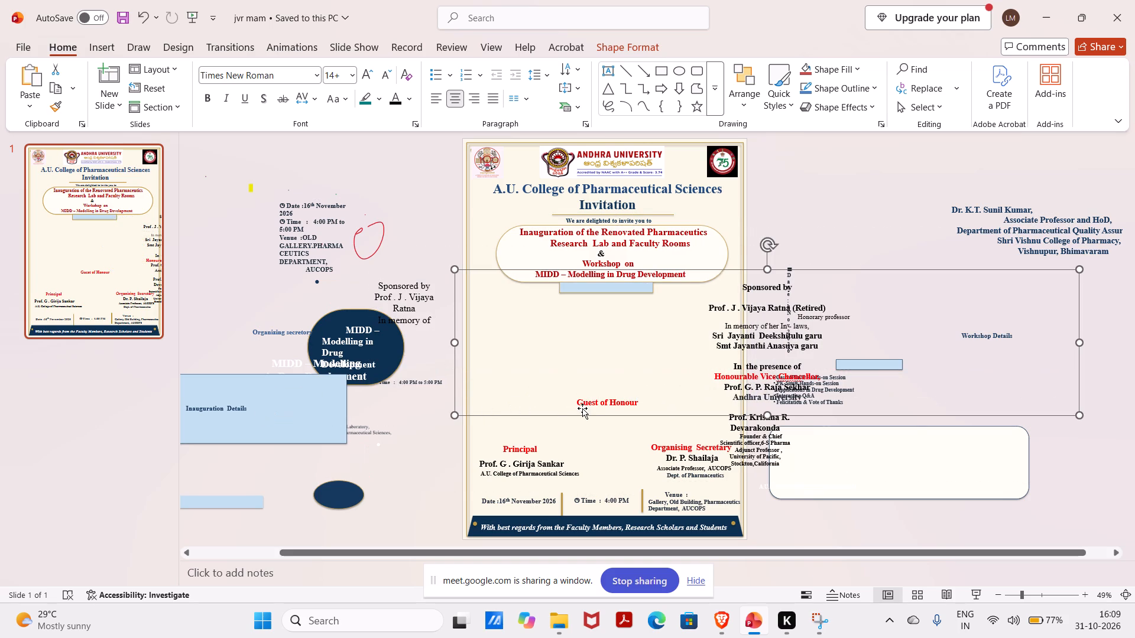
{"action": "left_click", "coordinate": [582, 408]}
{"action": "left_click", "coordinate": [589, 439]}
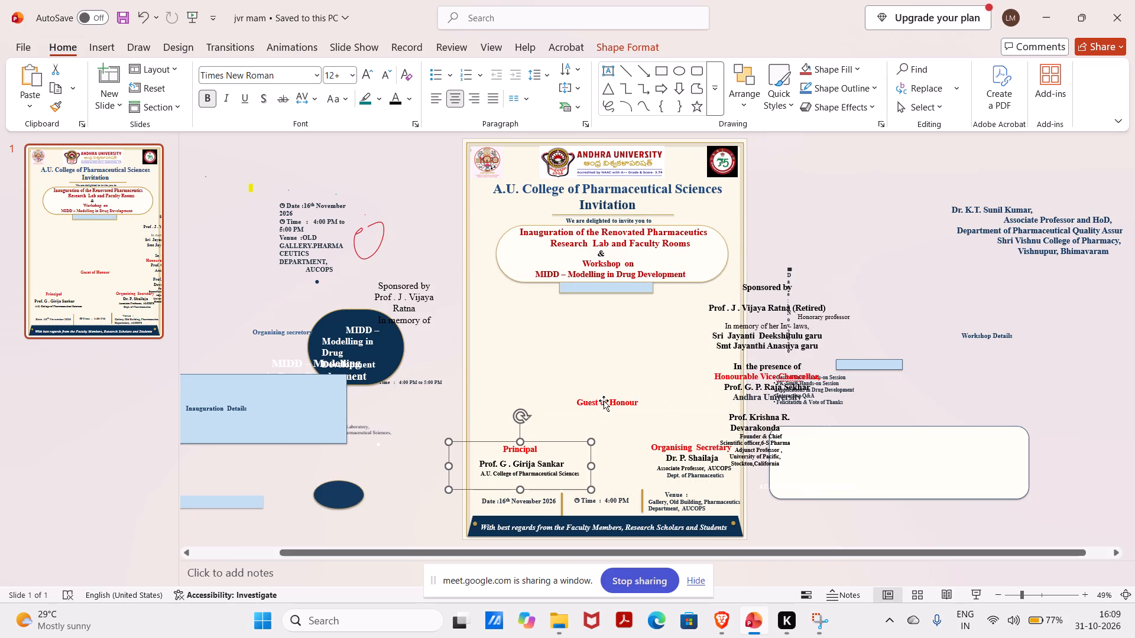
{"action": "left_click", "coordinate": [604, 401]}
{"action": "left_click_drag", "start_coordinate": [452, 415], "coordinate": [576, 405]}
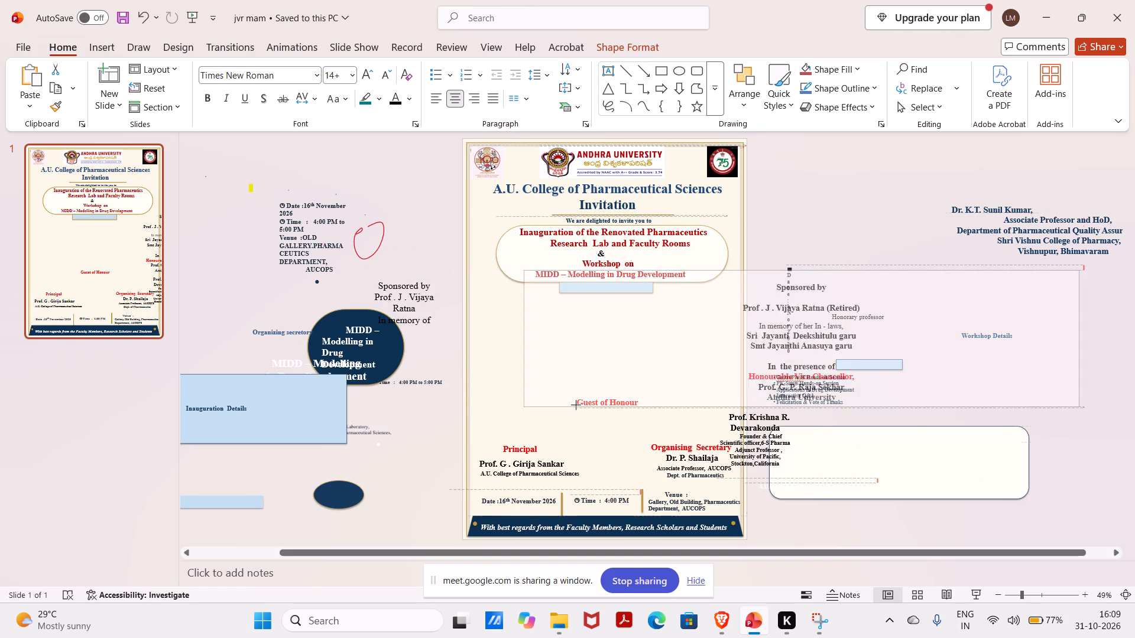
{"action": "left_click_drag", "start_coordinate": [576, 405], "coordinate": [691, 403]}
Shift the "Guest of Honour" label slightly down and left, below the Vice Chancellor lines' original position.
{"action": "left_click", "coordinate": [616, 397]}
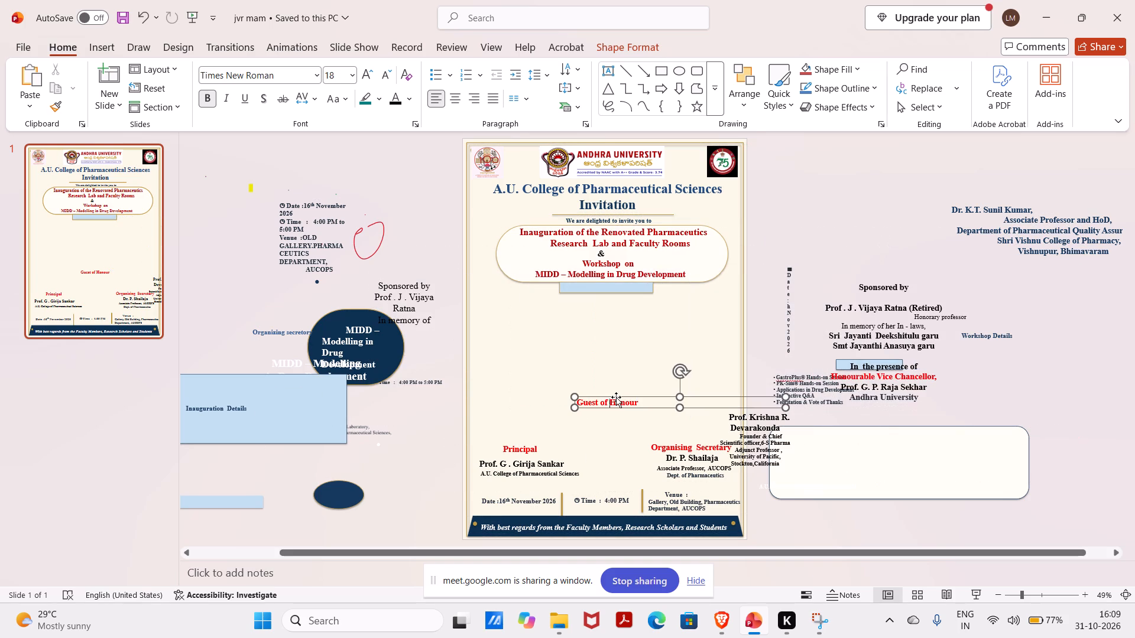
{"action": "left_click_drag", "start_coordinate": [578, 408], "coordinate": [578, 422]}
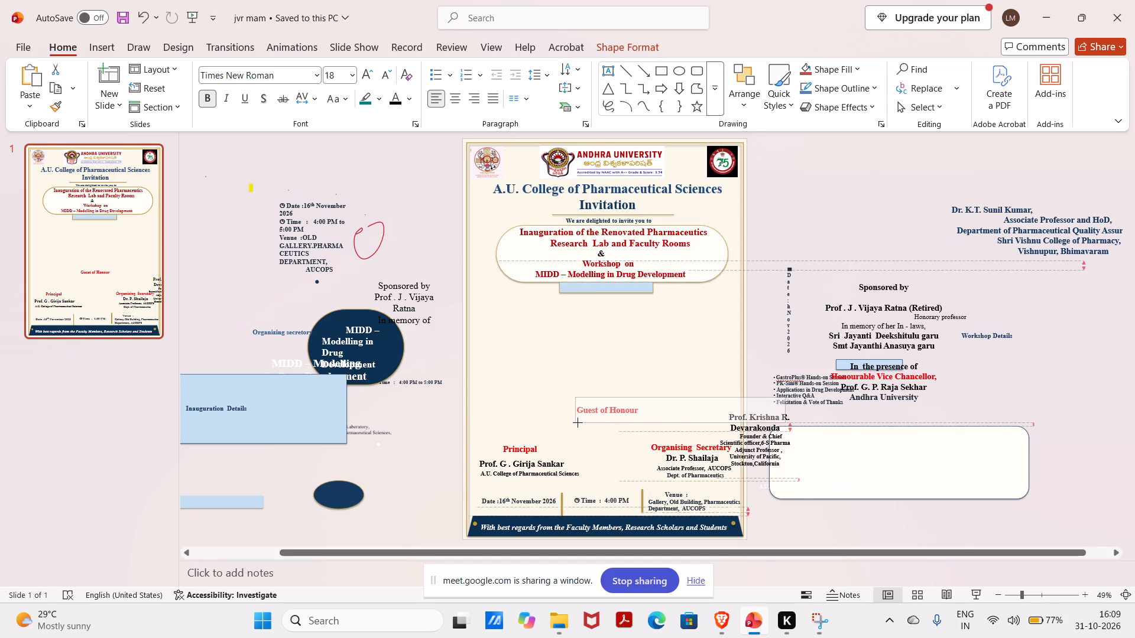
{"action": "left_click_drag", "start_coordinate": [576, 399], "coordinate": [569, 406]}
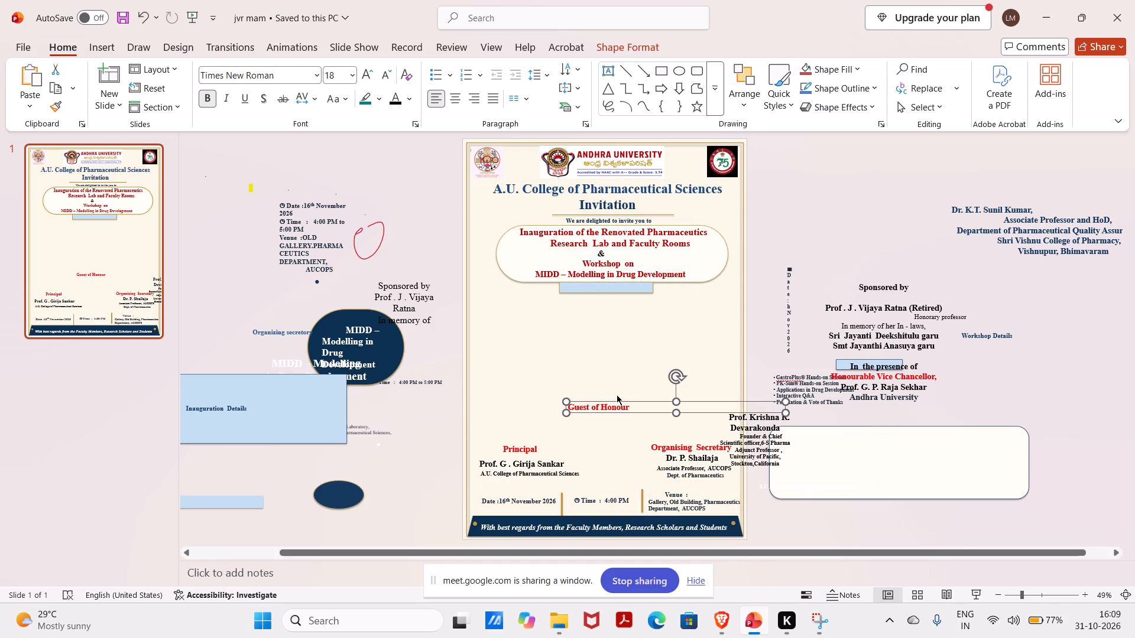
Widen the large sponsor and Vice Chancellor text box leftward until its text is centred on the slide beneath the event title.
{"action": "left_click", "coordinate": [835, 351]}
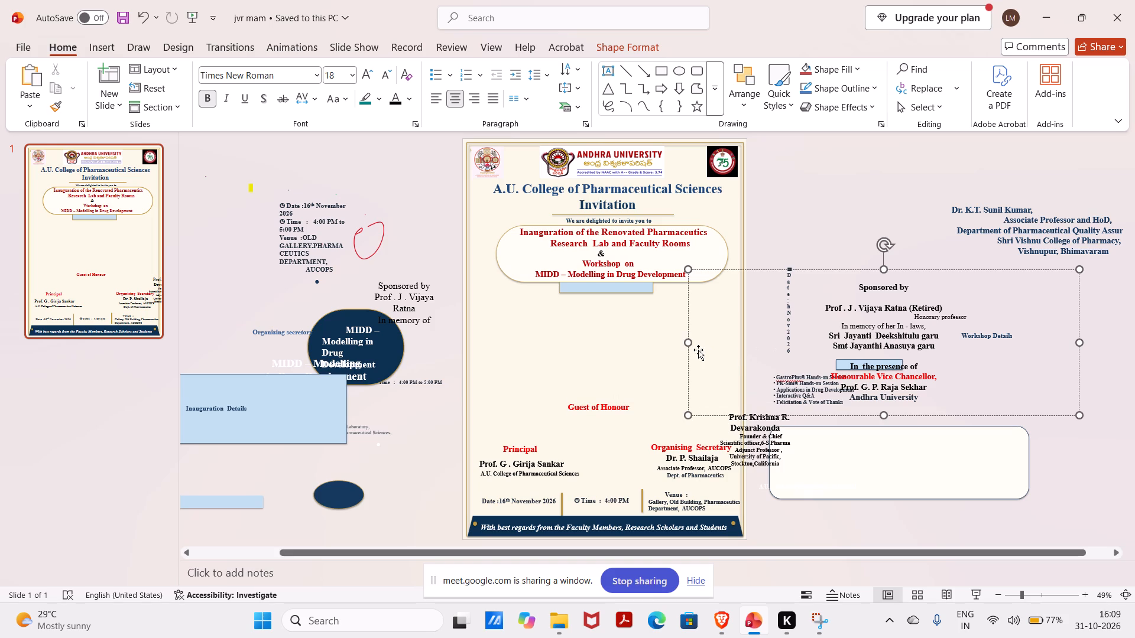
{"action": "left_click_drag", "start_coordinate": [688, 340], "coordinate": [247, 312]}
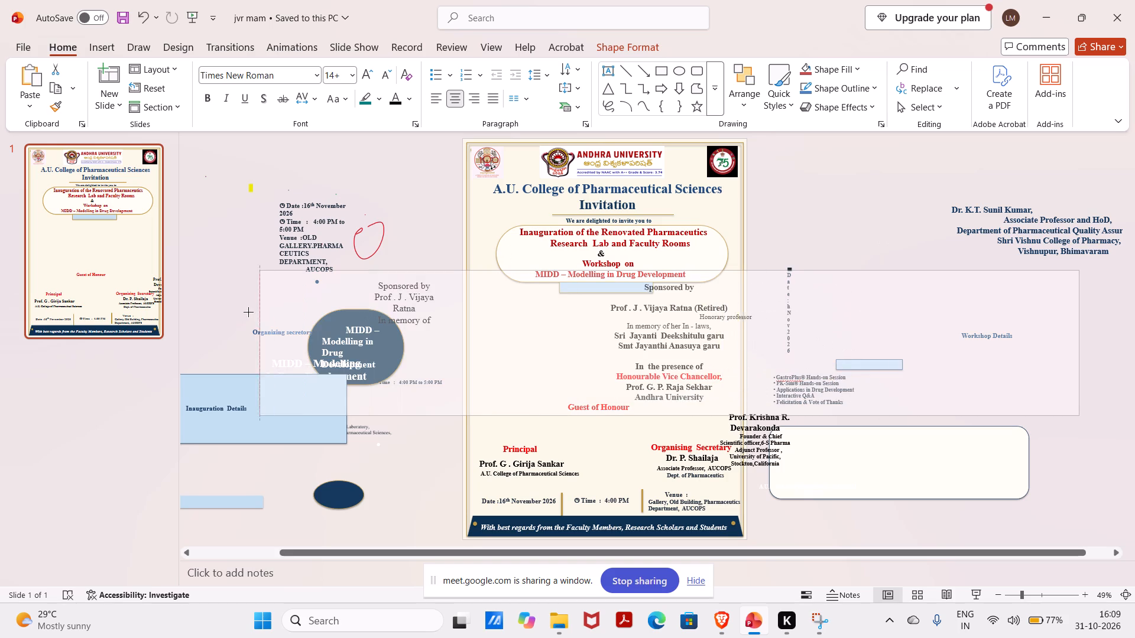
{"action": "left_click_drag", "start_coordinate": [247, 312], "coordinate": [138, 313]}
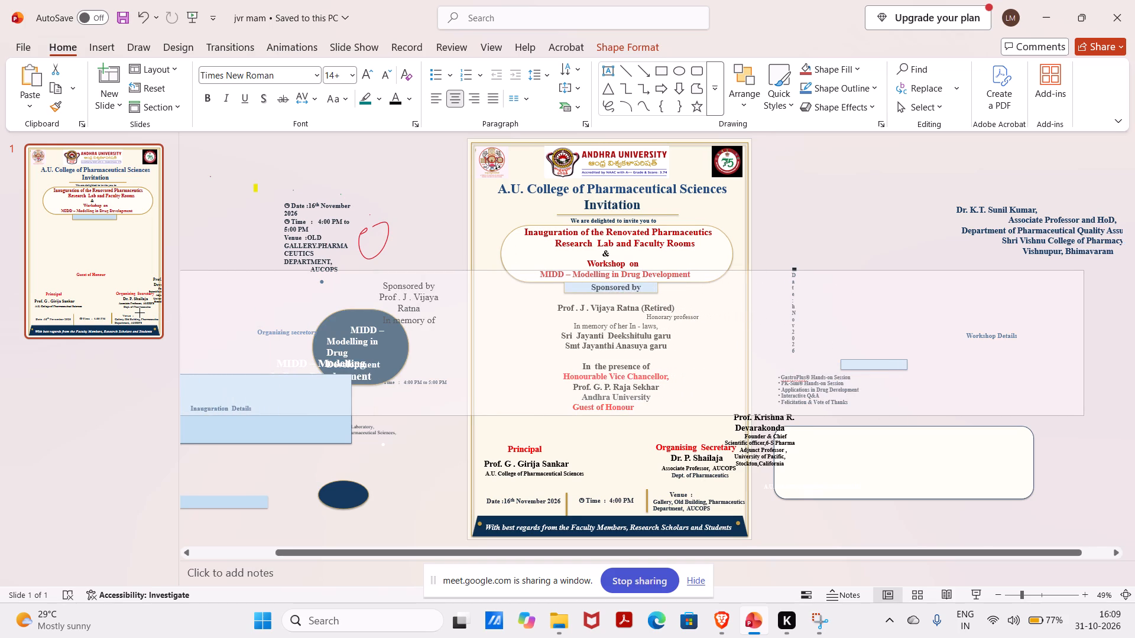
{"action": "left_click_drag", "start_coordinate": [138, 313], "coordinate": [125, 308]}
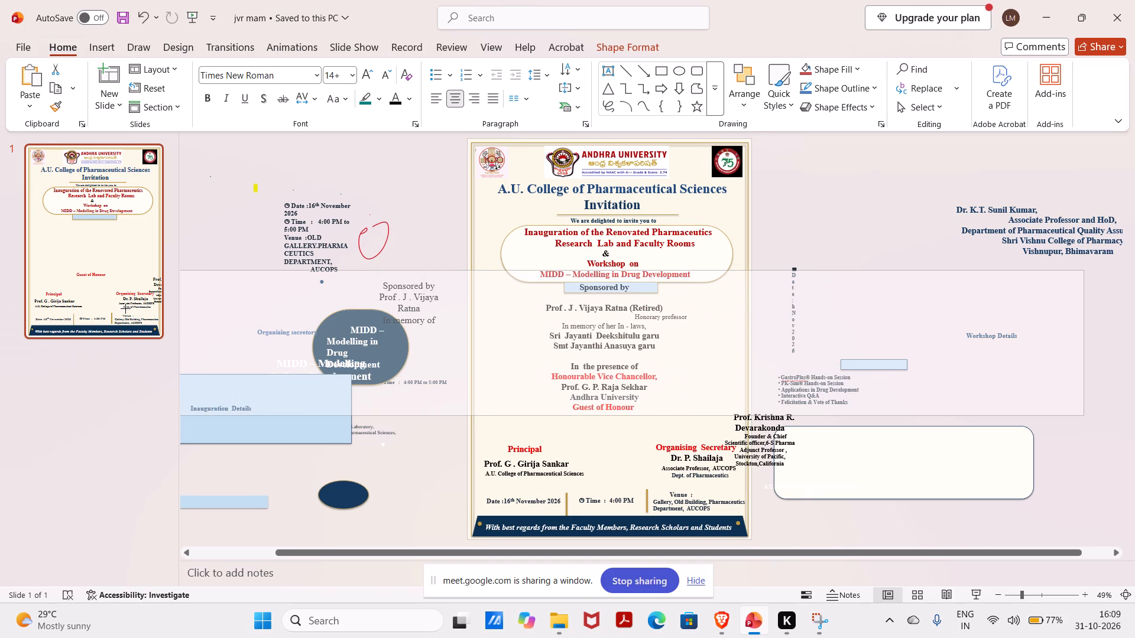
{"action": "left_click_drag", "start_coordinate": [125, 308], "coordinate": [131, 308]}
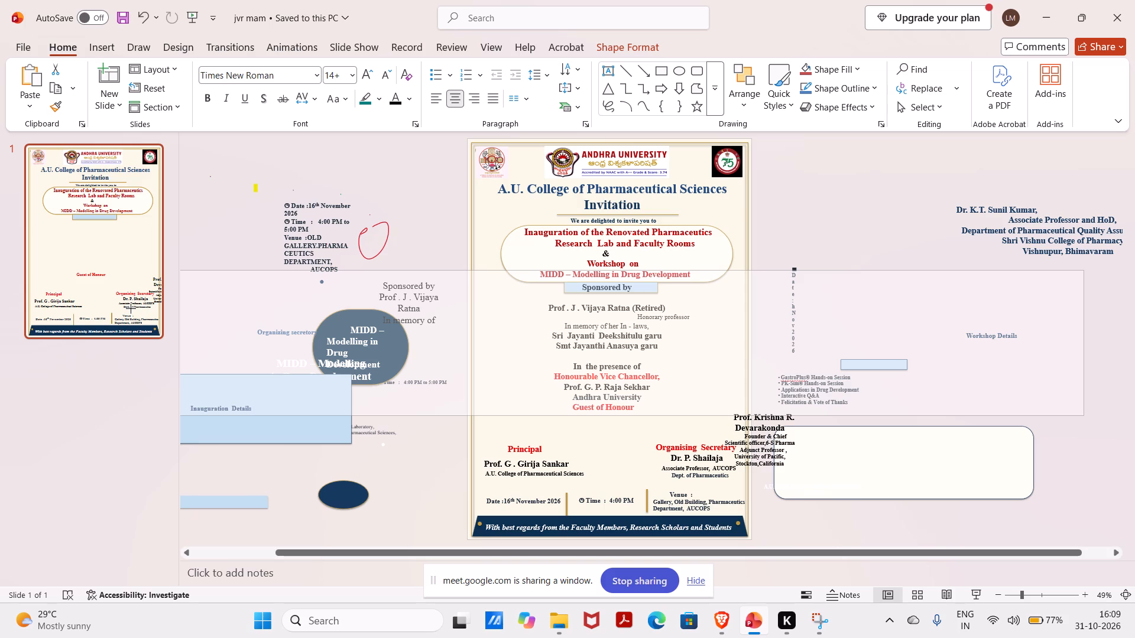
{"action": "left_click_drag", "start_coordinate": [131, 308], "coordinate": [136, 310]}
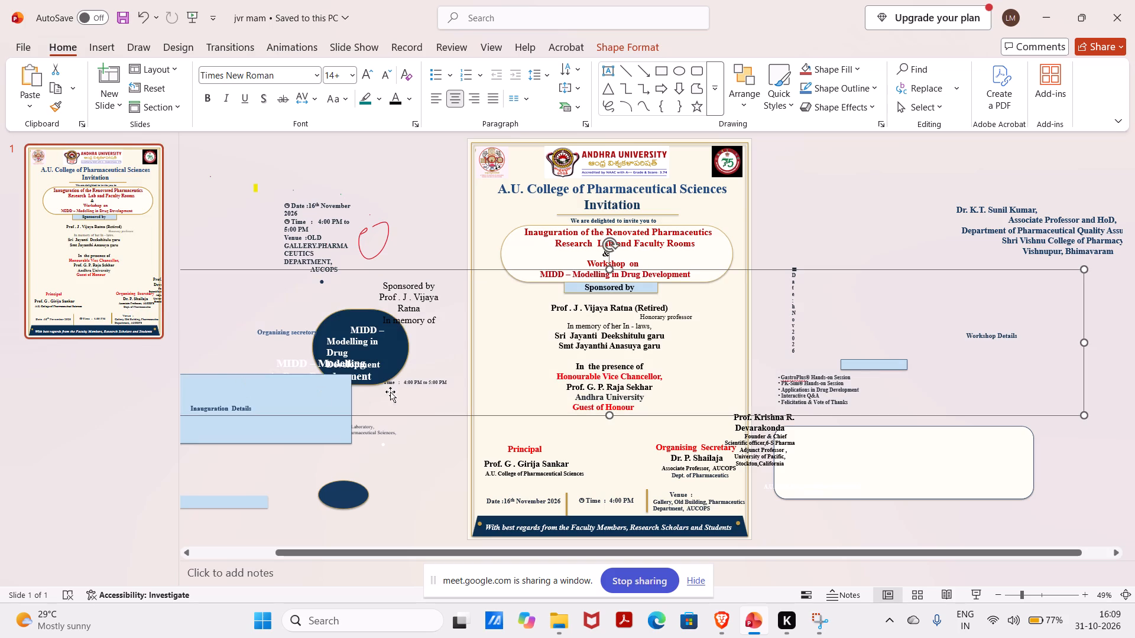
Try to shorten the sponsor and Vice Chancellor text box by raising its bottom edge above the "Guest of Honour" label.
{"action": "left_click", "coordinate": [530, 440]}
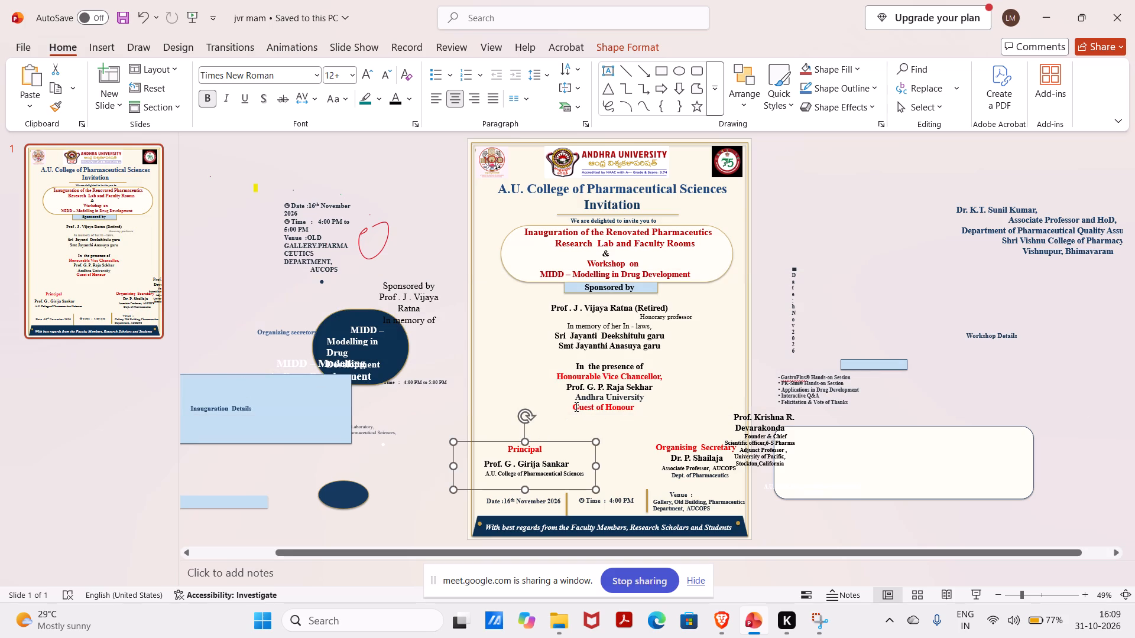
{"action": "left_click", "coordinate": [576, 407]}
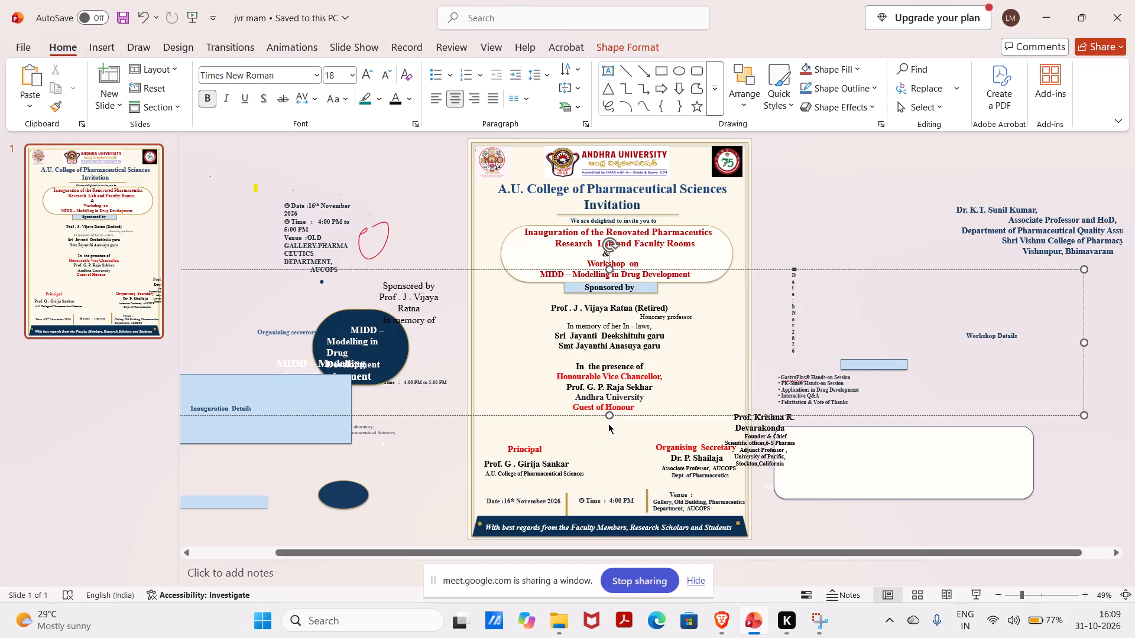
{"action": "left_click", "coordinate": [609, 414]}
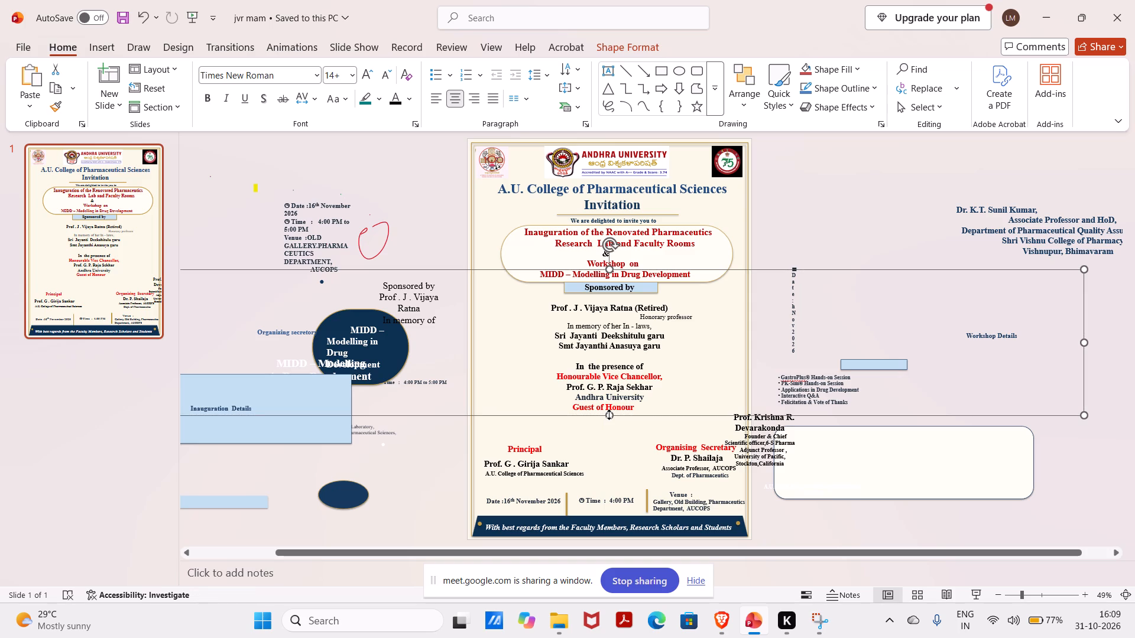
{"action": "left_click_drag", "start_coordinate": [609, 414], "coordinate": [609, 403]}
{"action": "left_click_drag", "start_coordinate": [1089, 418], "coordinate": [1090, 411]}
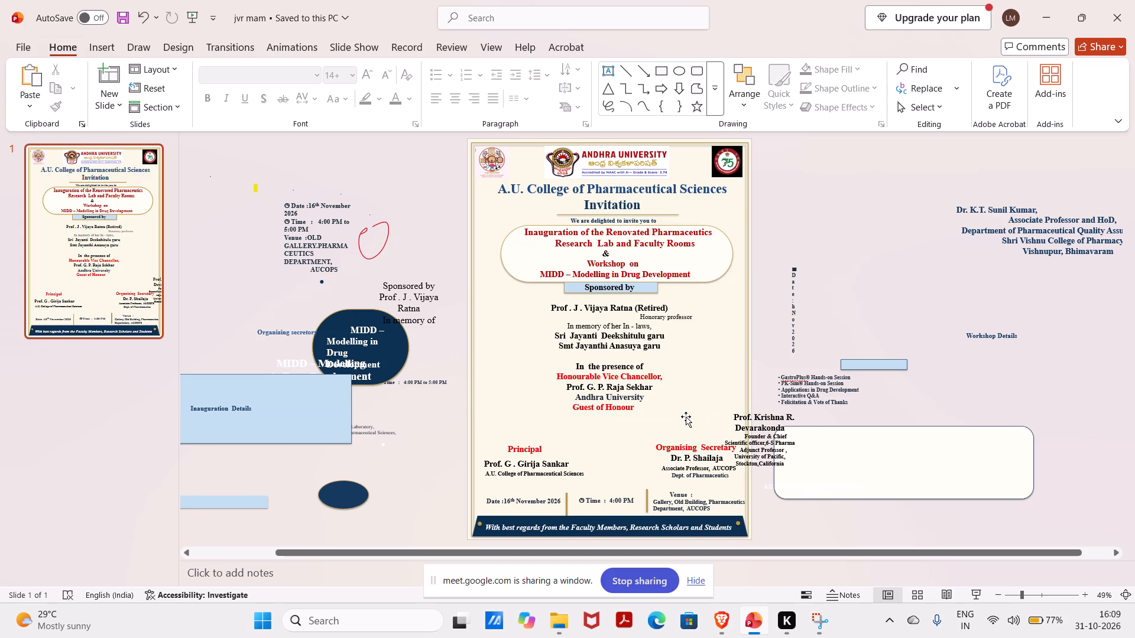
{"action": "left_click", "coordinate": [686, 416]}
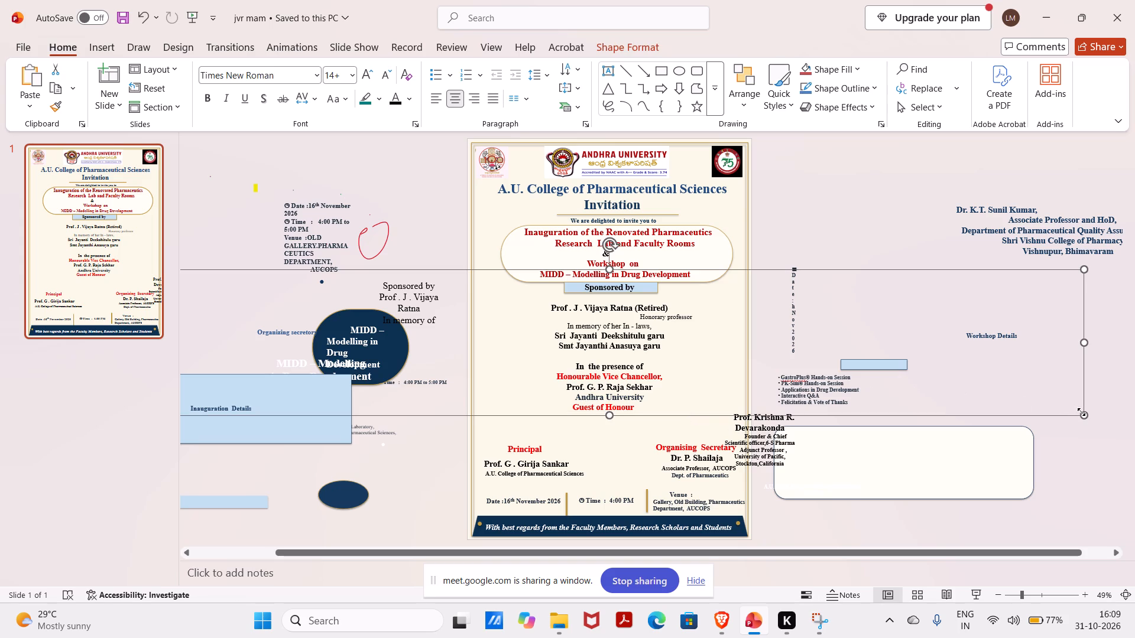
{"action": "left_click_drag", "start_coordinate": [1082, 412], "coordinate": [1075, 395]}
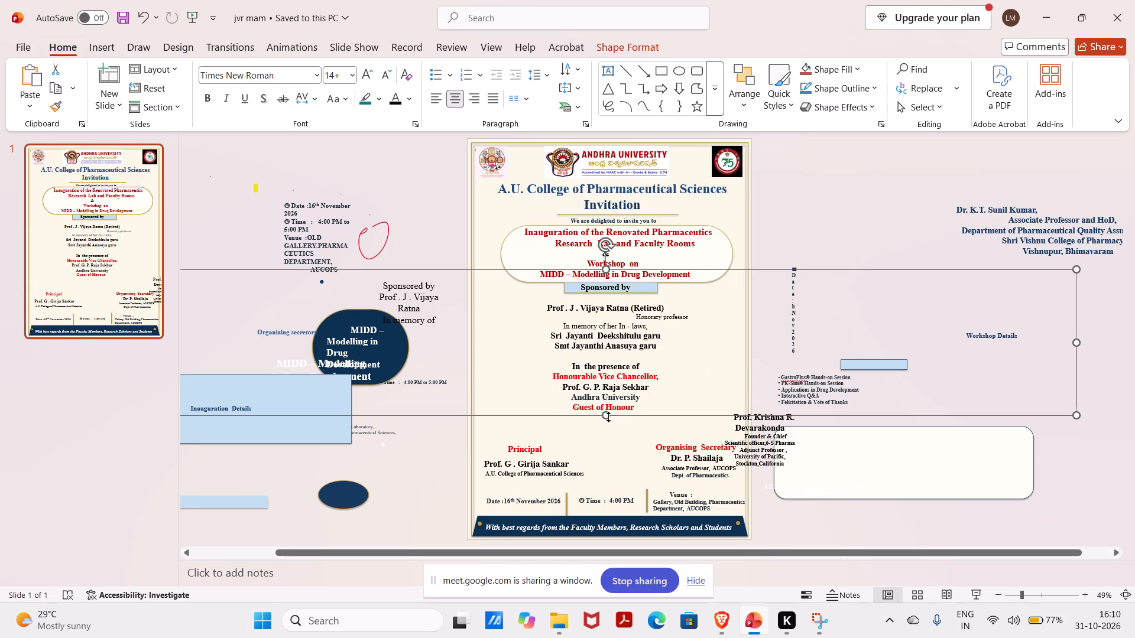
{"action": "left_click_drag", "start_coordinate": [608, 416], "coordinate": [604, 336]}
Narrow the sponsor and Vice Chancellor text box from its right edge so it uncovers the "Guest of Honour" label.
{"action": "left_click_drag", "start_coordinate": [1075, 416], "coordinate": [964, 416]}
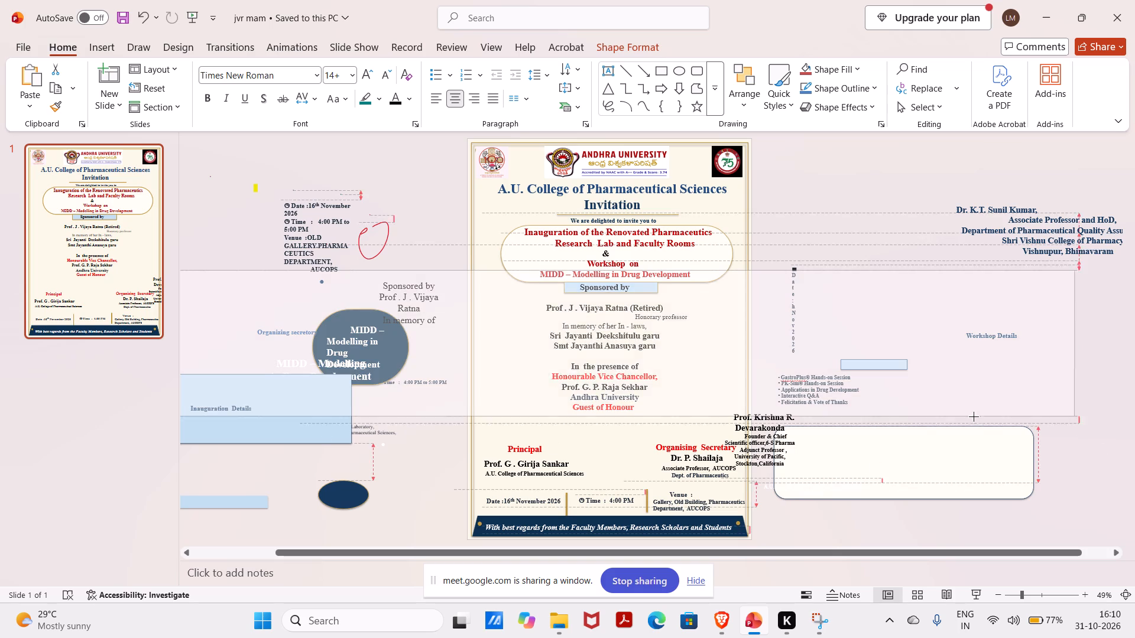
{"action": "left_click_drag", "start_coordinate": [964, 416], "coordinate": [617, 453]}
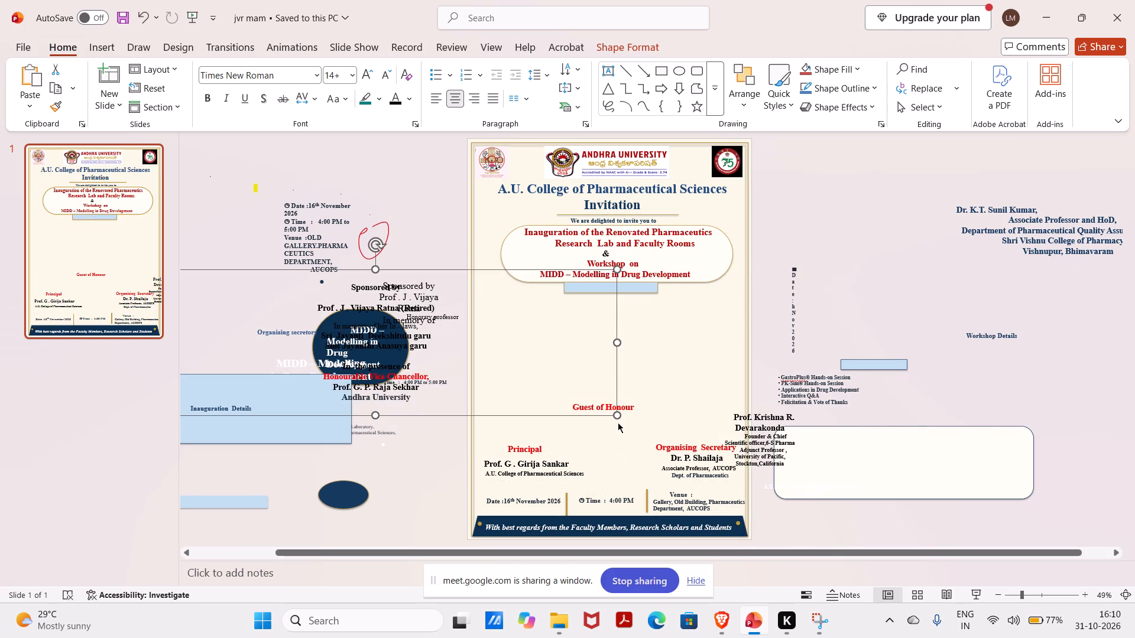
{"action": "left_click_drag", "start_coordinate": [614, 416], "coordinate": [553, 410]}
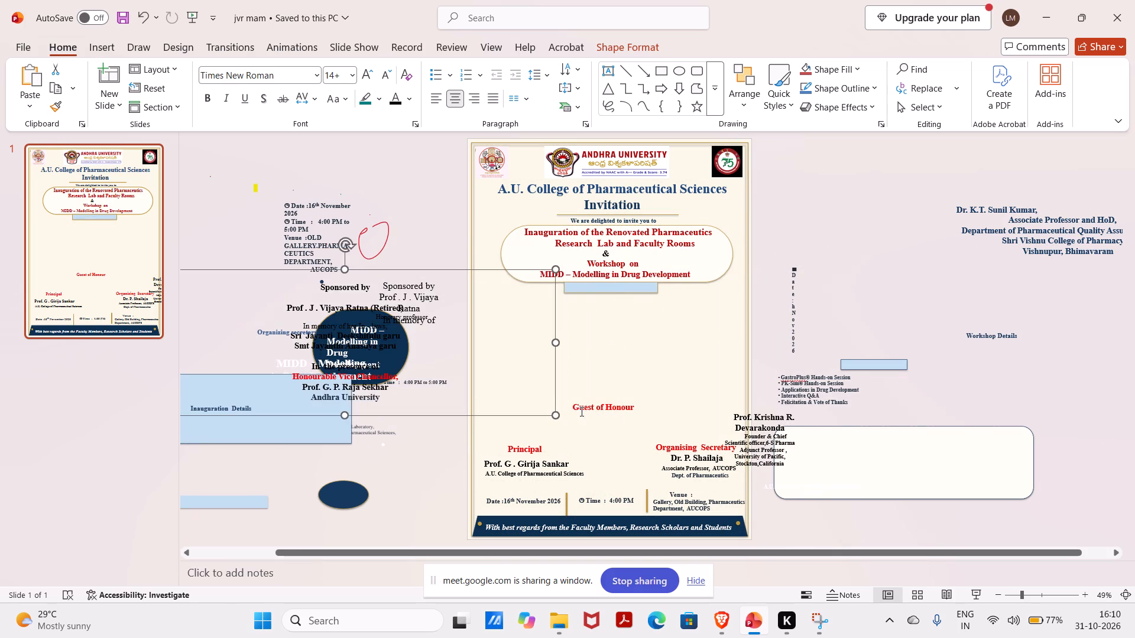
Nudge the "Guest of Honour" label slightly right and up, below the Vice Chancellor lines' place on the slide.
{"action": "left_click", "coordinate": [582, 412]}
{"action": "left_click", "coordinate": [575, 412]}
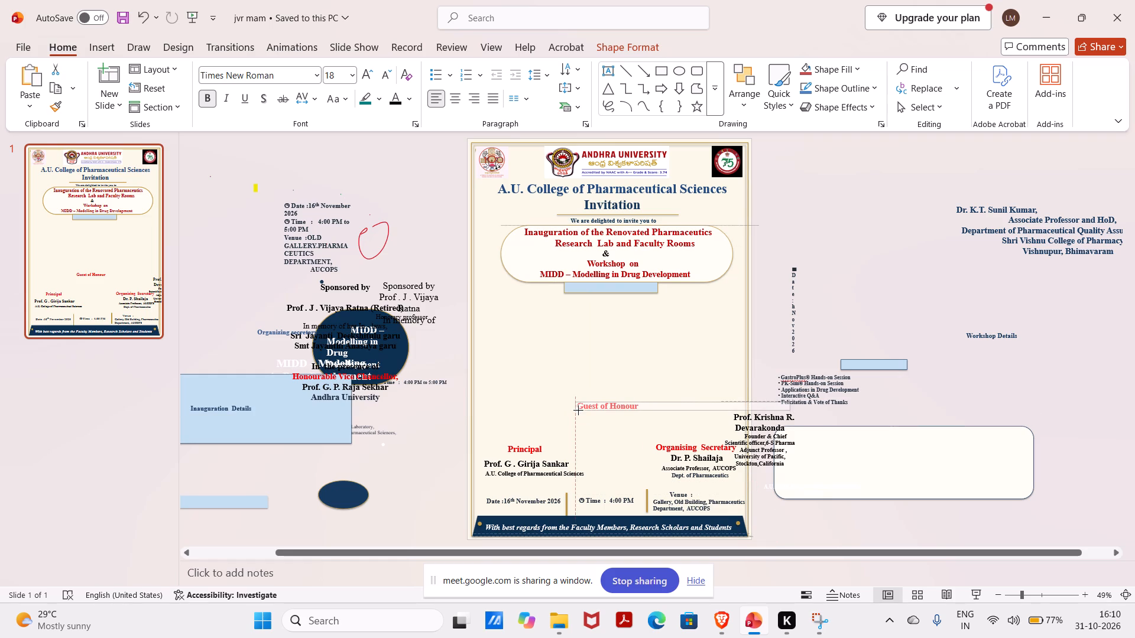
Widen the sponsor and Vice Chancellor text box rightward until "Sponsored by" is centred on the light blue bar under the title.
{"action": "left_click", "coordinate": [388, 396]}
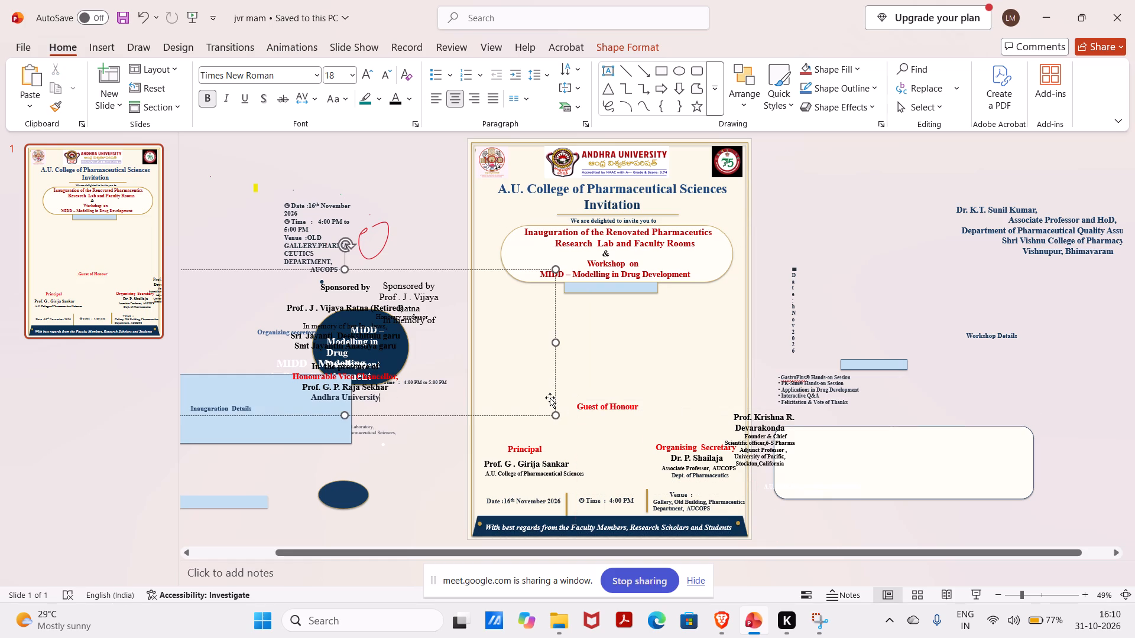
{"action": "left_click_drag", "start_coordinate": [558, 418], "coordinate": [1014, 388]}
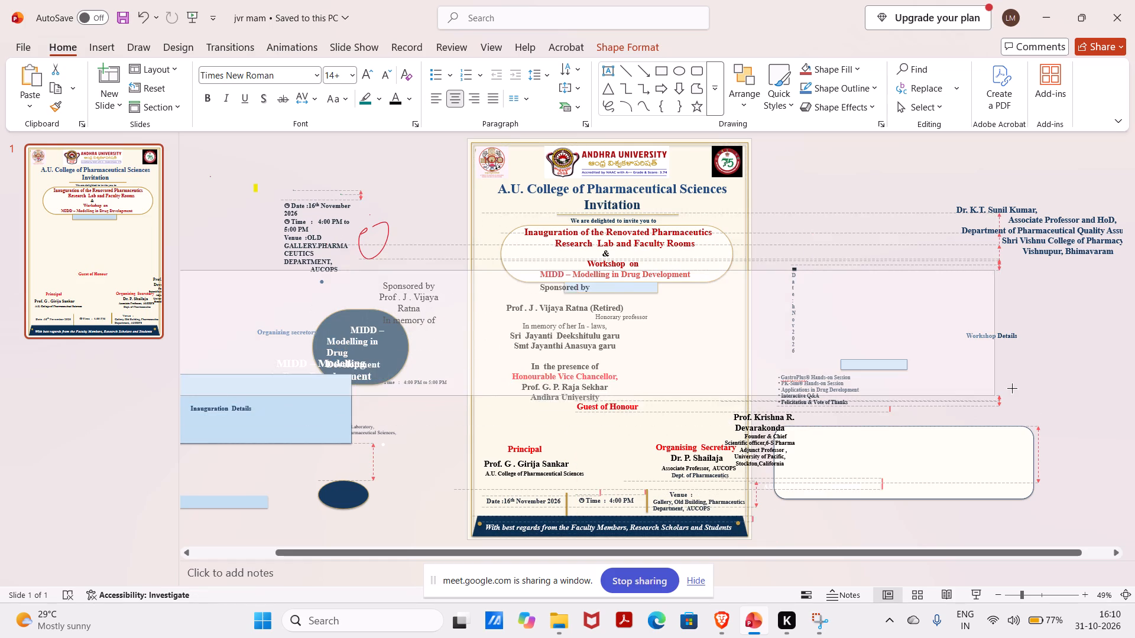
{"action": "left_click_drag", "start_coordinate": [1014, 388], "coordinate": [1114, 379]}
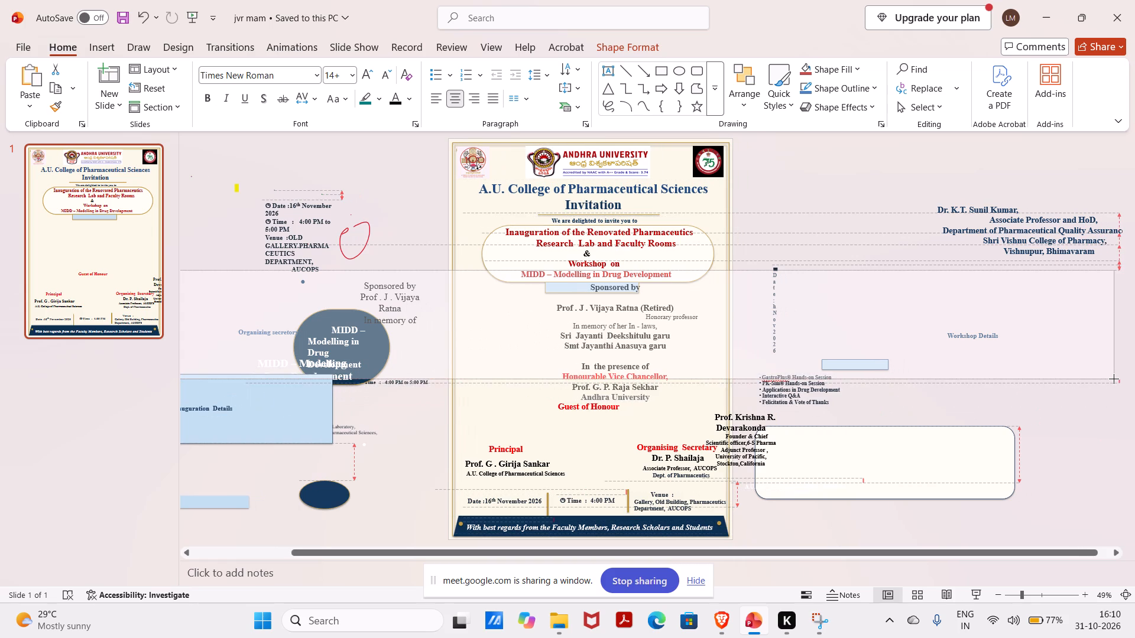
{"action": "left_click_drag", "start_coordinate": [1114, 379], "coordinate": [1087, 380]}
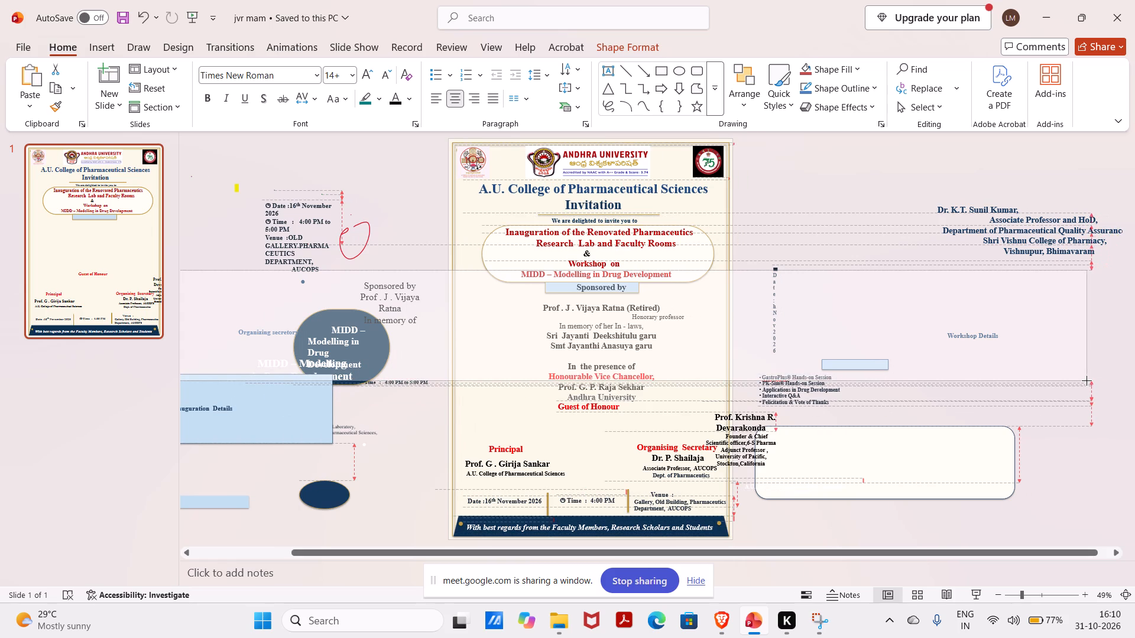
{"action": "left_click_drag", "start_coordinate": [1087, 380], "coordinate": [1069, 383]}
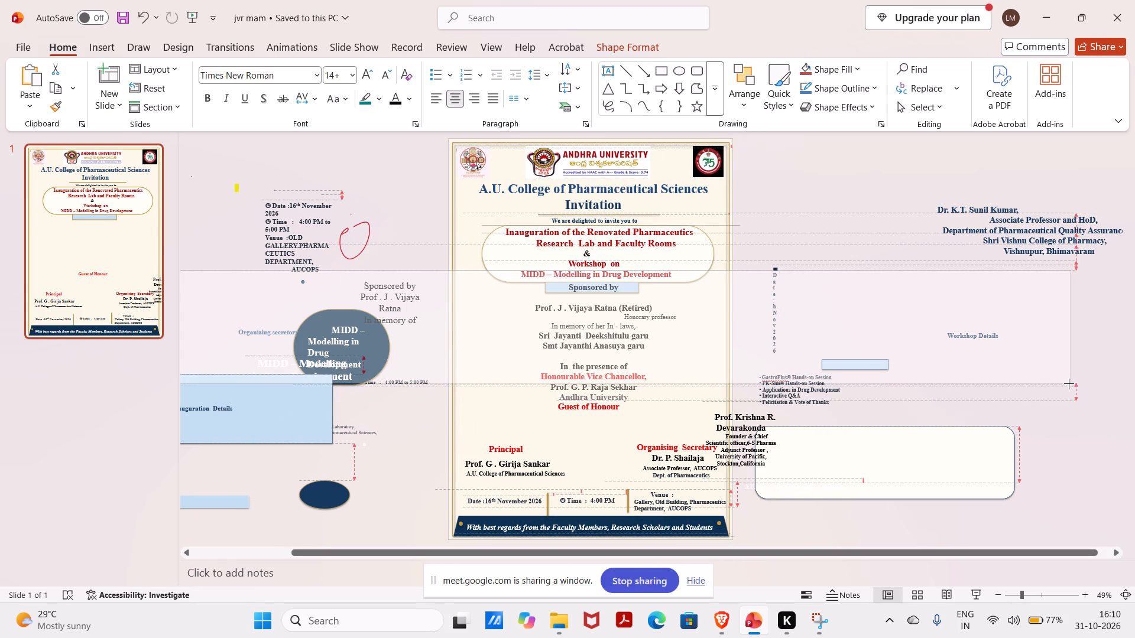
{"action": "left_click_drag", "start_coordinate": [1069, 383], "coordinate": [1067, 384]}
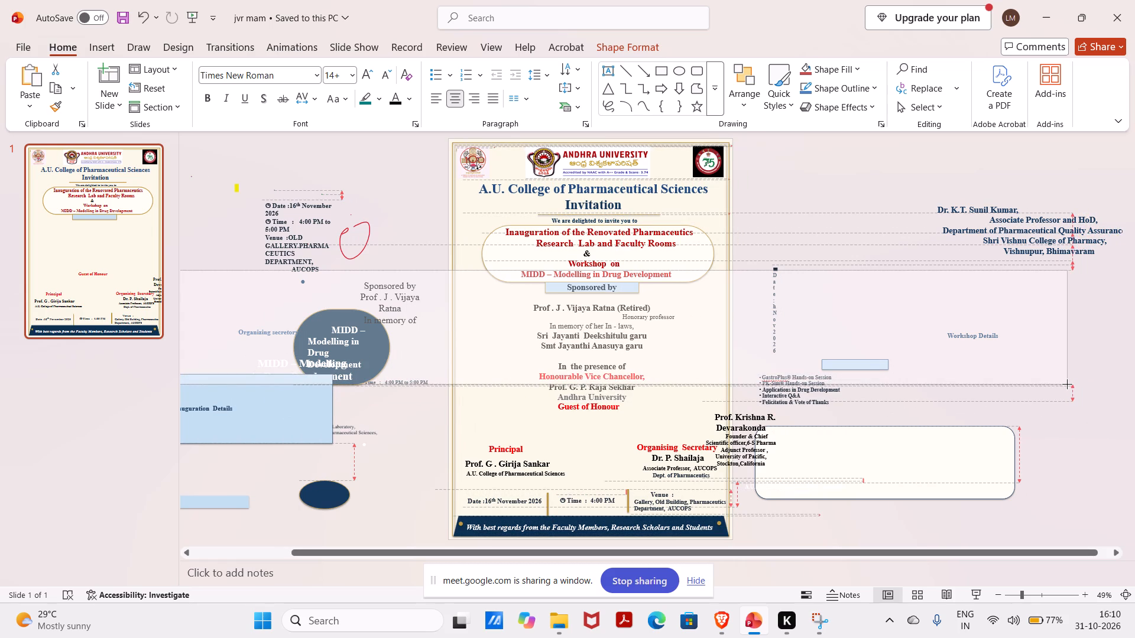
{"action": "left_click_drag", "start_coordinate": [1067, 384], "coordinate": [1063, 386]}
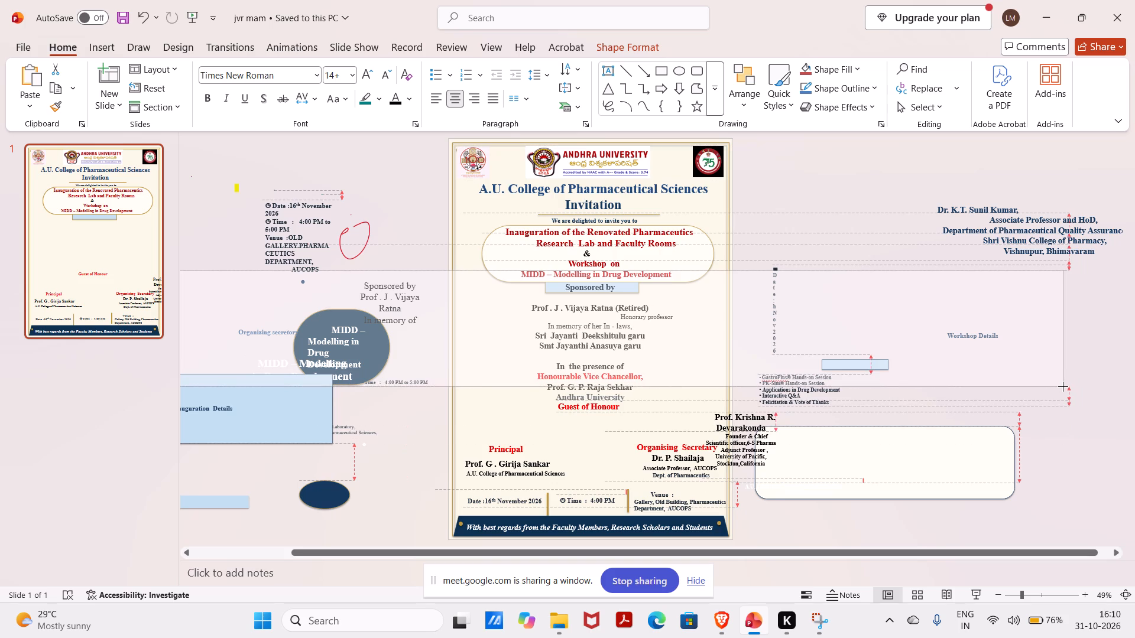
{"action": "left_click_drag", "start_coordinate": [1063, 386], "coordinate": [1062, 386]}
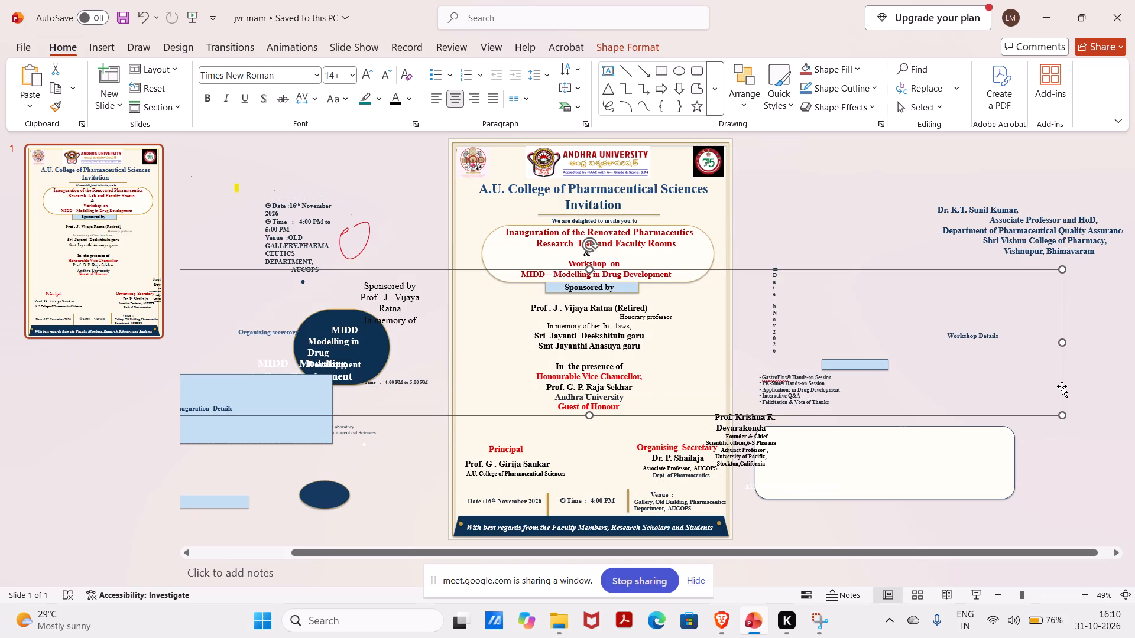
{"action": "left_click", "coordinate": [1107, 474]}
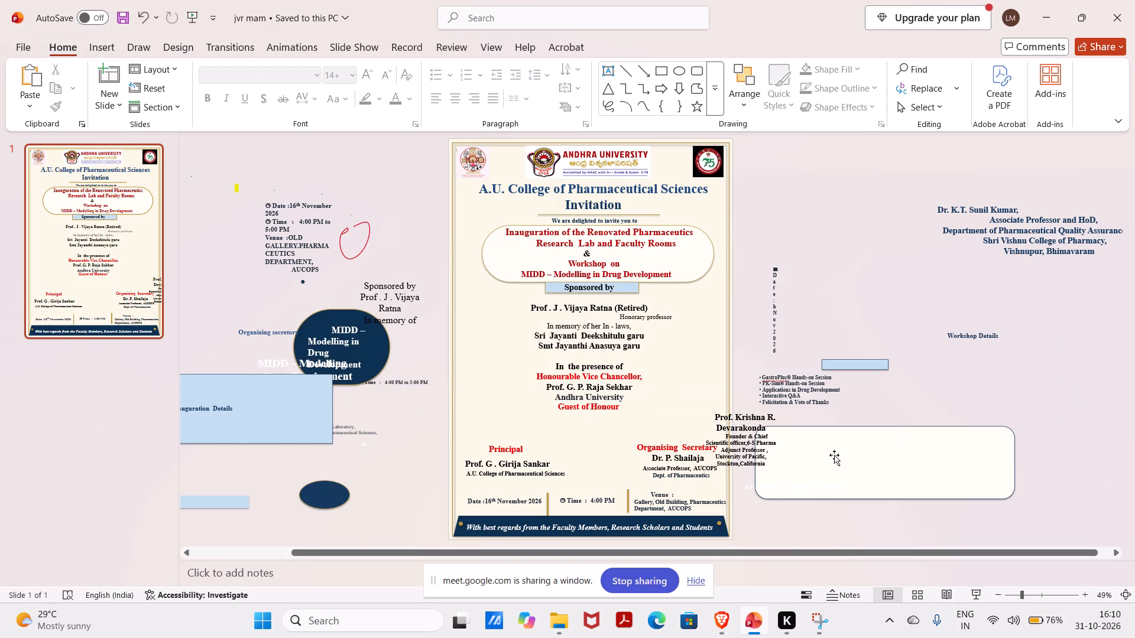
Select the guest of honour's details text box beside the Organising Secretary block.
{"action": "left_click", "coordinate": [746, 449]}
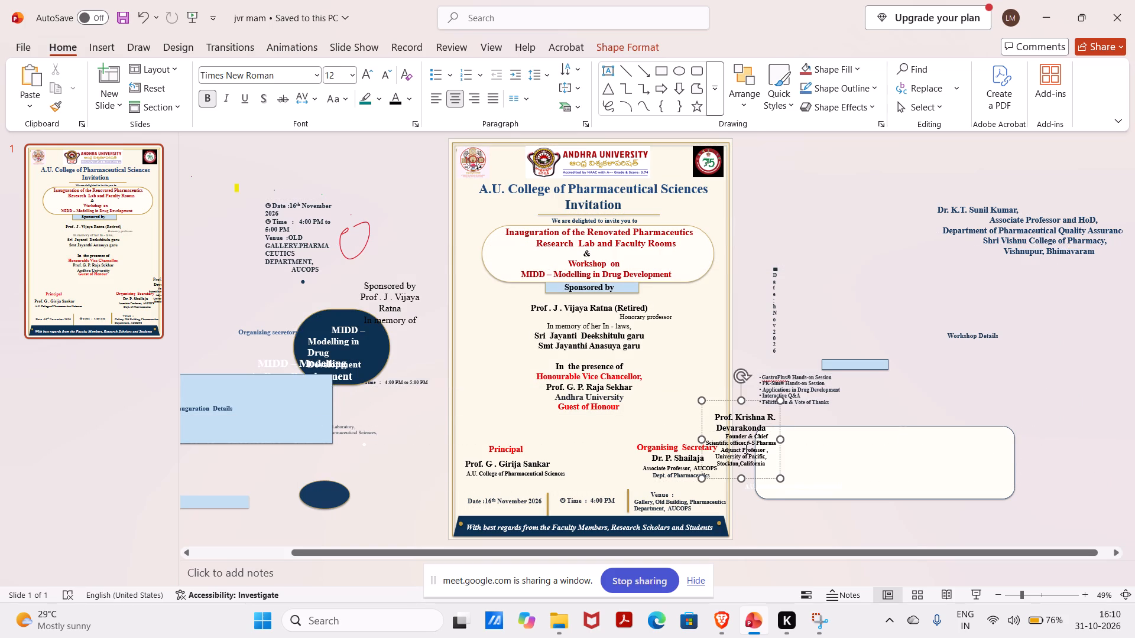
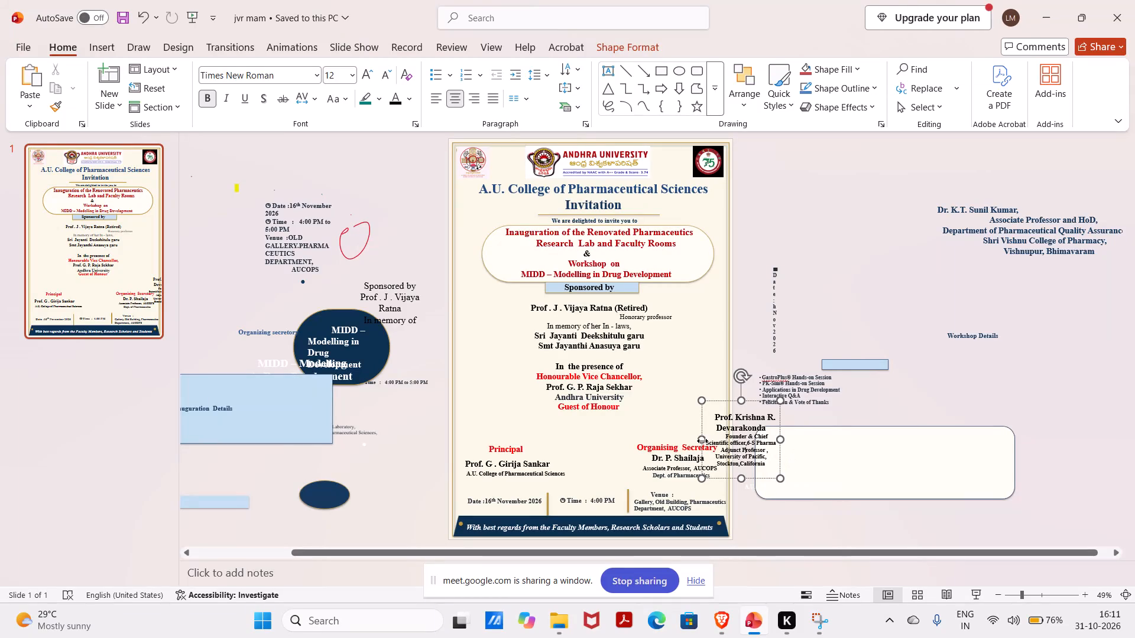
Widen the guest of honour's details text box leftward across the slide so its lines stop wrapping narrowly.
{"action": "left_click_drag", "start_coordinate": [702, 442], "coordinate": [416, 425]}
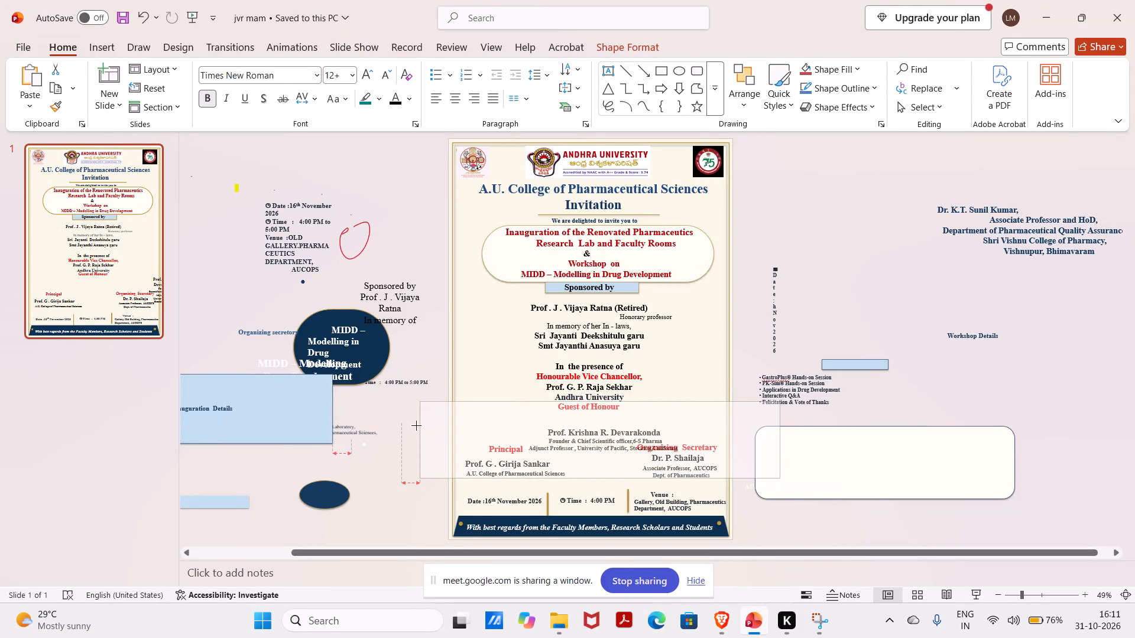
{"action": "left_click_drag", "start_coordinate": [416, 425], "coordinate": [421, 389]}
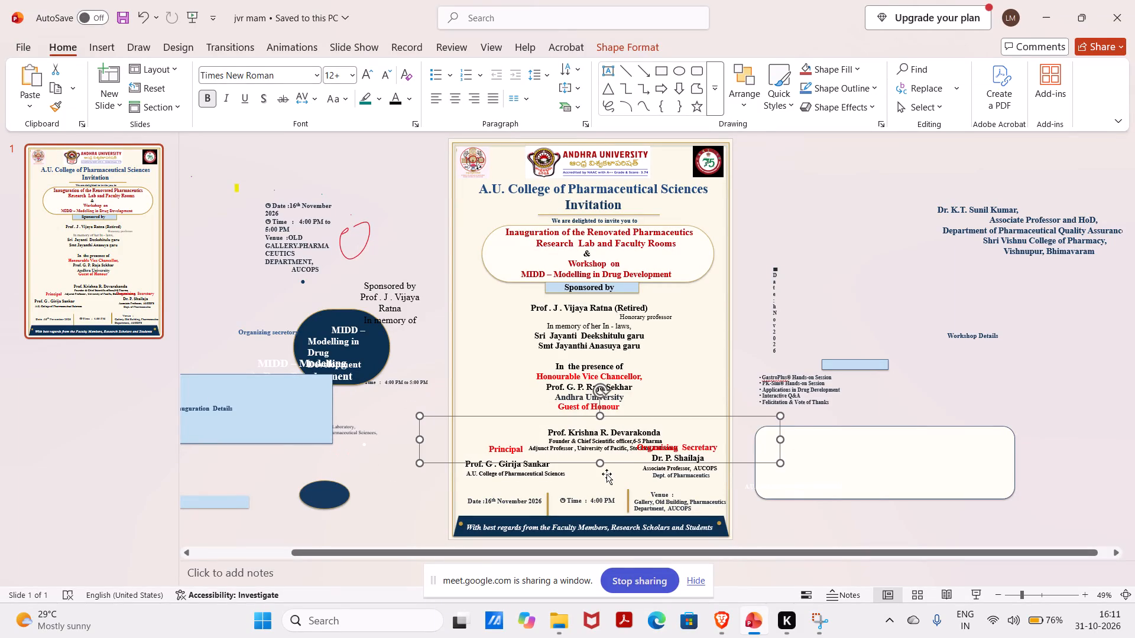
{"action": "left_click", "coordinate": [784, 466]}
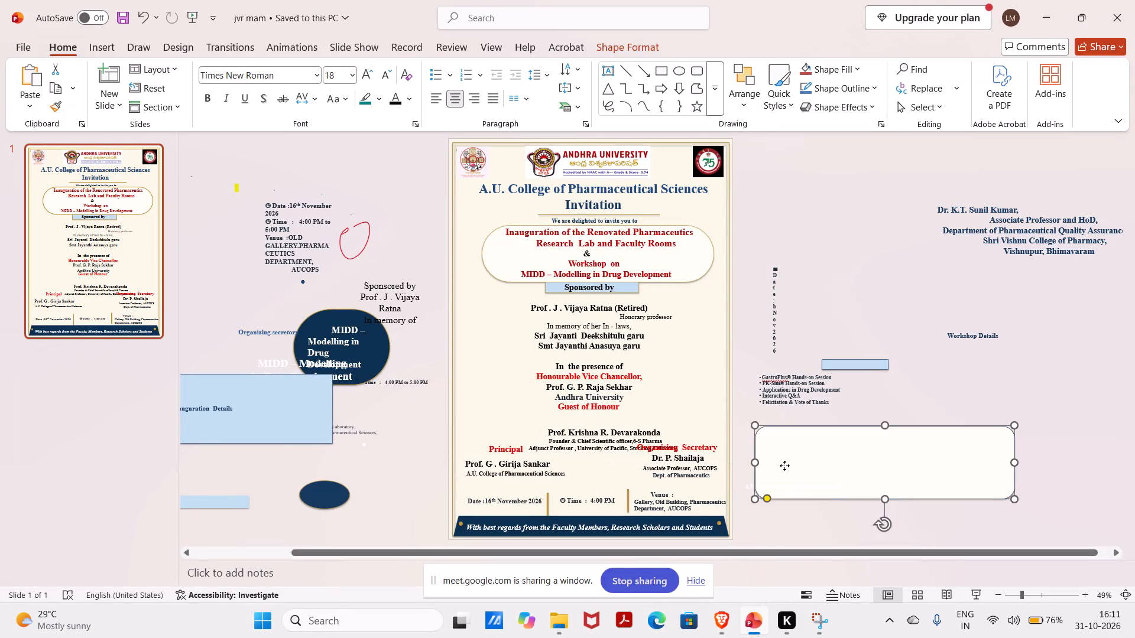
Extend the guest of honour's details text box up and left so its lines sit centred just beneath the "Guest of Honour" label.
{"action": "left_click", "coordinate": [648, 431]}
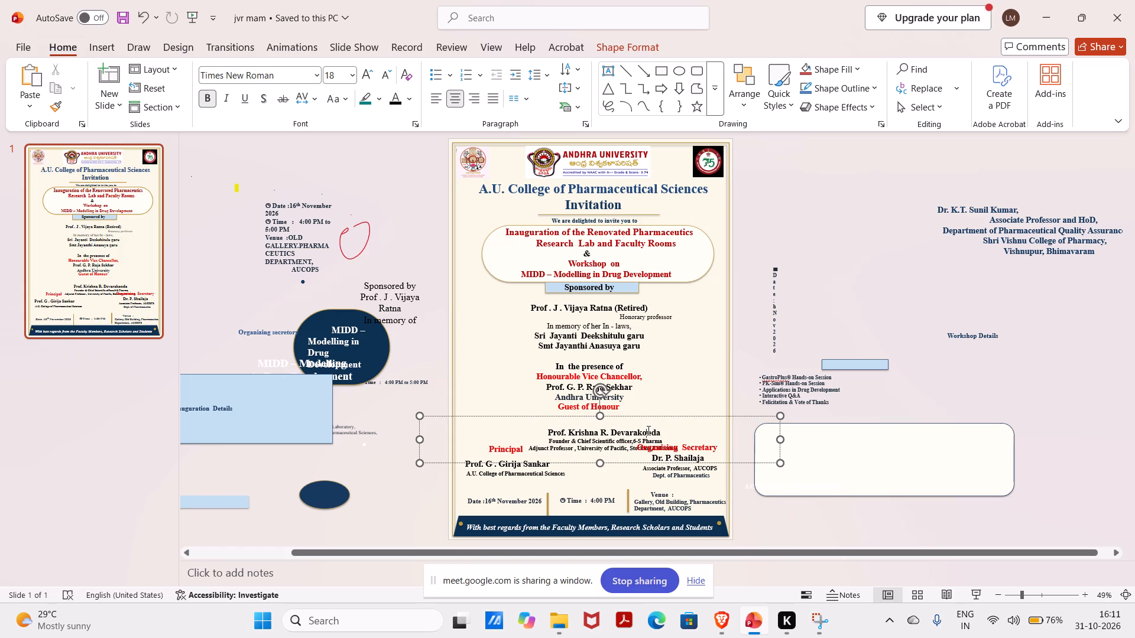
{"action": "left_click", "coordinate": [419, 415]}
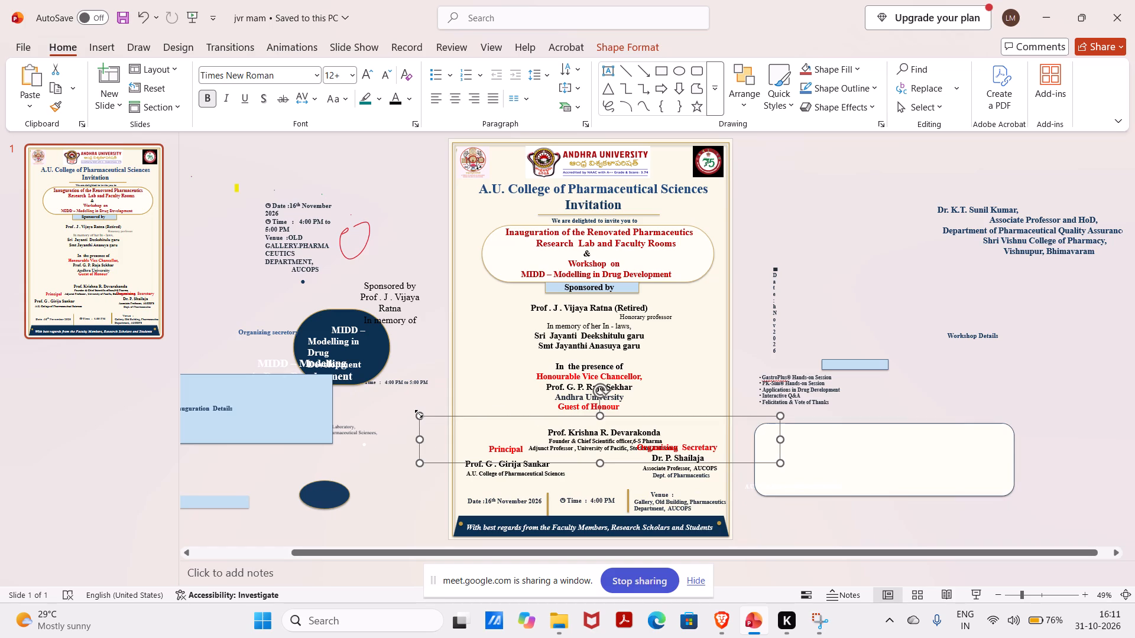
{"action": "left_click_drag", "start_coordinate": [419, 414], "coordinate": [399, 397]}
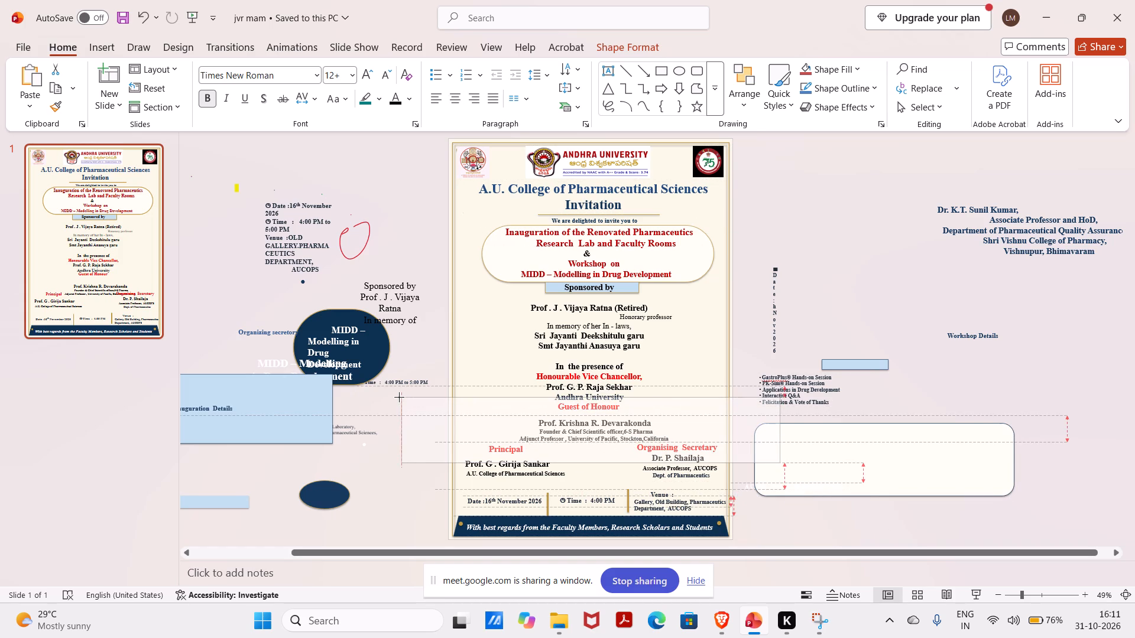
{"action": "left_click_drag", "start_coordinate": [399, 397], "coordinate": [391, 393]}
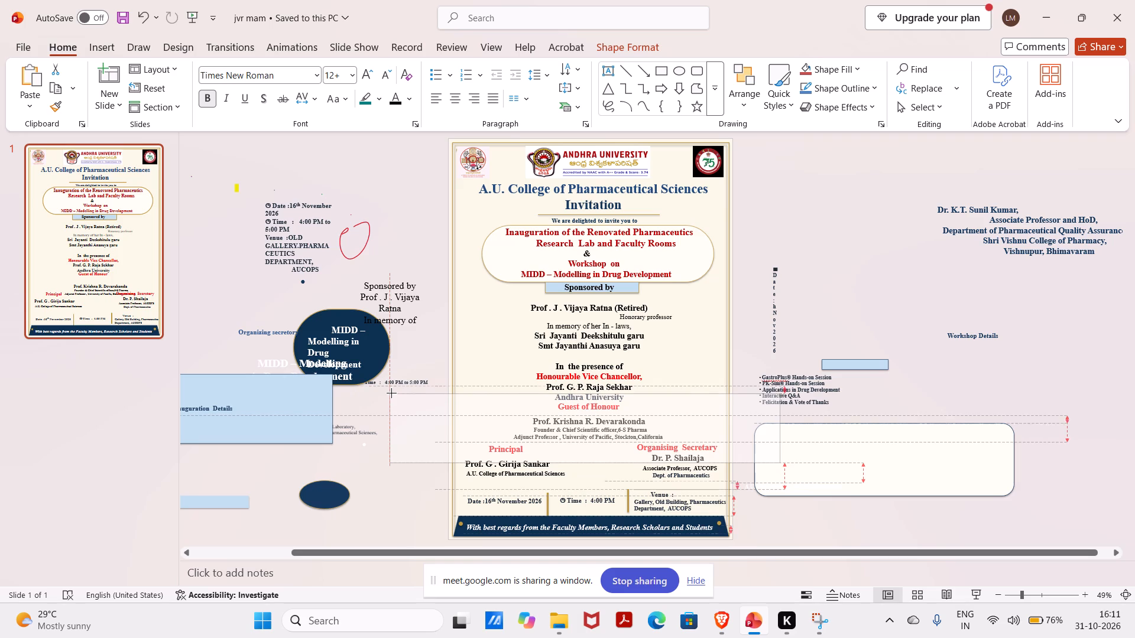
{"action": "left_click_drag", "start_coordinate": [391, 393], "coordinate": [390, 390]}
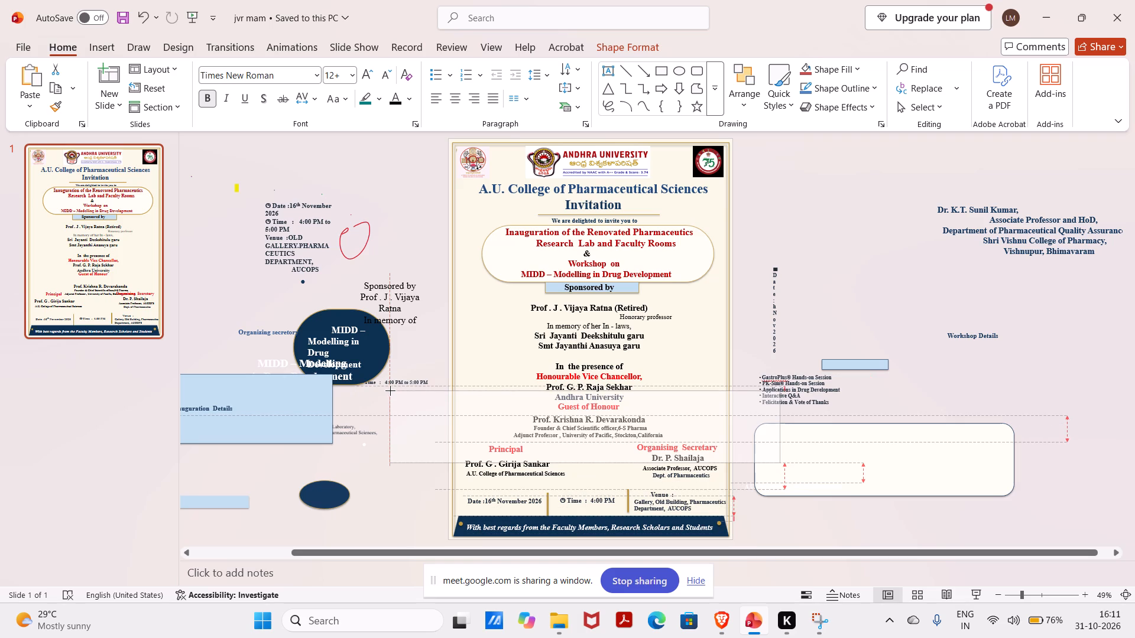
{"action": "left_click_drag", "start_coordinate": [390, 390], "coordinate": [390, 391]}
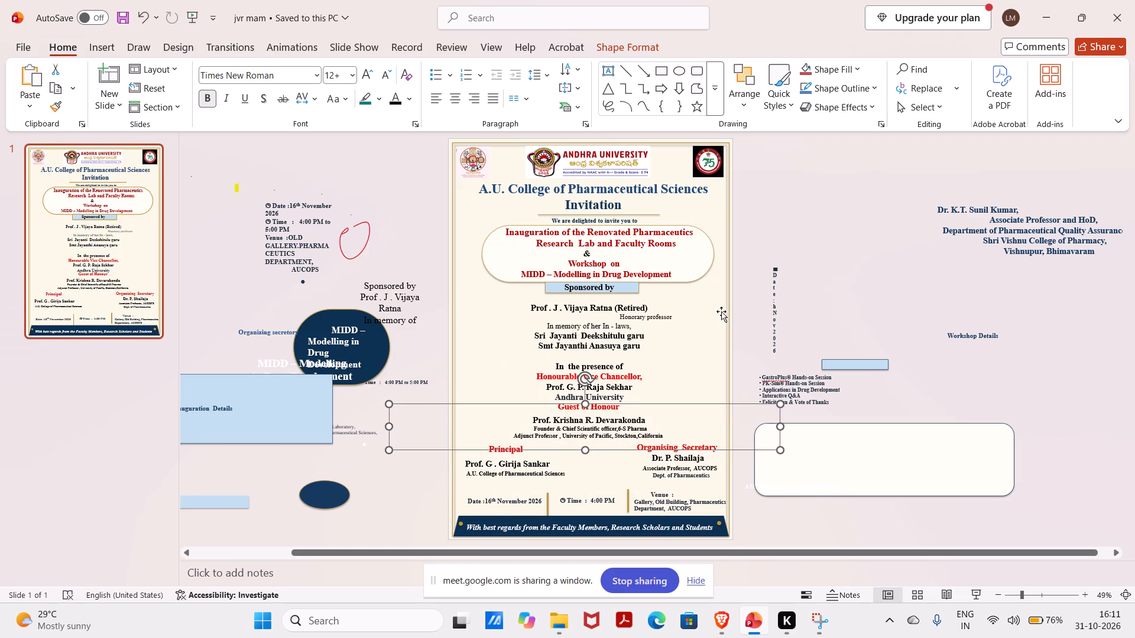
{"action": "left_click", "coordinate": [771, 310]}
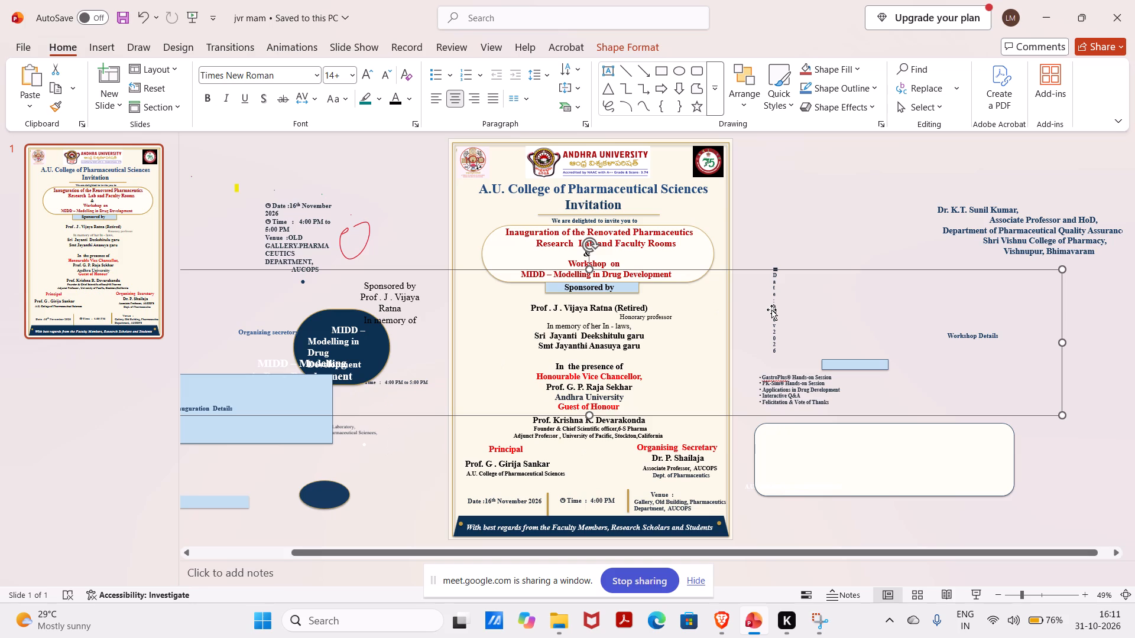
{"action": "left_click", "coordinate": [861, 215]}
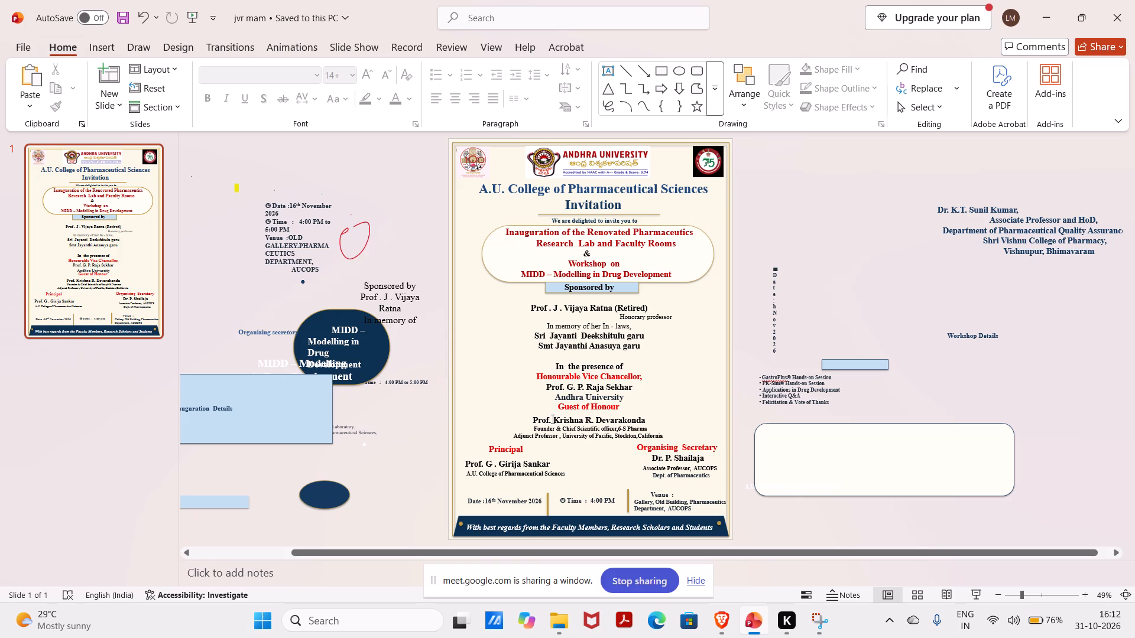
Change the guest of honour's name after "Prof." to uppercase.
{"action": "left_click_drag", "start_coordinate": [553, 419], "coordinate": [631, 421]}
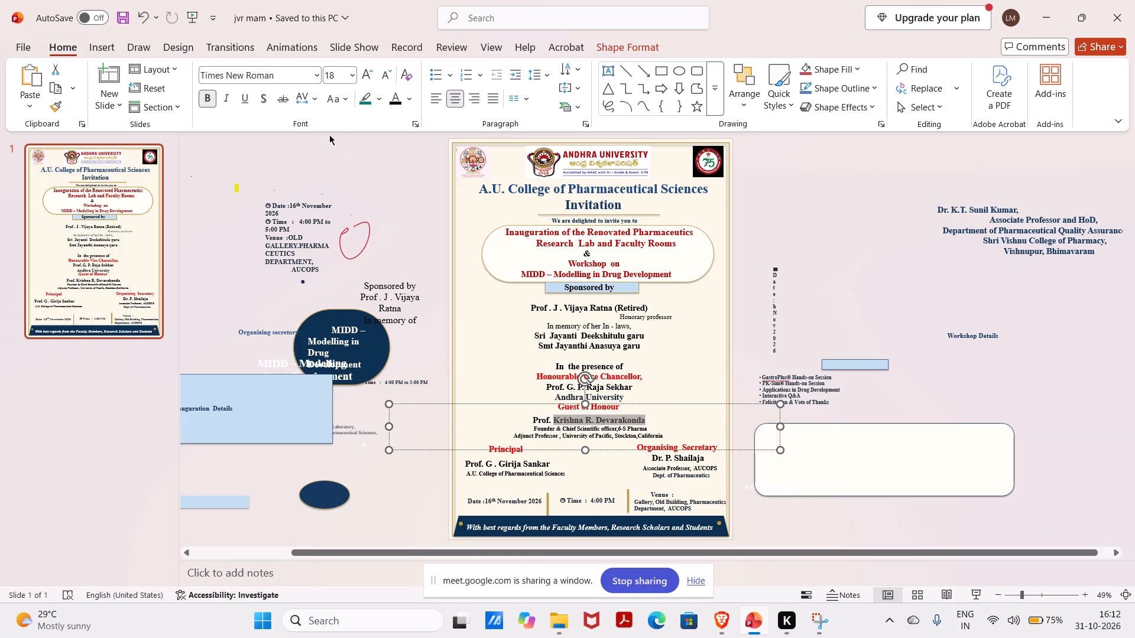
{"action": "left_click", "coordinate": [345, 105]}
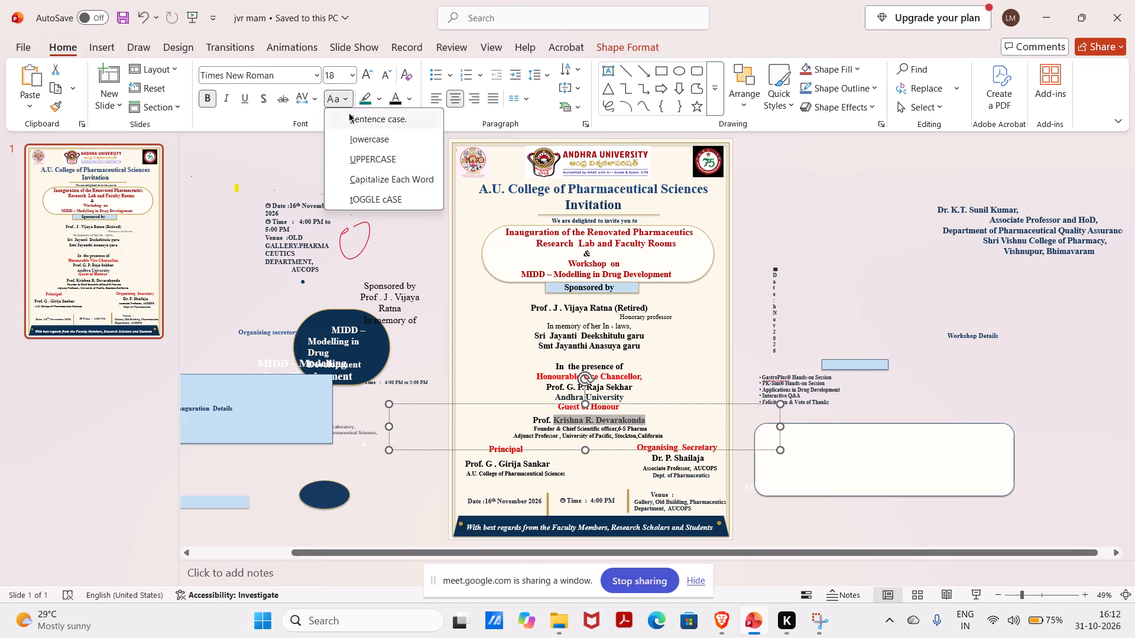
{"action": "left_click", "coordinate": [356, 155]}
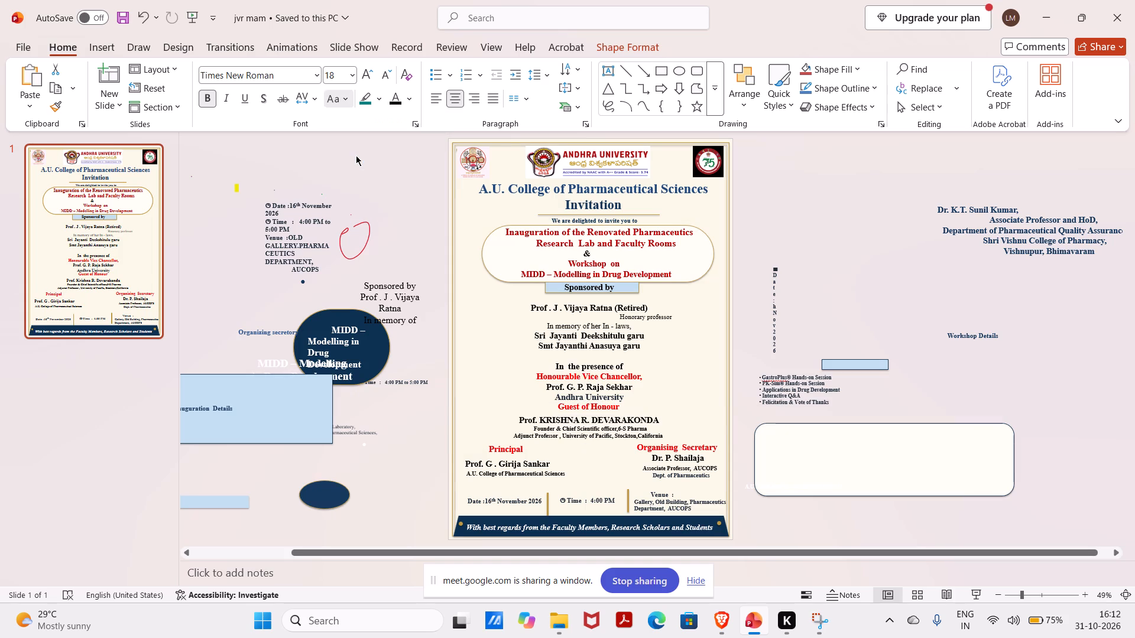
{"action": "left_click", "coordinate": [425, 348]}
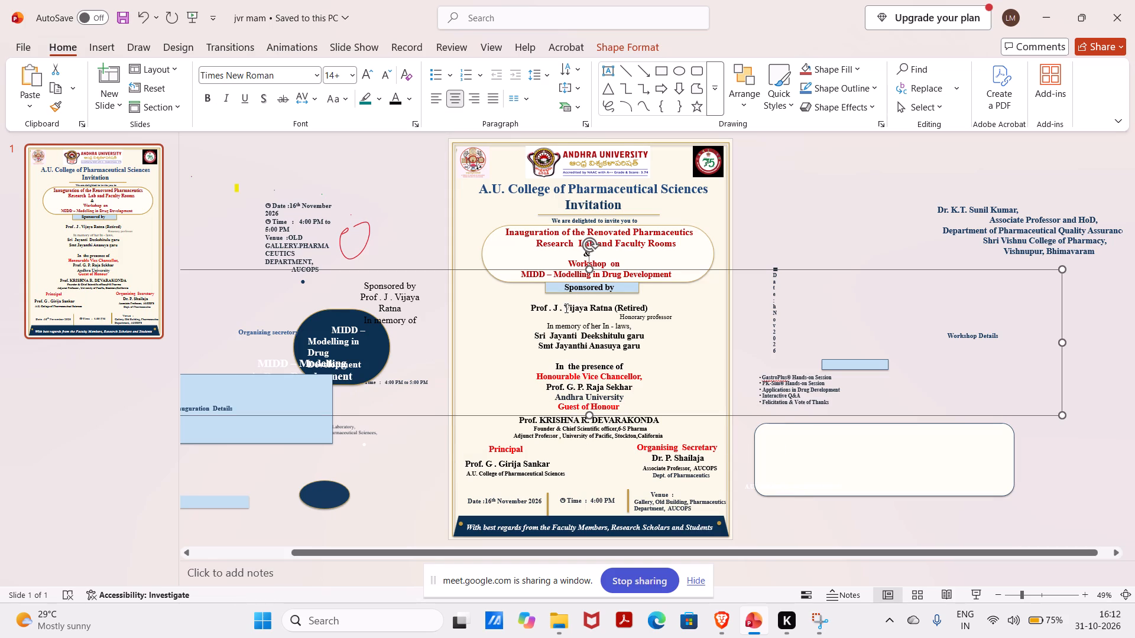
Change the sponsor's name to uppercase, leaving out the "Prof." title and "(Retired)".
{"action": "left_click_drag", "start_coordinate": [566, 306], "coordinate": [604, 309]}
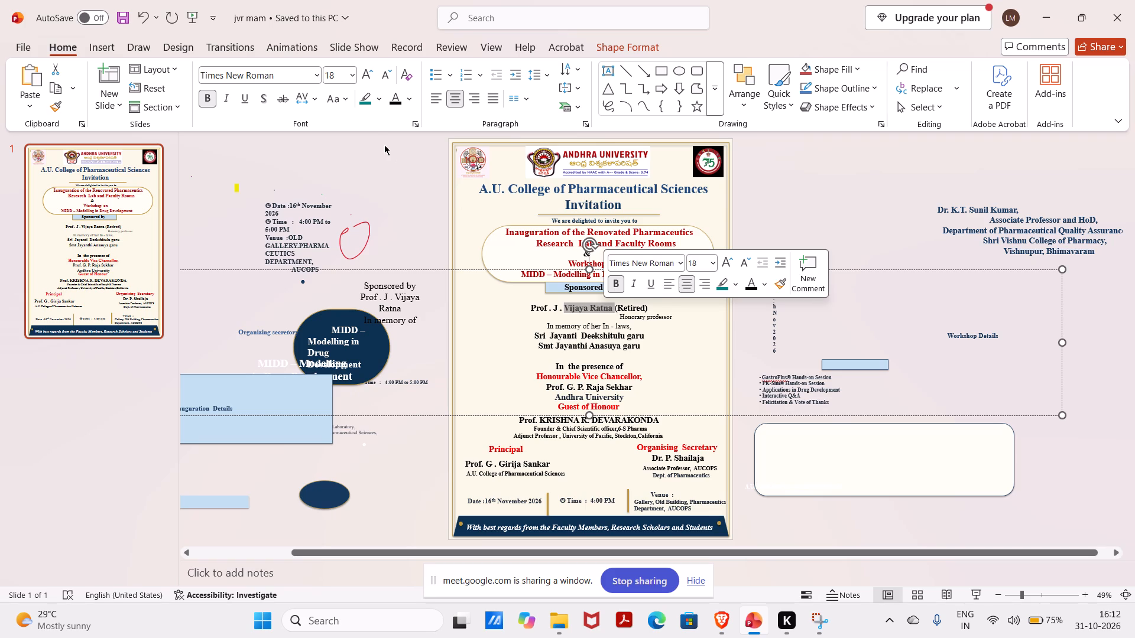
{"action": "left_click", "coordinate": [345, 103]}
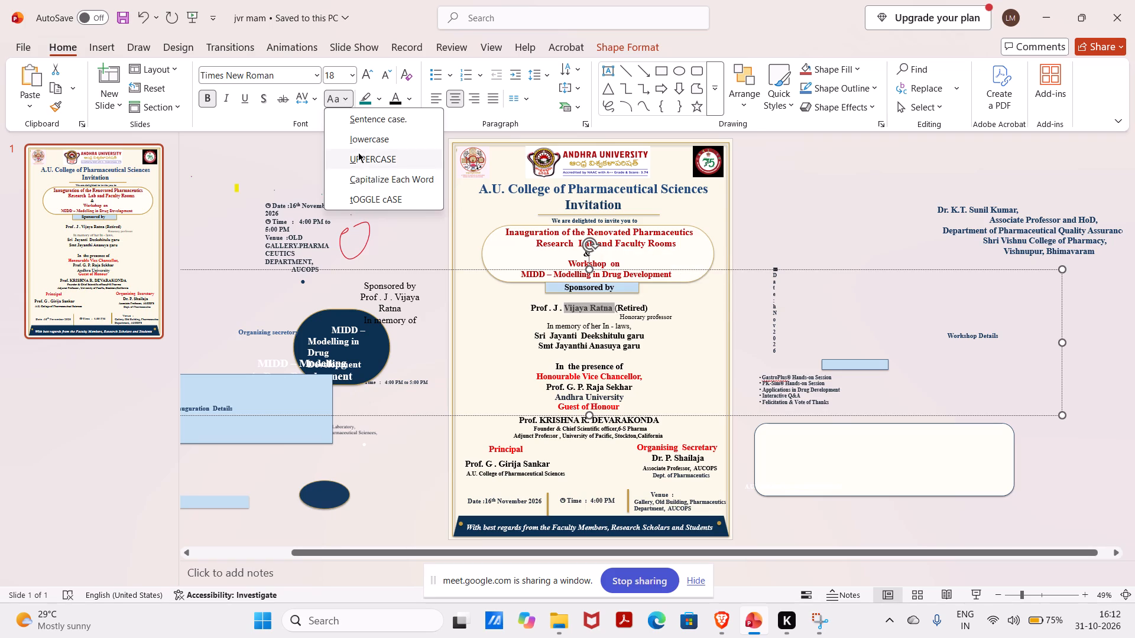
{"action": "left_click", "coordinate": [358, 152]}
{"action": "left_click", "coordinate": [365, 182]}
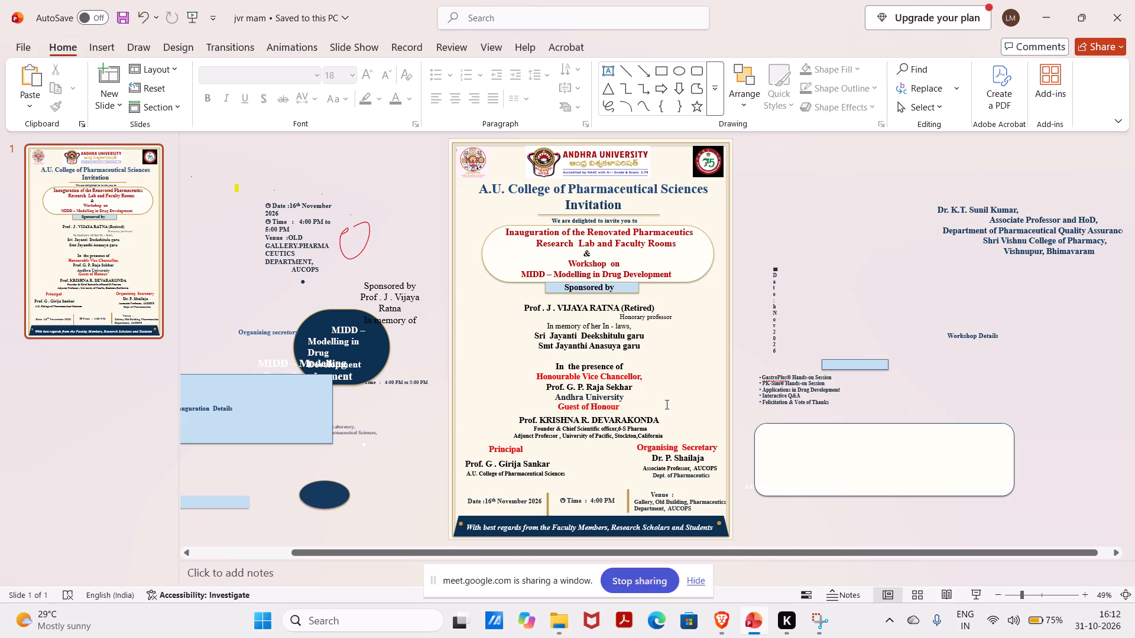
Change the Organising Secretary's name after "Dr." to uppercase.
{"action": "left_click", "coordinate": [652, 458]}
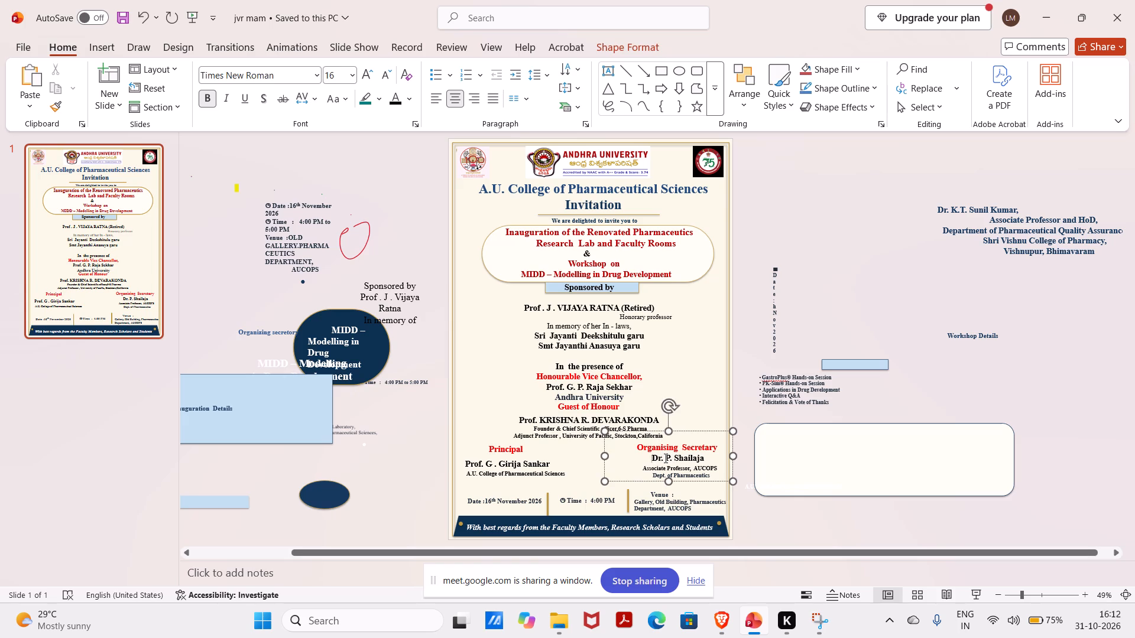
{"action": "left_click_drag", "start_coordinate": [666, 458], "coordinate": [705, 458]}
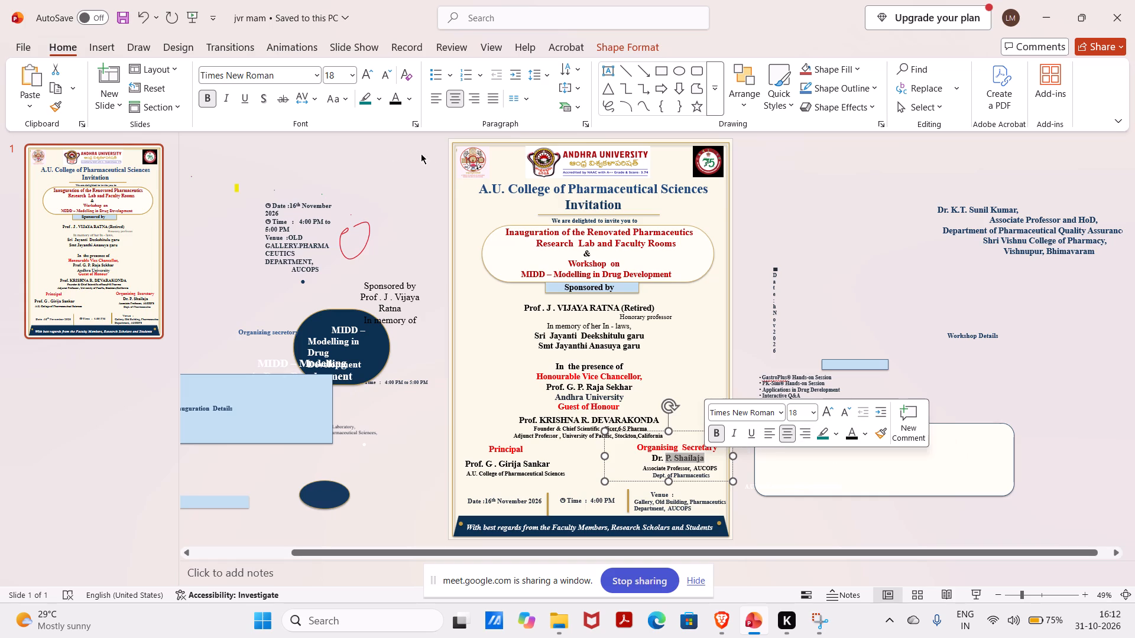
{"action": "left_click", "coordinate": [342, 95]}
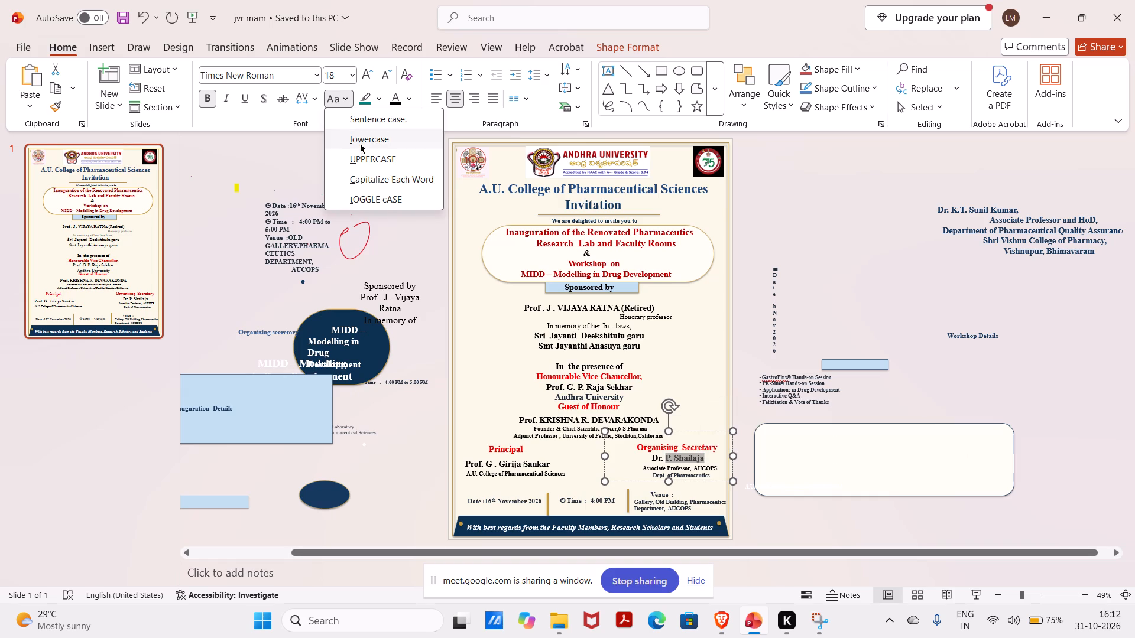
{"action": "left_click", "coordinate": [364, 151]}
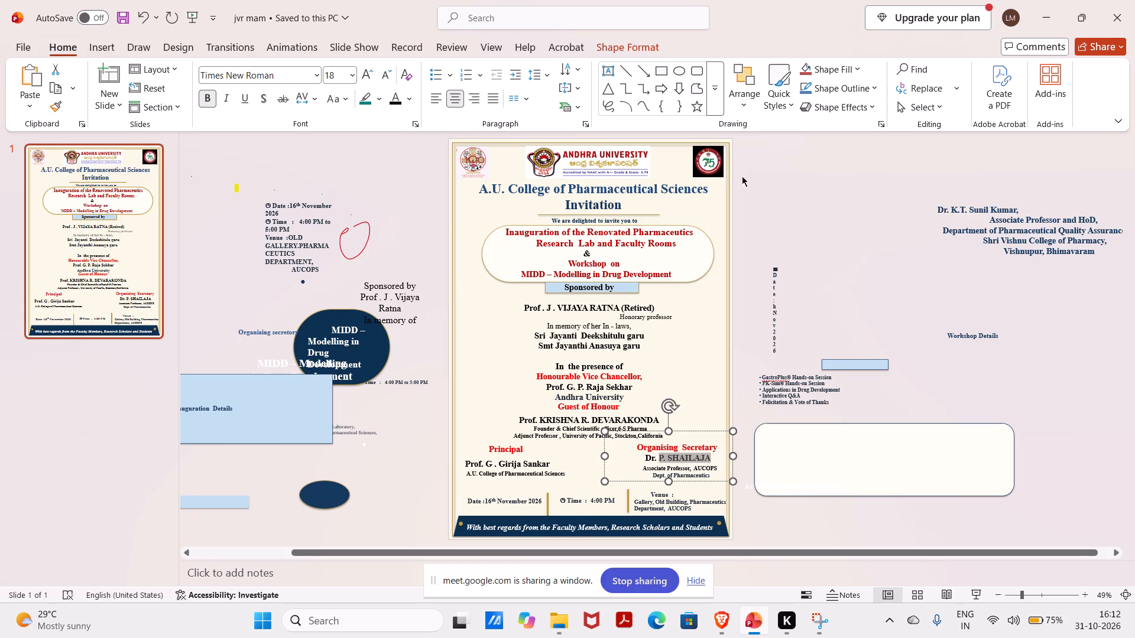
{"action": "left_click", "coordinate": [755, 200]}
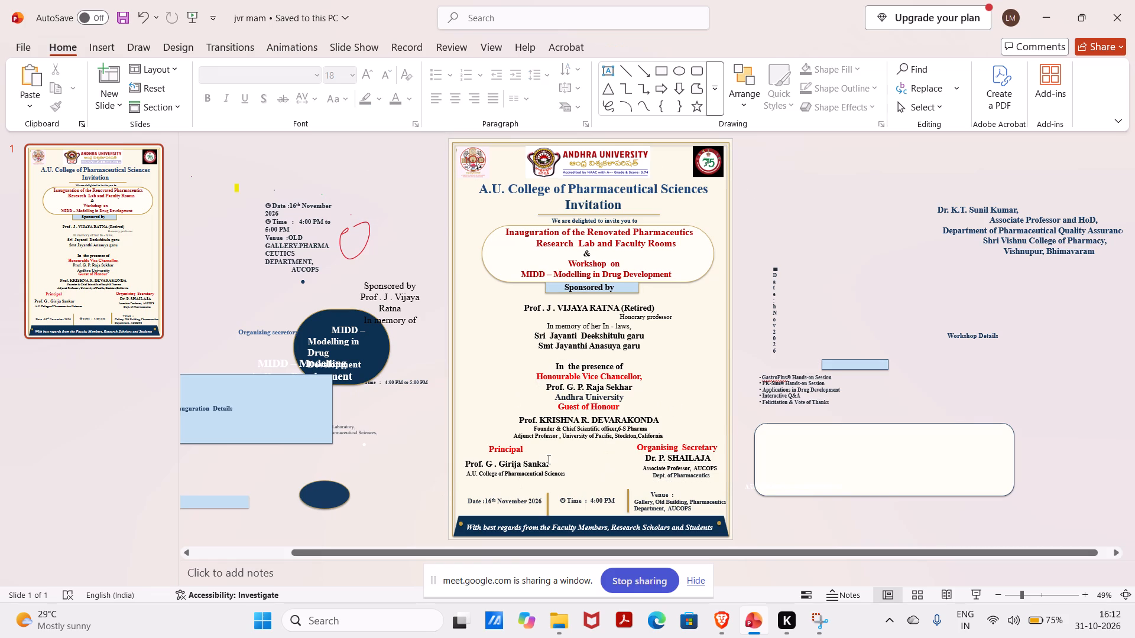
Change the Principal's name after the title and initial to uppercase.
{"action": "left_click_drag", "start_coordinate": [552, 461], "coordinate": [507, 460]}
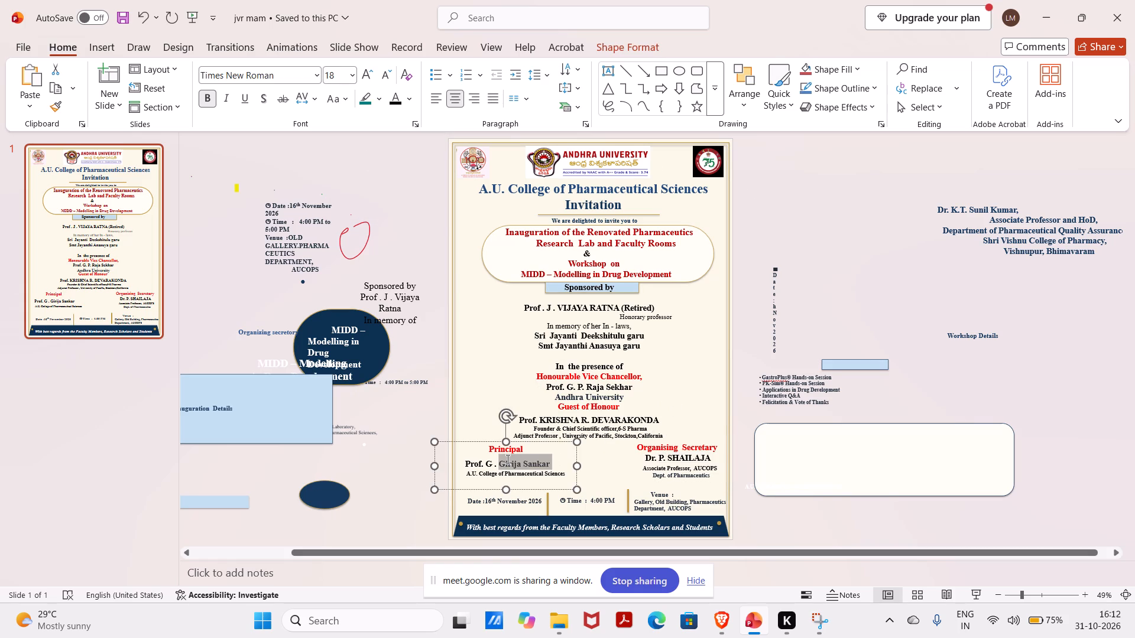
{"action": "left_click_drag", "start_coordinate": [507, 460], "coordinate": [502, 459]}
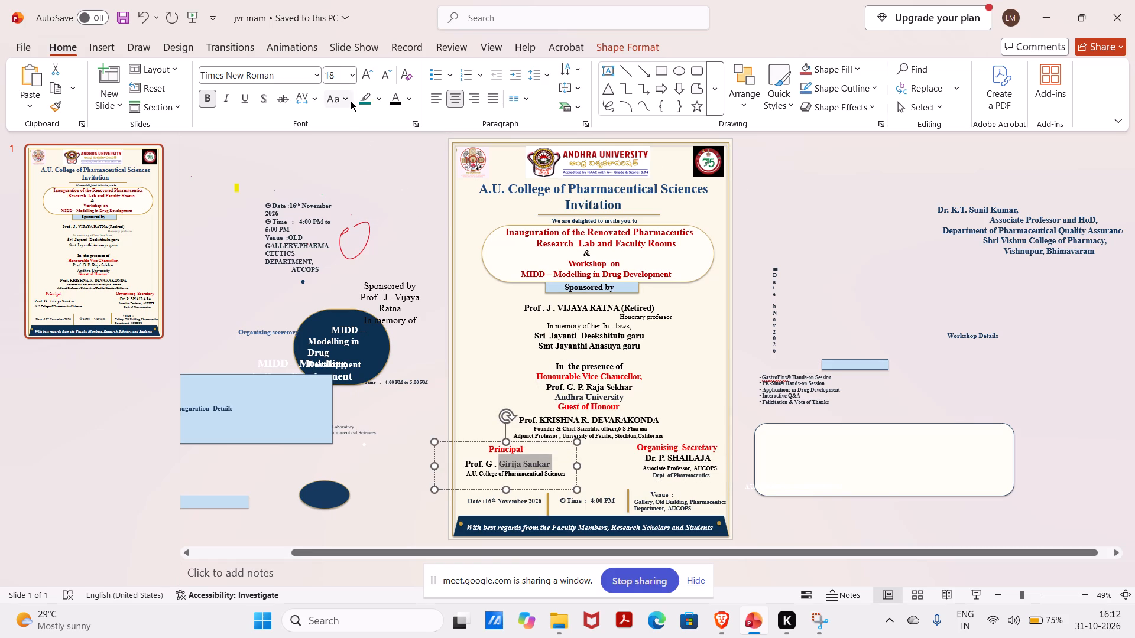
{"action": "left_click", "coordinate": [351, 101]}
{"action": "left_click", "coordinate": [362, 159]}
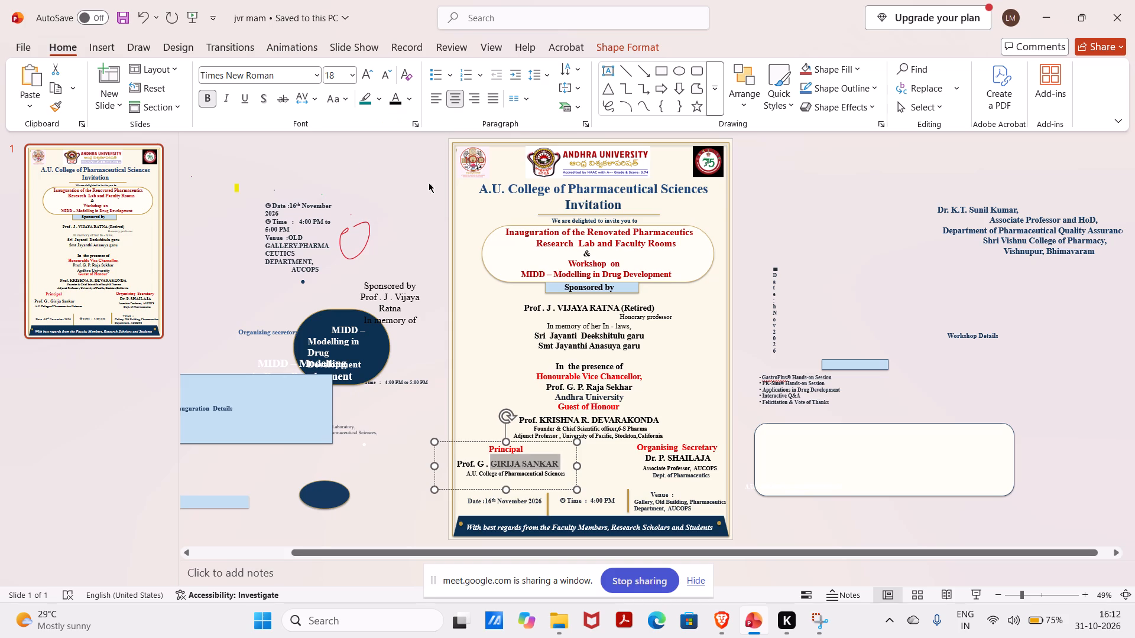
{"action": "left_click", "coordinate": [790, 211]}
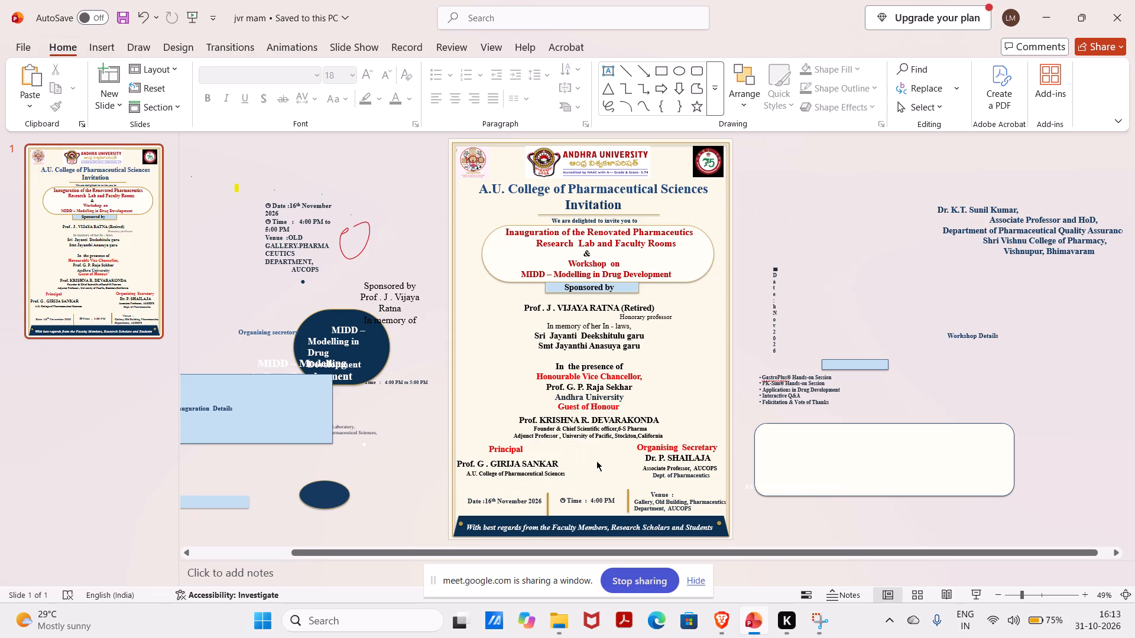
Delete the extra spaces before "A.U. College of Pharmaceutical Sciences" in the line under the Principal's name.
{"action": "left_click", "coordinate": [465, 476]}
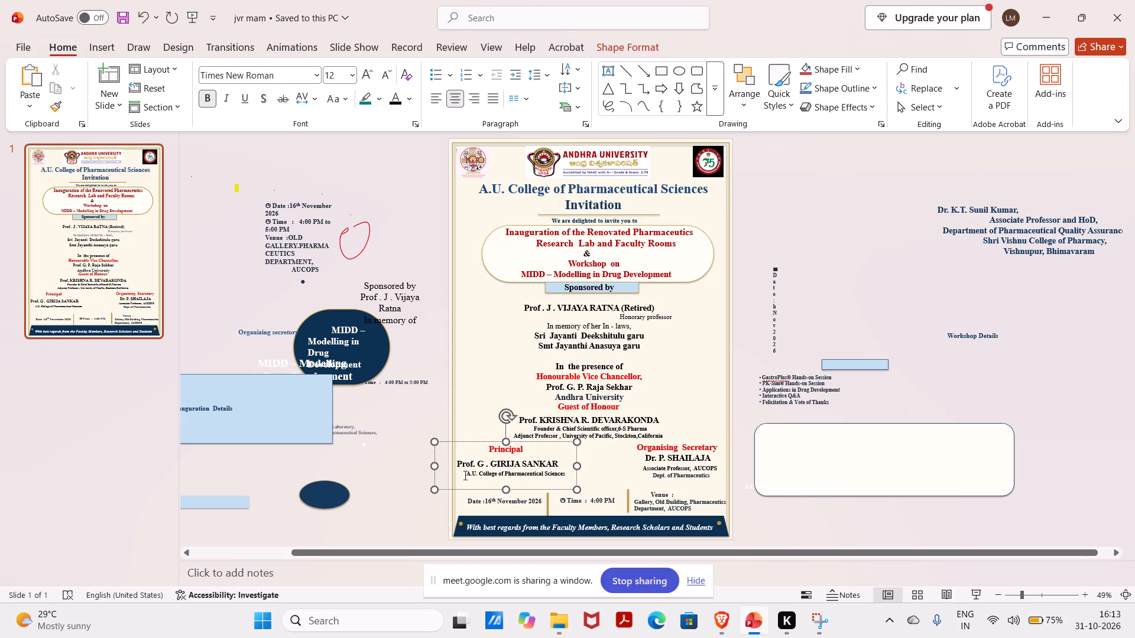
{"action": "key", "text": "BackSpace"}
{"action": "key", "text": "BackSpace"}
{"action": "key", "text": "BackSpace"}
{"action": "key", "text": "BackSpace"}
{"action": "key", "text": "BackSpace"}
{"action": "key", "text": "BackSpace"}
{"action": "key", "text": "BackSpace"}
{"action": "key", "text": "BackSpace"}
{"action": "key", "text": "BackSpace"}
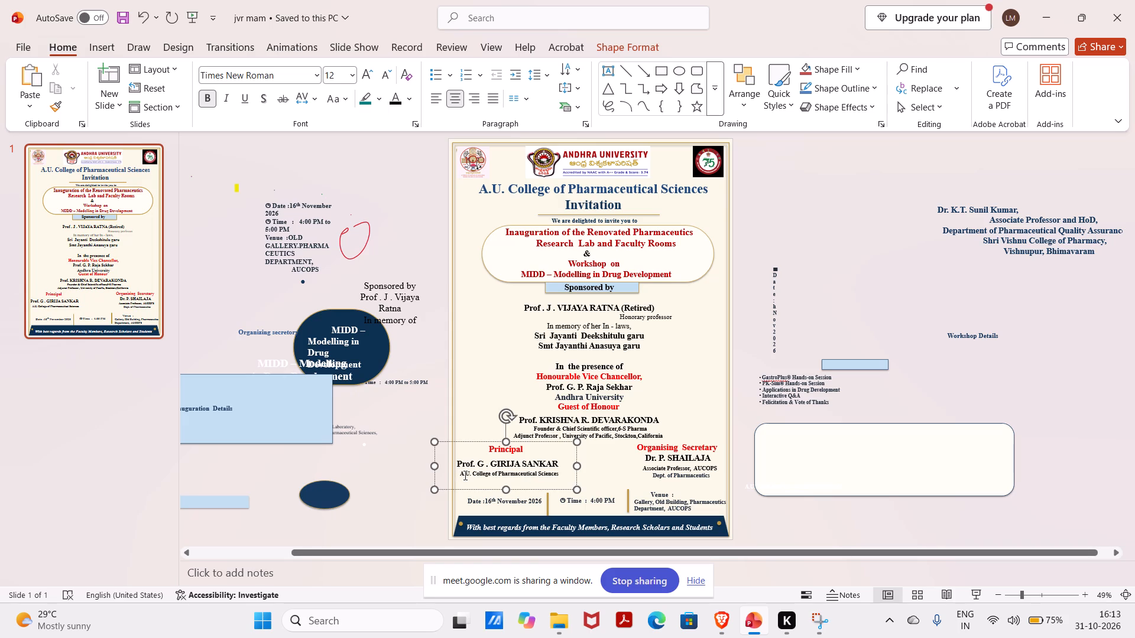
{"action": "key", "text": "BackSpace"}
{"action": "key", "text": "BackSpace"}
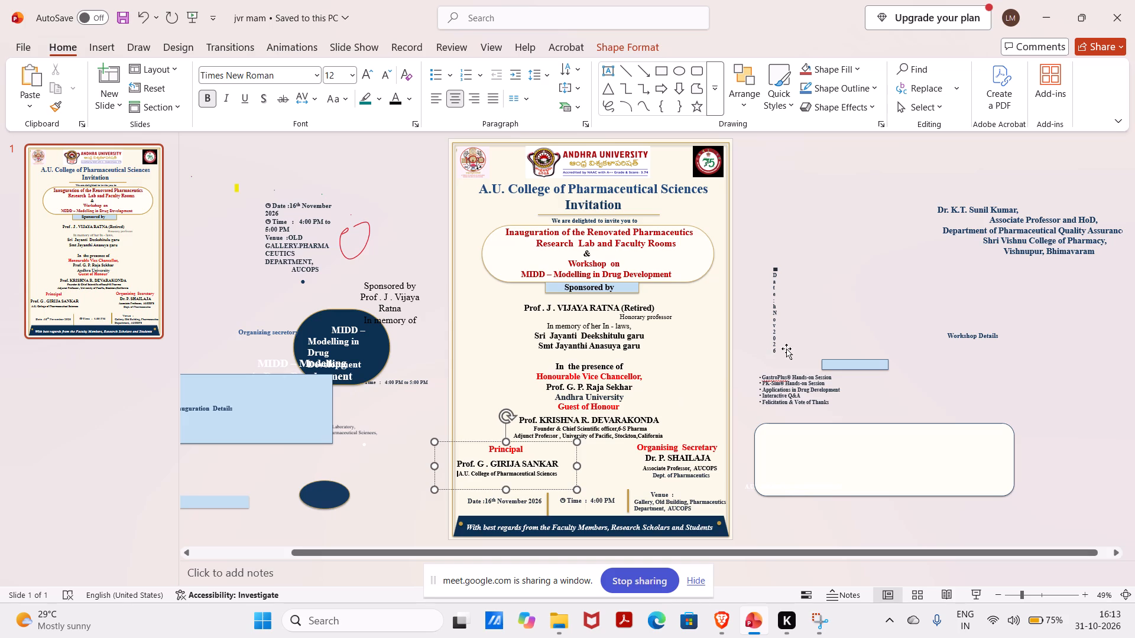
{"action": "left_click", "coordinate": [800, 347]}
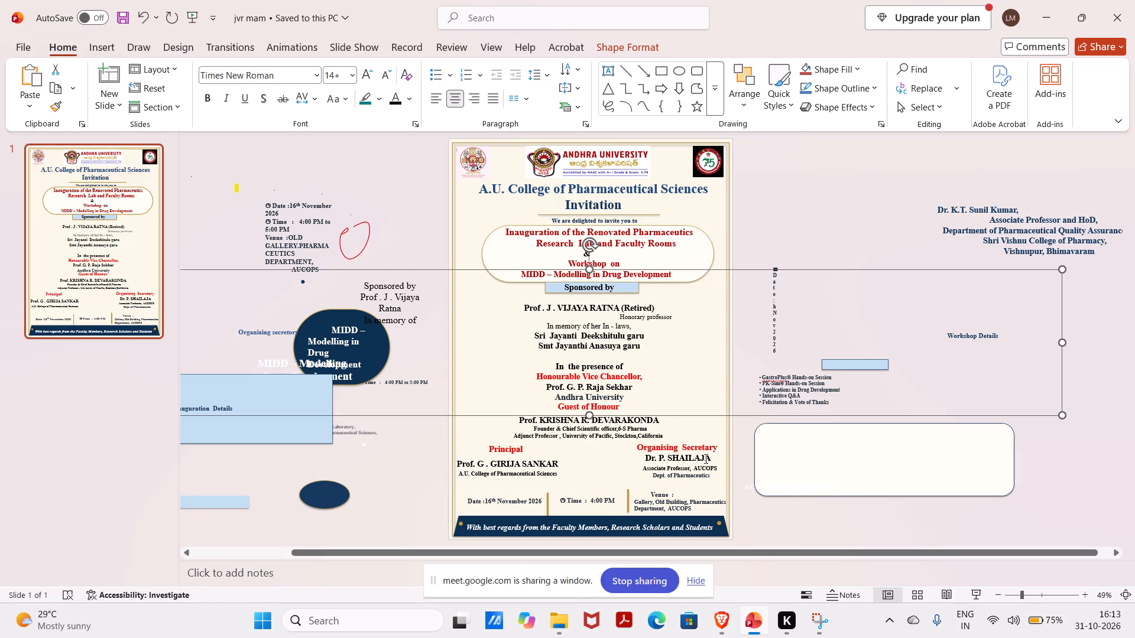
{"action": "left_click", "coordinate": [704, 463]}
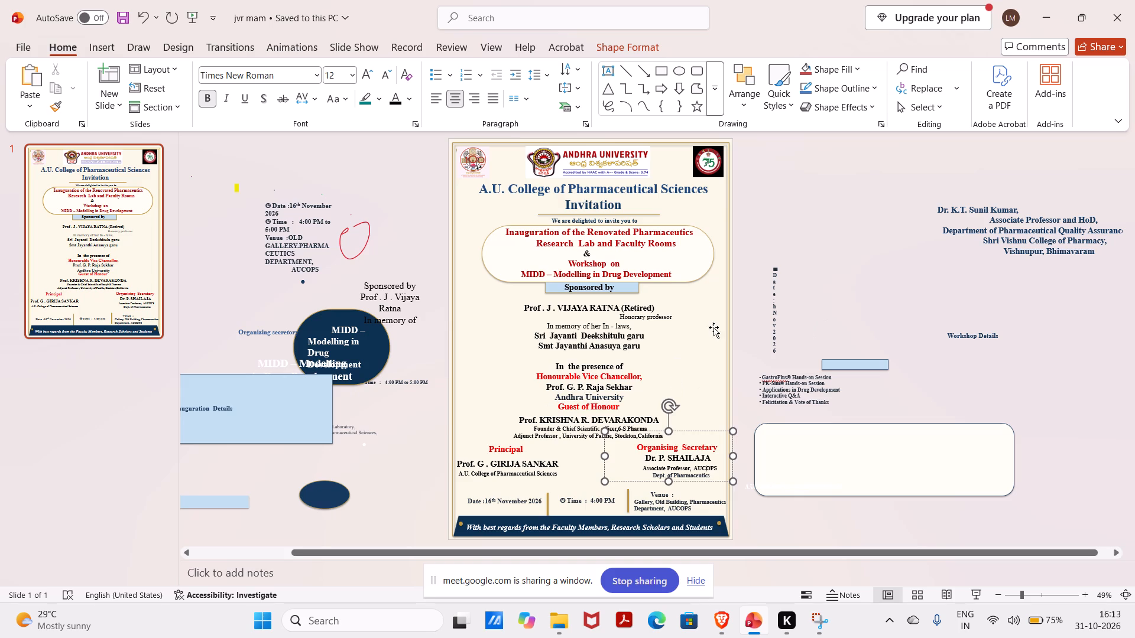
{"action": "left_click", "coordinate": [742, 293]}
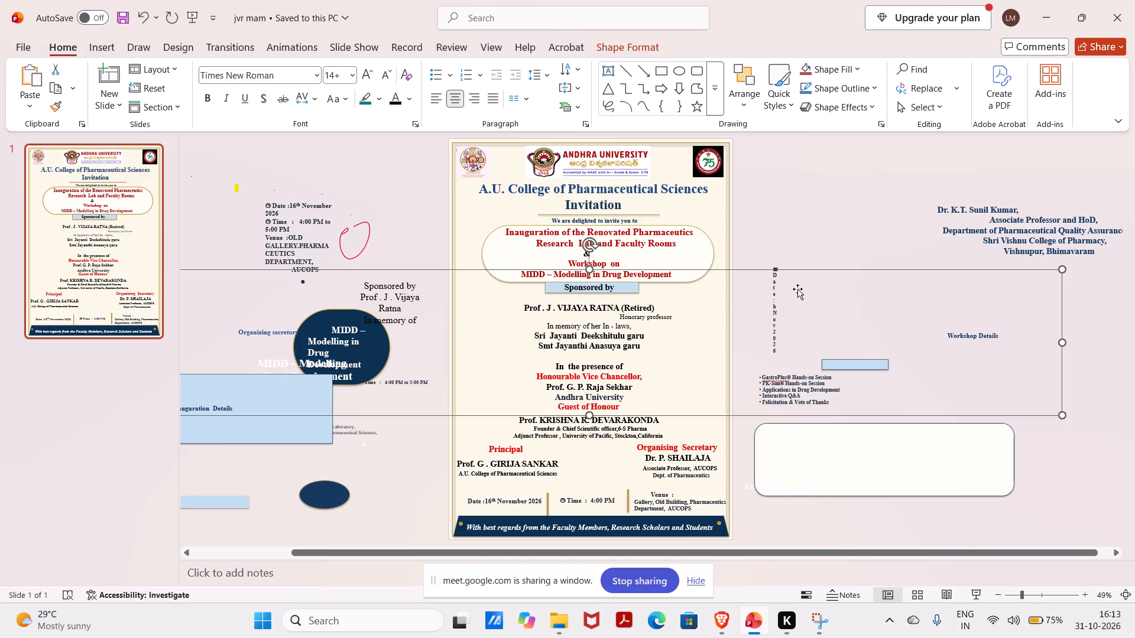
Narrow the wide text box holding the "Sponsored by" and "In the presence of" text by pulling its right edge inward.
{"action": "left_click", "coordinate": [841, 239]}
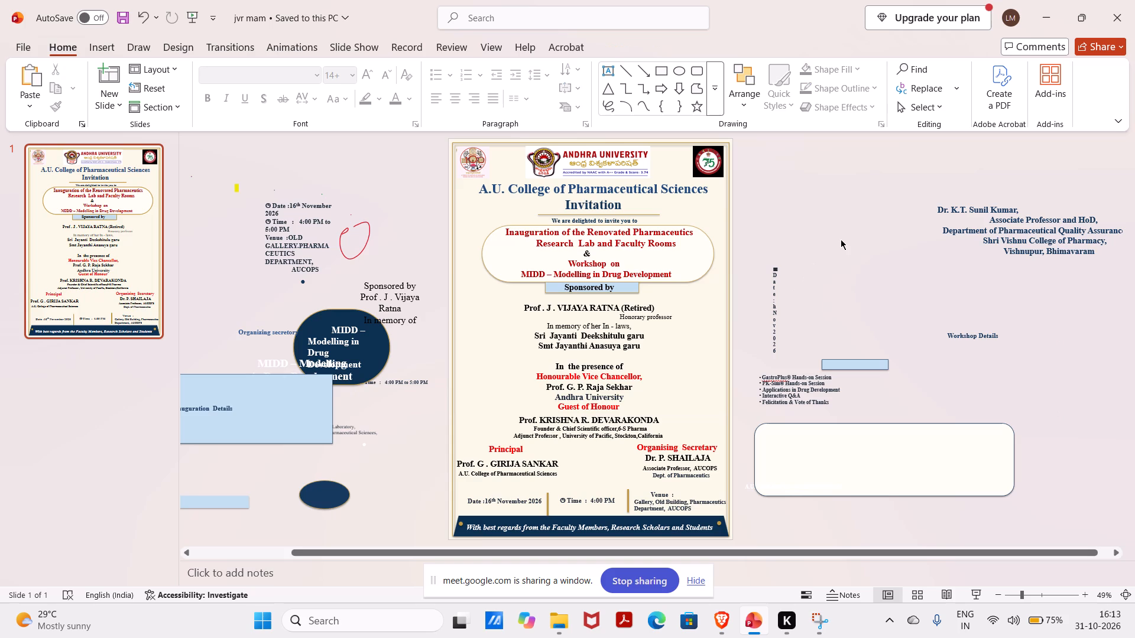
{"action": "left_click", "coordinate": [627, 395]}
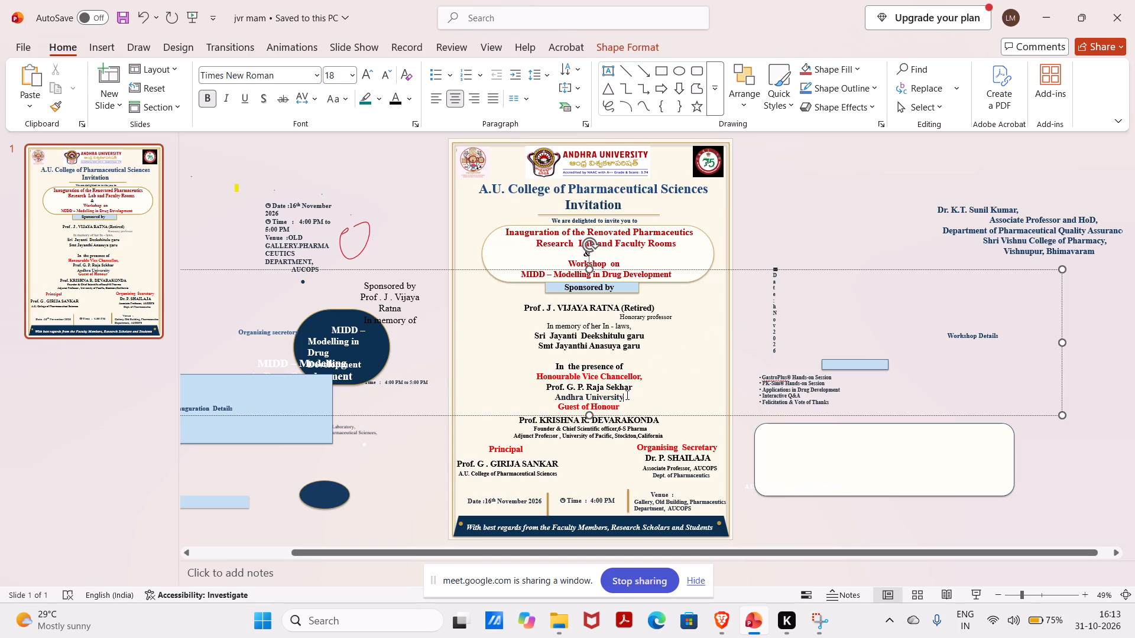
{"action": "left_click", "coordinate": [835, 419]}
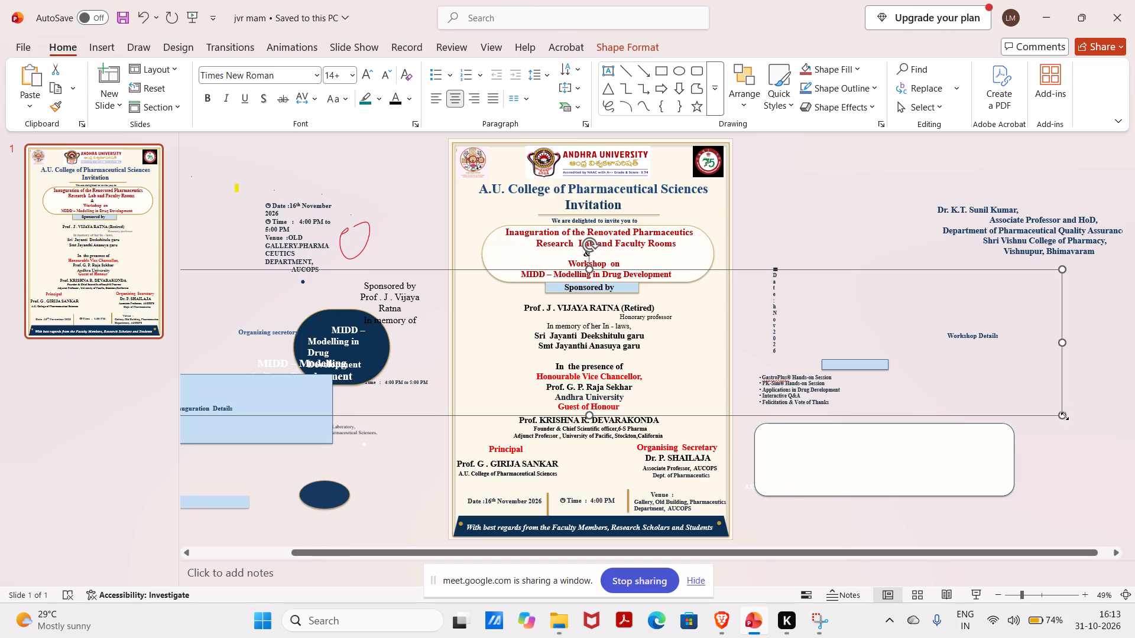
{"action": "left_click_drag", "start_coordinate": [1061, 414], "coordinate": [993, 349]}
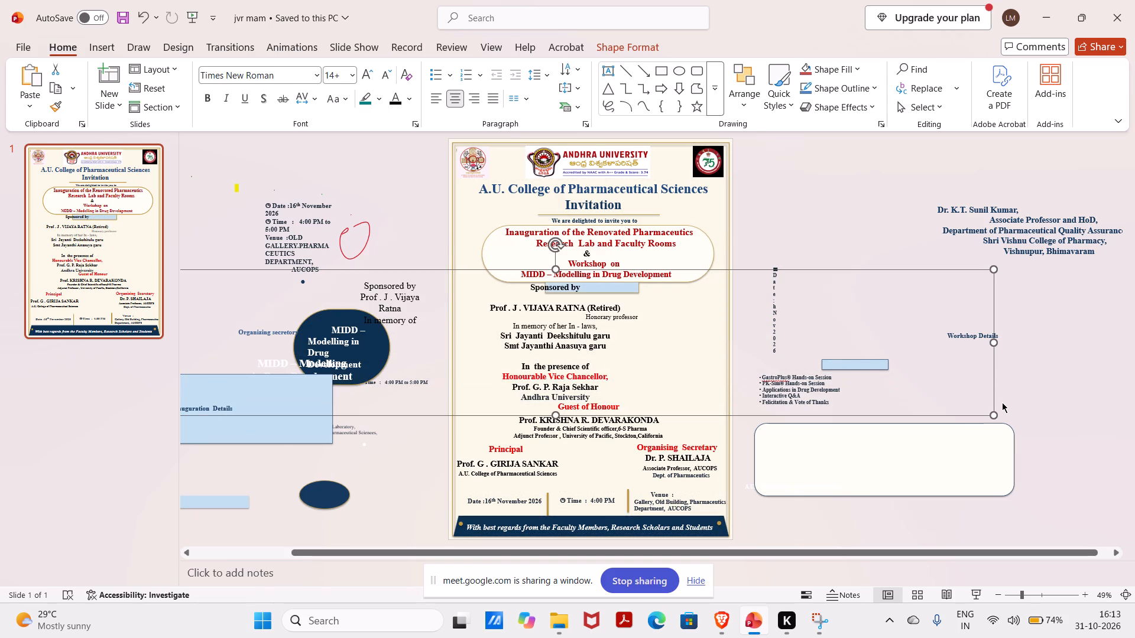
{"action": "left_click_drag", "start_coordinate": [996, 414], "coordinate": [591, 358]}
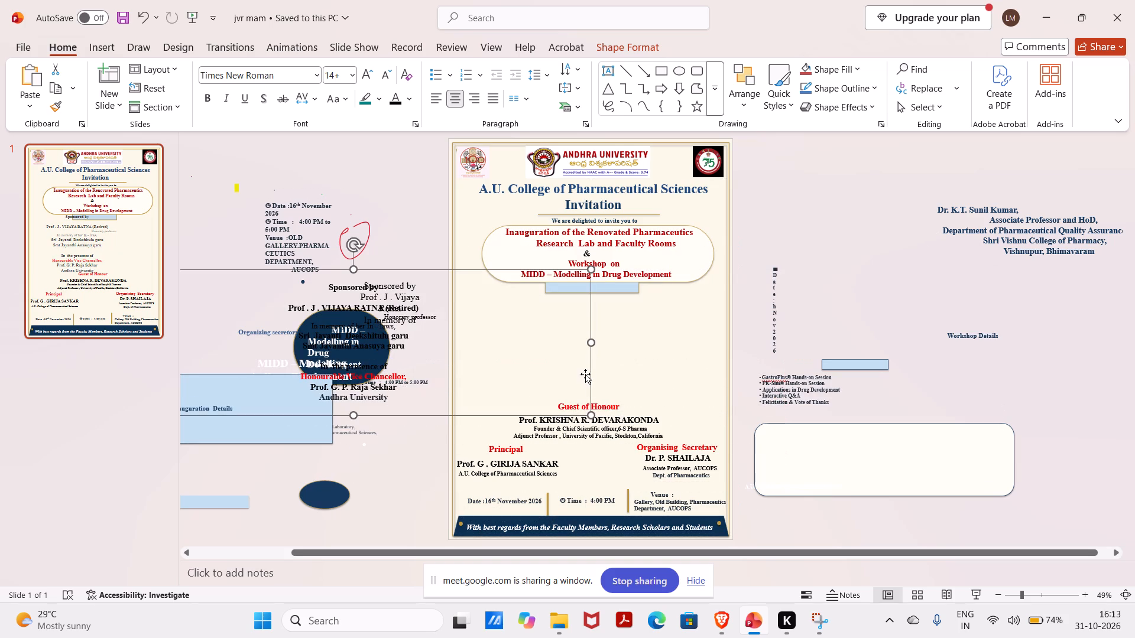
{"action": "left_click", "coordinate": [615, 357]}
{"action": "left_click", "coordinate": [567, 401]}
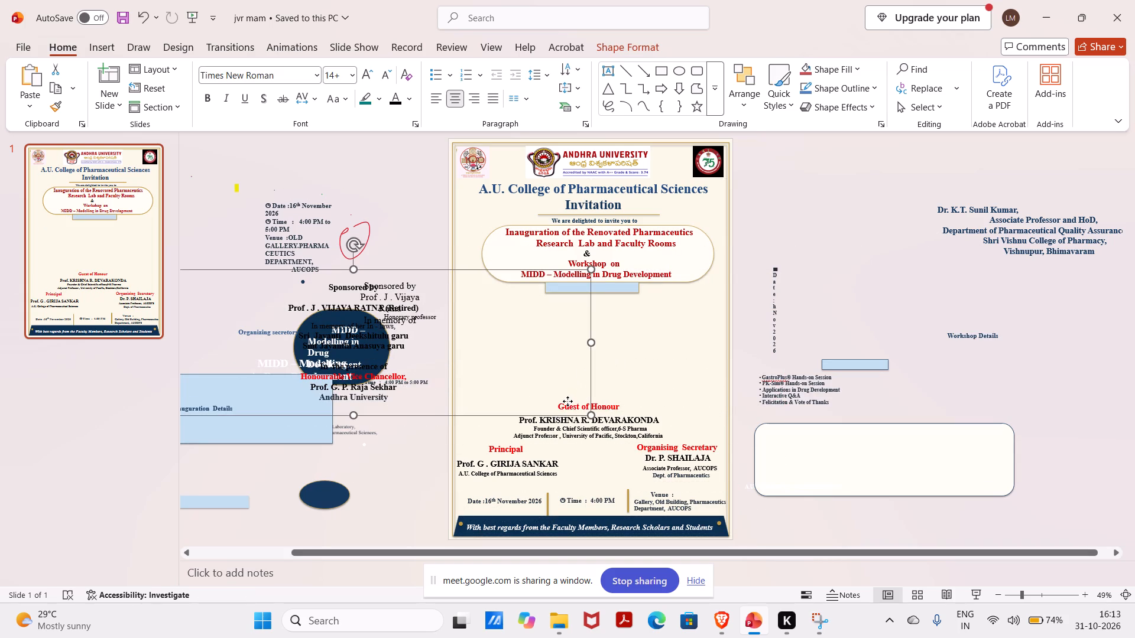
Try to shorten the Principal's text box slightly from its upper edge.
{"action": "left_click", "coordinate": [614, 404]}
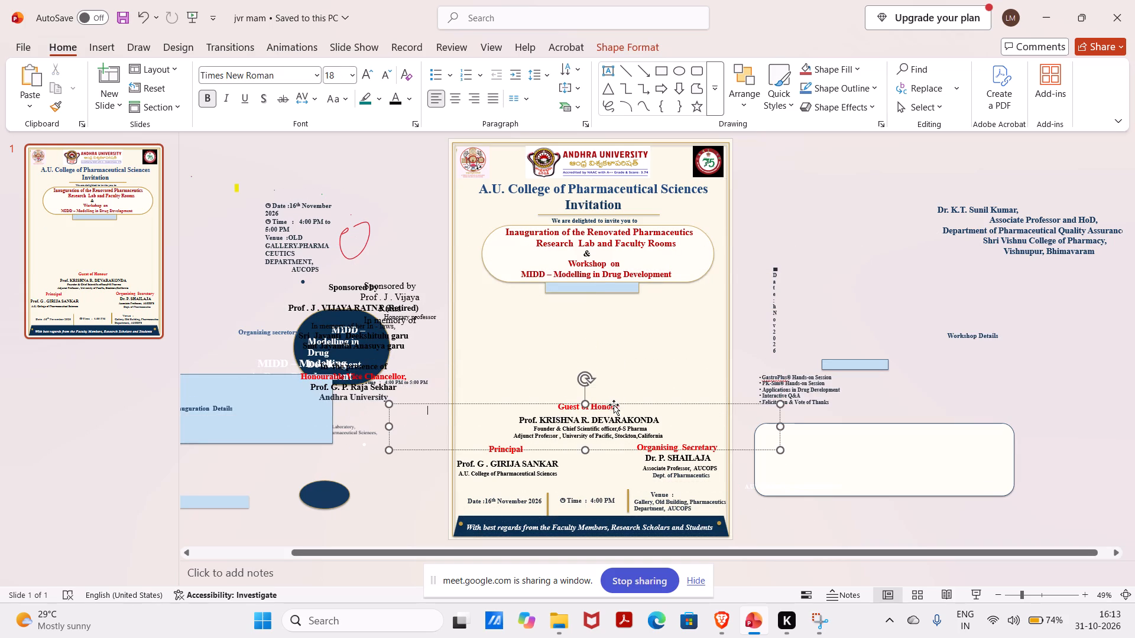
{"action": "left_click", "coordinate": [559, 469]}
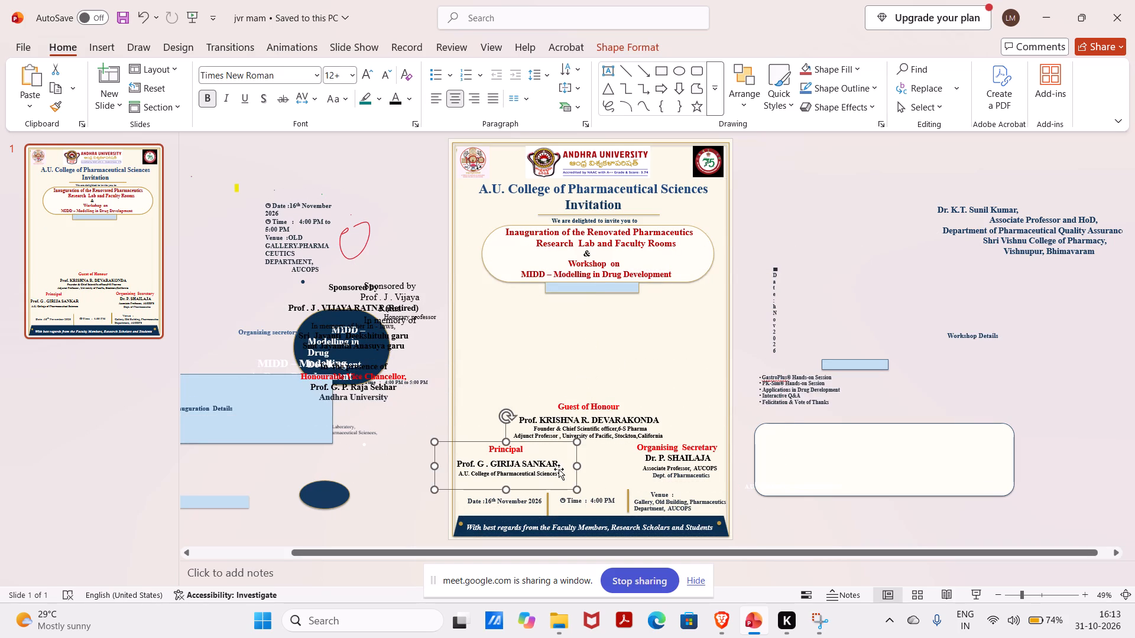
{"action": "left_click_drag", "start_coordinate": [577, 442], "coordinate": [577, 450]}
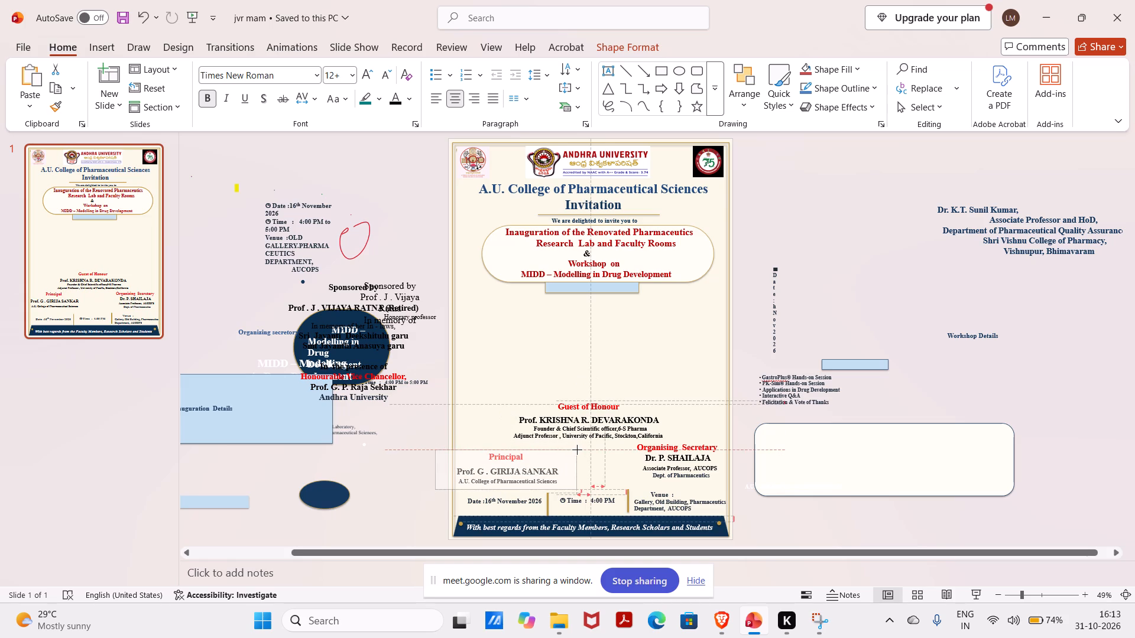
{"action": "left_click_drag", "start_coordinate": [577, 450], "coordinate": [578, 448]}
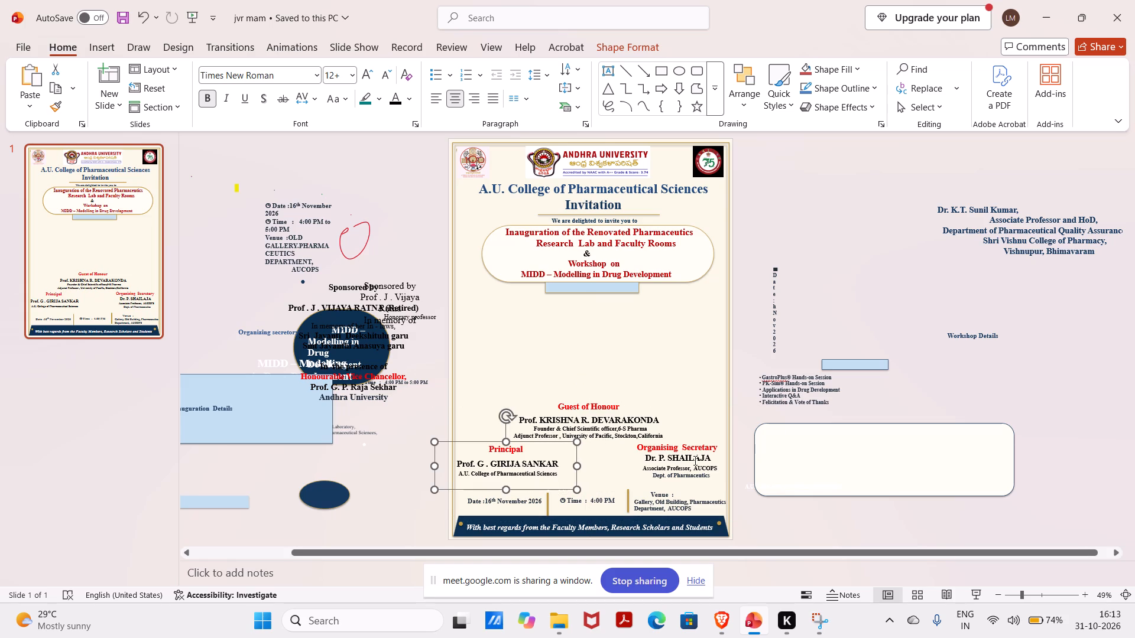
Shrink the Organising Secretary's text box slightly so its heading shifts inward and lines up with the "Principal" heading.
{"action": "left_click", "coordinate": [703, 464]}
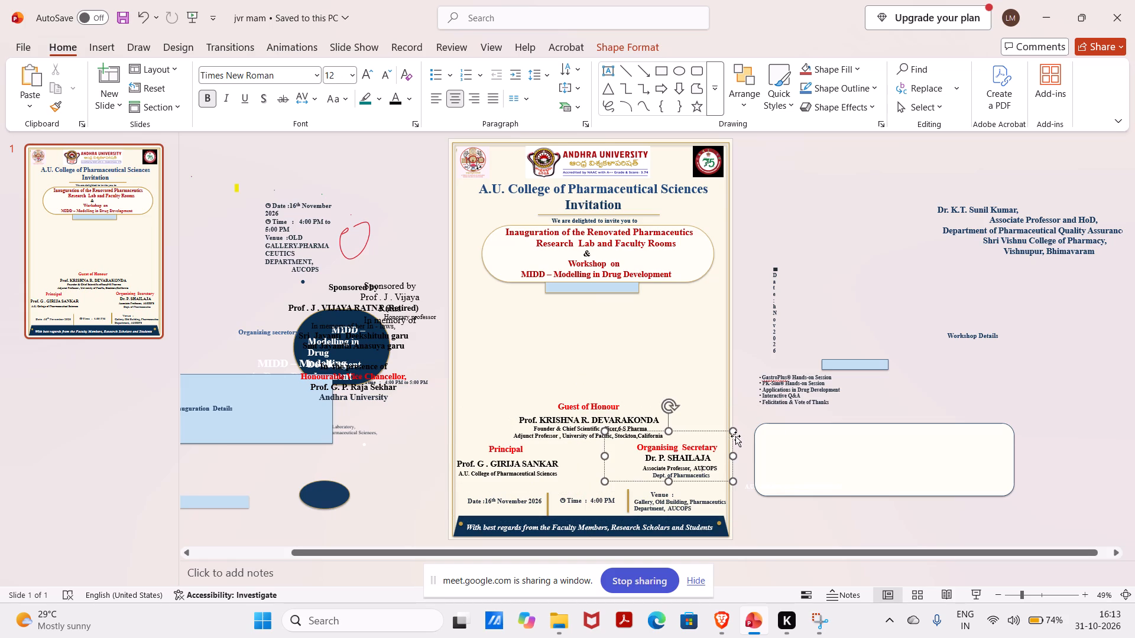
{"action": "left_click_drag", "start_coordinate": [732, 432], "coordinate": [730, 441]}
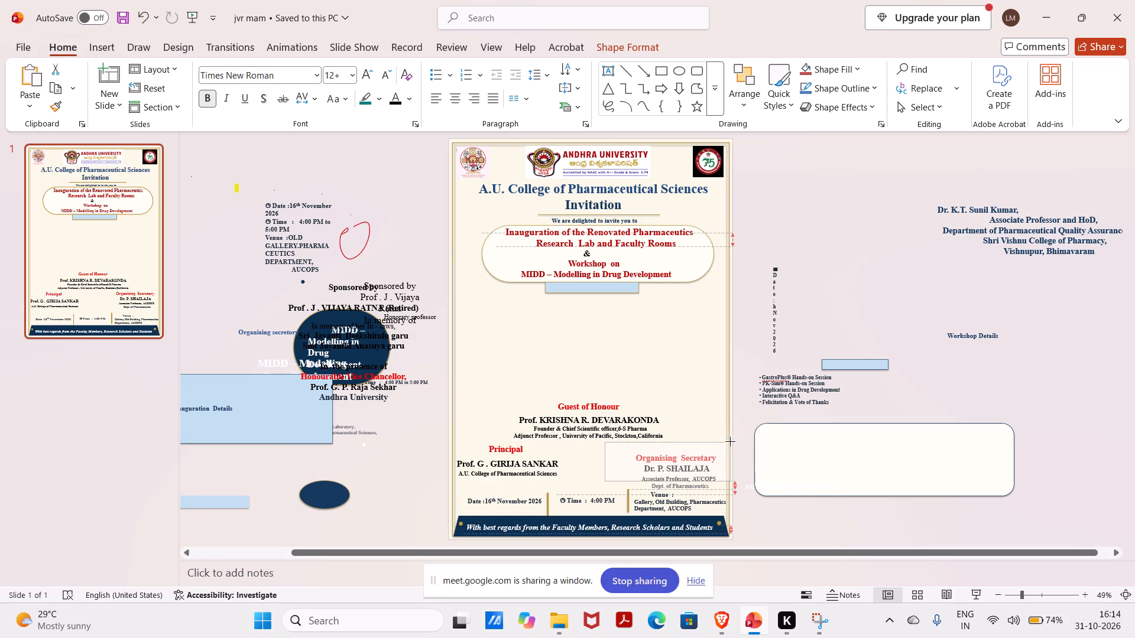
{"action": "left_click_drag", "start_coordinate": [730, 441], "coordinate": [726, 434]}
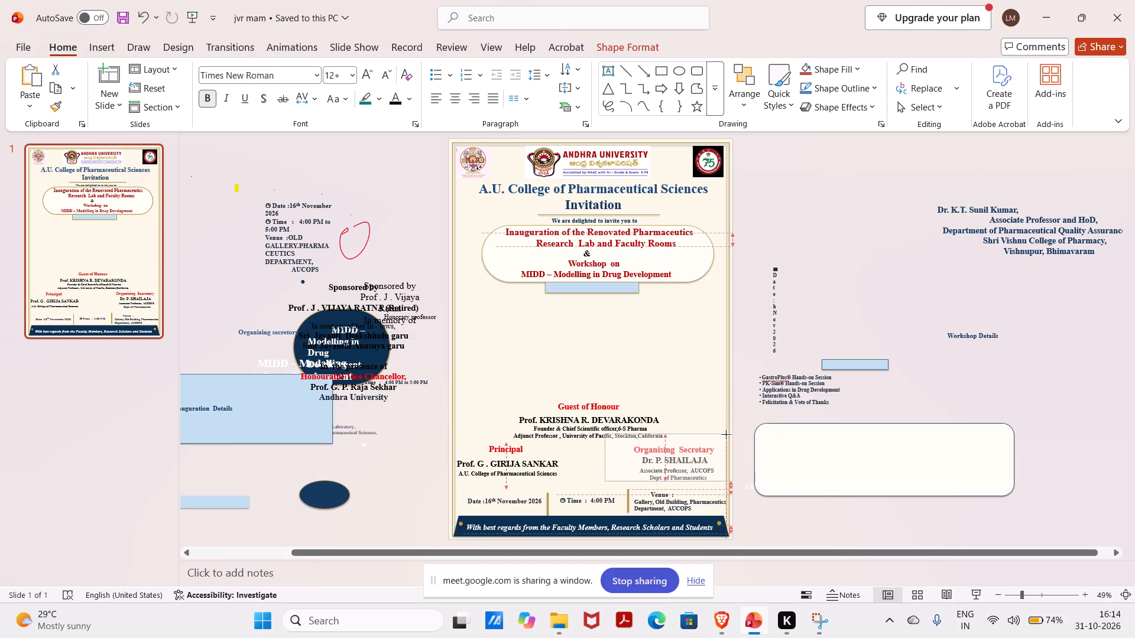
{"action": "left_click_drag", "start_coordinate": [726, 434], "coordinate": [726, 433]}
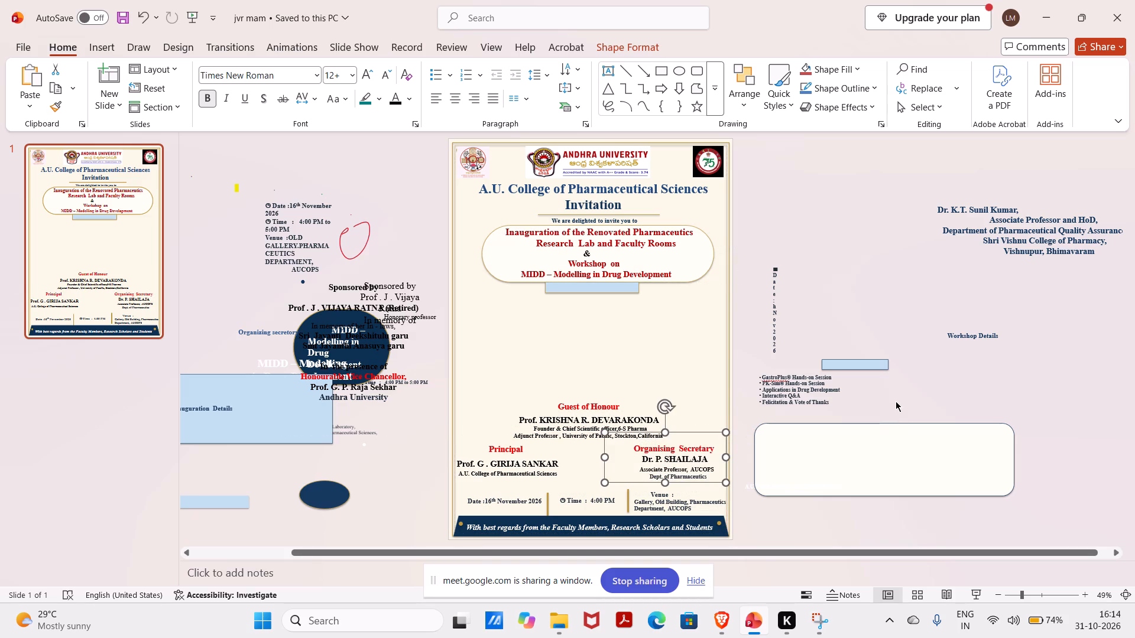
{"action": "left_click", "coordinate": [895, 396]}
Adjust the text box with the guest's name and designations so its text sits slightly lower beneath "Guest of Honour".
{"action": "left_click", "coordinate": [653, 414]}
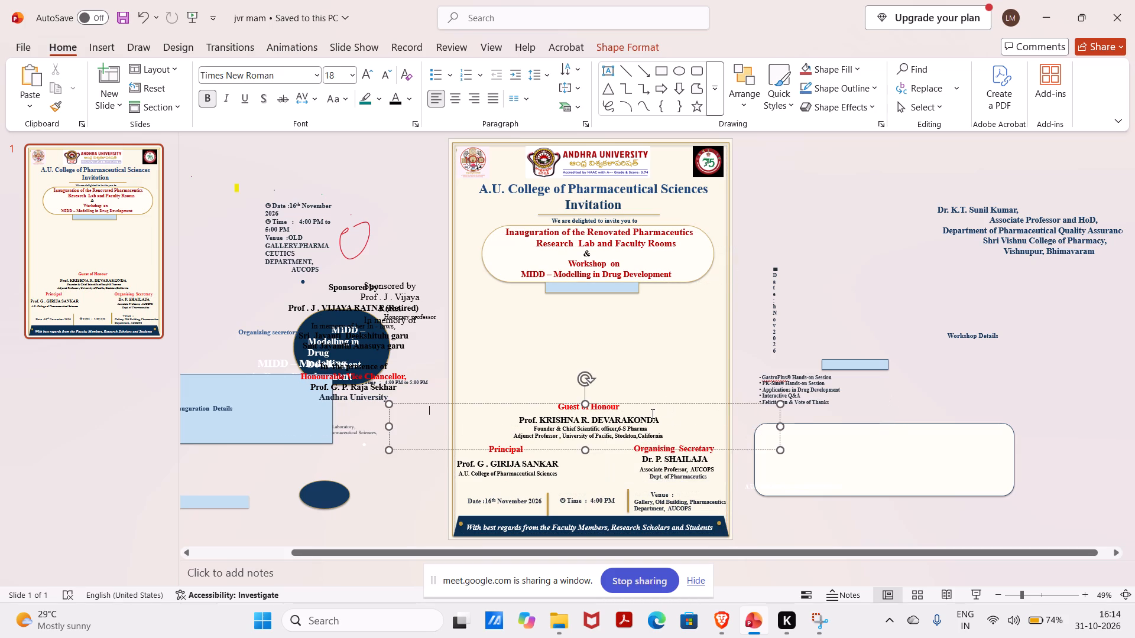
{"action": "left_click_drag", "start_coordinate": [781, 405], "coordinate": [781, 405]}
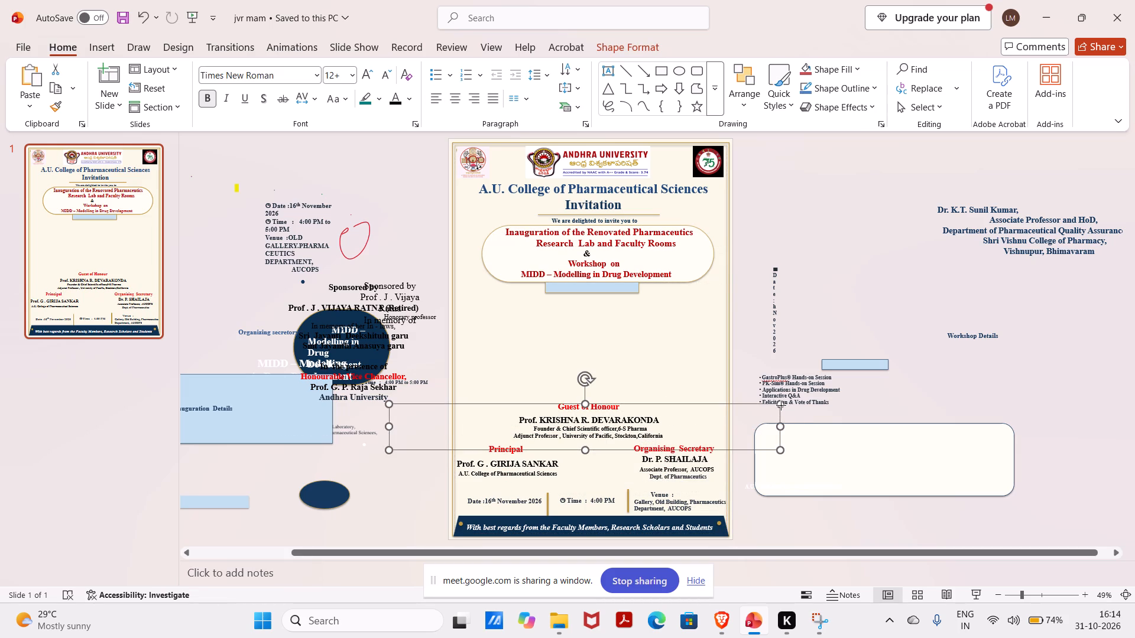
{"action": "left_click_drag", "start_coordinate": [781, 405], "coordinate": [789, 411]}
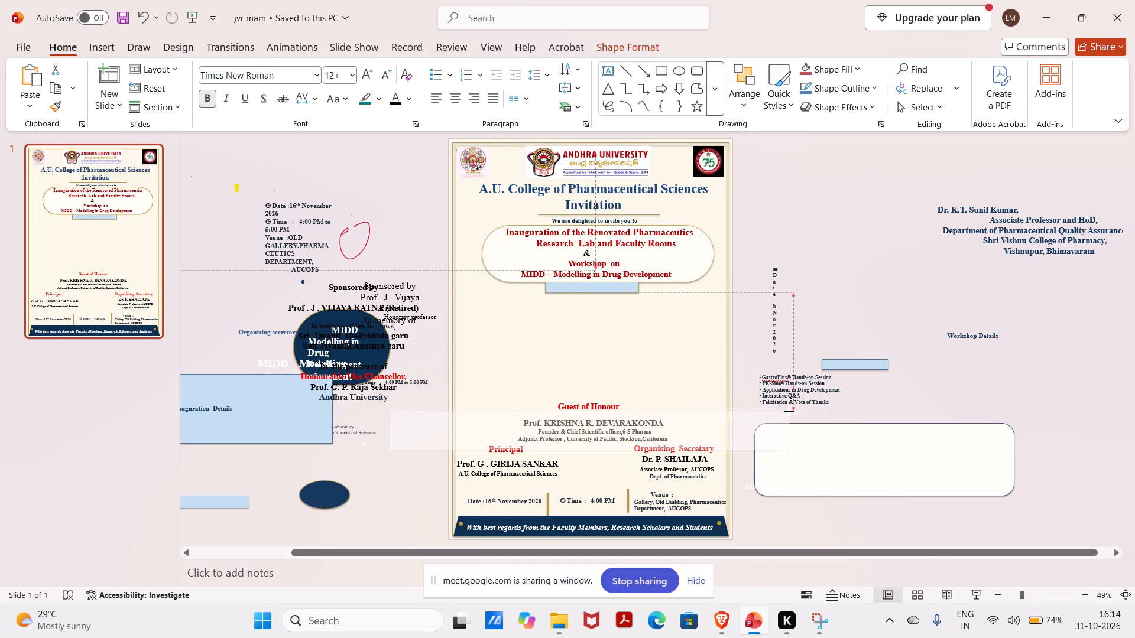
{"action": "left_click_drag", "start_coordinate": [789, 411], "coordinate": [786, 412]}
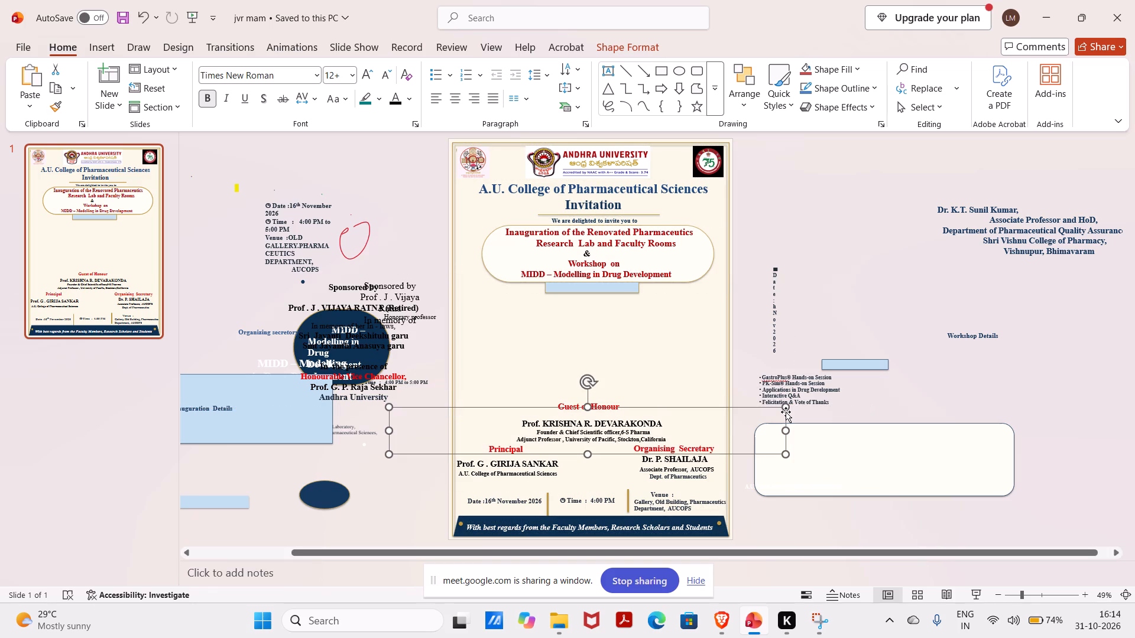
{"action": "left_click", "coordinate": [816, 324]}
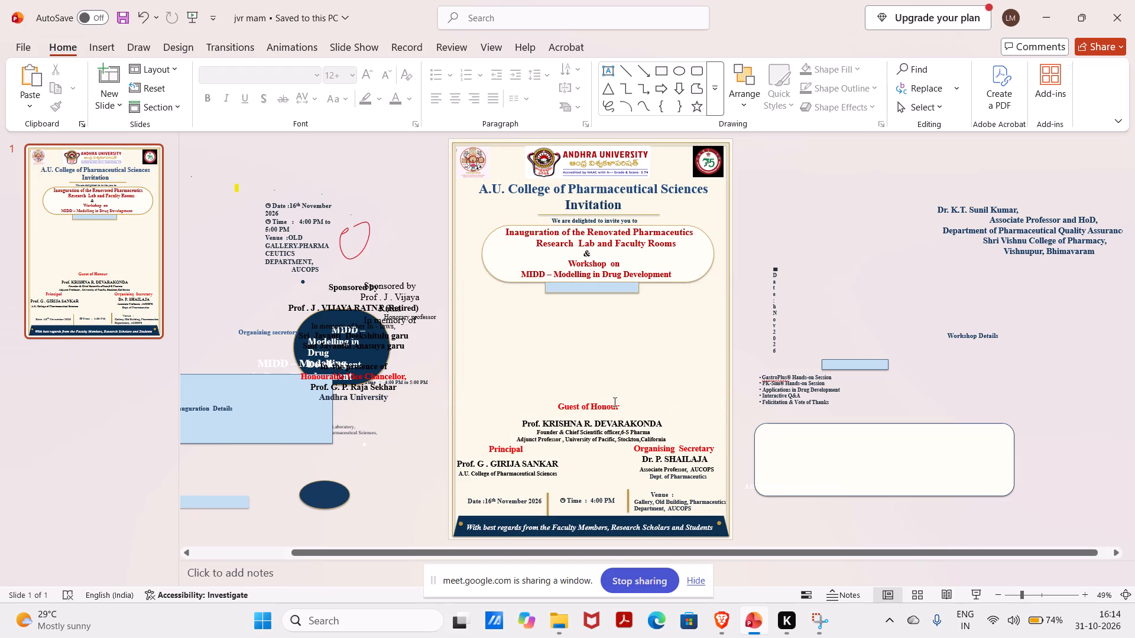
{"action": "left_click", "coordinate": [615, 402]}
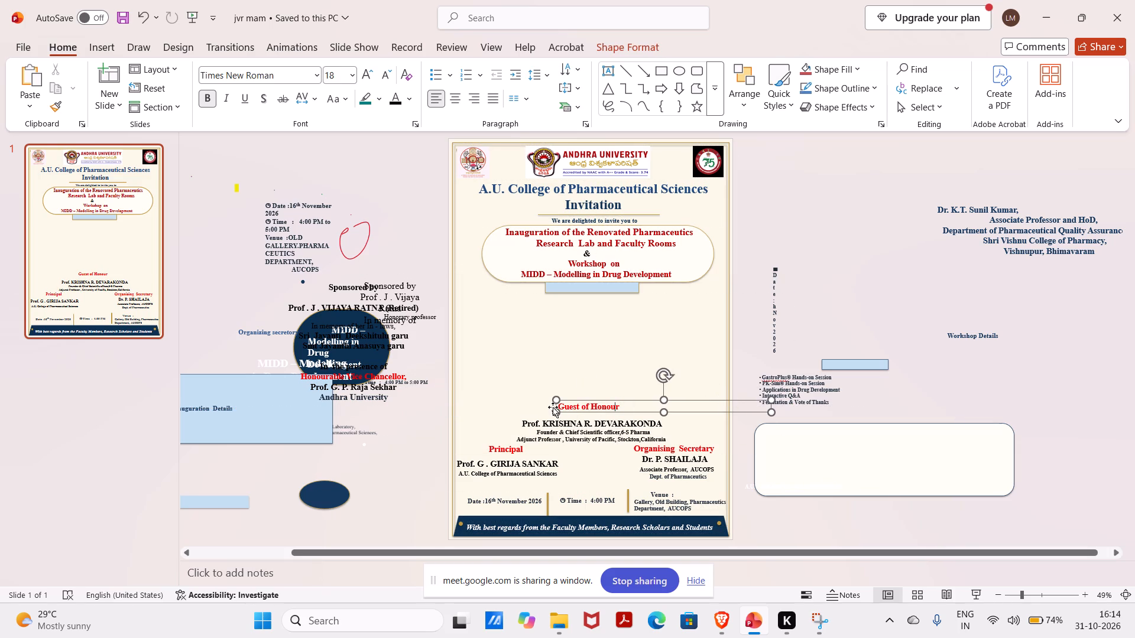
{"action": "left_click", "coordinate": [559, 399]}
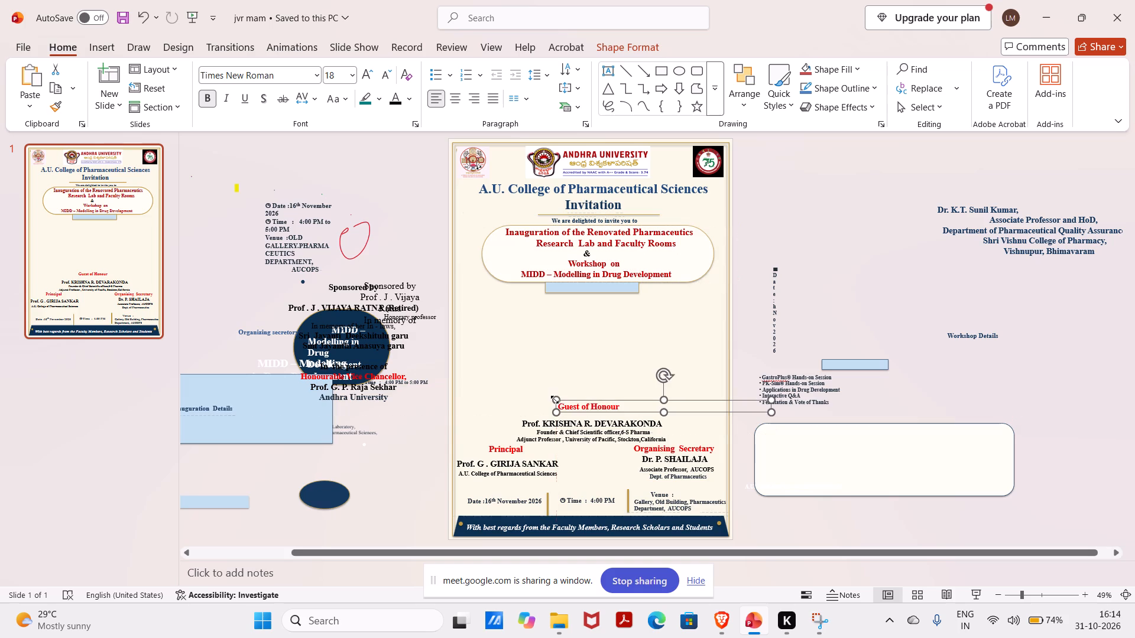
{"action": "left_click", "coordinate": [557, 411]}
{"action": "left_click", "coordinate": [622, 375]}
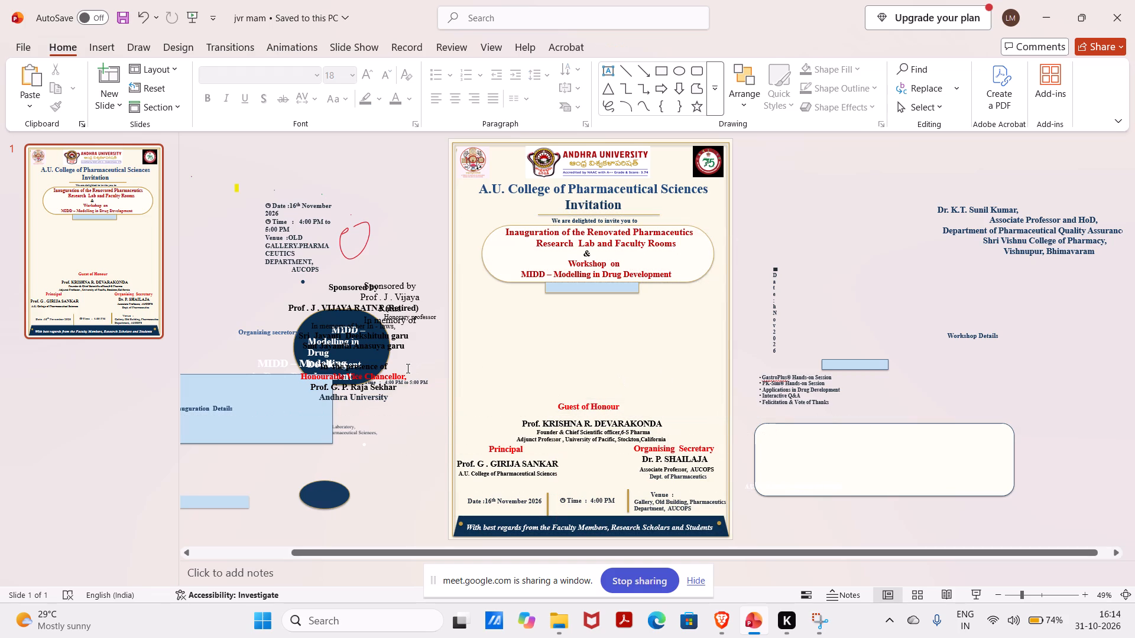
Widen the sponsor and presence text box and recentre it on the invitation, with "Sponsored by" over the blue bar.
{"action": "left_click", "coordinate": [408, 369]}
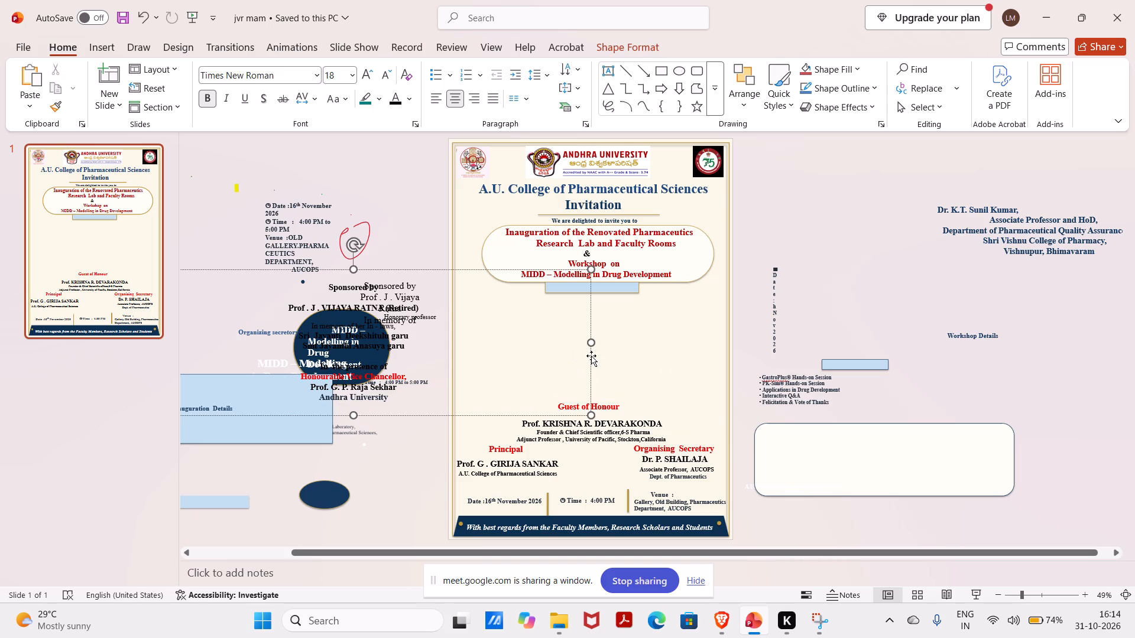
{"action": "left_click_drag", "start_coordinate": [594, 341], "coordinate": [826, 351]}
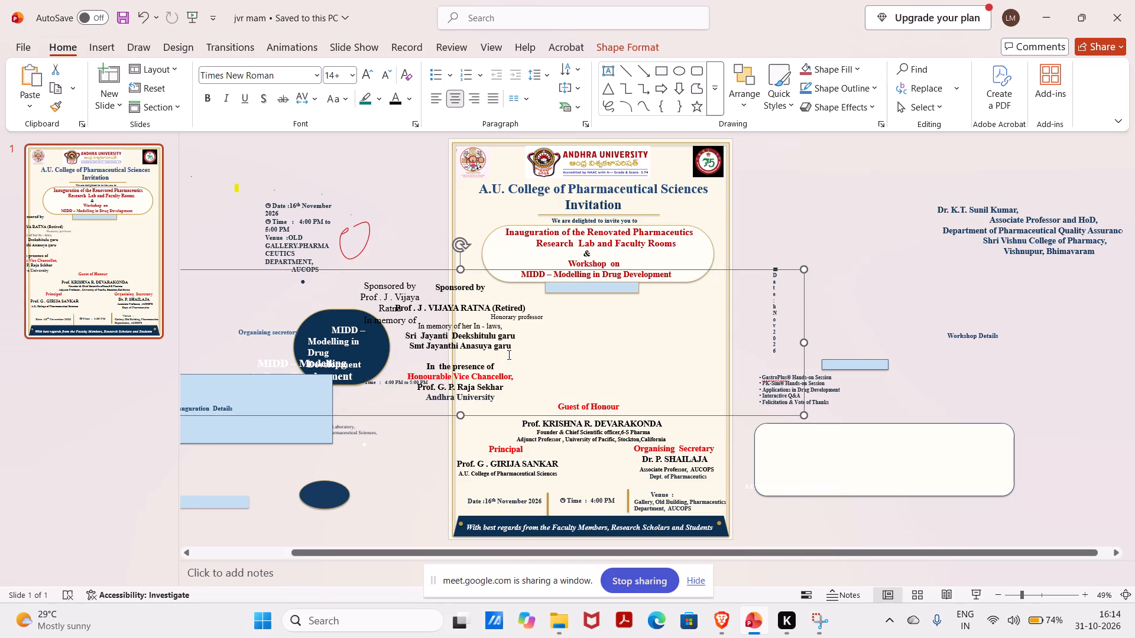
{"action": "left_click_drag", "start_coordinate": [300, 416], "coordinate": [490, 421]}
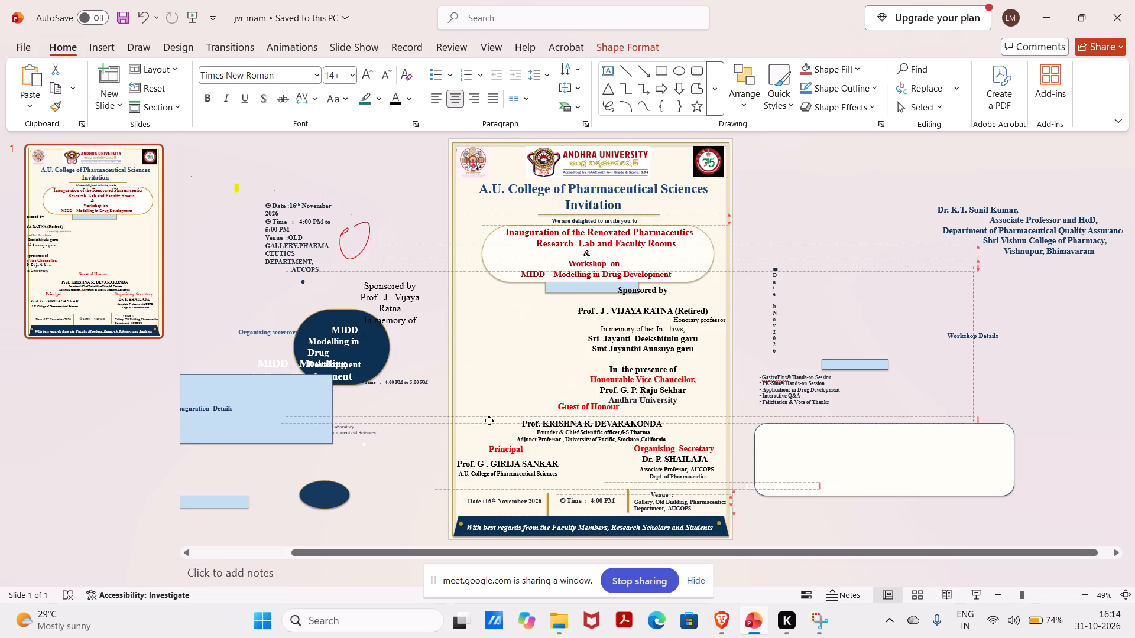
{"action": "left_click_drag", "start_coordinate": [490, 421], "coordinate": [436, 415]}
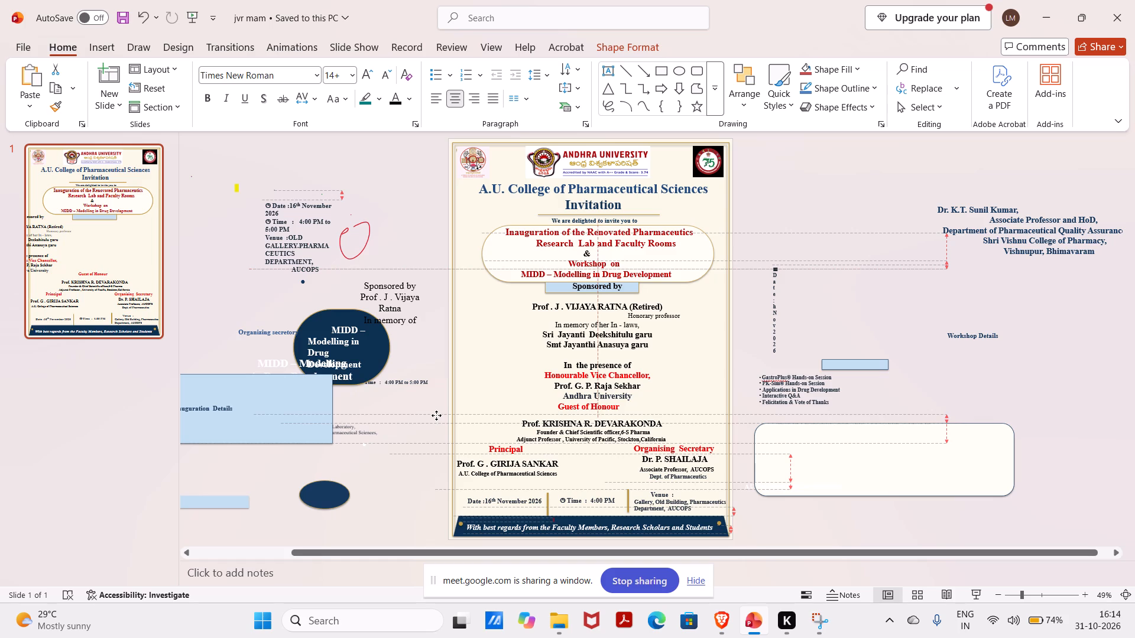
{"action": "left_click_drag", "start_coordinate": [436, 415], "coordinate": [430, 418]}
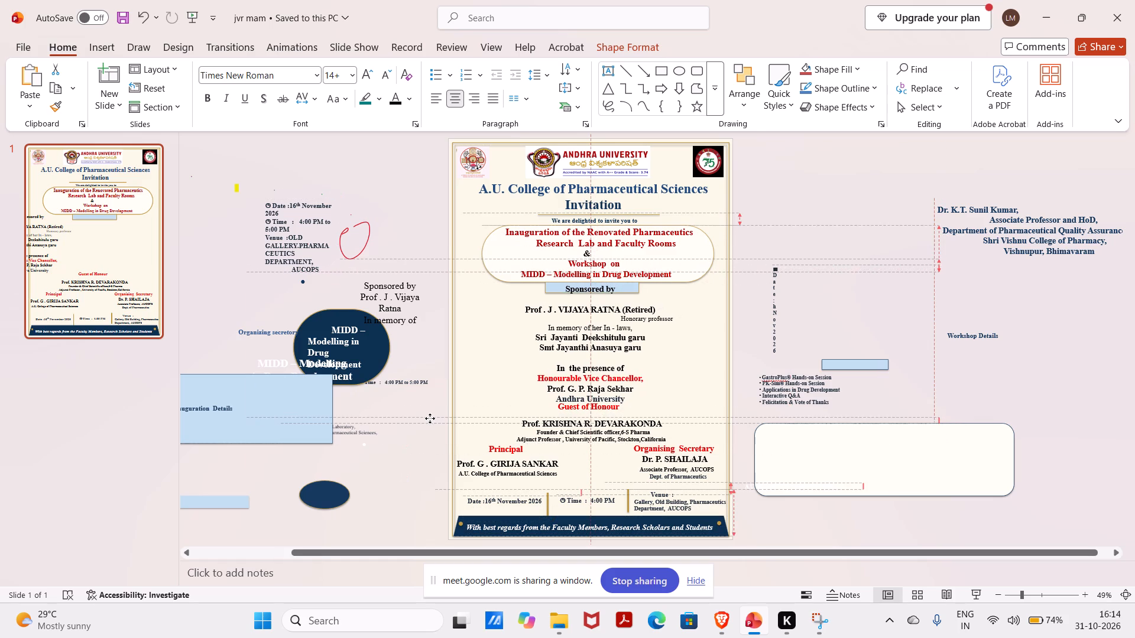
{"action": "left_click_drag", "start_coordinate": [430, 418], "coordinate": [429, 415]}
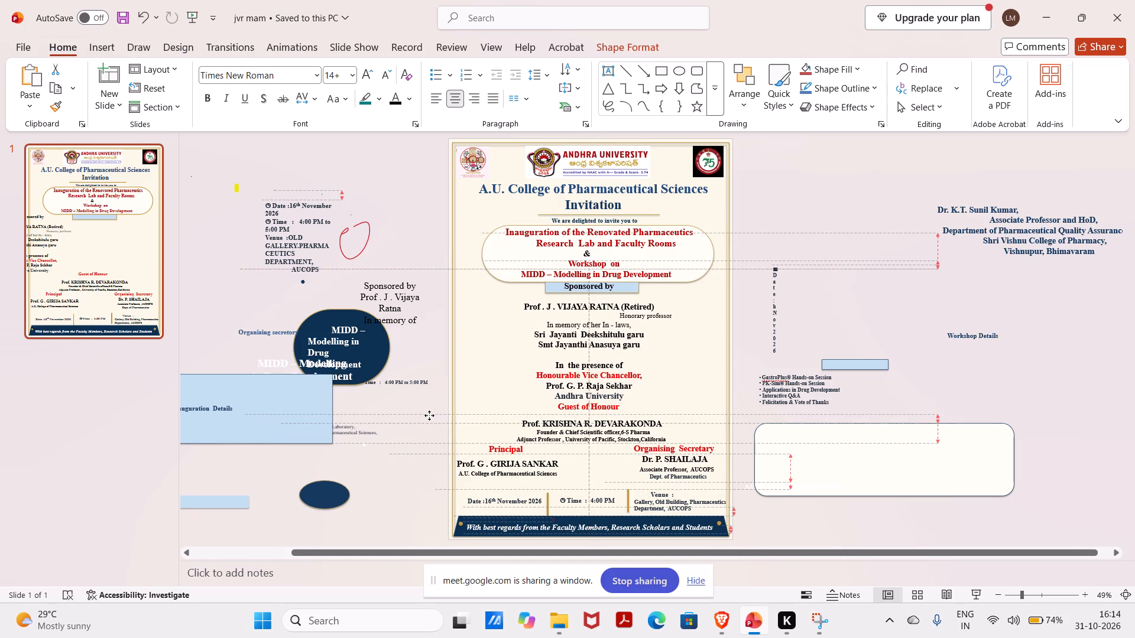
{"action": "left_click_drag", "start_coordinate": [429, 415], "coordinate": [430, 415]}
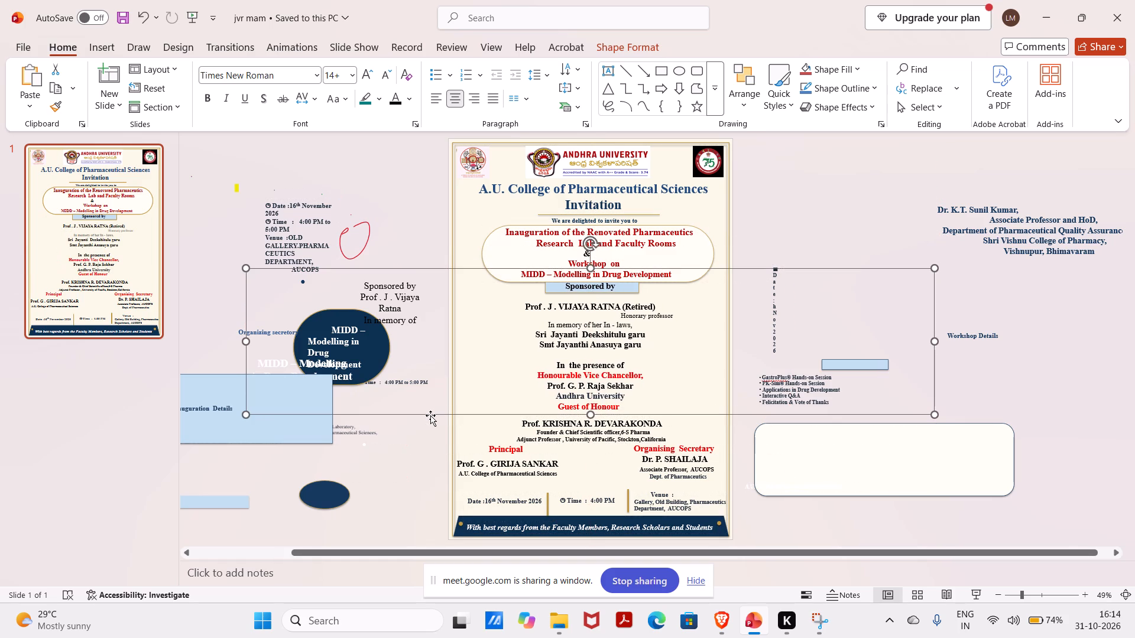
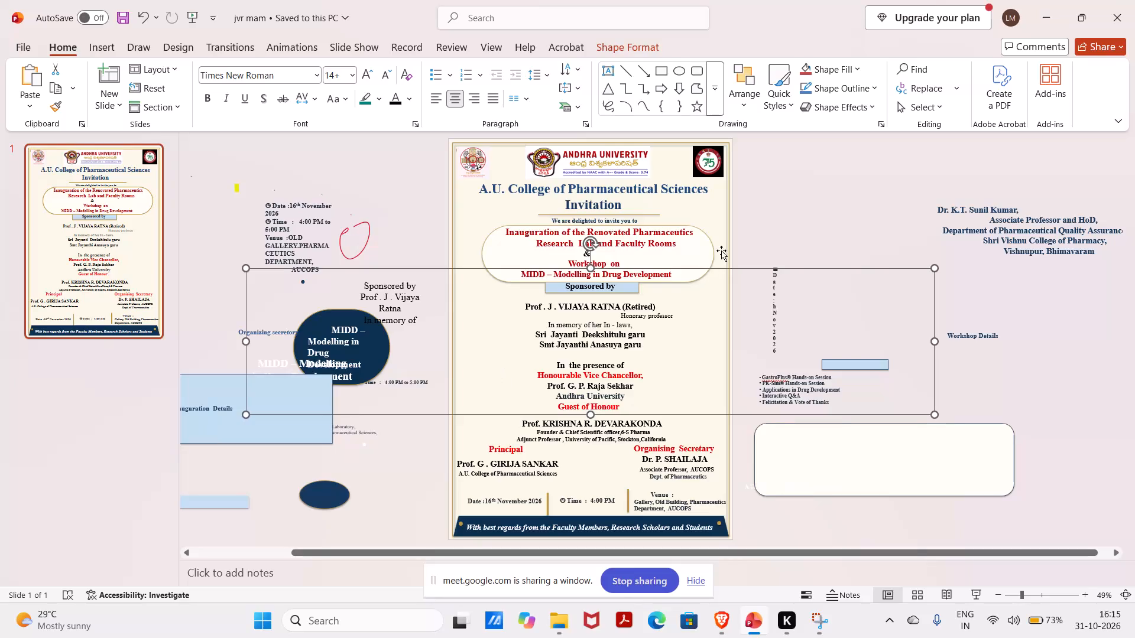
Colour the "&" between "Research Lab and Faculty Rooms" and "Workshop on" dark red.
{"action": "left_click", "coordinate": [849, 160]}
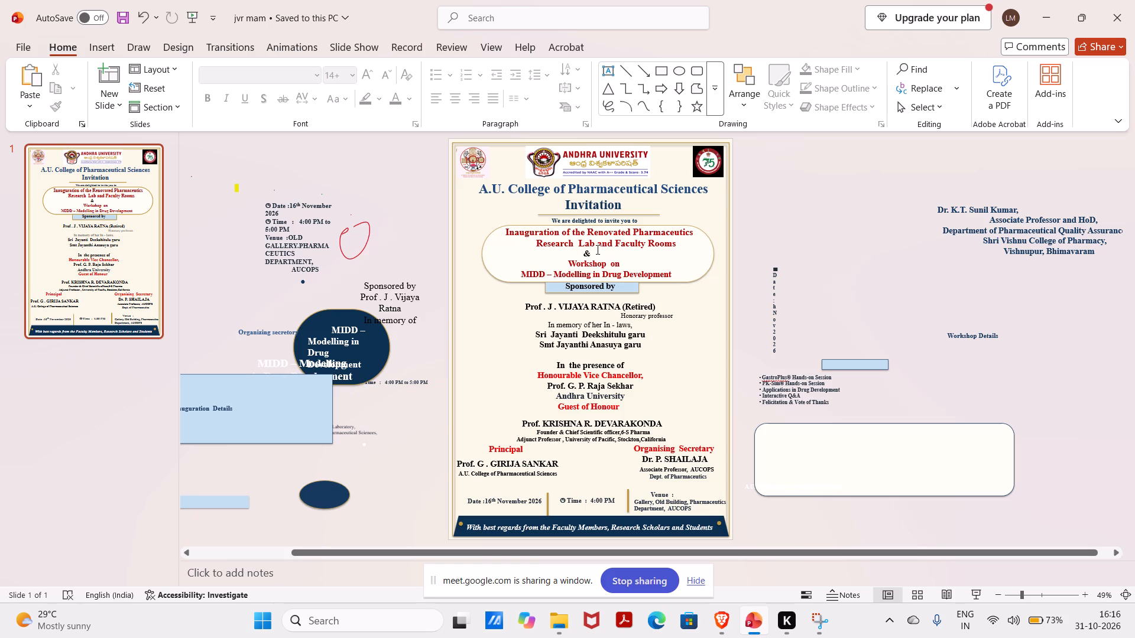
{"action": "left_click_drag", "start_coordinate": [595, 250], "coordinate": [584, 252]}
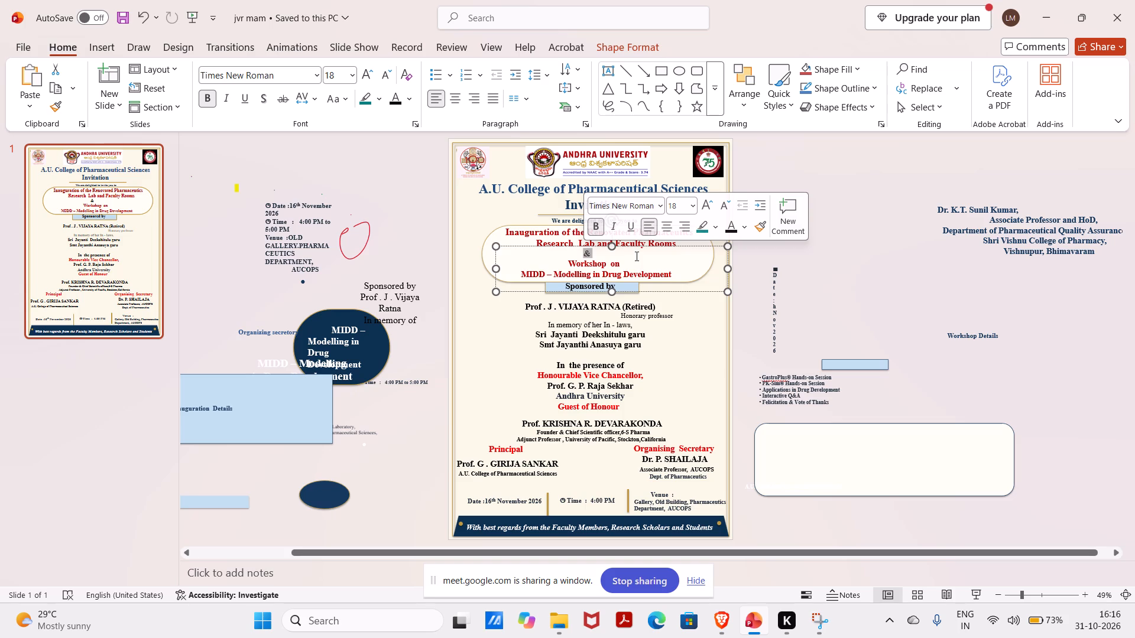
{"action": "left_click", "coordinate": [739, 228]}
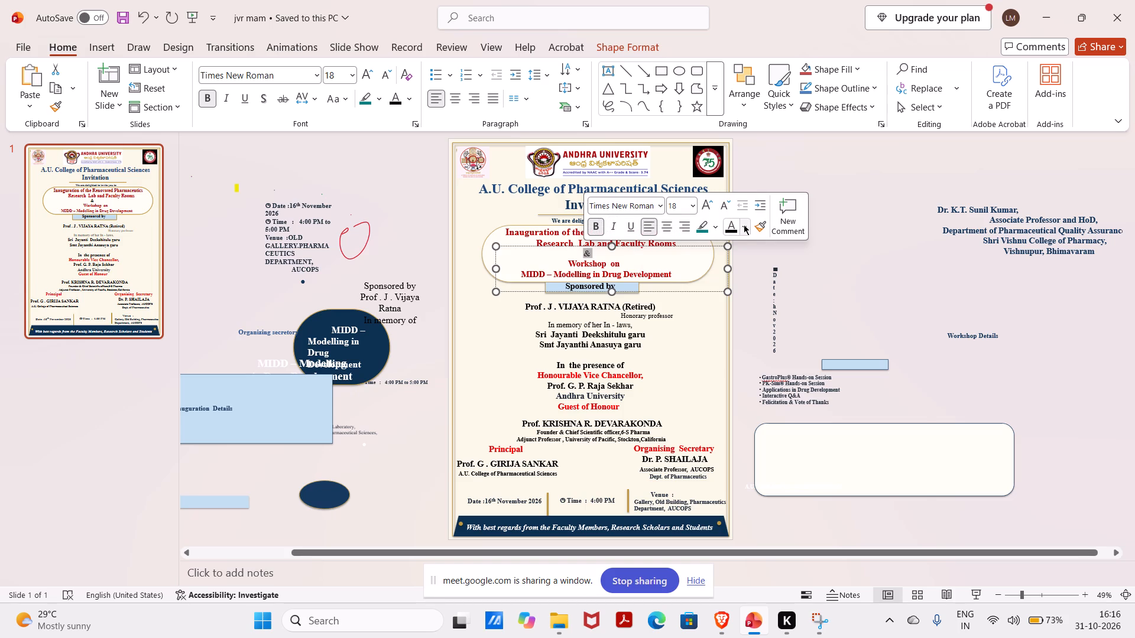
{"action": "left_click", "coordinate": [744, 224]}
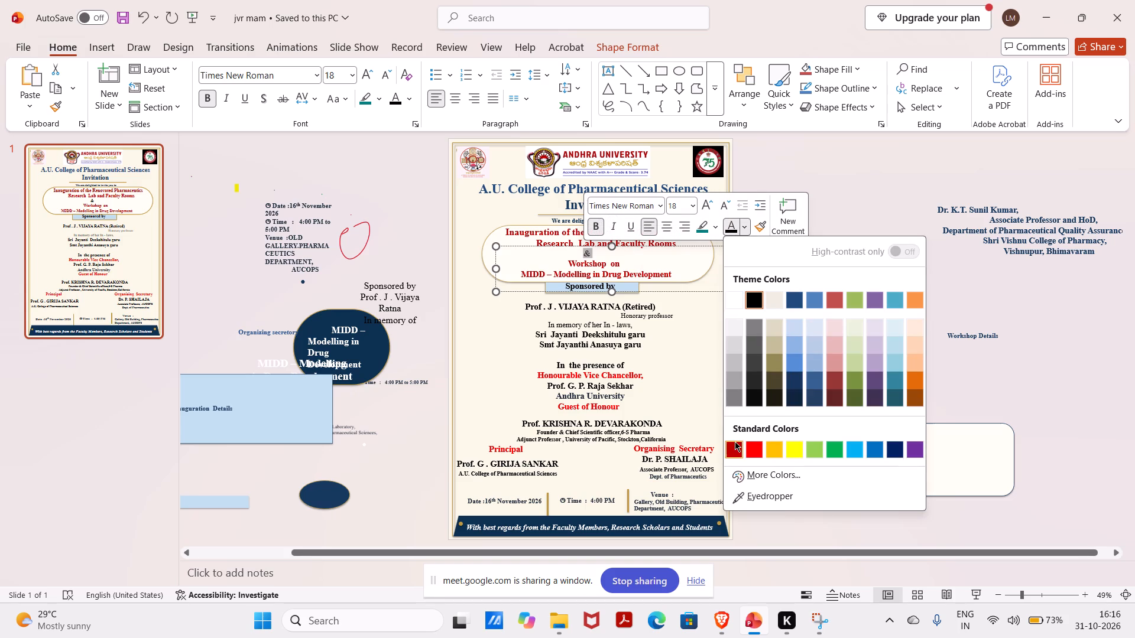
{"action": "left_click", "coordinate": [735, 444]}
{"action": "left_click", "coordinate": [906, 270]}
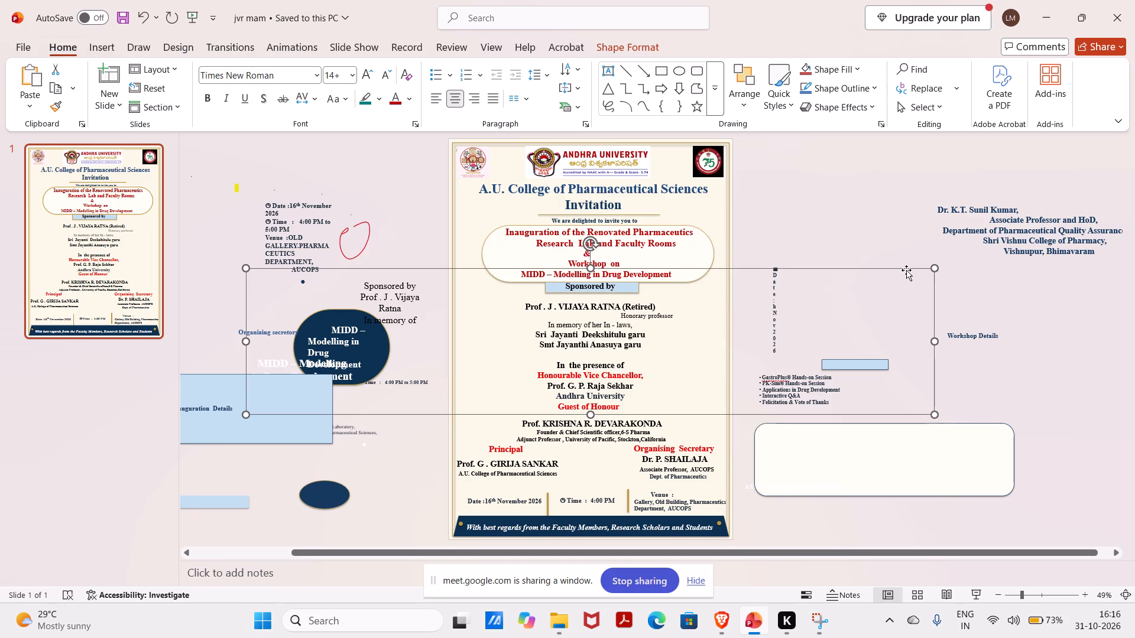
{"action": "left_click", "coordinate": [884, 205]}
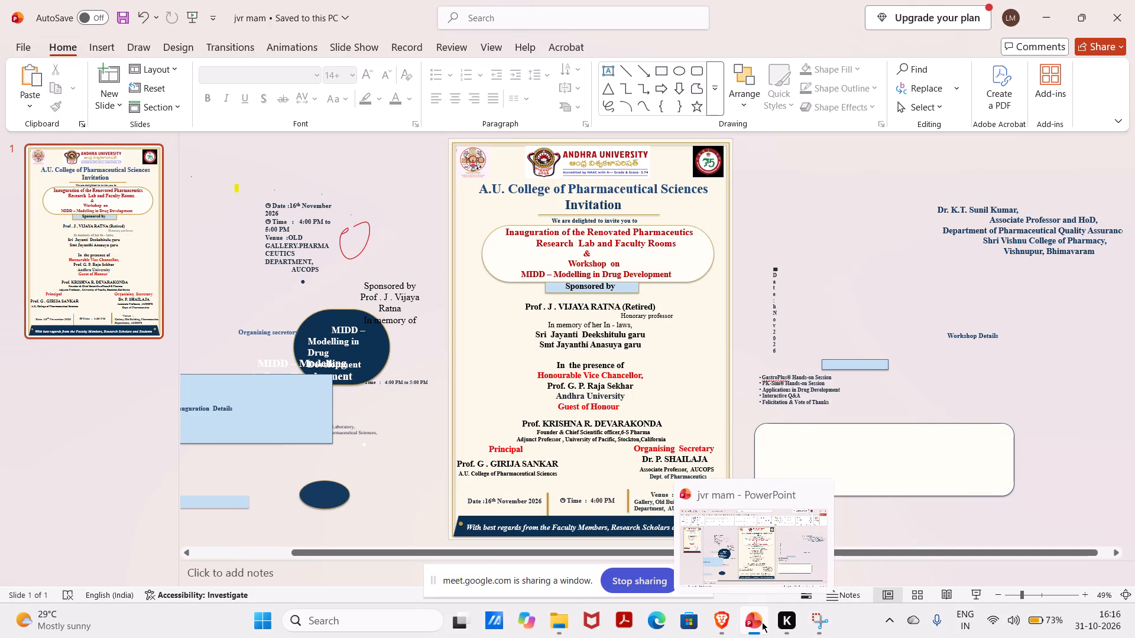
Change the Vice Chancellor's name, beneath "Honourable Vice Chancellor,", to uppercase.
{"action": "left_click", "coordinate": [907, 537]}
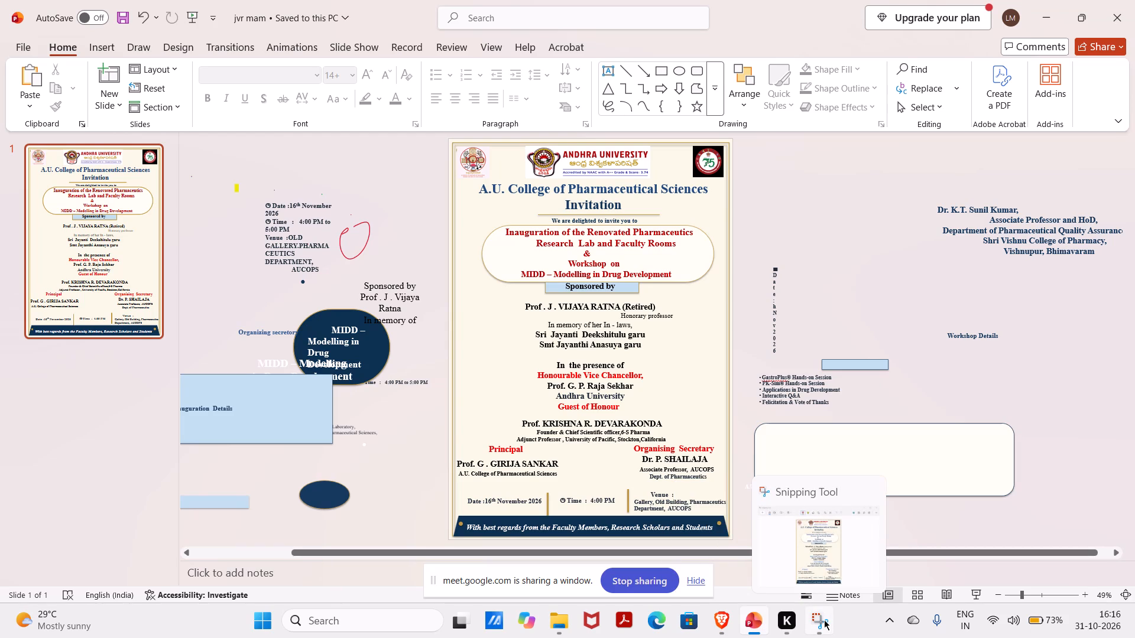
{"action": "left_click", "coordinate": [751, 401]}
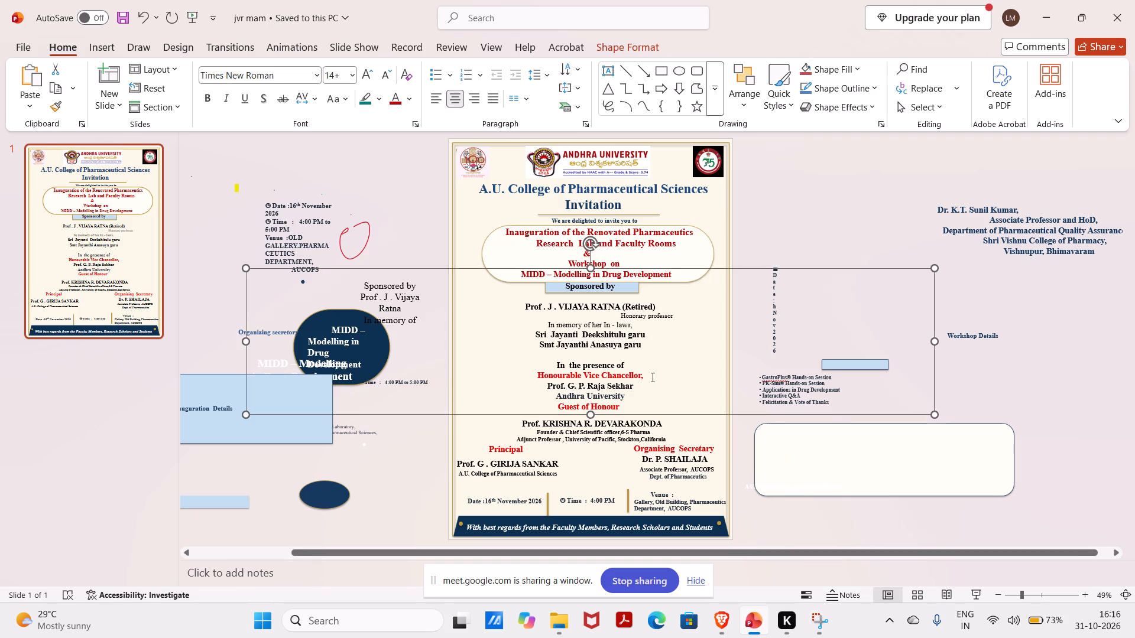
{"action": "left_click_drag", "start_coordinate": [637, 384], "coordinate": [630, 384]}
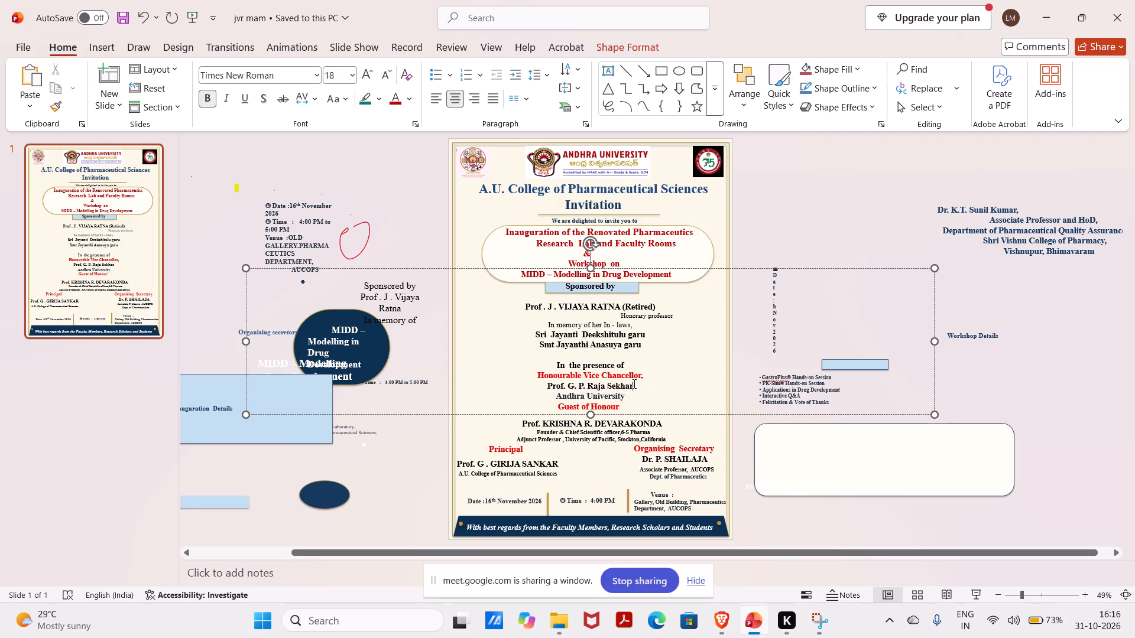
{"action": "left_click_drag", "start_coordinate": [630, 384], "coordinate": [527, 383]}
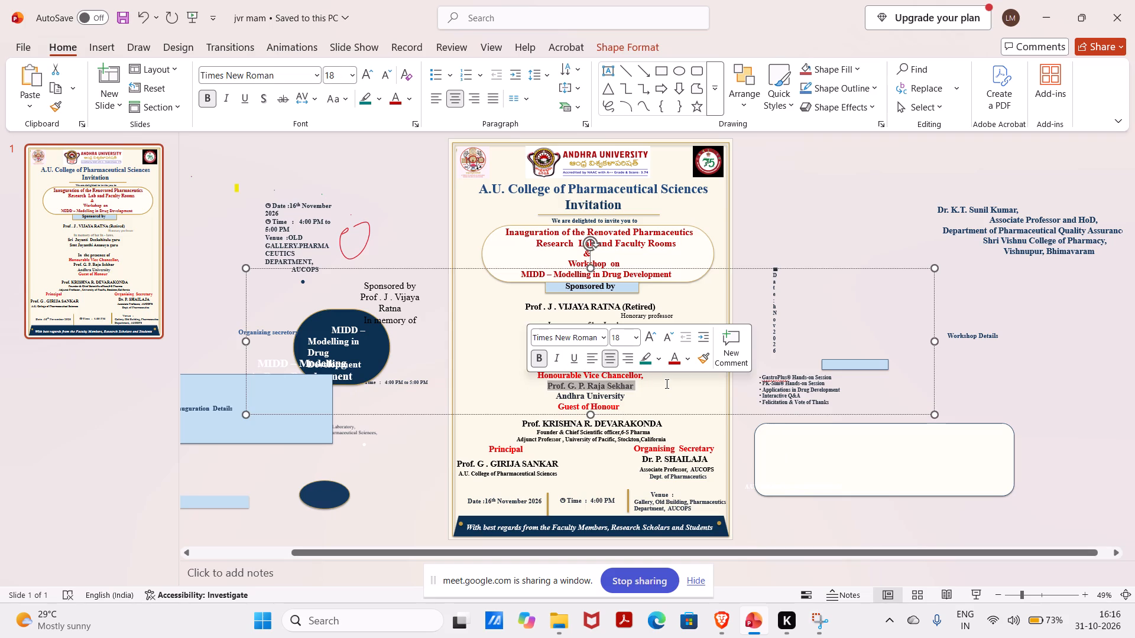
{"action": "left_click_drag", "start_coordinate": [667, 384], "coordinate": [576, 386]}
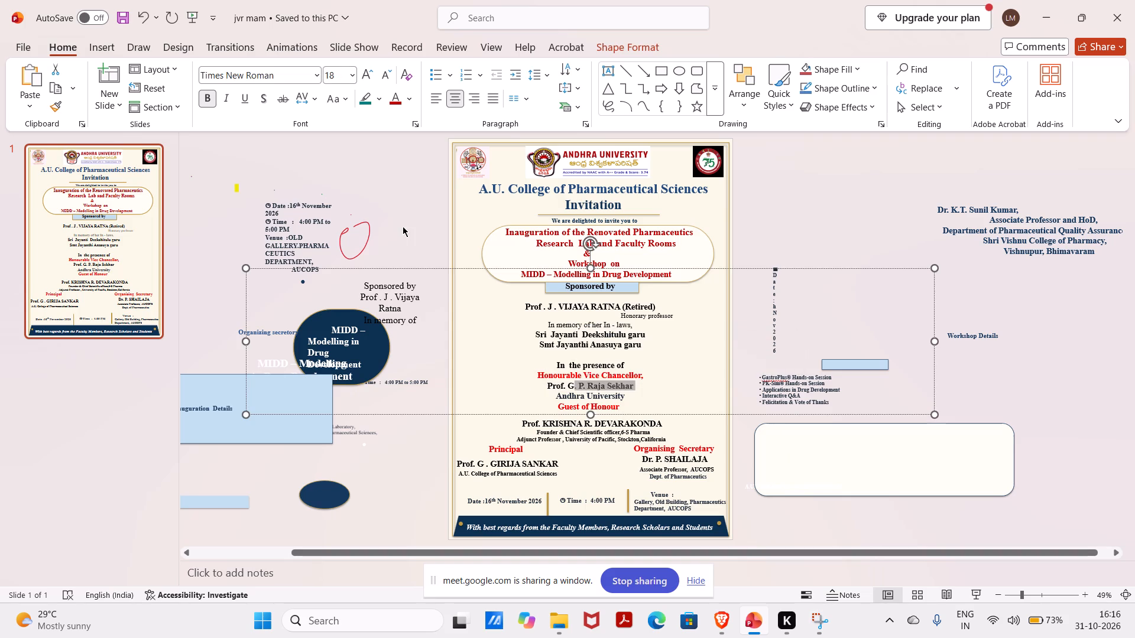
{"action": "left_click", "coordinate": [345, 106]}
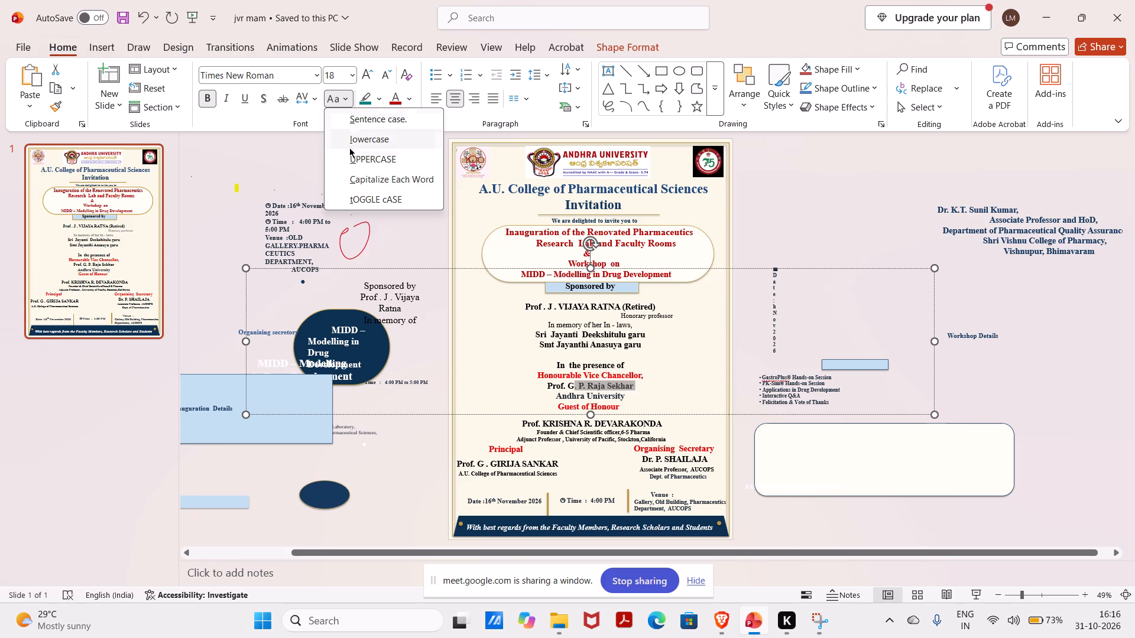
{"action": "left_click", "coordinate": [353, 156]}
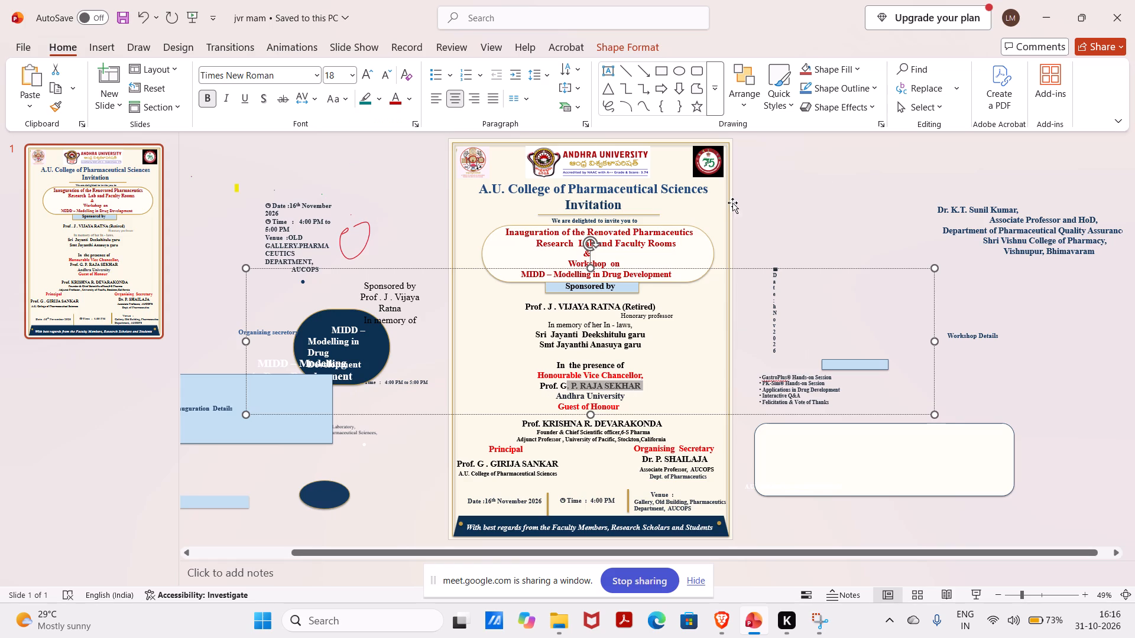
{"action": "left_click", "coordinate": [844, 171]}
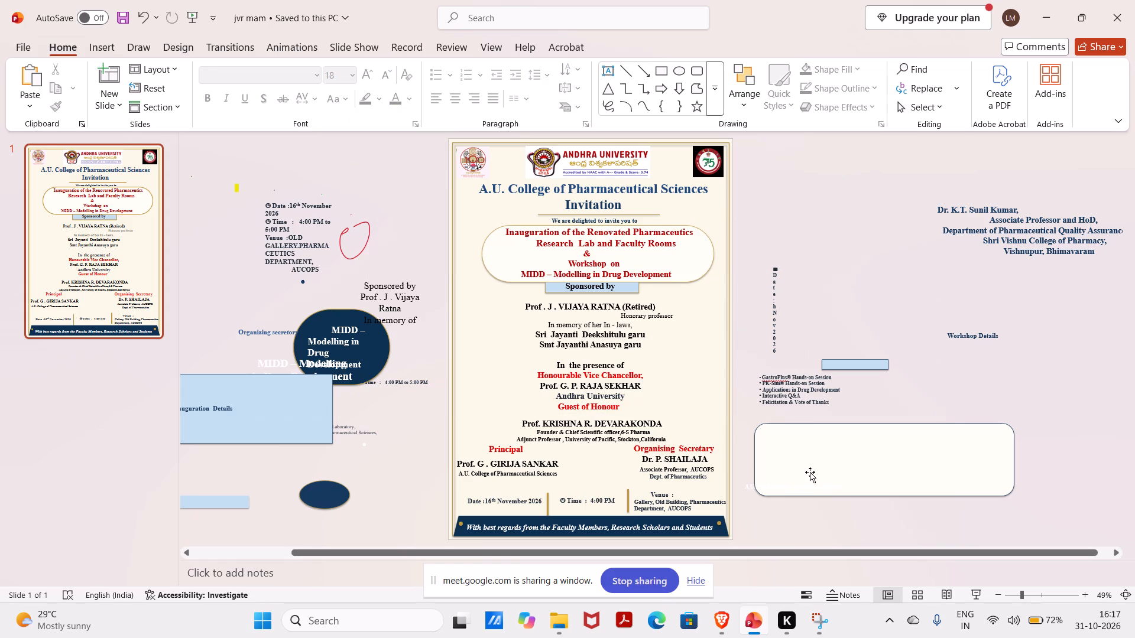
Switch to Snipping Tool and capture a new rectangular snip of the whole invitation, from its top border to below the closing banner.
{"action": "left_click", "coordinate": [820, 637]}
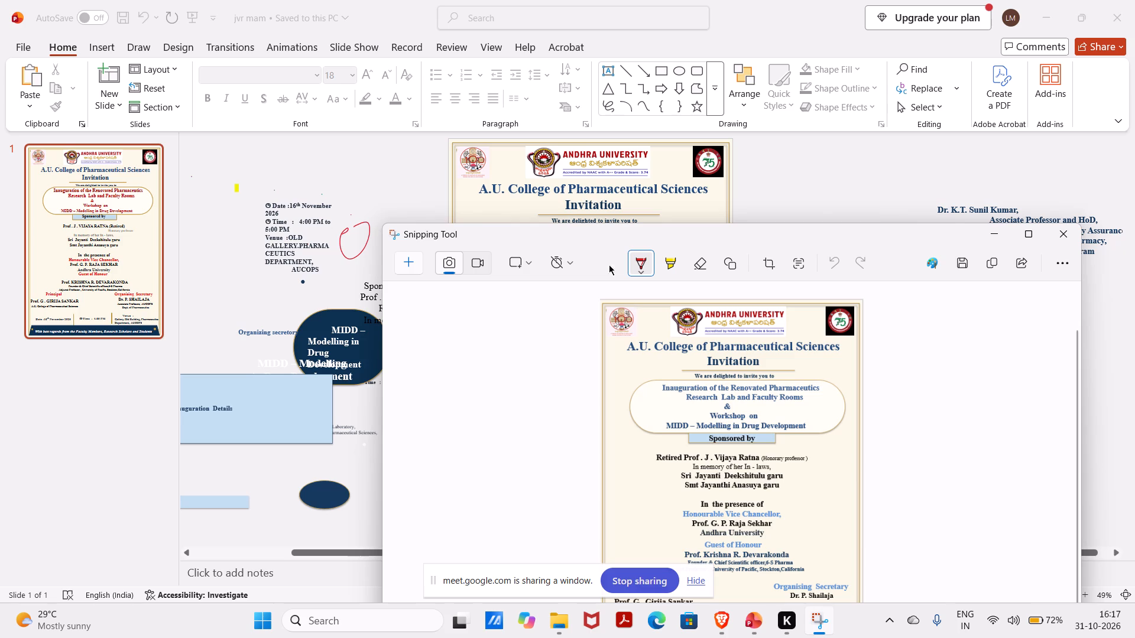
{"action": "left_click", "coordinate": [404, 267]}
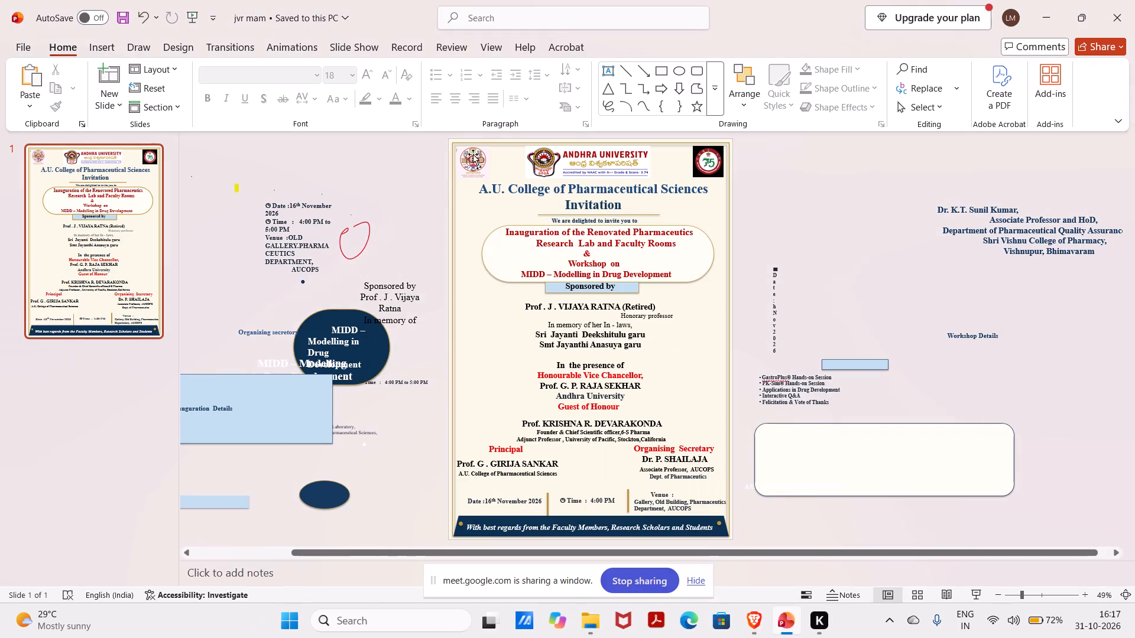
{"action": "left_click_drag", "start_coordinate": [453, 140], "coordinate": [465, 159]}
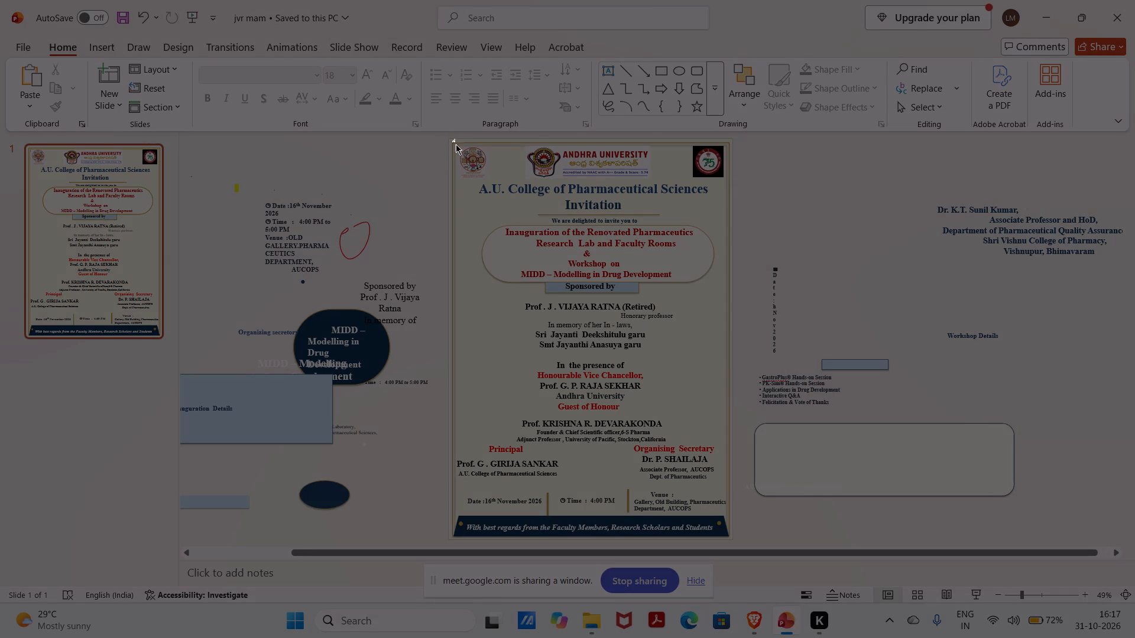
{"action": "left_click_drag", "start_coordinate": [465, 159], "coordinate": [728, 541]}
{"action": "scroll", "coordinate": [672, 461], "scroll_direction": "up", "scroll_amount": 1}
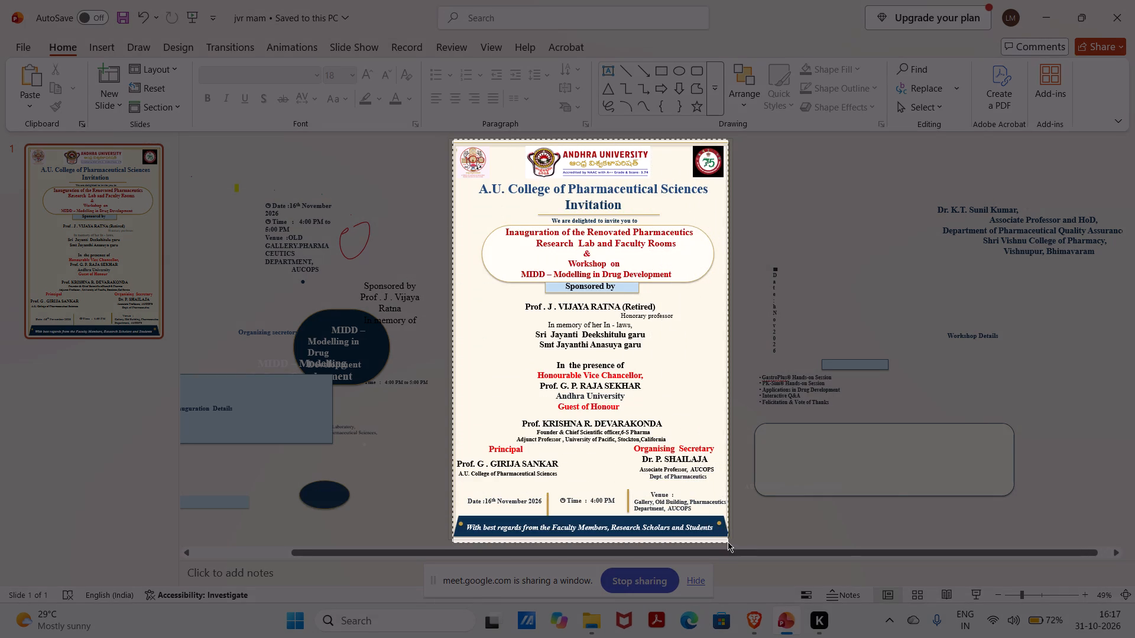
{"action": "left_click_drag", "start_coordinate": [728, 541], "coordinate": [730, 542]}
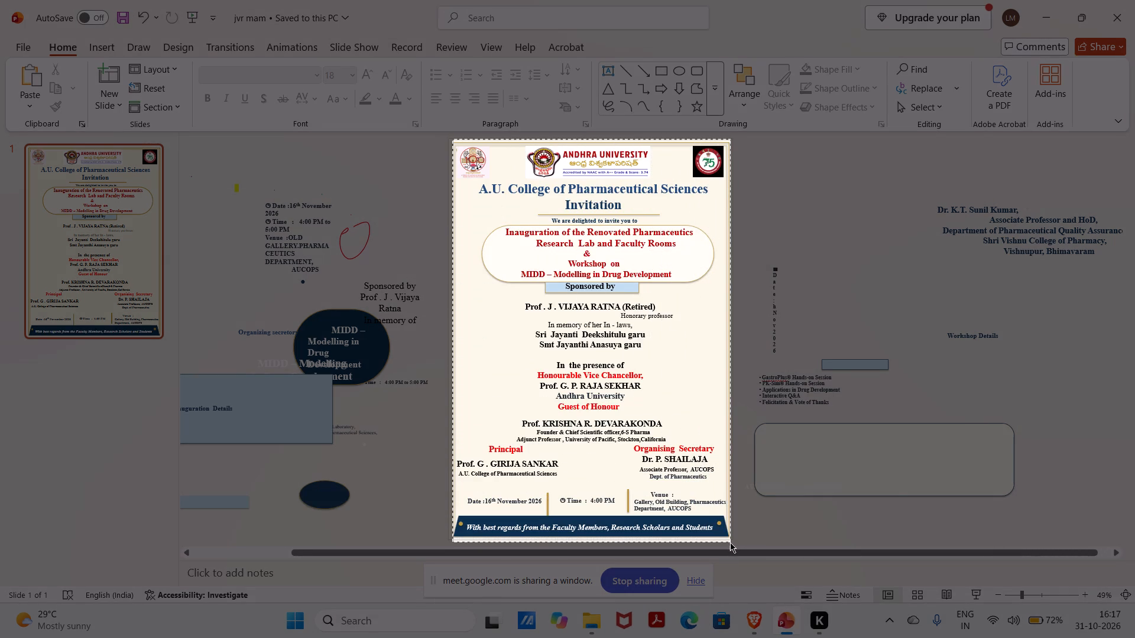
Complete the rectangular snip around the whole invitation and copy the captured image to the clipboard.
{"action": "left_click_drag", "start_coordinate": [730, 542], "coordinate": [732, 539]}
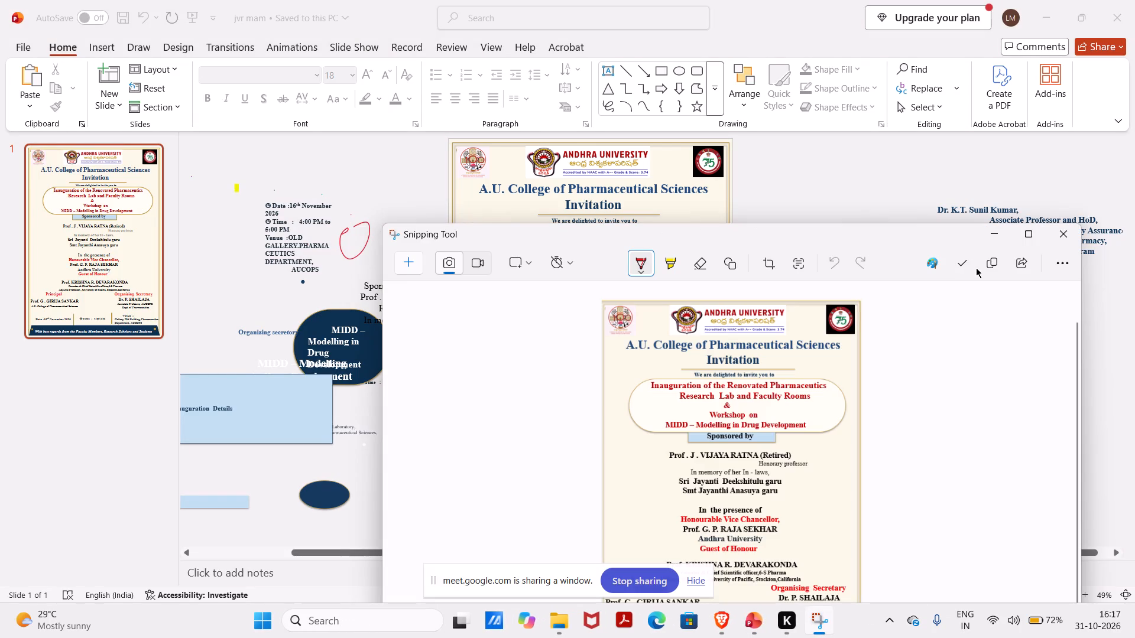
{"action": "left_click", "coordinate": [988, 263]}
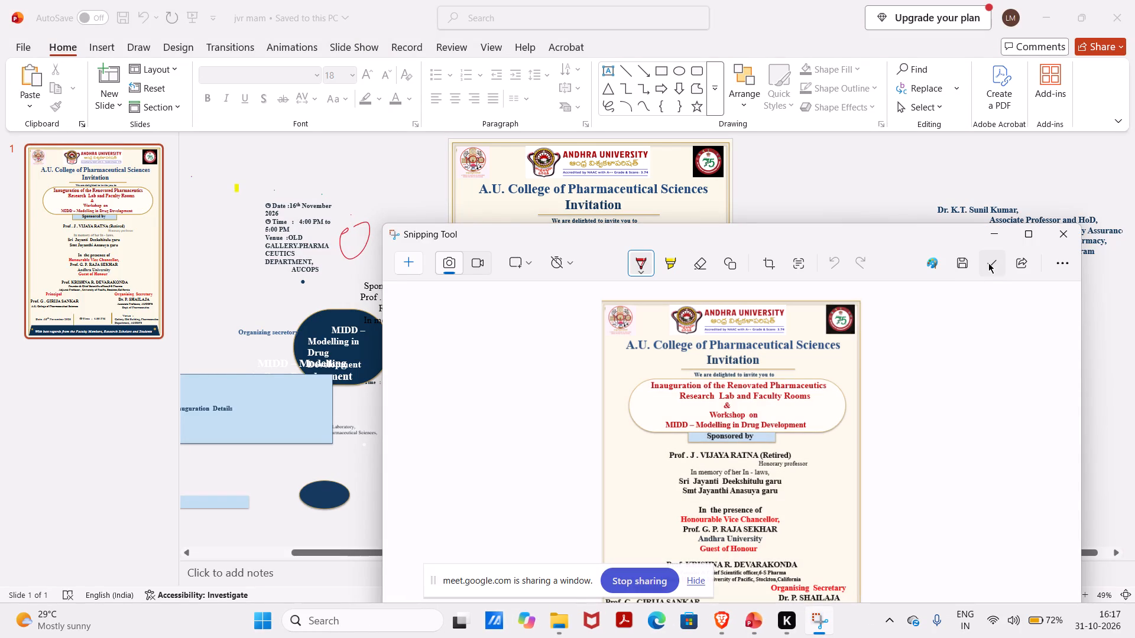
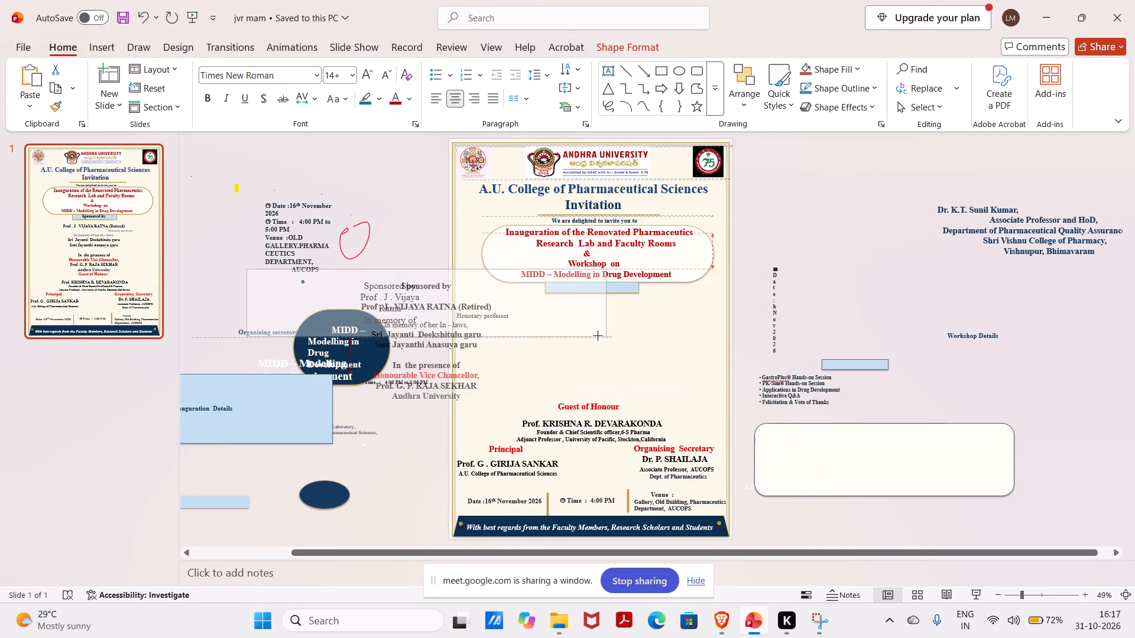
Narrow the sponsor and presence text box slightly by bringing its right edge inward.
{"action": "left_click_drag", "start_coordinate": [595, 336], "coordinate": [585, 337]}
{"action": "left_click", "coordinate": [621, 393]}
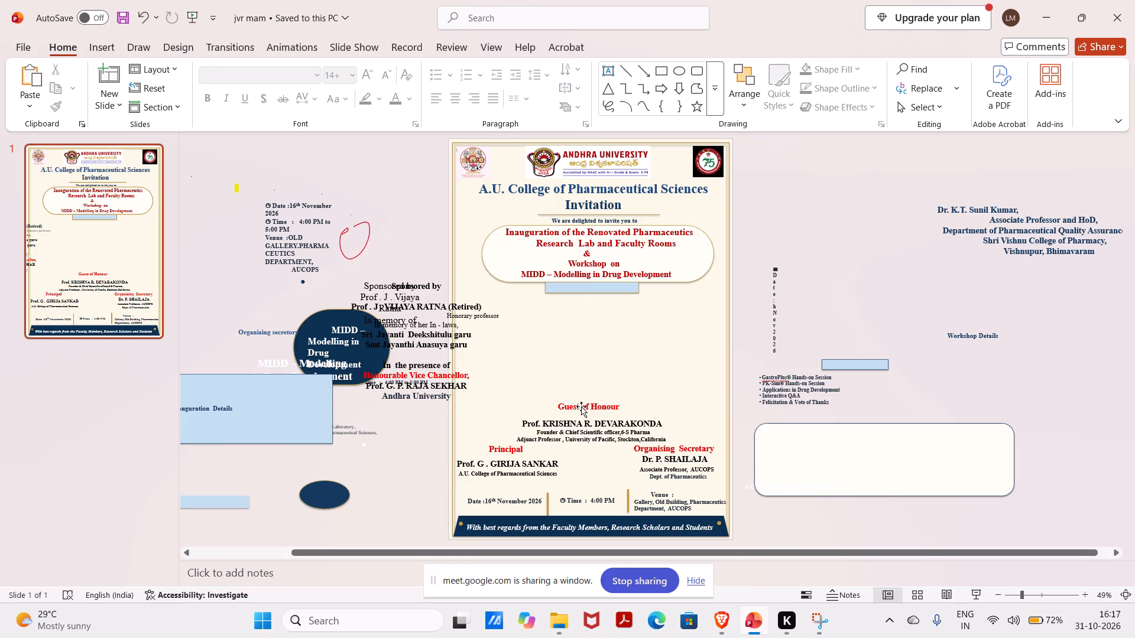
Resize the "Guest of Honour" text box so its left edge extends slightly outward and the heading shifts left above the guest's name.
{"action": "left_click", "coordinate": [581, 406]}
{"action": "left_click", "coordinate": [604, 402]}
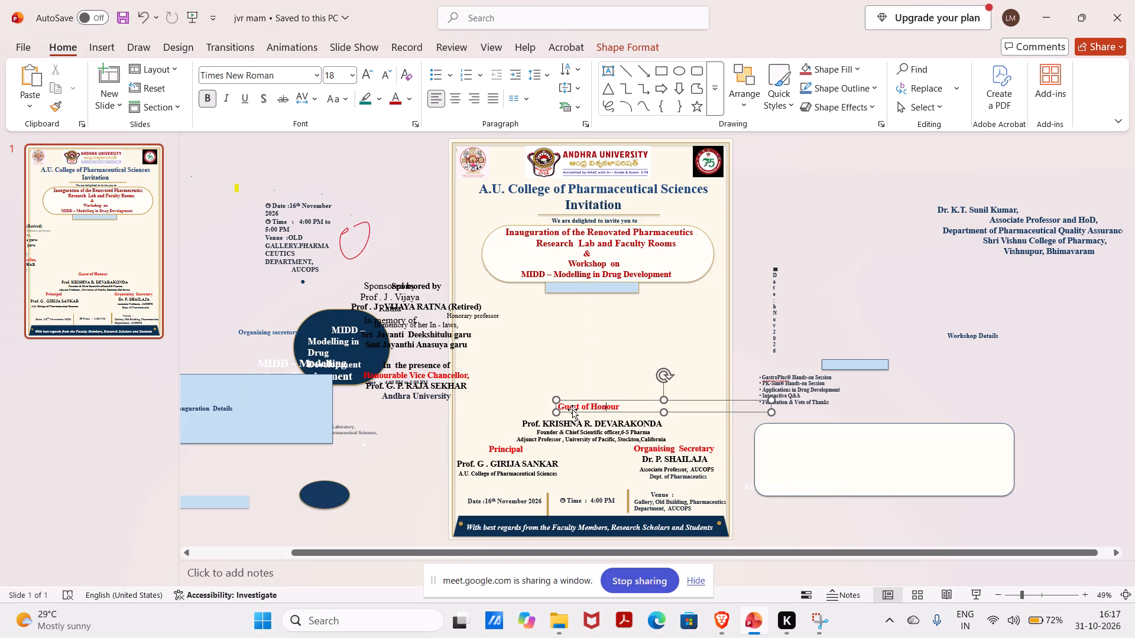
{"action": "left_click_drag", "start_coordinate": [559, 411], "coordinate": [557, 418]}
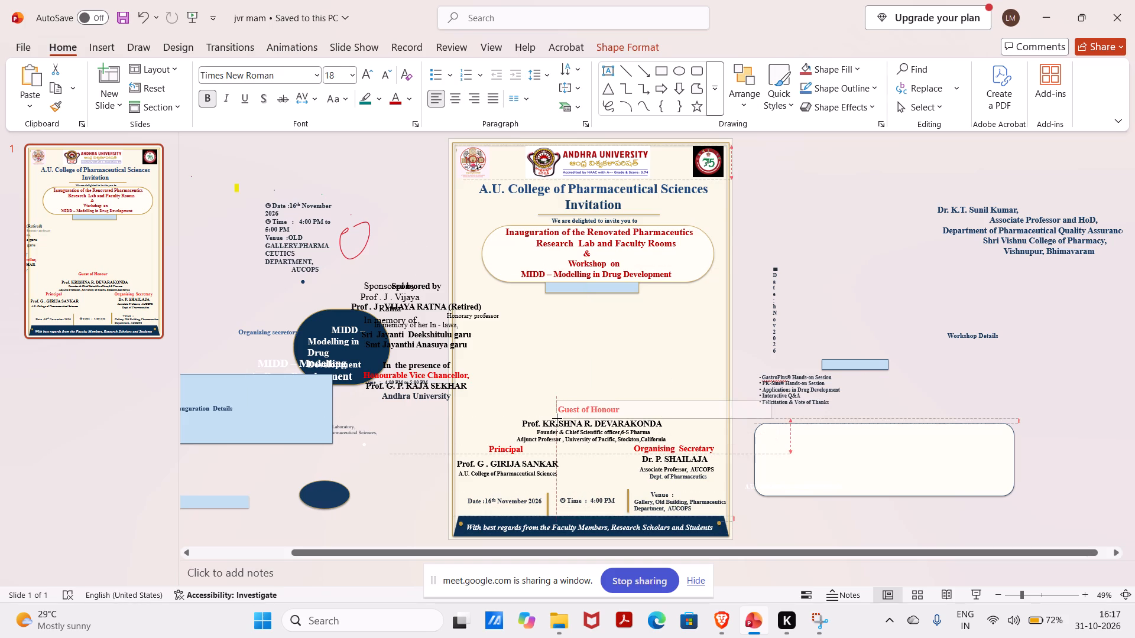
{"action": "left_click_drag", "start_coordinate": [557, 418], "coordinate": [557, 421]}
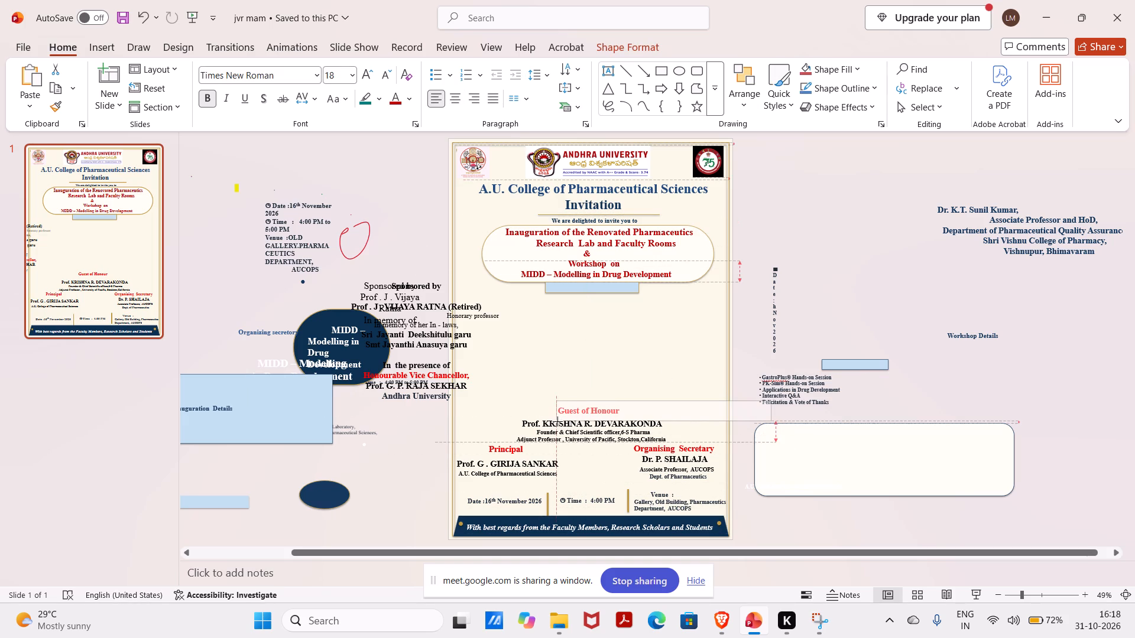
{"action": "left_click_drag", "start_coordinate": [556, 399], "coordinate": [556, 400]}
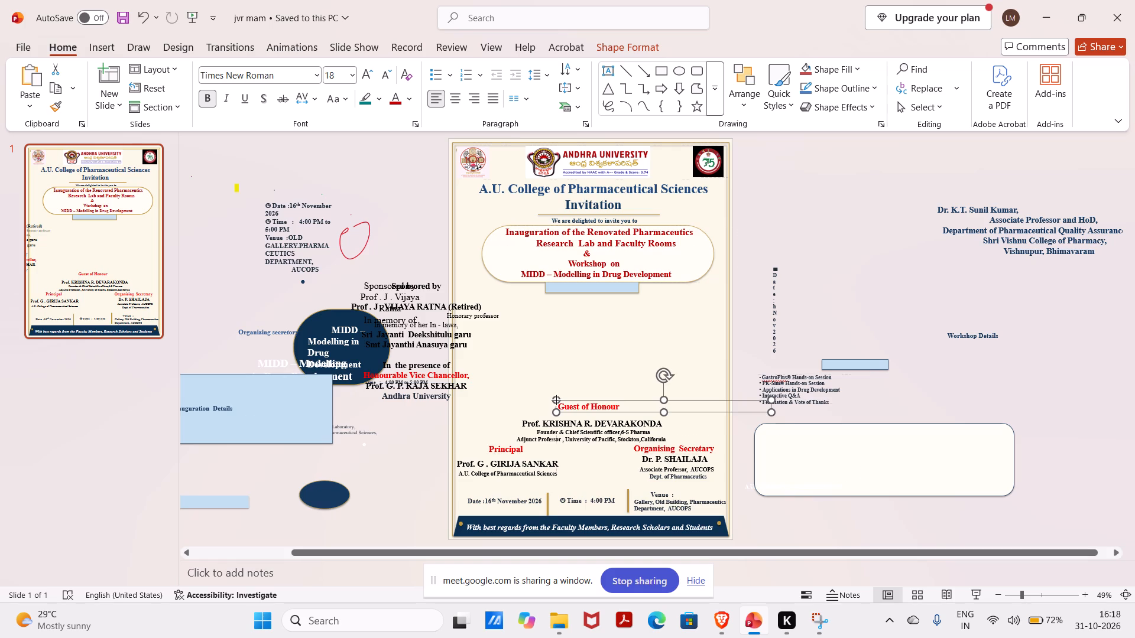
{"action": "left_click_drag", "start_coordinate": [556, 400], "coordinate": [550, 402]}
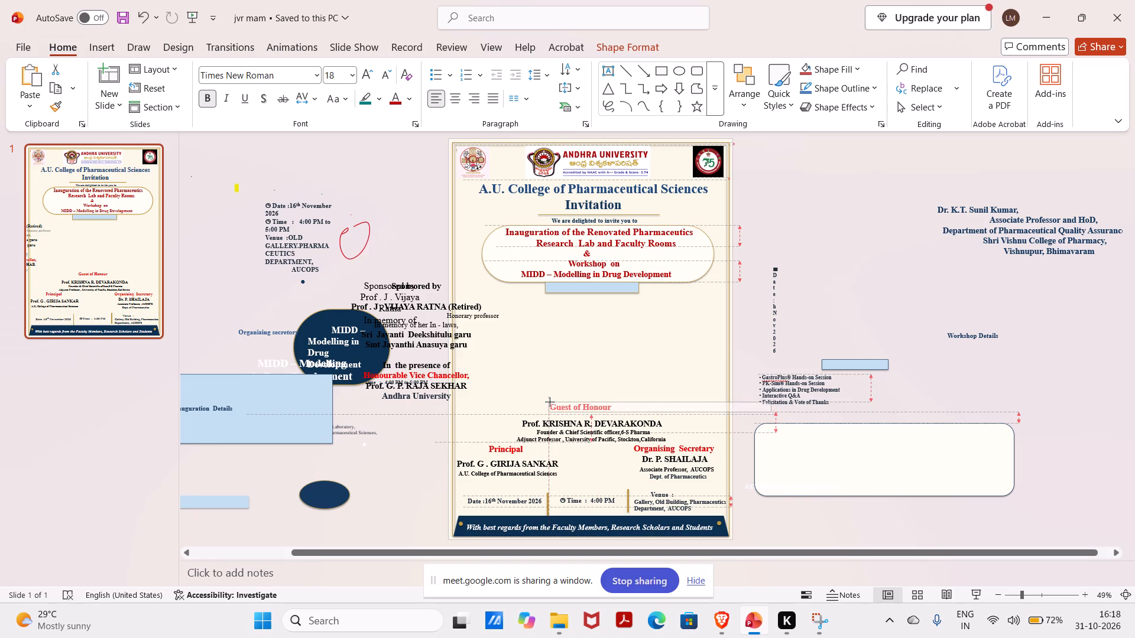
Move the "Guest of Honour" heading slightly so it sits centred just above the guest's name.
{"action": "left_click_drag", "start_coordinate": [550, 402], "coordinate": [550, 401]}
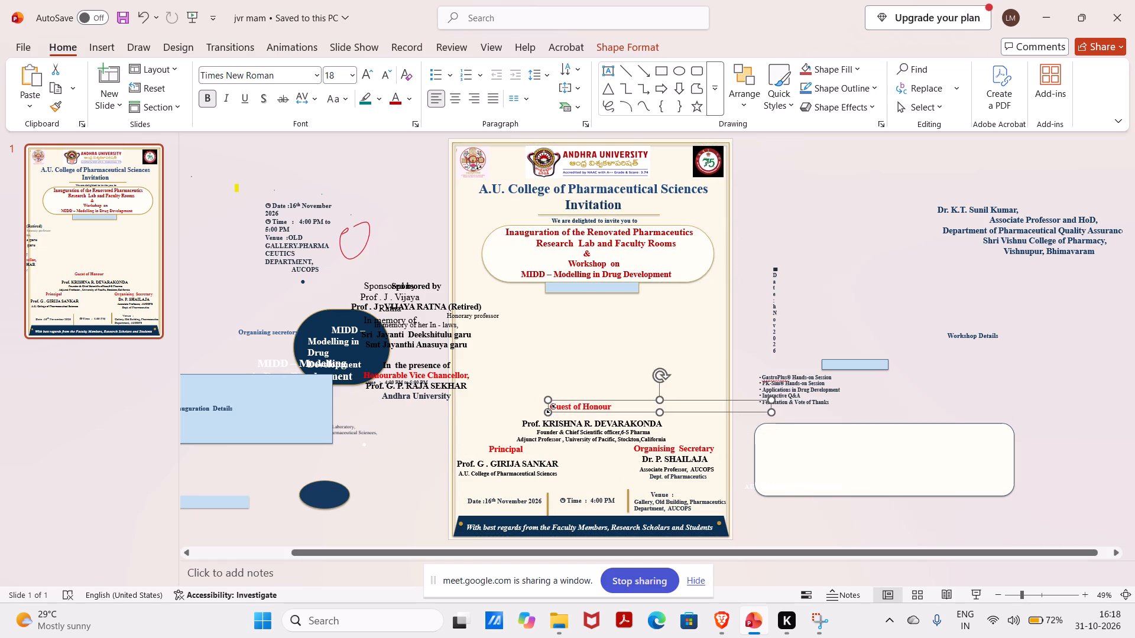
{"action": "left_click_drag", "start_coordinate": [550, 408], "coordinate": [553, 416]}
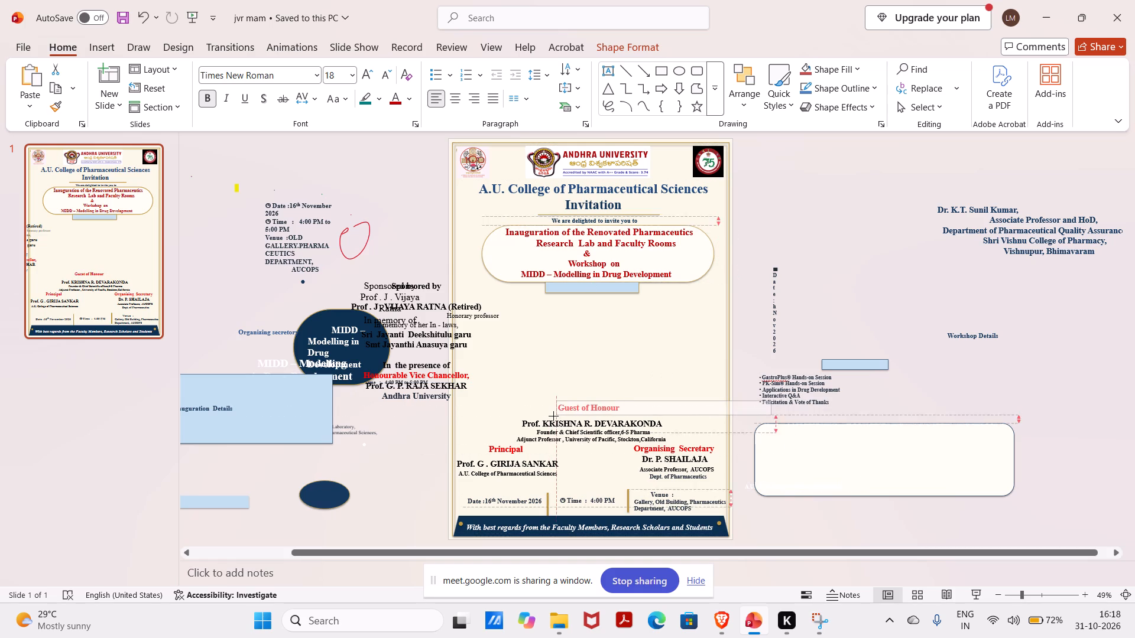
{"action": "left_click_drag", "start_coordinate": [553, 416], "coordinate": [552, 415]}
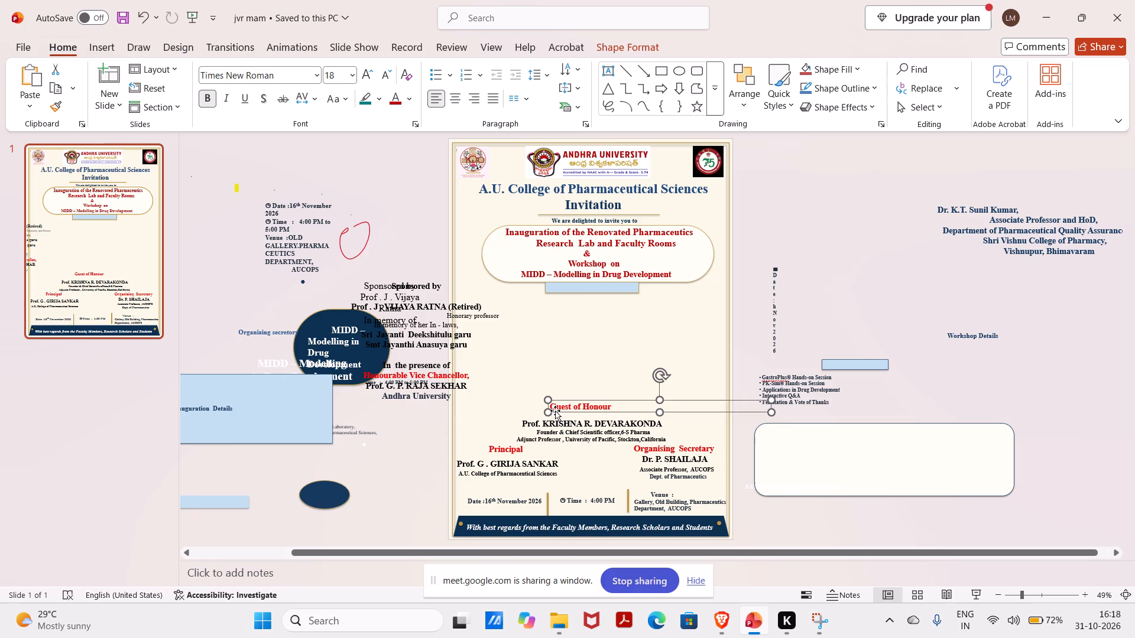
{"action": "left_click", "coordinate": [553, 408]}
{"action": "left_click", "coordinate": [601, 408]}
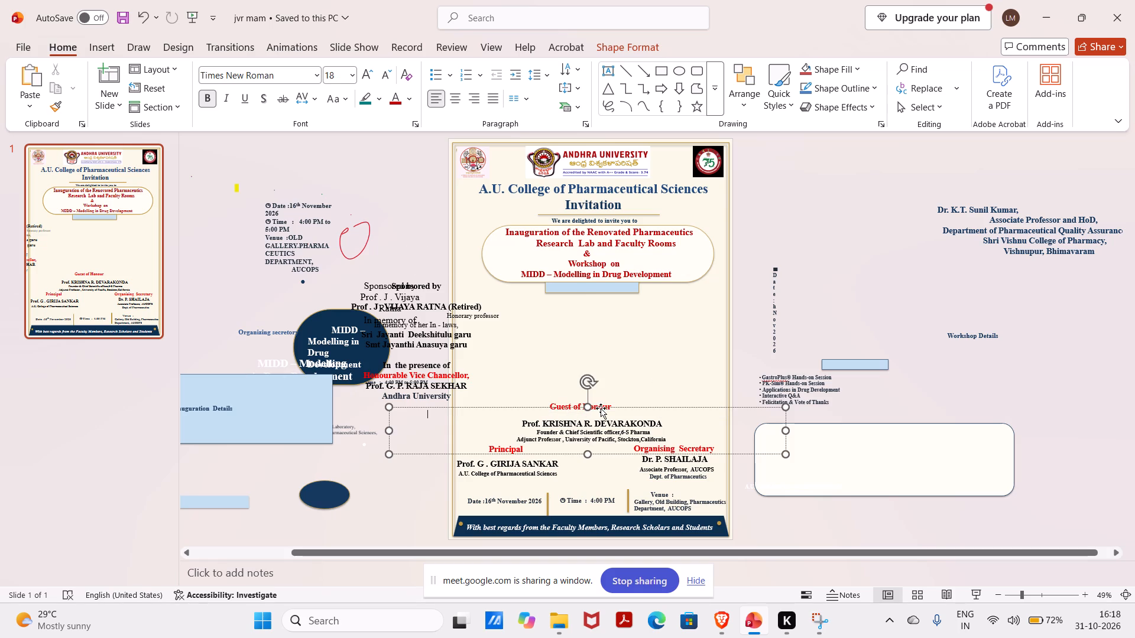
{"action": "left_click", "coordinate": [601, 399]}
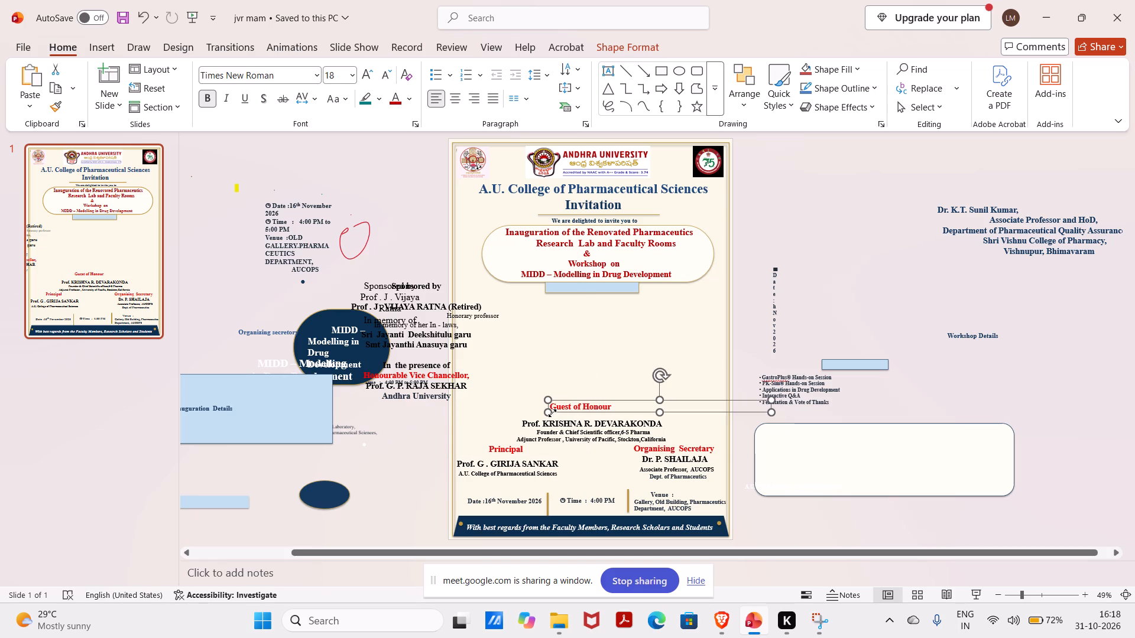
{"action": "left_click", "coordinate": [552, 407]}
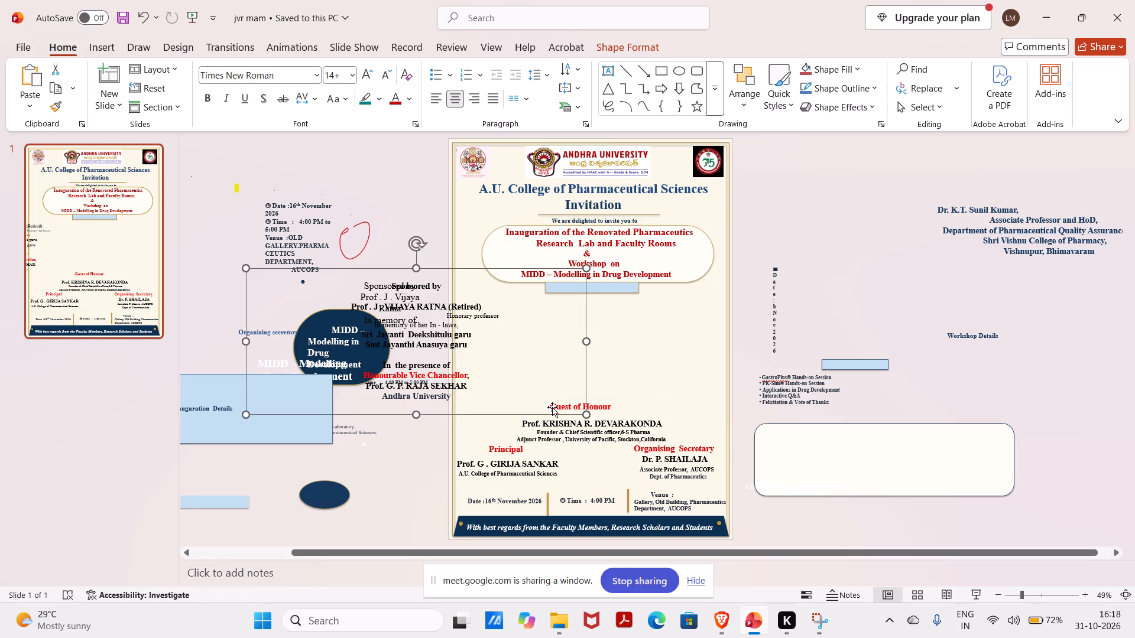
{"action": "double_click", "coordinate": [597, 407]}
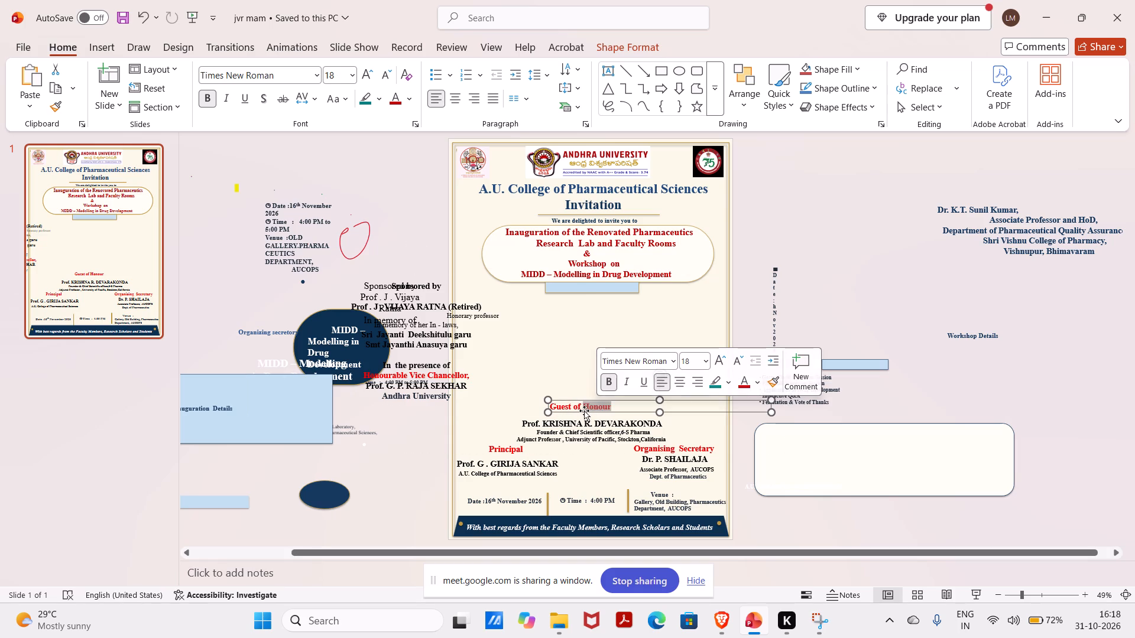
{"action": "left_click", "coordinate": [559, 408]}
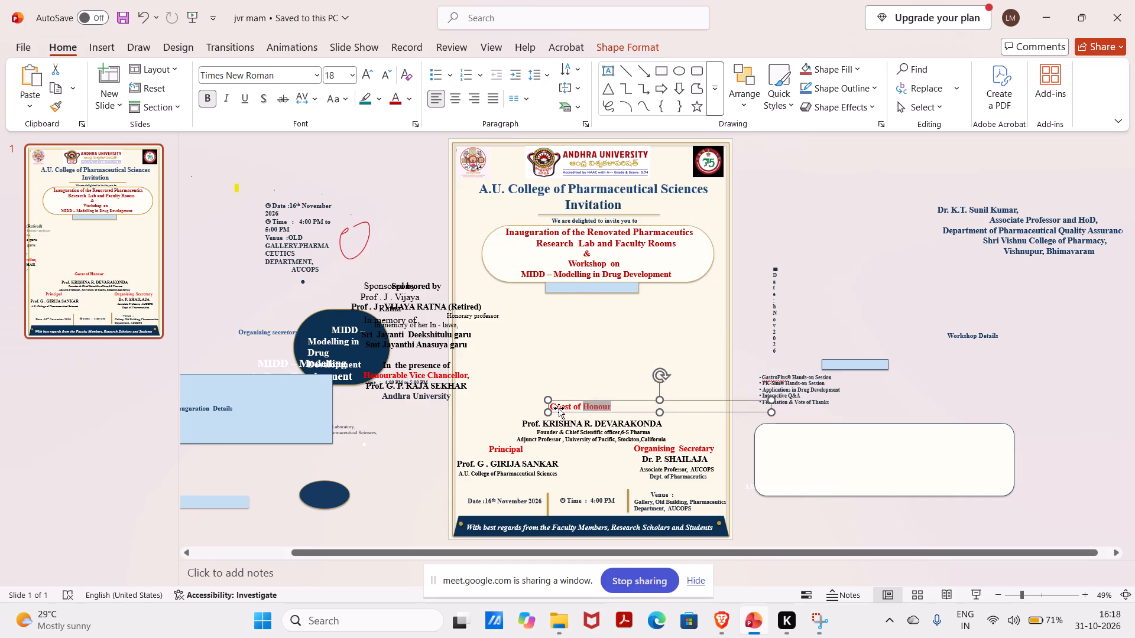
{"action": "left_click", "coordinate": [607, 410]}
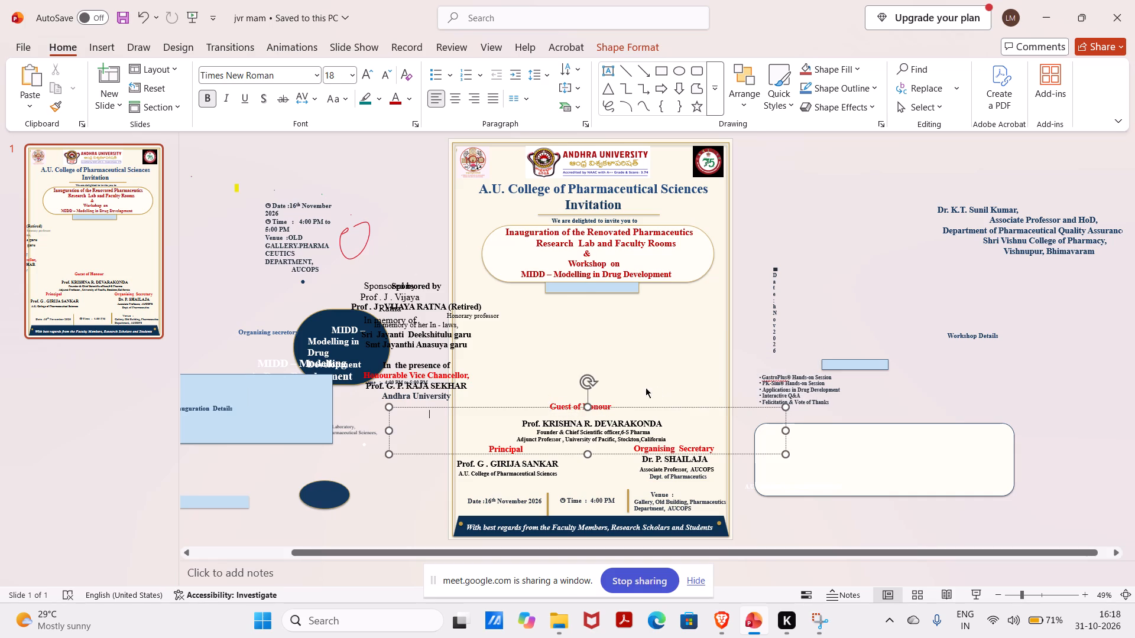
{"action": "left_click", "coordinate": [609, 405]}
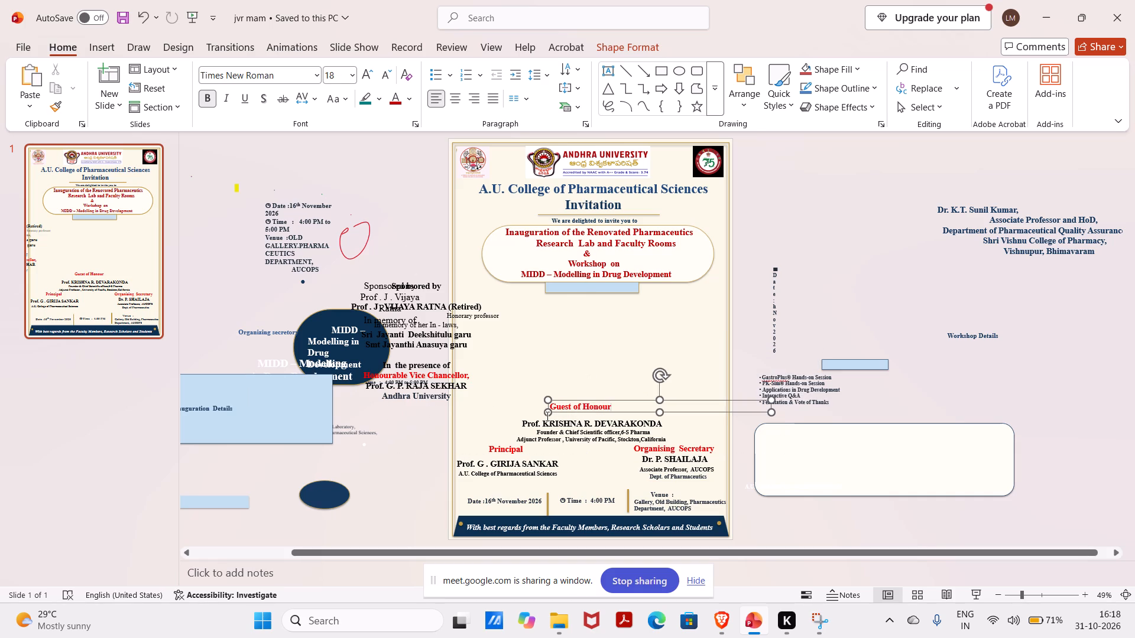
{"action": "left_click_drag", "start_coordinate": [552, 411], "coordinate": [553, 415]}
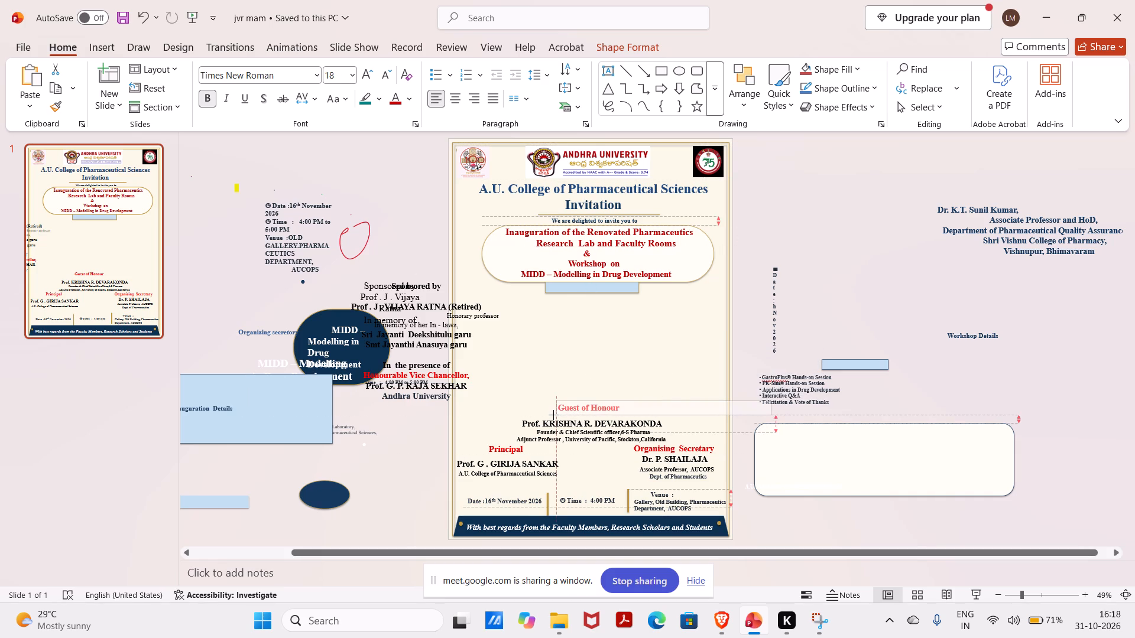
{"action": "left_click_drag", "start_coordinate": [553, 415], "coordinate": [556, 417]}
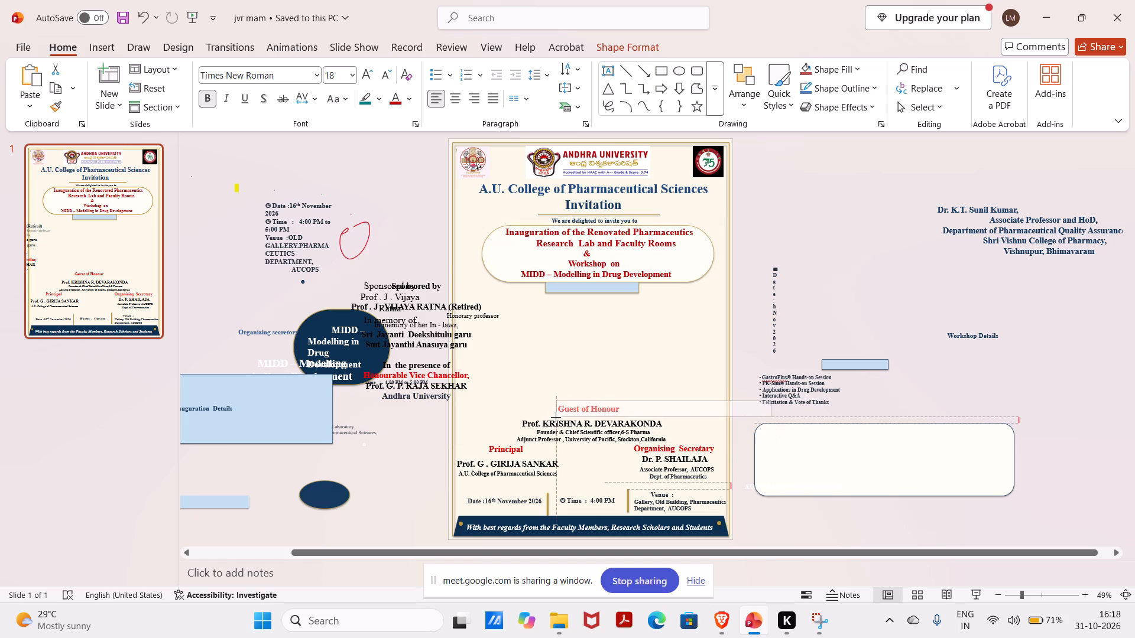
{"action": "left_click_drag", "start_coordinate": [556, 417], "coordinate": [554, 418]}
{"action": "left_click", "coordinate": [758, 331]}
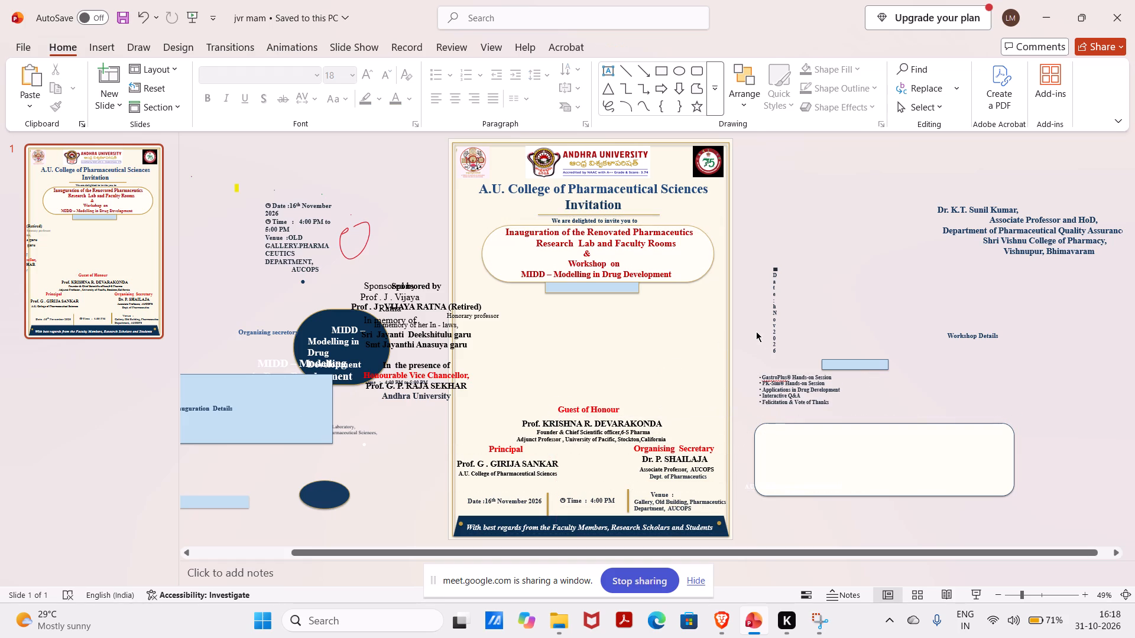
Set the "Guest of Honour" heading to size 20, narrowing the overlapping guest details text box to reach it.
{"action": "left_click_drag", "start_coordinate": [561, 409], "coordinate": [513, 401]}
{"action": "left_click", "coordinate": [608, 414]}
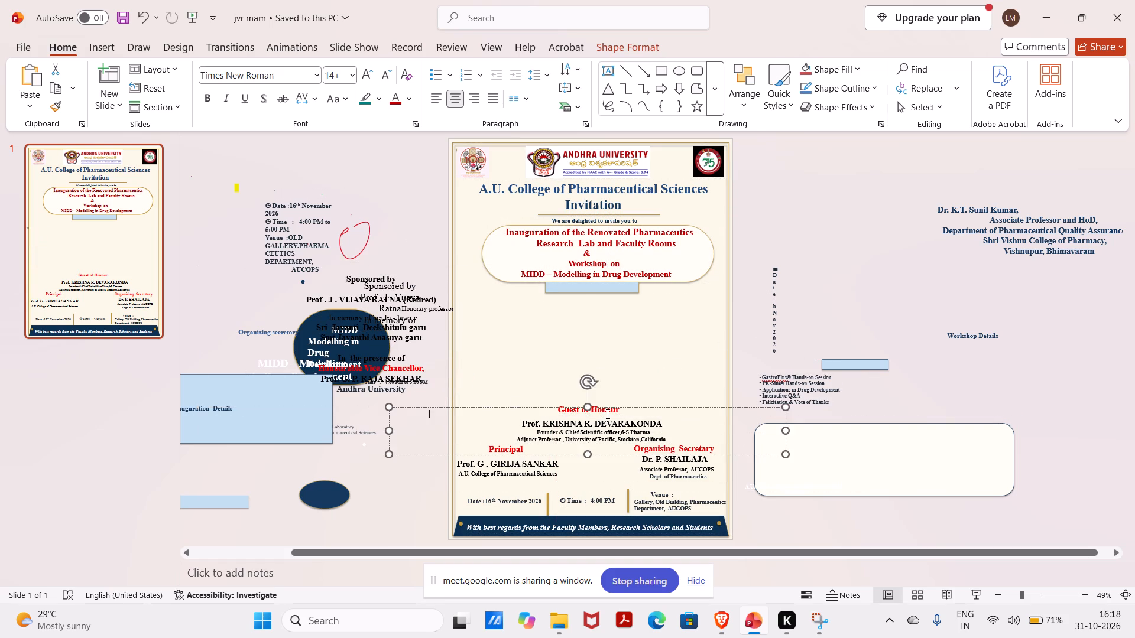
{"action": "left_click", "coordinate": [612, 410]}
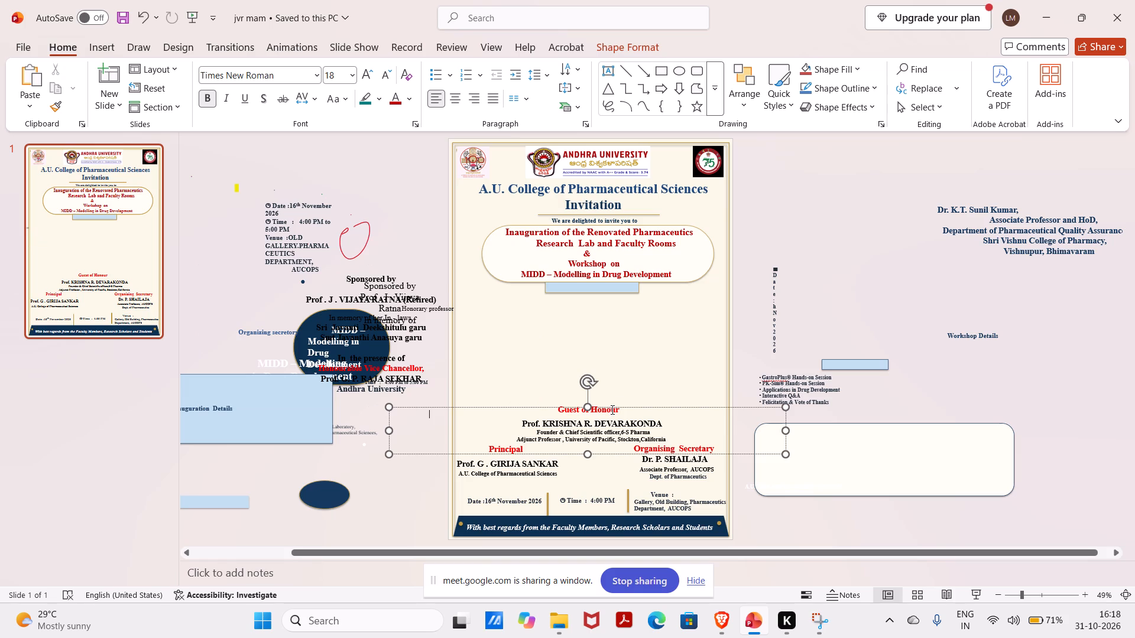
{"action": "left_click_drag", "start_coordinate": [628, 393], "coordinate": [612, 410]}
{"action": "left_click", "coordinate": [612, 410]}
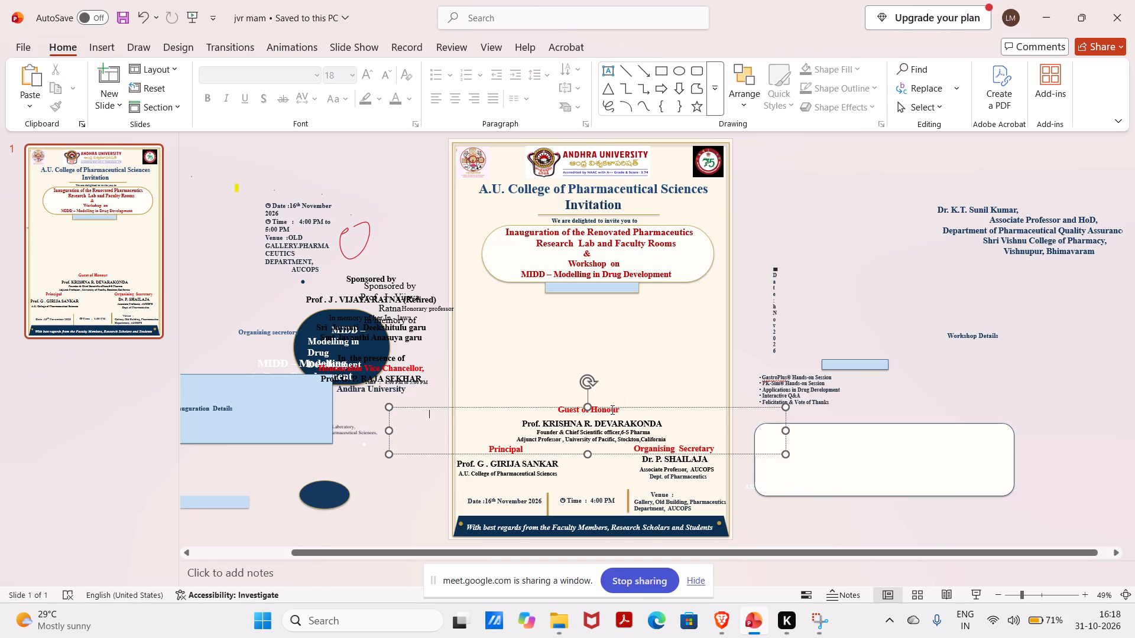
{"action": "left_click_drag", "start_coordinate": [612, 410], "coordinate": [593, 410]}
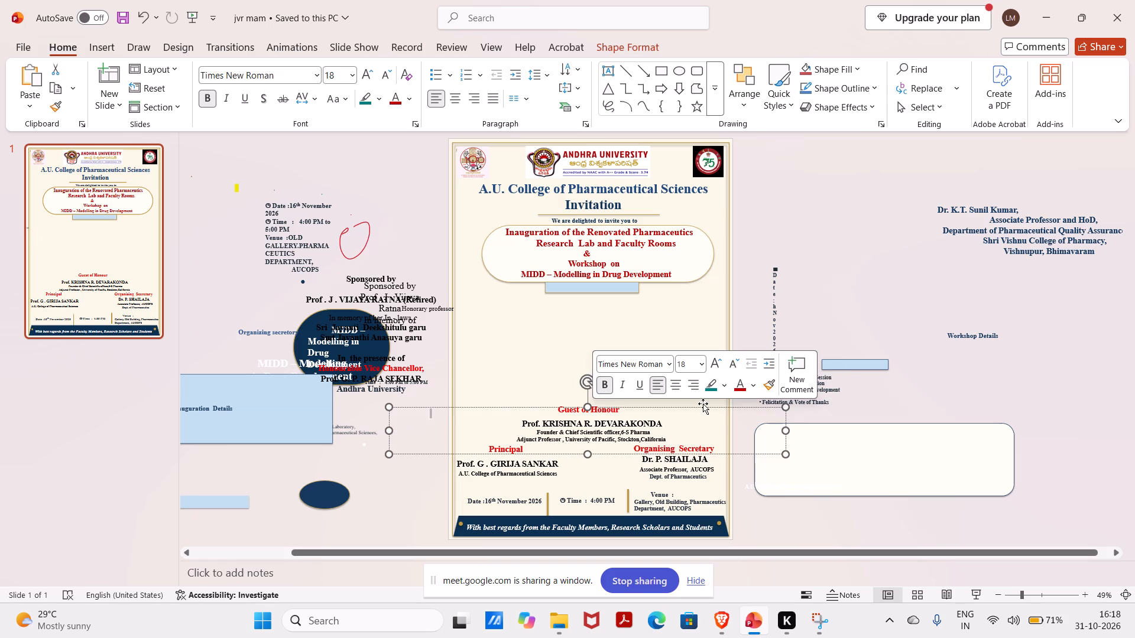
{"action": "left_click_drag", "start_coordinate": [786, 427], "coordinate": [527, 428]}
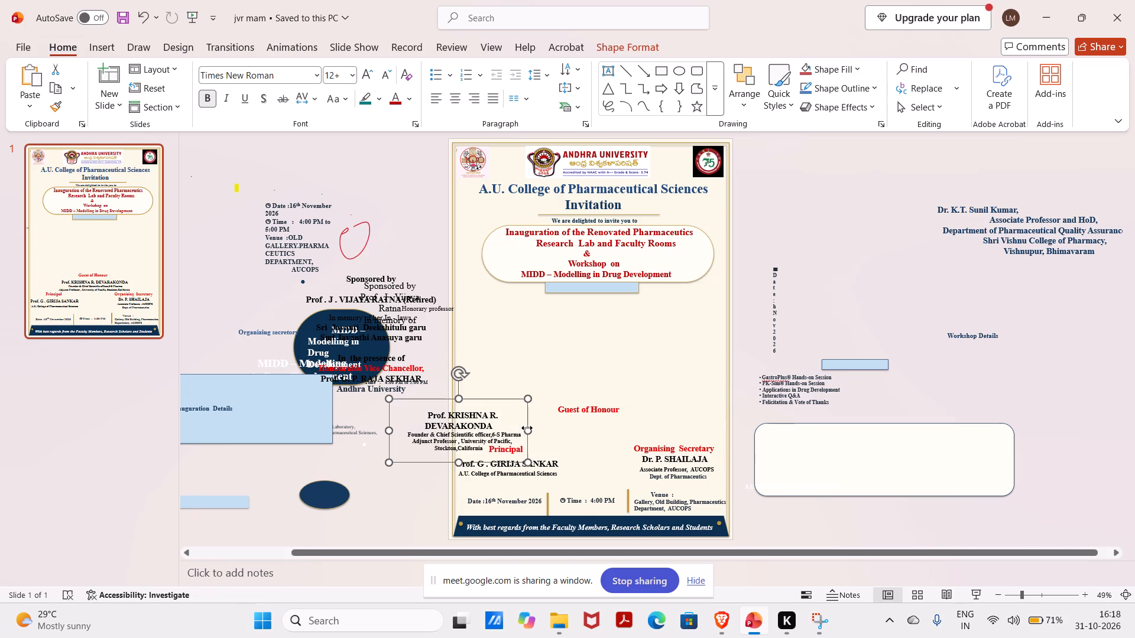
{"action": "left_click_drag", "start_coordinate": [565, 410], "coordinate": [638, 405]}
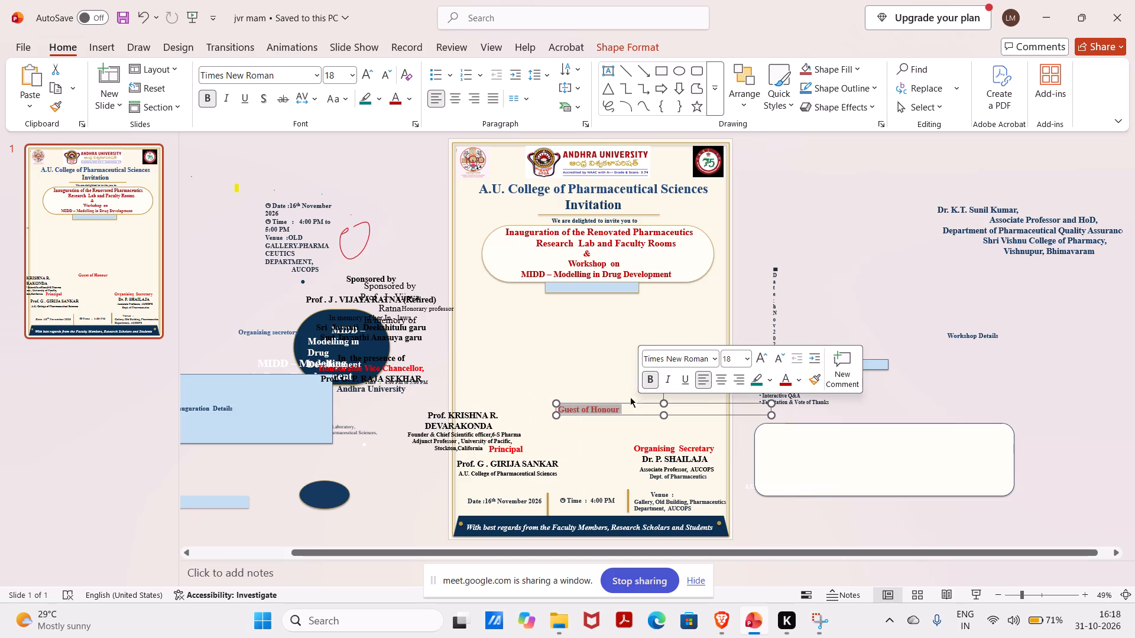
{"action": "left_click", "coordinate": [354, 77]}
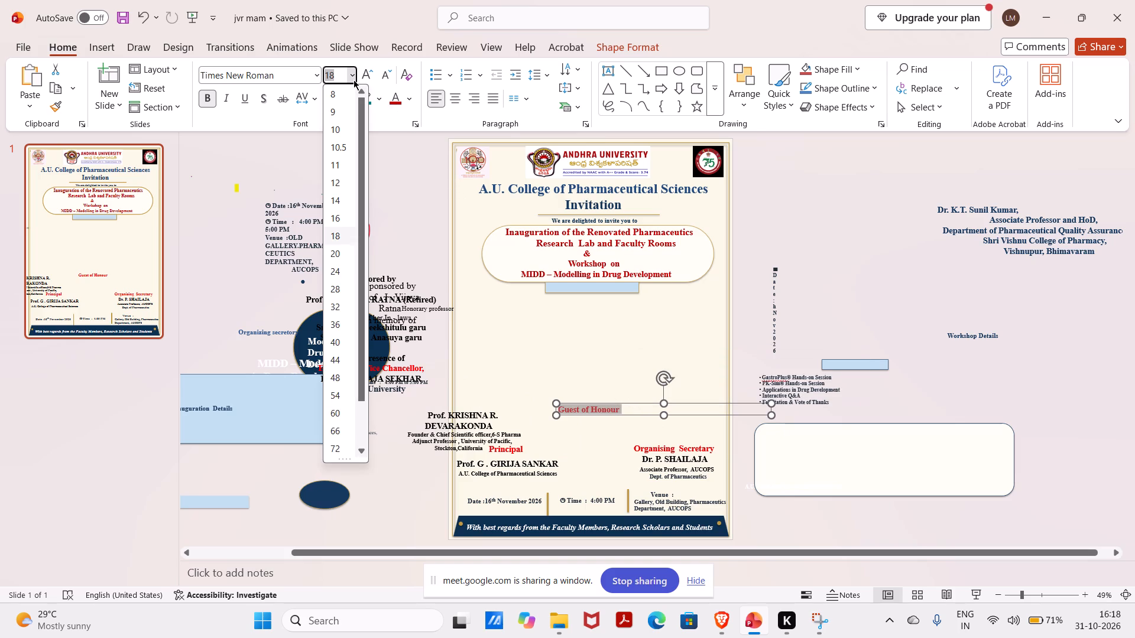
{"action": "left_click", "coordinate": [337, 252]}
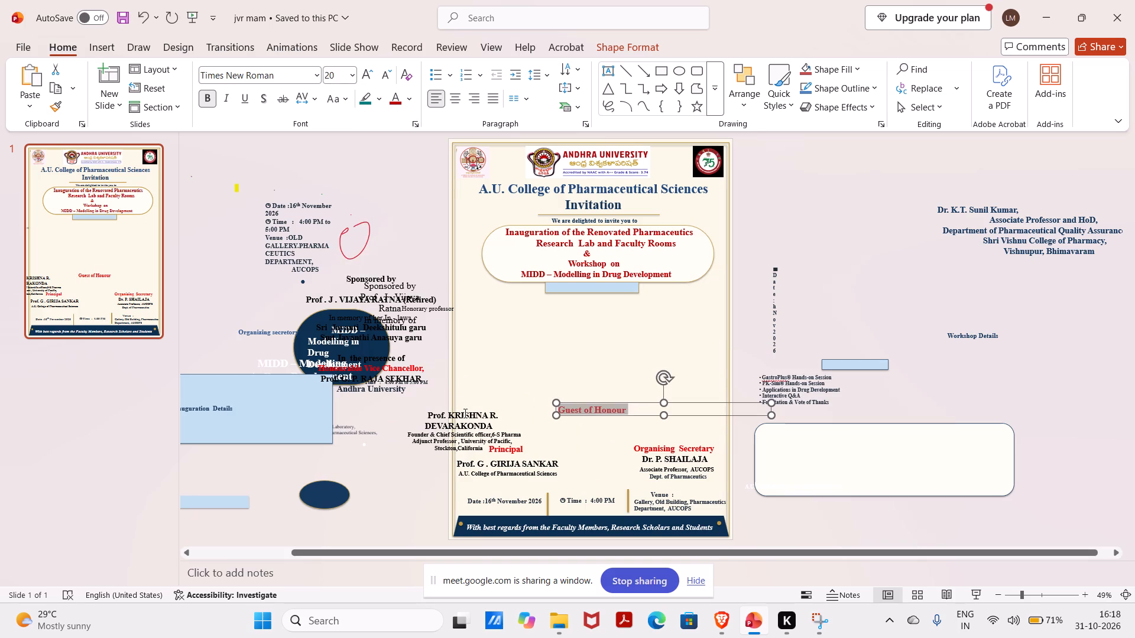
Widen the guest details text box so the name and affiliations are centred beneath the "Guest of Honour" heading.
{"action": "left_click", "coordinate": [472, 419]}
{"action": "left_click_drag", "start_coordinate": [526, 430], "coordinate": [831, 434]}
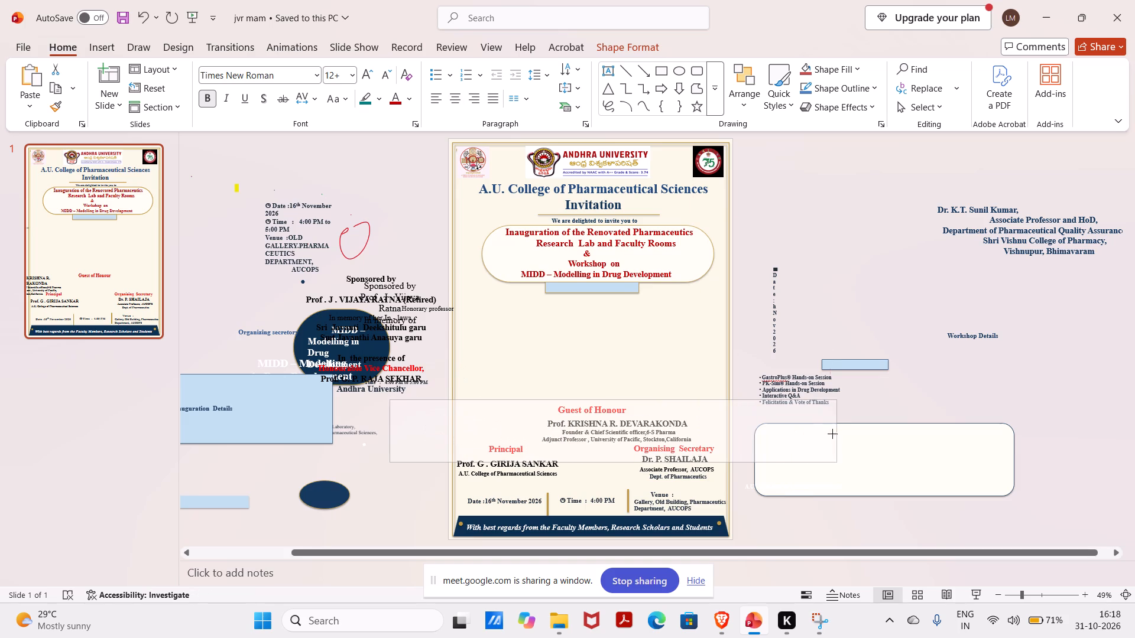
{"action": "left_click_drag", "start_coordinate": [831, 434], "coordinate": [793, 441]}
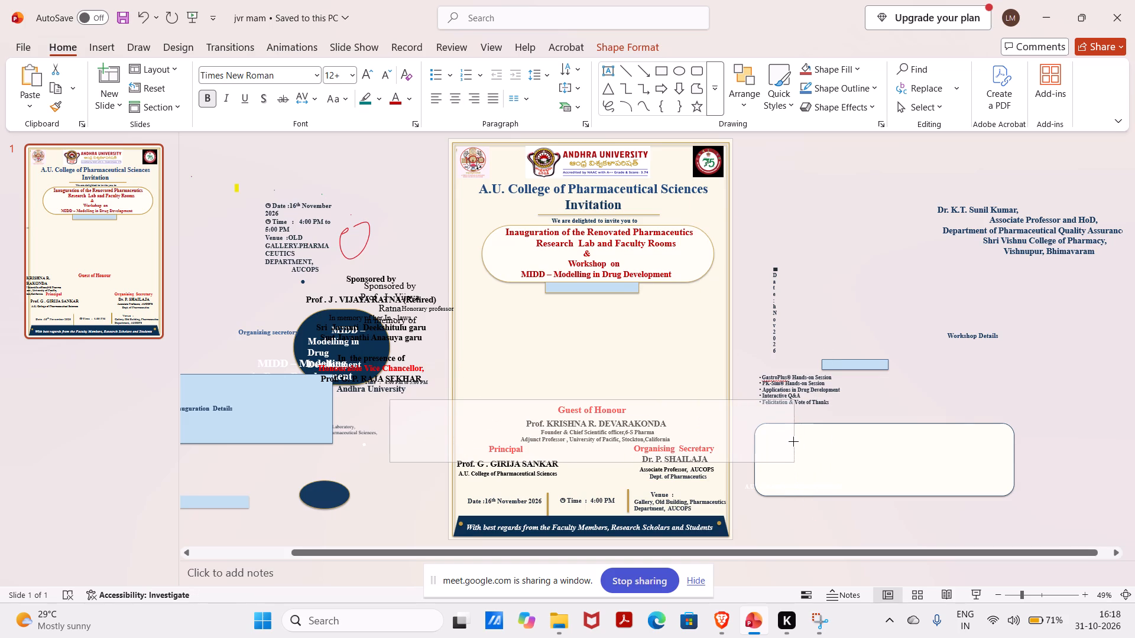
{"action": "left_click_drag", "start_coordinate": [793, 441], "coordinate": [791, 442]}
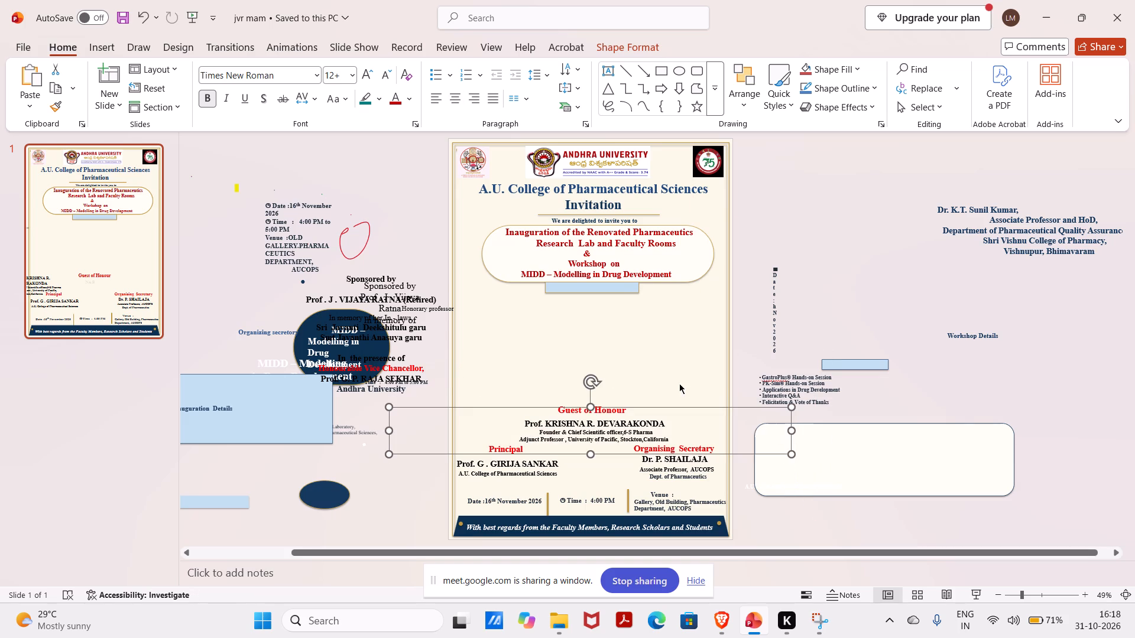
Resize the sponsor and Vice Chancellor text box so its text is centred on the invitation, with "Sponsored by" over the light blue bar.
{"action": "left_click", "coordinate": [433, 381]}
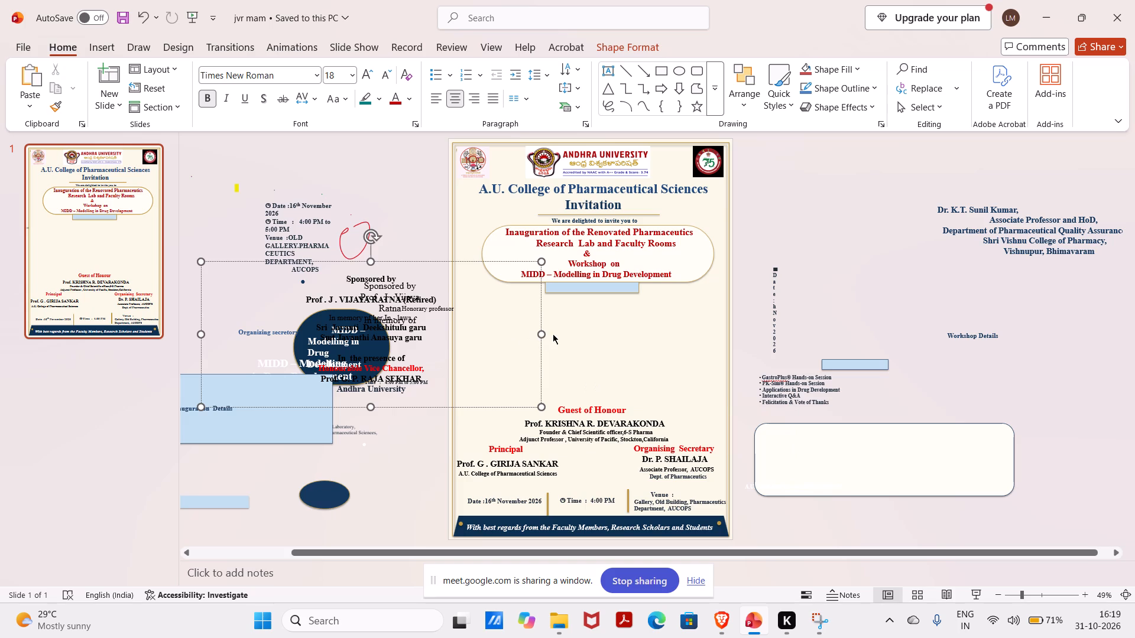
{"action": "left_click_drag", "start_coordinate": [543, 332], "coordinate": [766, 329]}
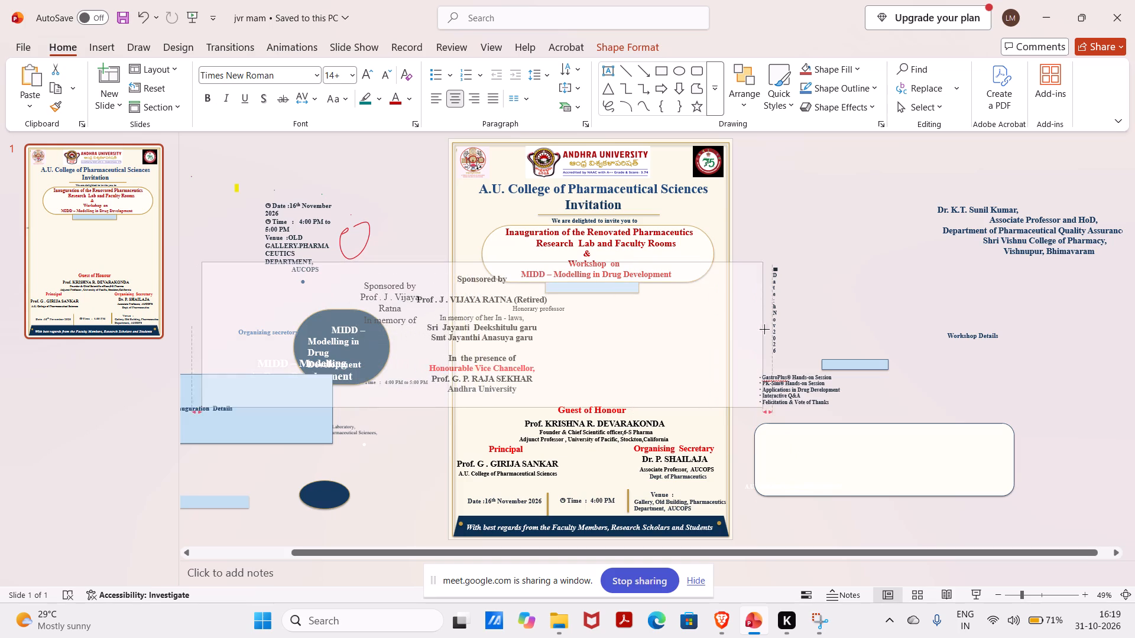
{"action": "left_click_drag", "start_coordinate": [766, 329], "coordinate": [1072, 421]}
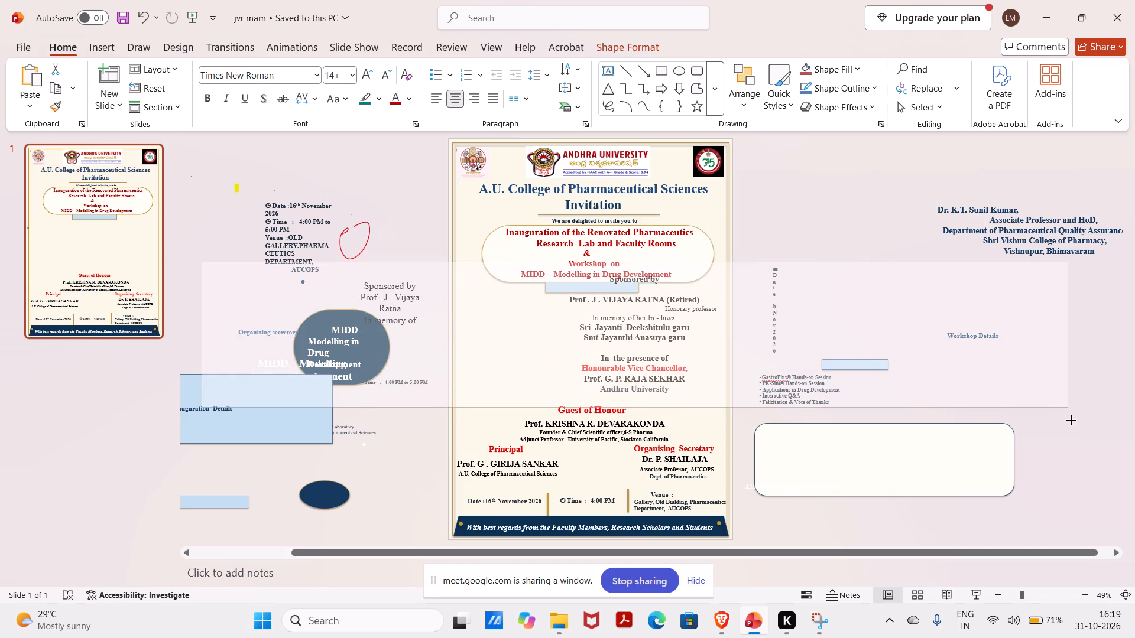
{"action": "left_click_drag", "start_coordinate": [1072, 421], "coordinate": [1013, 440]}
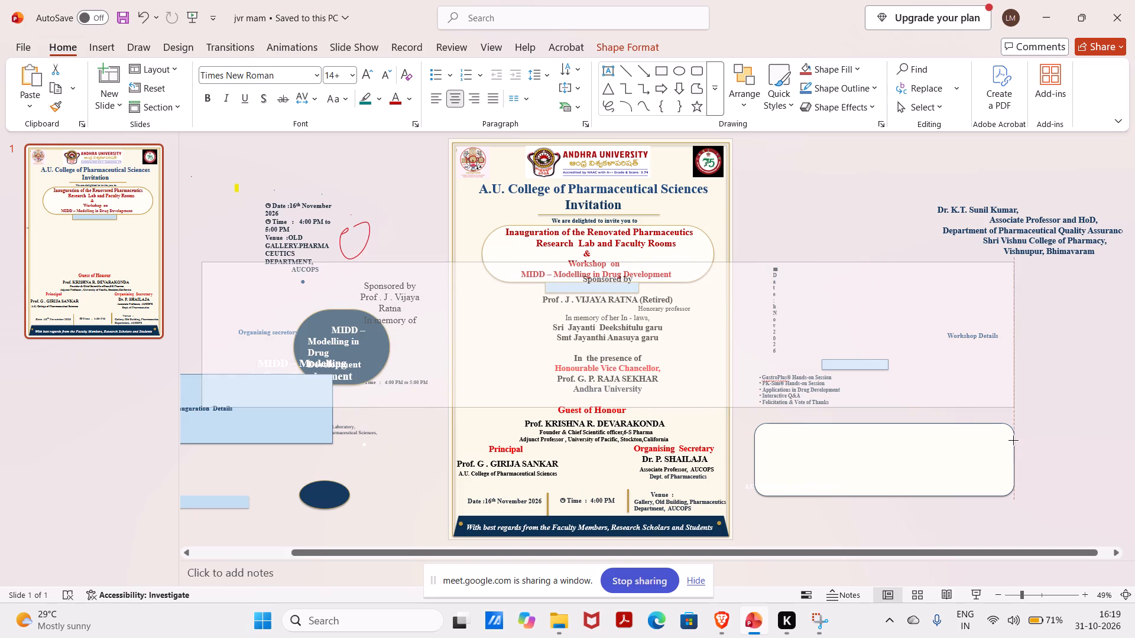
{"action": "left_click_drag", "start_coordinate": [1013, 440], "coordinate": [994, 448]}
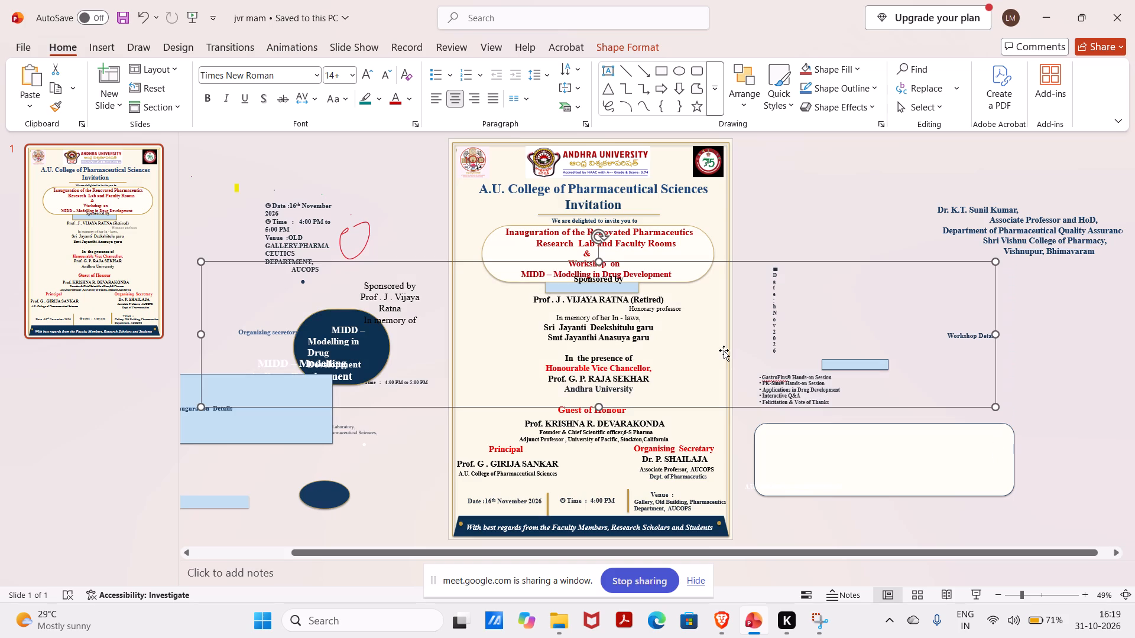
{"action": "left_click_drag", "start_coordinate": [997, 262], "coordinate": [993, 269]}
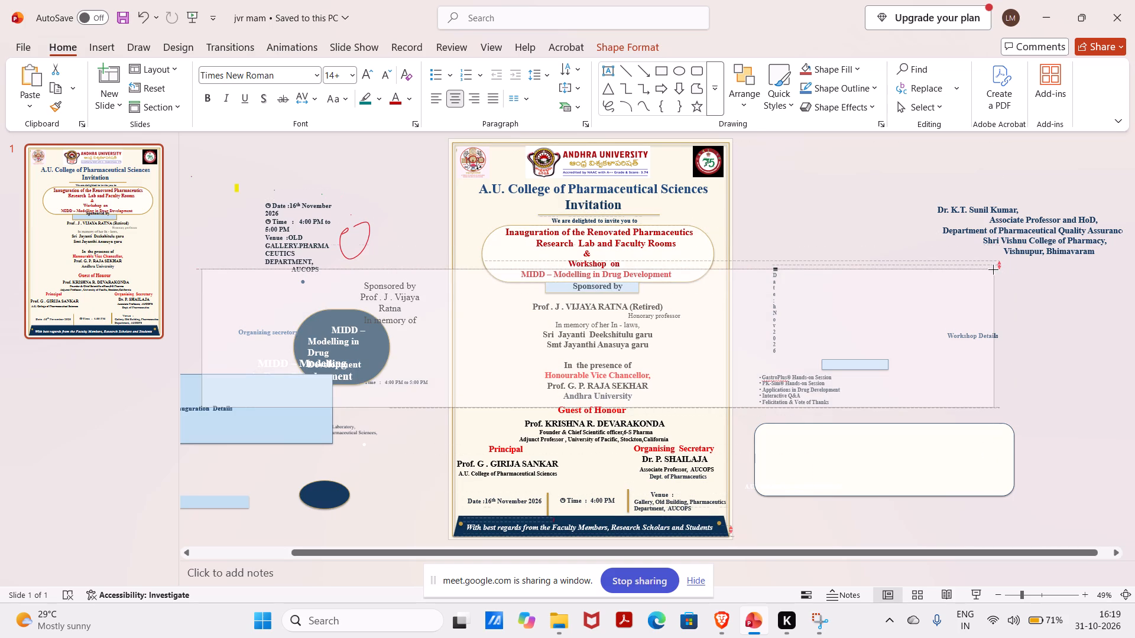
{"action": "left_click_drag", "start_coordinate": [993, 269], "coordinate": [985, 270]}
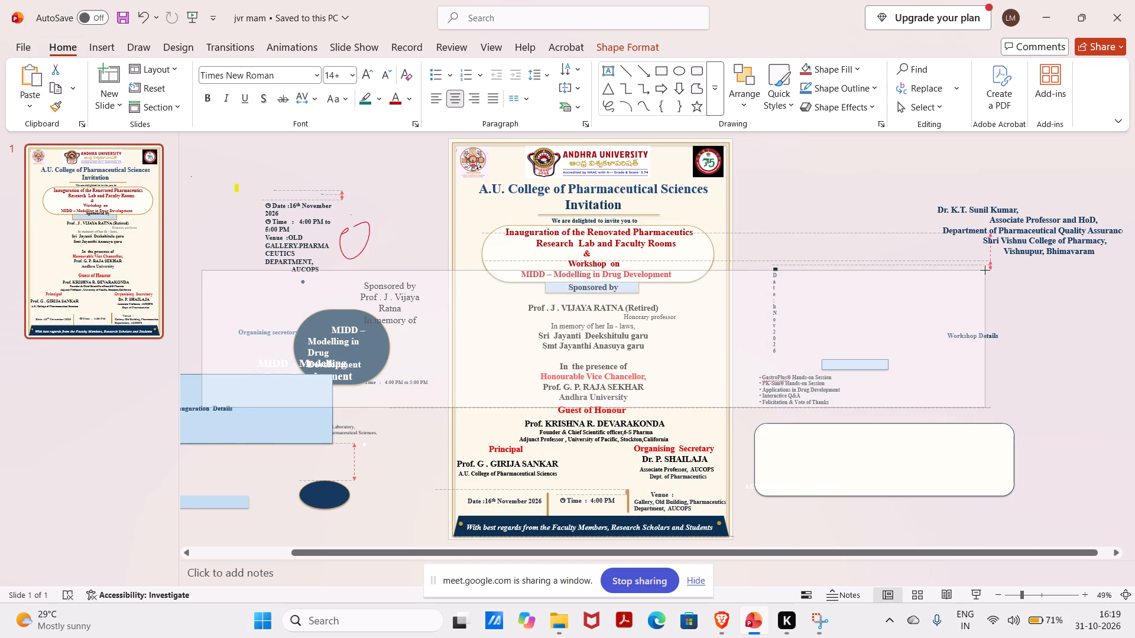
{"action": "left_click_drag", "start_coordinate": [985, 270], "coordinate": [986, 270]}
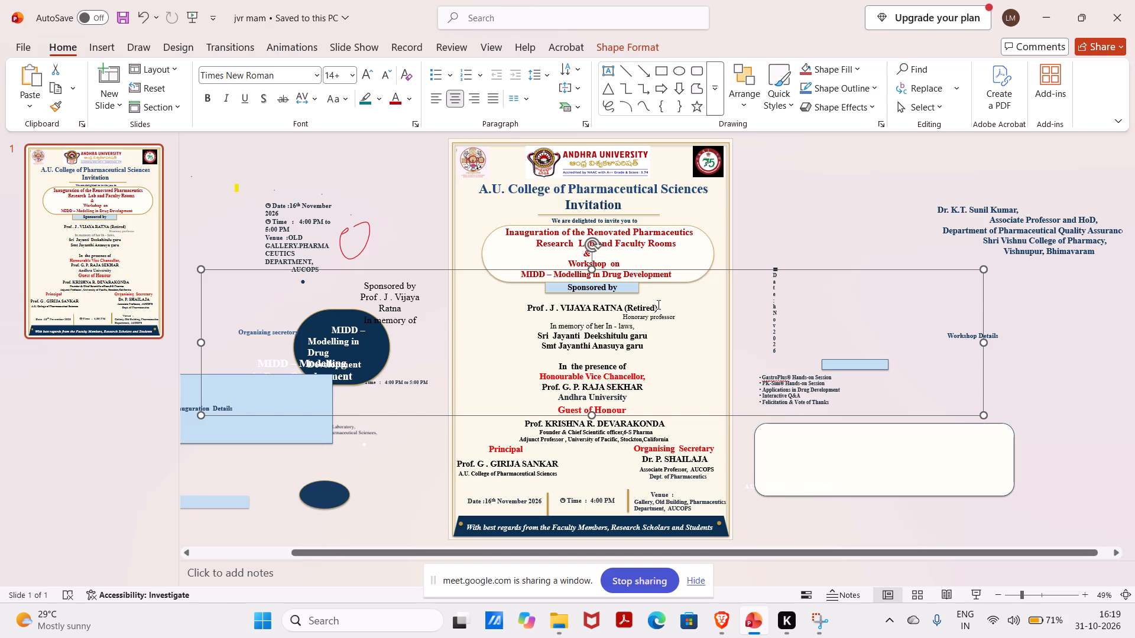
Remove the bold formatting from "(Retired)" after the sponsor's name.
{"action": "left_click_drag", "start_coordinate": [659, 305], "coordinate": [629, 308]}
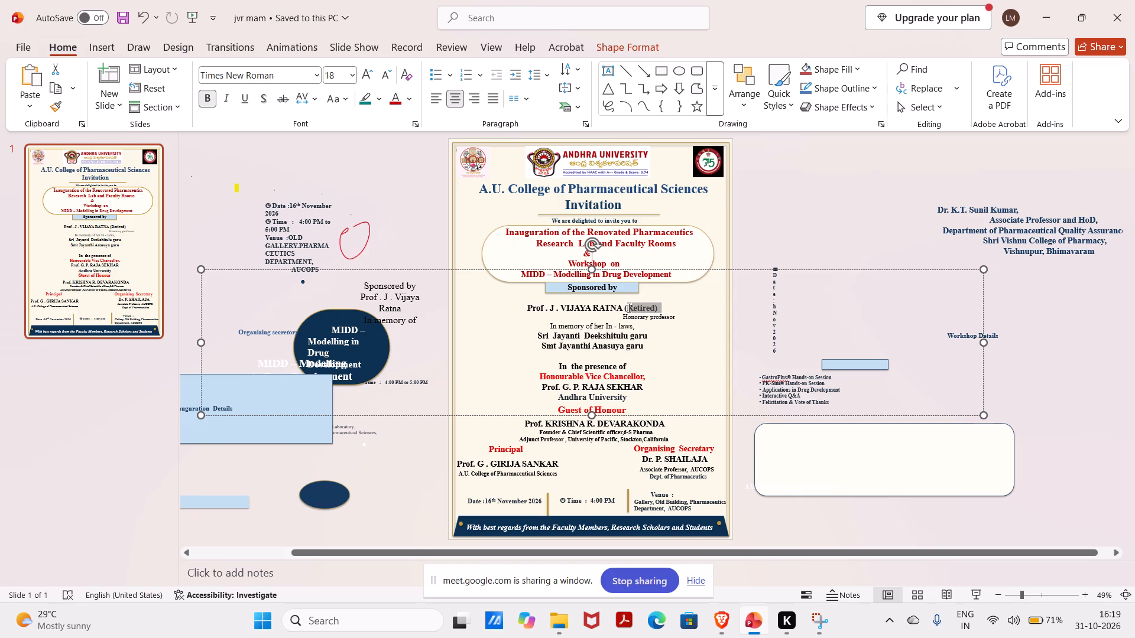
{"action": "left_click_drag", "start_coordinate": [629, 308], "coordinate": [651, 316]}
{"action": "left_click", "coordinate": [771, 183]}
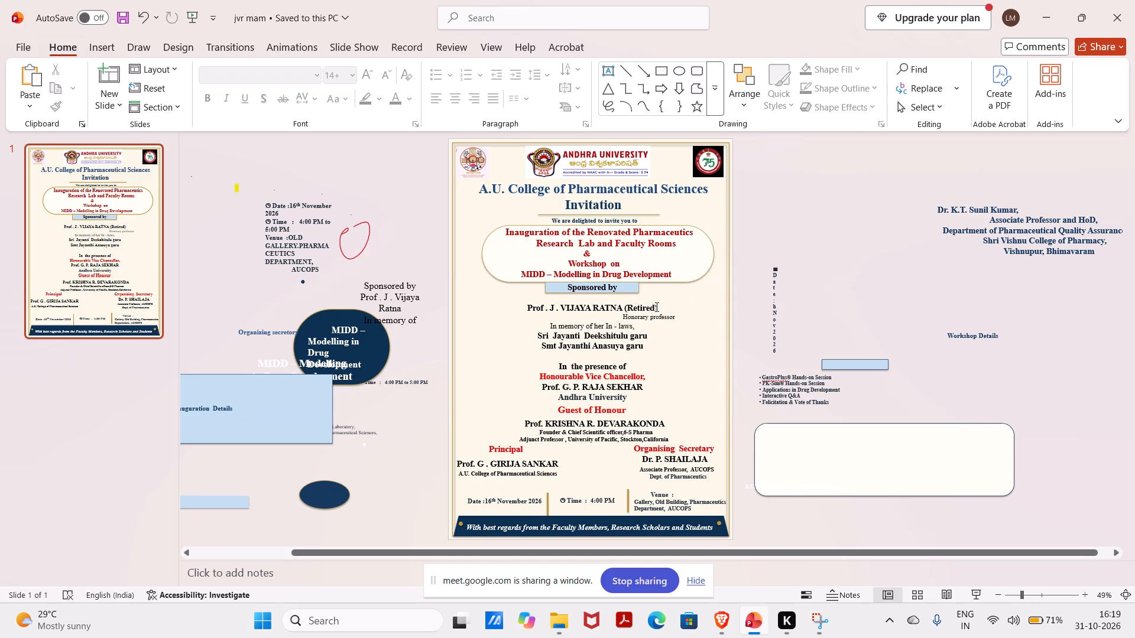
{"action": "left_click_drag", "start_coordinate": [657, 307], "coordinate": [624, 307]}
{"action": "left_click", "coordinate": [634, 275]}
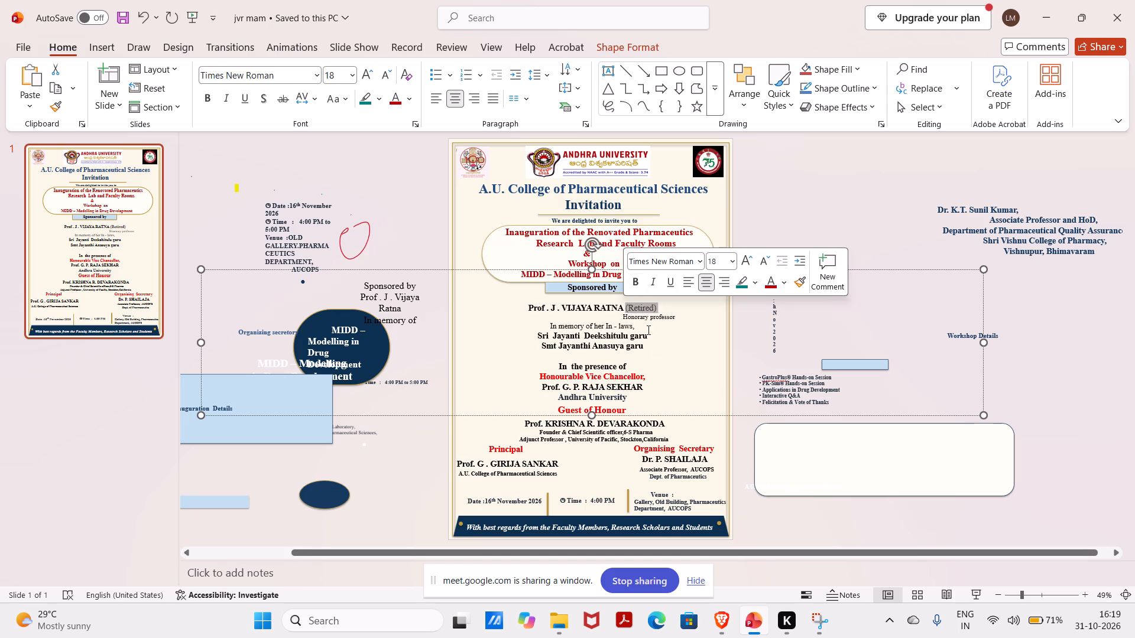
Make the "Honorary professor" line beneath the sponsor's name bold.
{"action": "left_click_drag", "start_coordinate": [674, 317], "coordinate": [650, 320]}
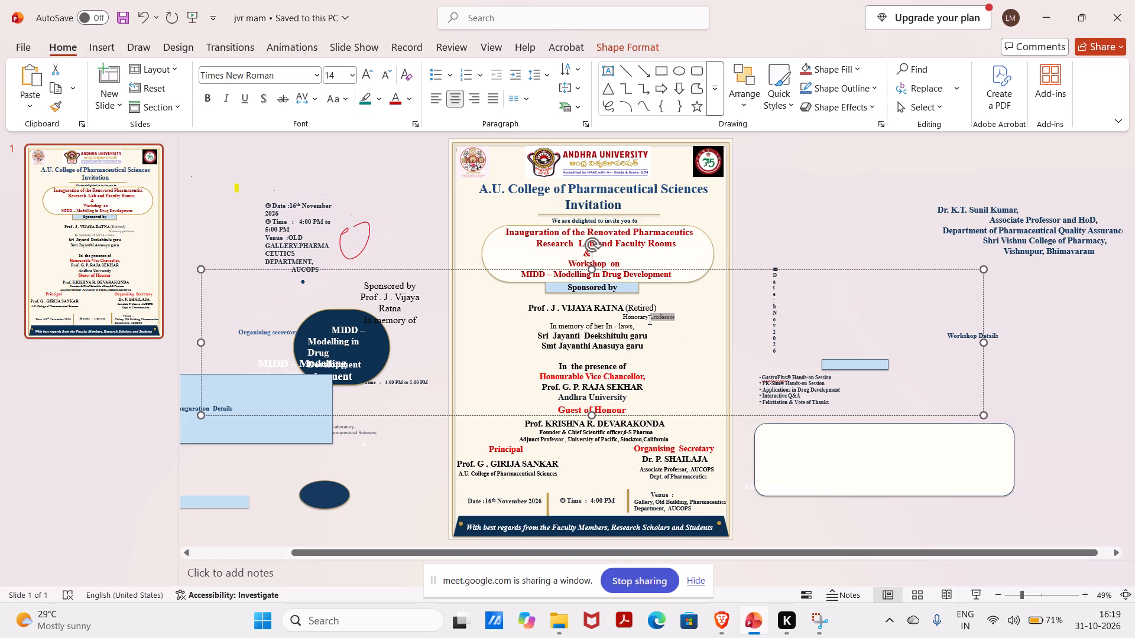
{"action": "left_click_drag", "start_coordinate": [650, 320], "coordinate": [627, 320]}
{"action": "left_click", "coordinate": [635, 300]}
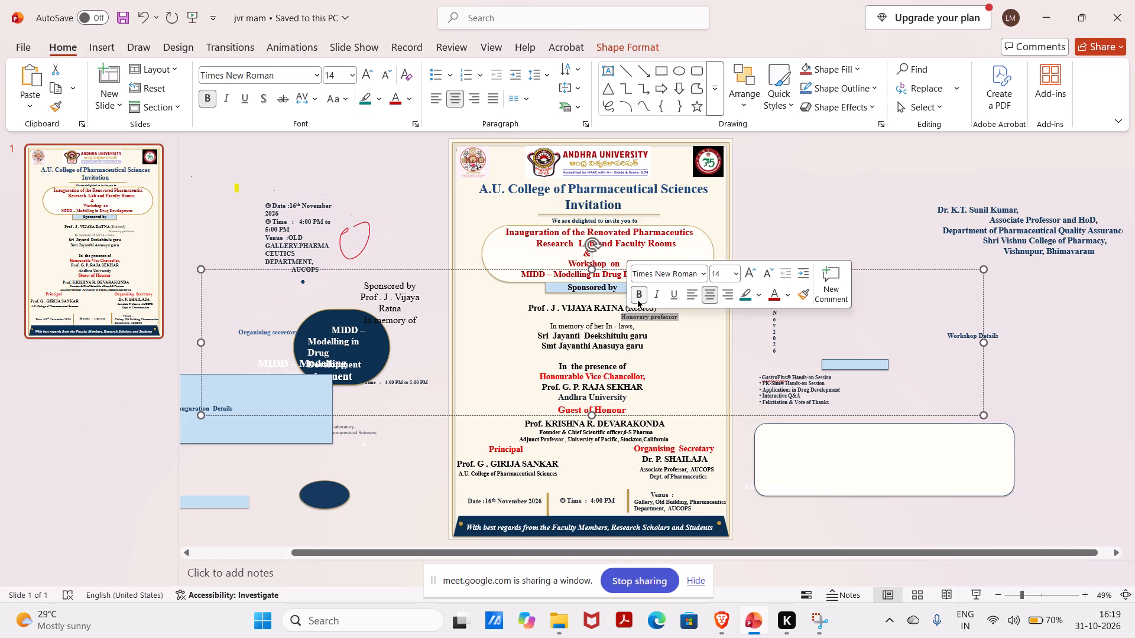
{"action": "left_click", "coordinate": [792, 218]}
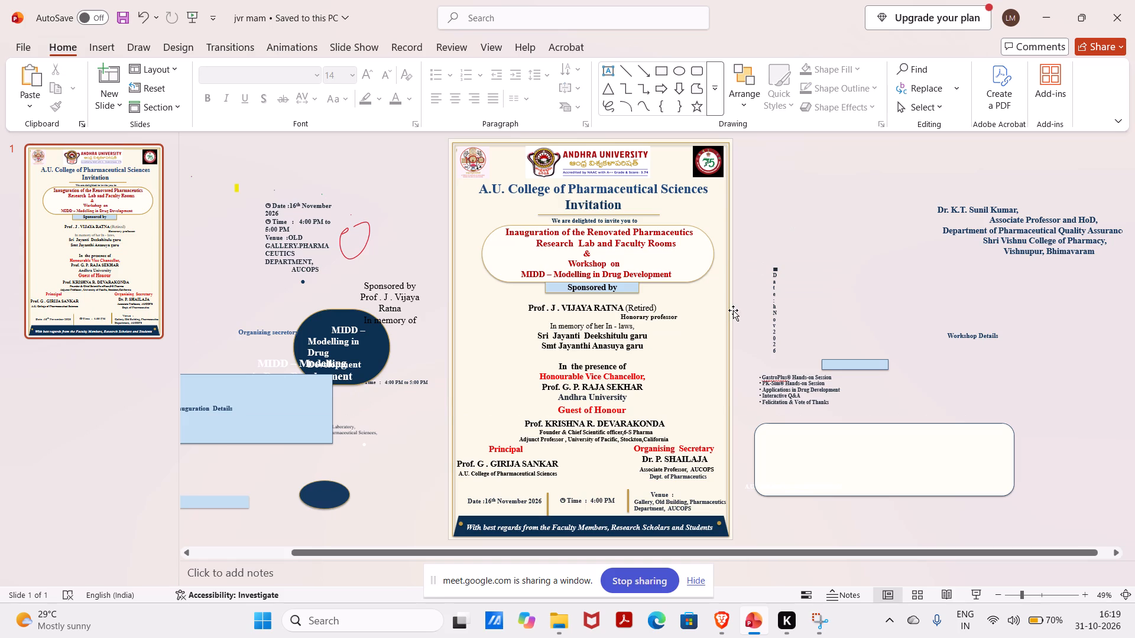
Set the text size of the "Honorary professor" line beneath the sponsor's name to 16.
{"action": "left_click", "coordinate": [678, 316]}
{"action": "left_click_drag", "start_coordinate": [678, 316], "coordinate": [673, 317]}
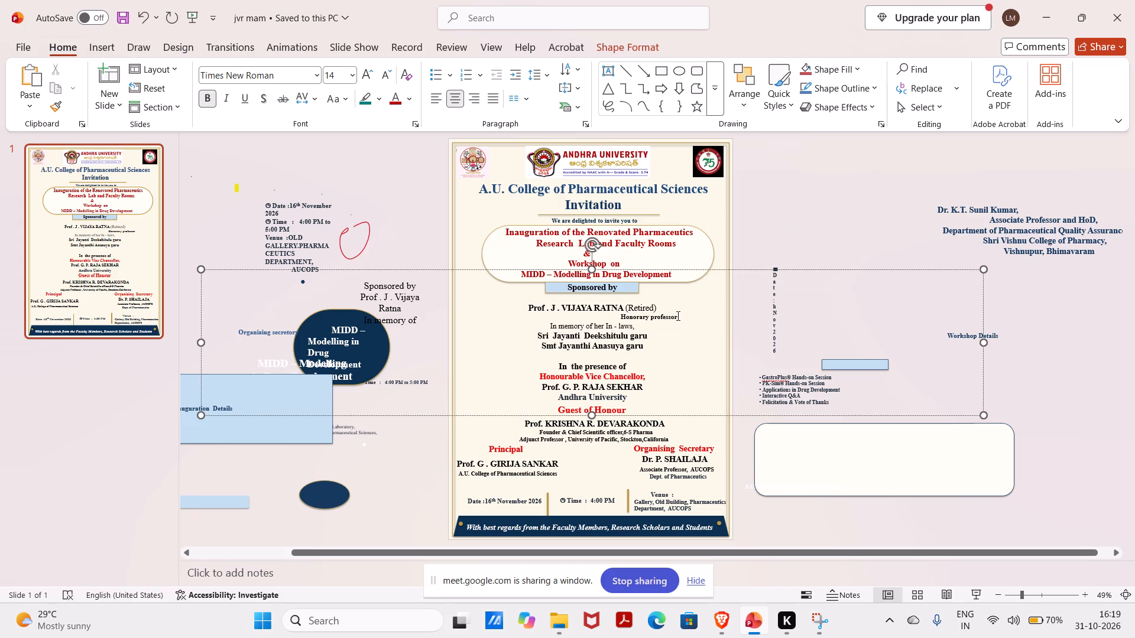
{"action": "left_click_drag", "start_coordinate": [673, 317], "coordinate": [627, 320]}
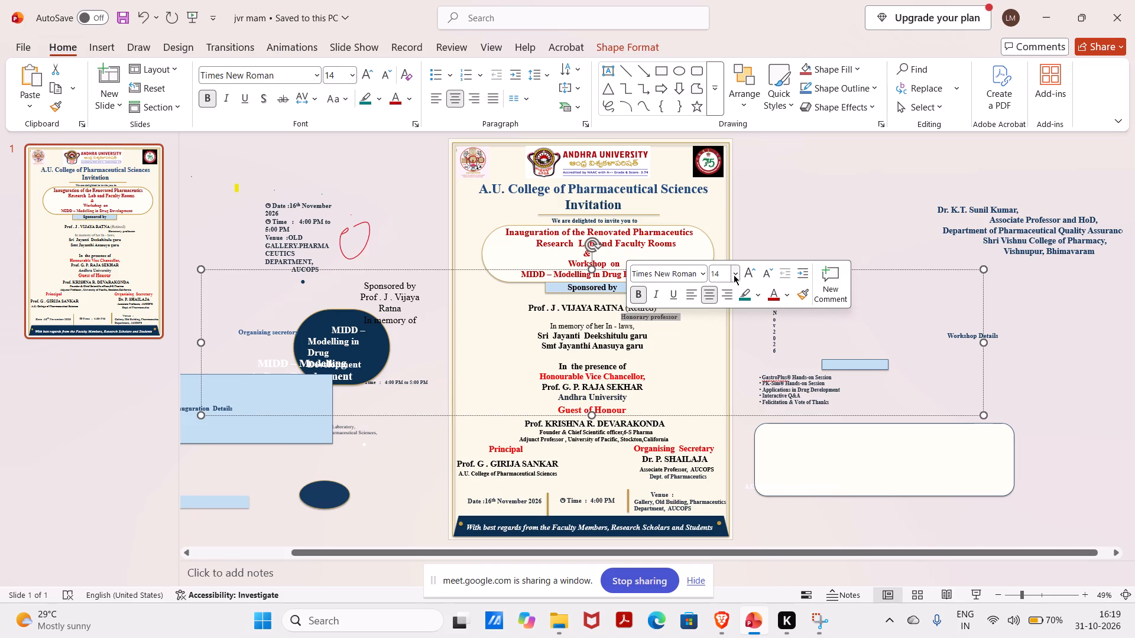
{"action": "left_click", "coordinate": [735, 275]}
{"action": "left_click", "coordinate": [731, 418]}
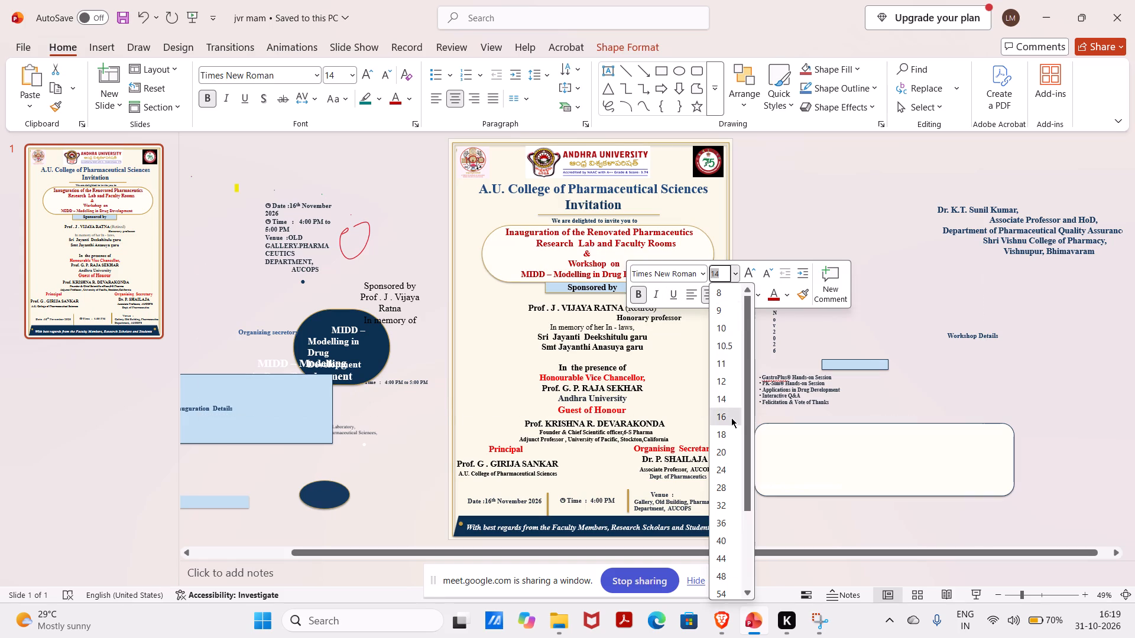
{"action": "left_click", "coordinate": [794, 232]}
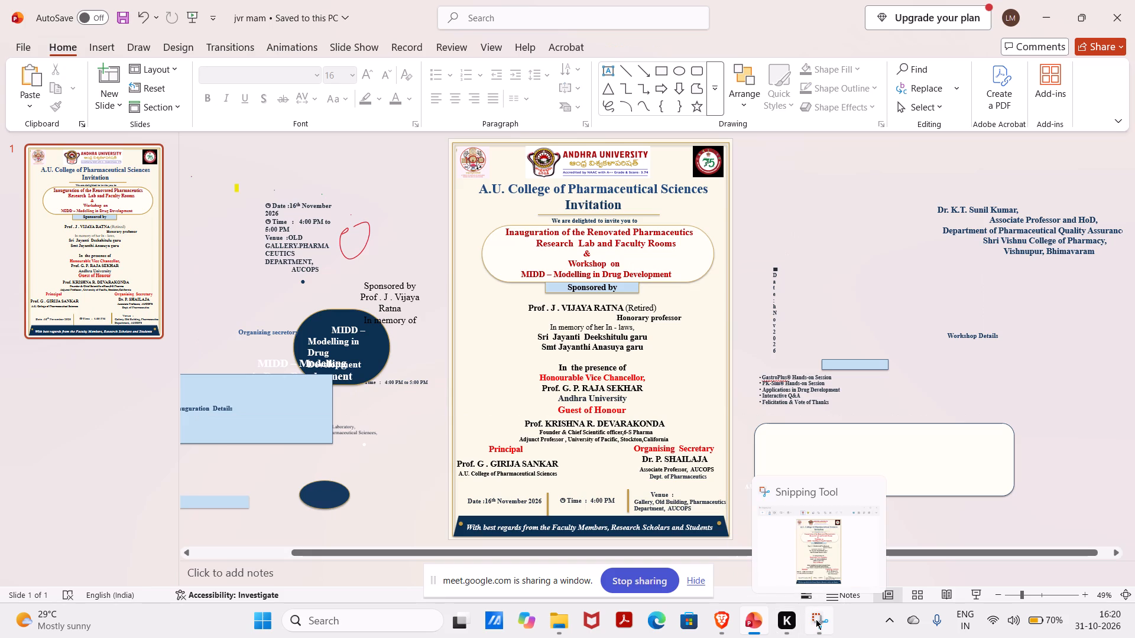
Take a new Snipping Tool capture of the updated invitation slide, framed from its top border to the dark blue closing banner.
{"action": "left_click", "coordinate": [819, 554]}
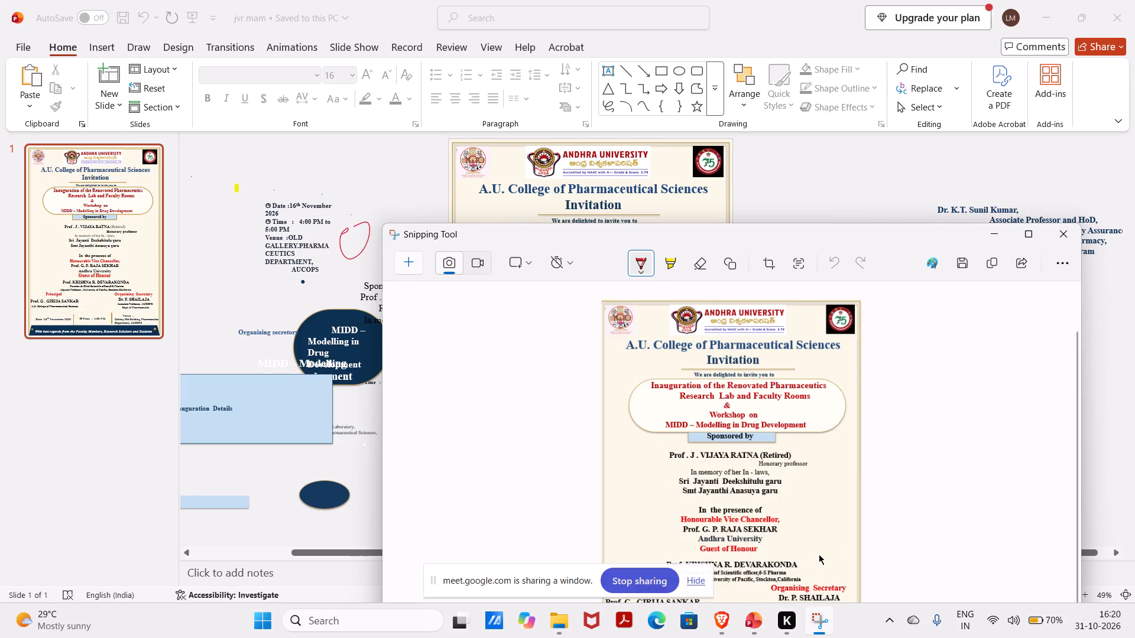
{"action": "left_click", "coordinate": [407, 266]}
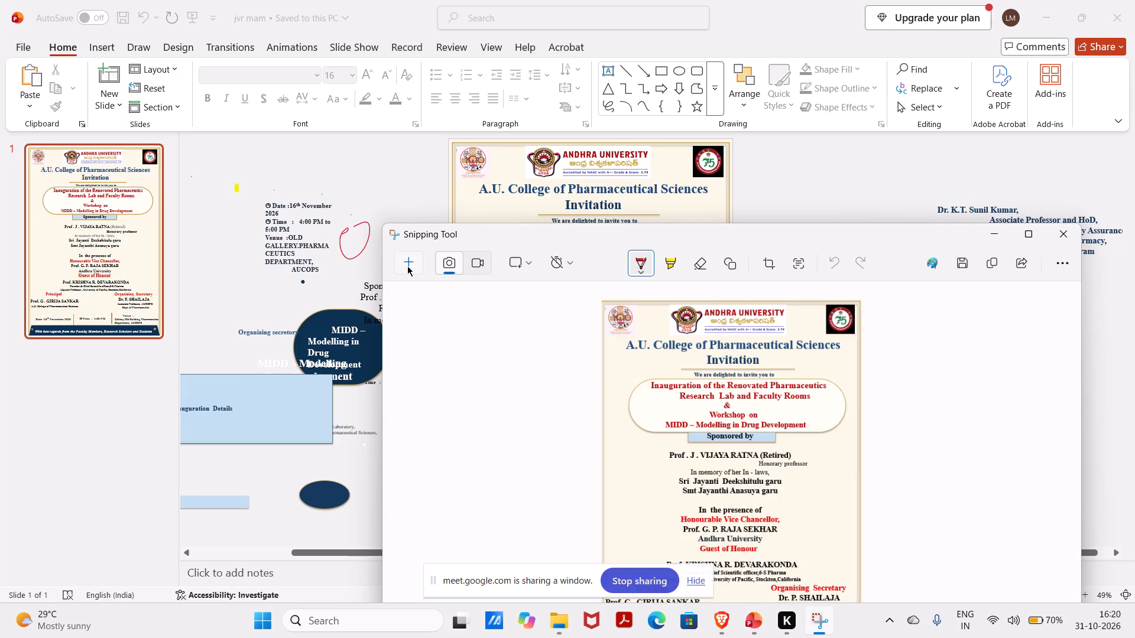
{"action": "left_click_drag", "start_coordinate": [450, 137], "coordinate": [728, 548]}
{"action": "scroll", "coordinate": [740, 525], "scroll_direction": "up", "scroll_amount": 1}
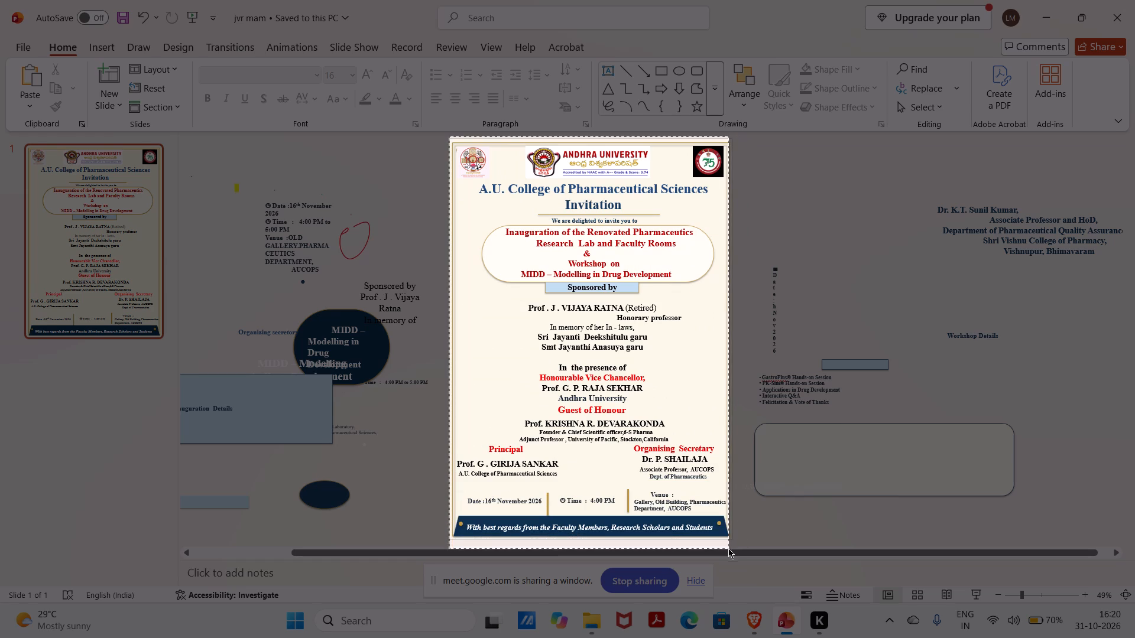
{"action": "scroll", "coordinate": [728, 548], "scroll_direction": "up", "scroll_amount": 1}
{"action": "left_click_drag", "start_coordinate": [728, 548], "coordinate": [733, 540]}
{"action": "scroll", "coordinate": [733, 540], "scroll_direction": "up", "scroll_amount": 1}
Switch to the meet.google.com window in the Brave browser.
{"action": "left_click", "coordinate": [818, 562]}
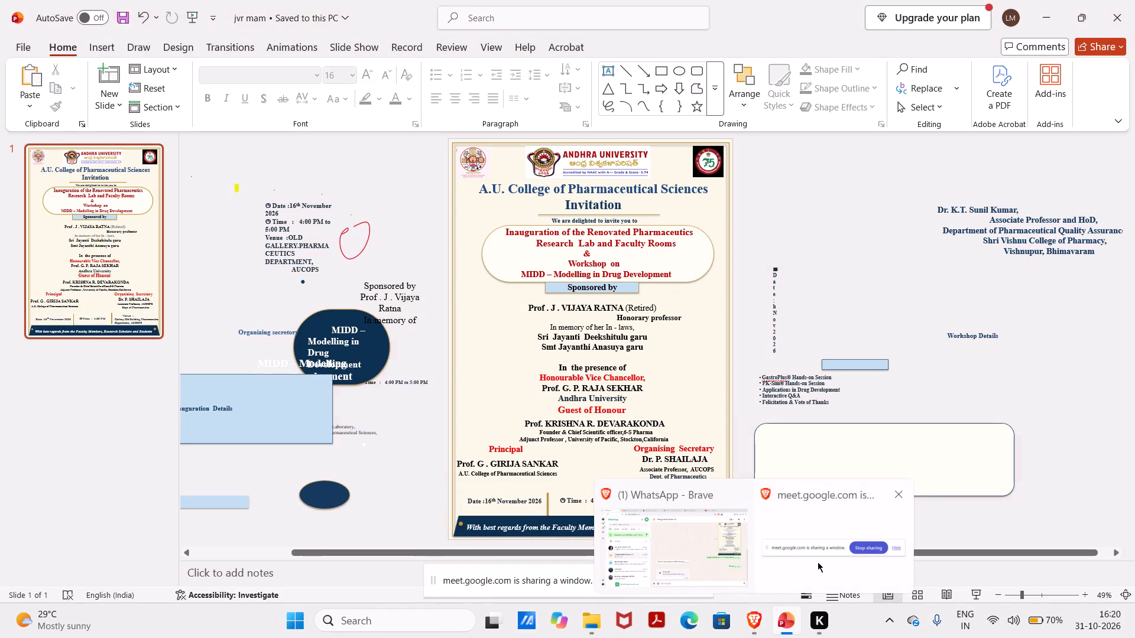
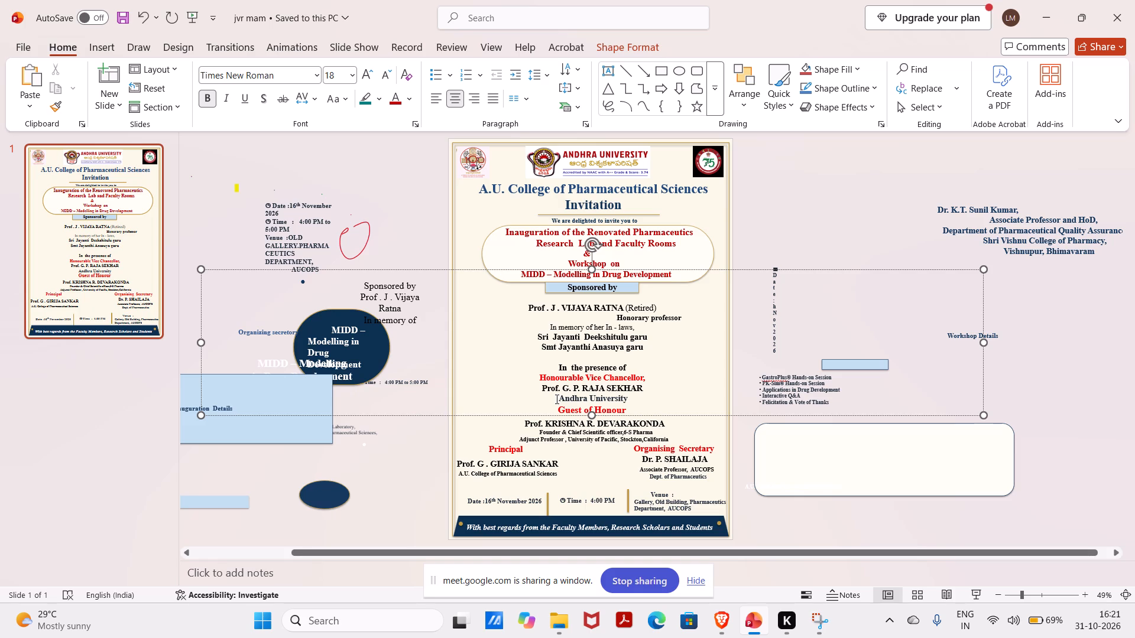
Shift the "Andhra University" line beneath the Vice Chancellor's name to the right with leading spaces.
{"action": "key", "text": "space"}
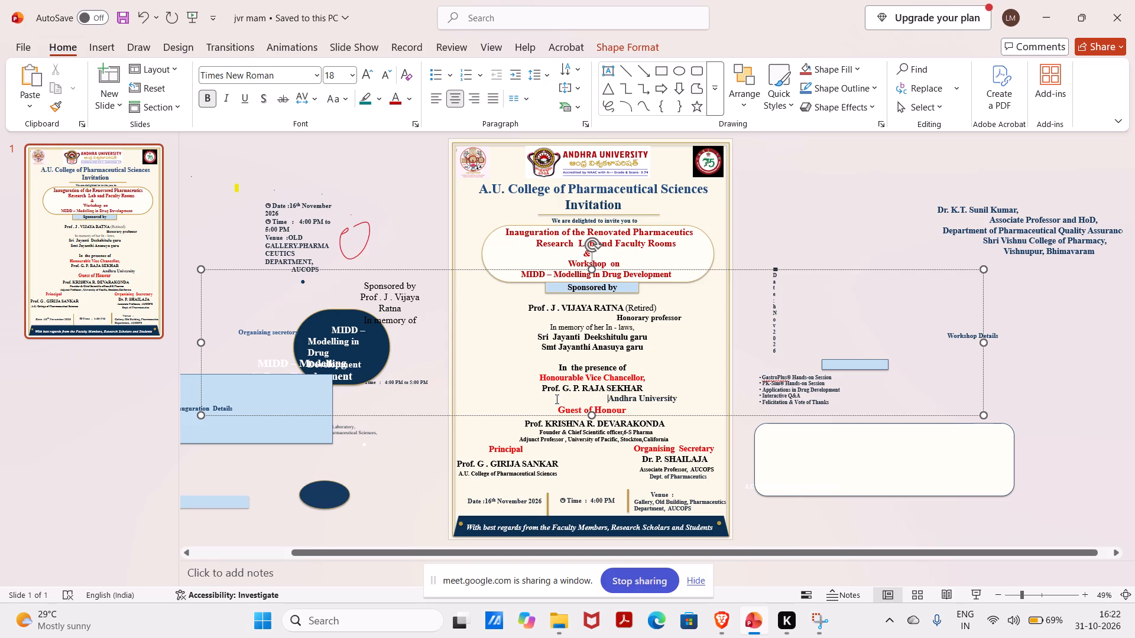
Remove the bold formatting from the "Andhra University" line beneath the Vice Chancellor's name.
{"action": "left_click_drag", "start_coordinate": [609, 399], "coordinate": [615, 399]}
{"action": "left_click_drag", "start_coordinate": [615, 399], "coordinate": [679, 395]}
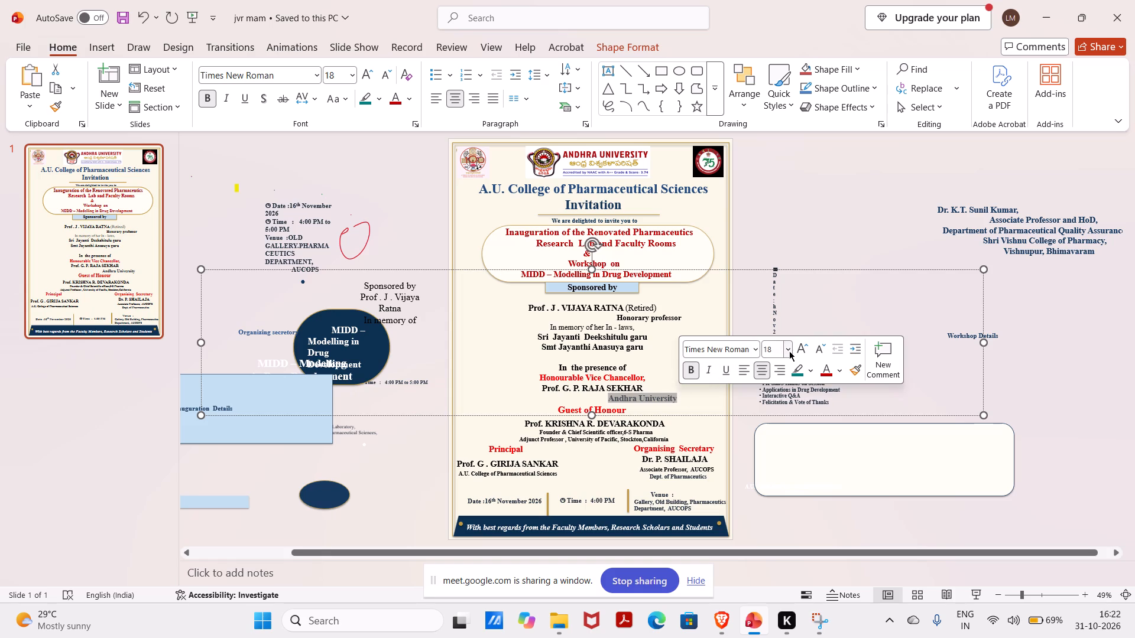
{"action": "left_click", "coordinate": [698, 370]}
{"action": "left_click", "coordinate": [766, 201]}
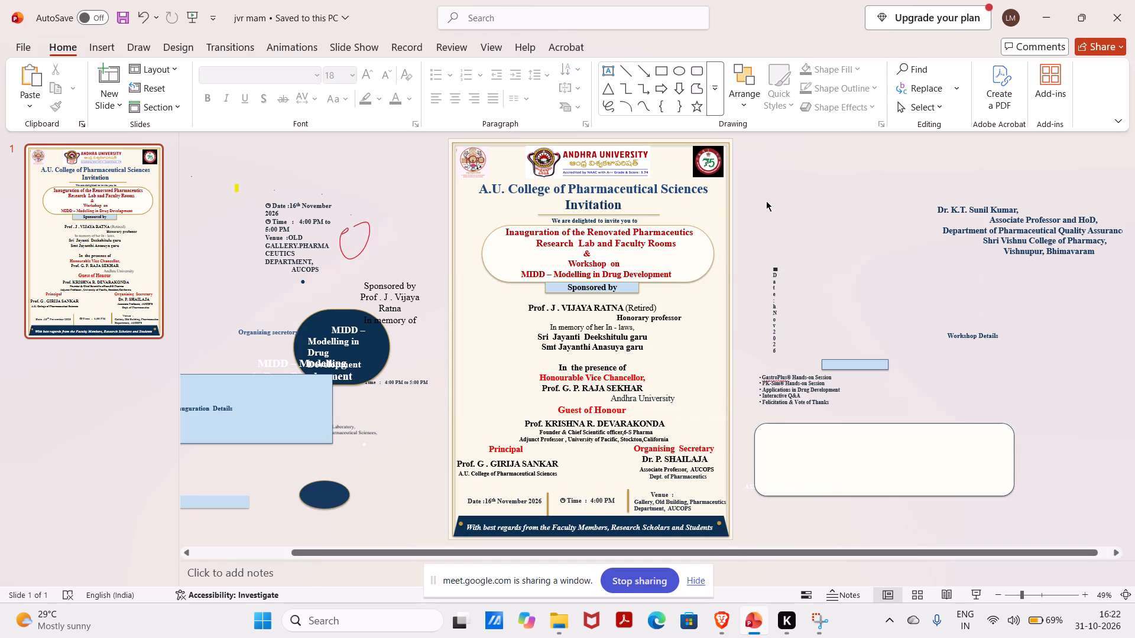
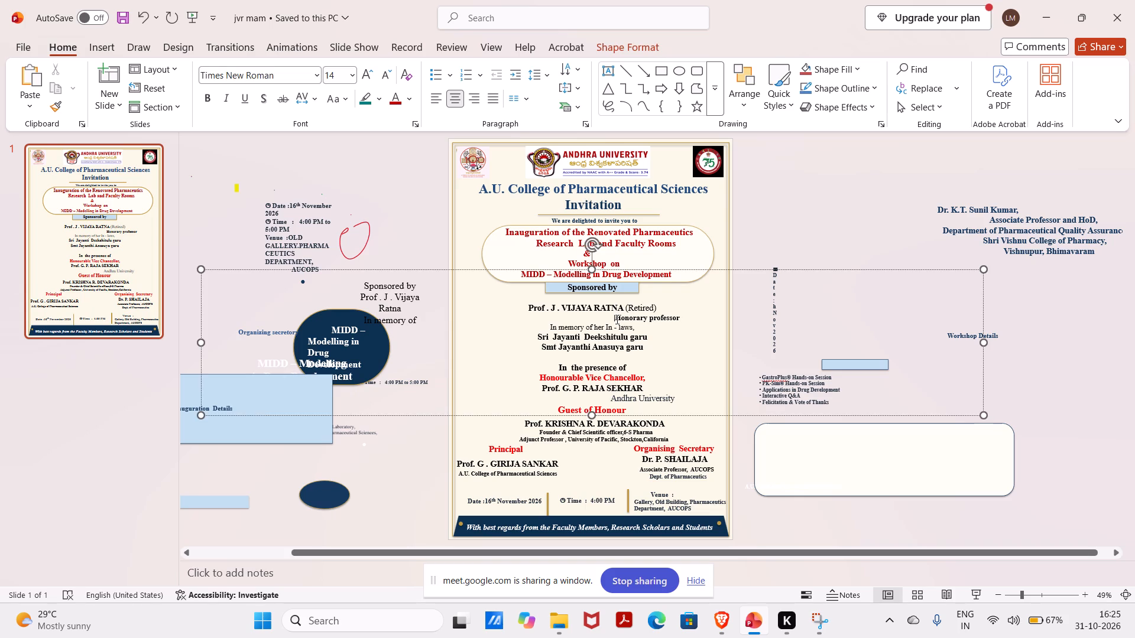
Move the "Honorary professor" line back toward the left by deleting leading spaces before it.
{"action": "key", "text": "BackSpace"}
{"action": "key", "text": "BackSpace"}
{"action": "key", "text": "BackSpace"}
{"action": "key", "text": "BackSpace"}
{"action": "key", "text": "BackSpace"}
{"action": "key", "text": "BackSpace"}
{"action": "key", "text": "BackSpace"}
{"action": "key", "text": "BackSpace"}
{"action": "key", "text": "BackSpace"}
{"action": "key", "text": "BackSpace"}
{"action": "key", "text": "BackSpace"}
{"action": "left_click", "coordinate": [780, 246]}
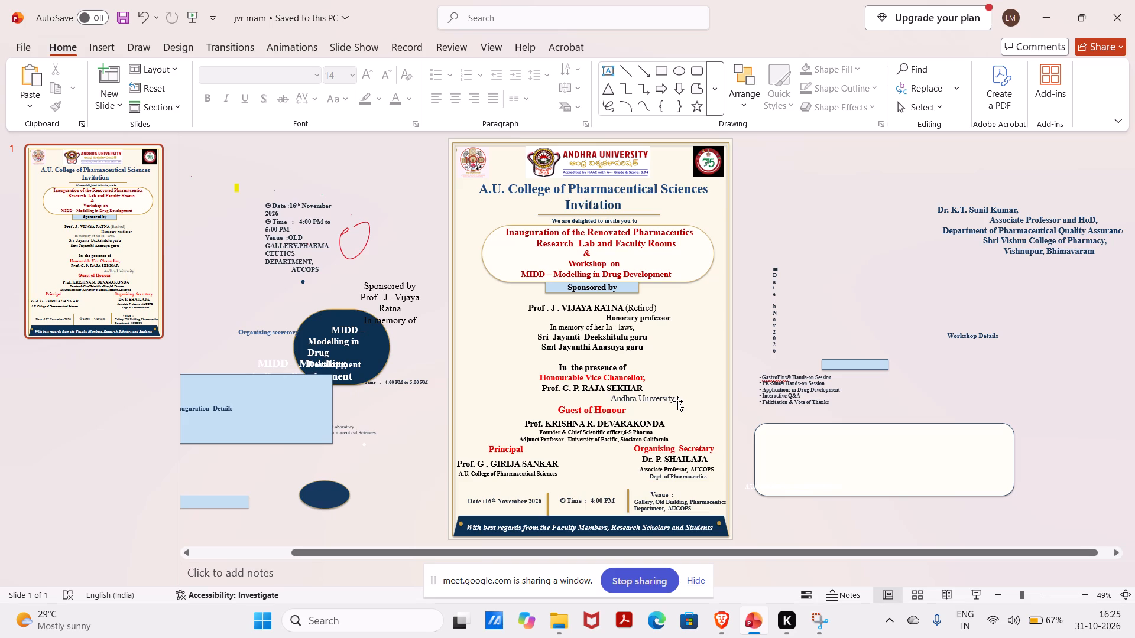
{"action": "left_click", "coordinate": [605, 320]}
{"action": "key", "text": "BackSpace"}
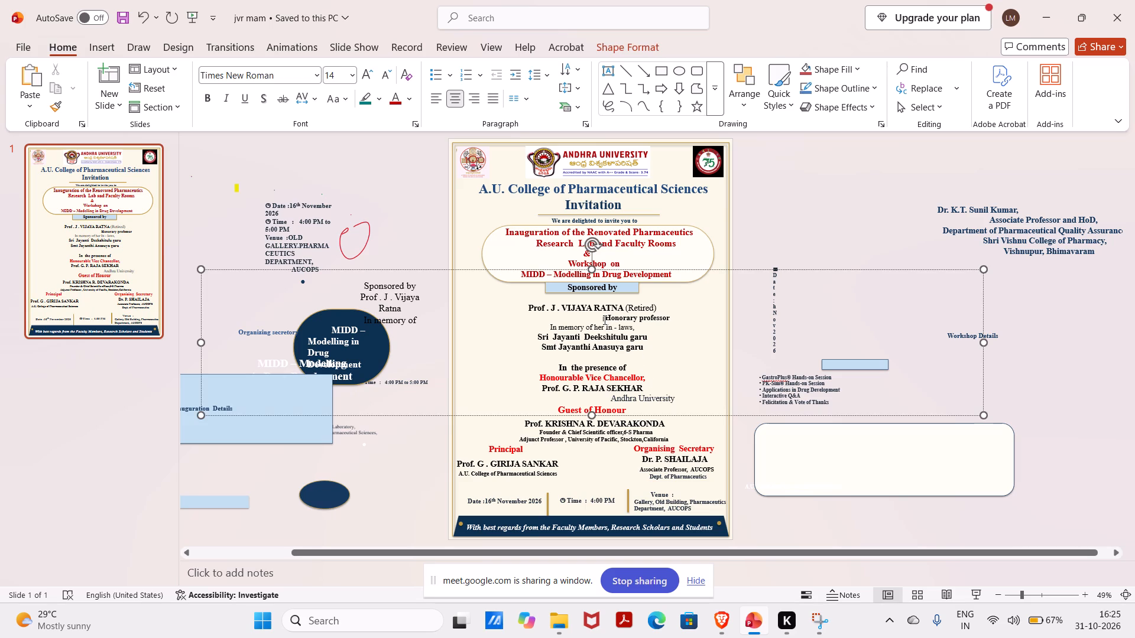
{"action": "key", "text": "BackSpace"}
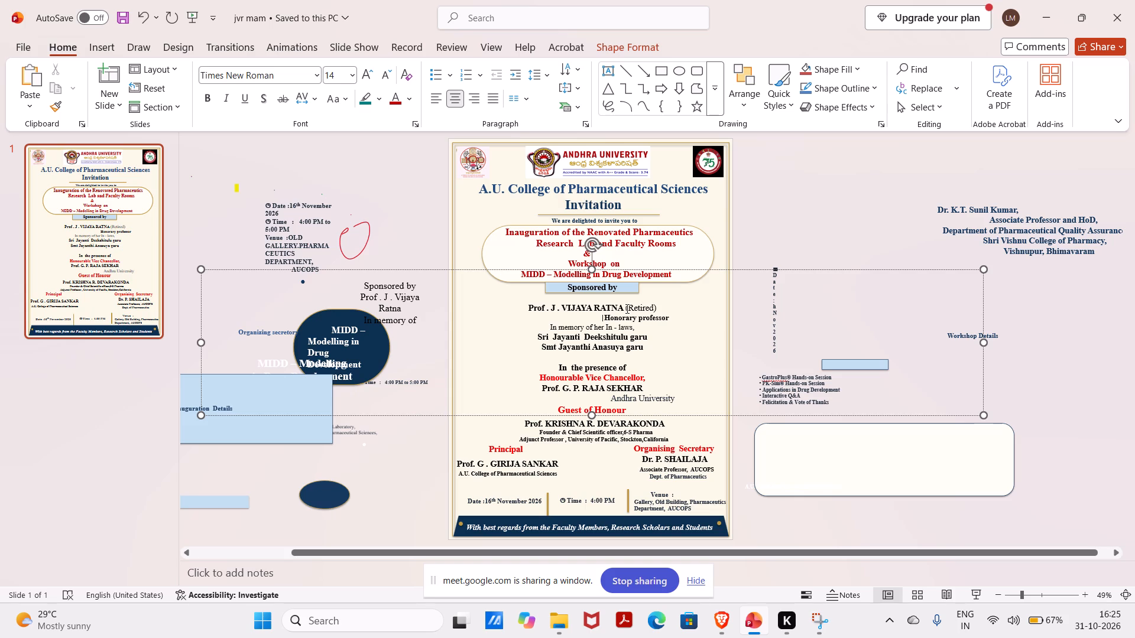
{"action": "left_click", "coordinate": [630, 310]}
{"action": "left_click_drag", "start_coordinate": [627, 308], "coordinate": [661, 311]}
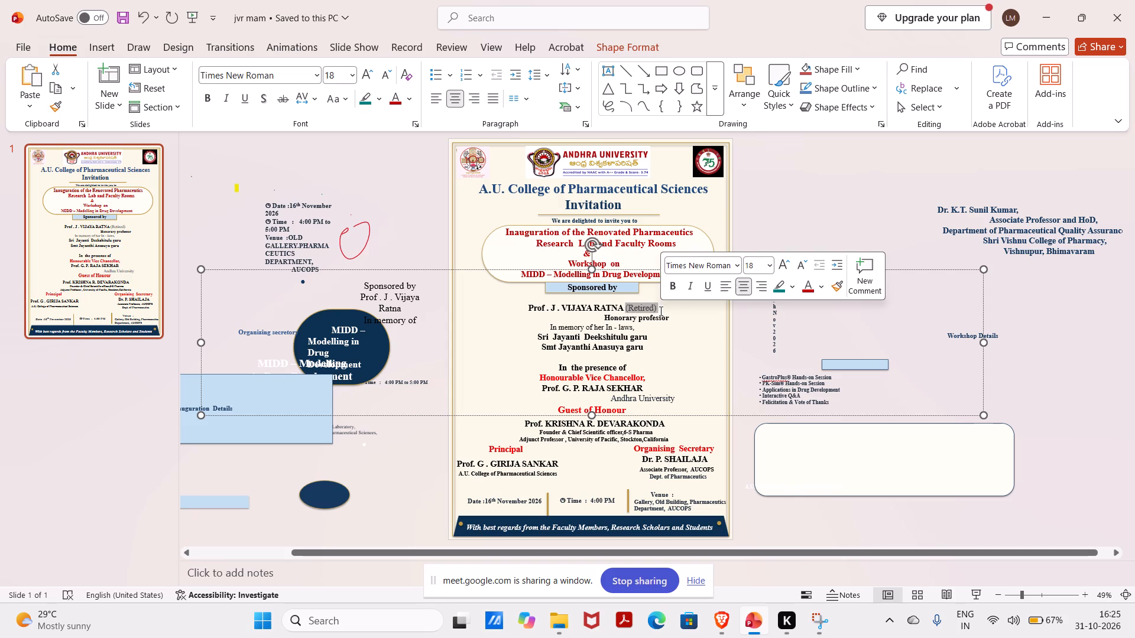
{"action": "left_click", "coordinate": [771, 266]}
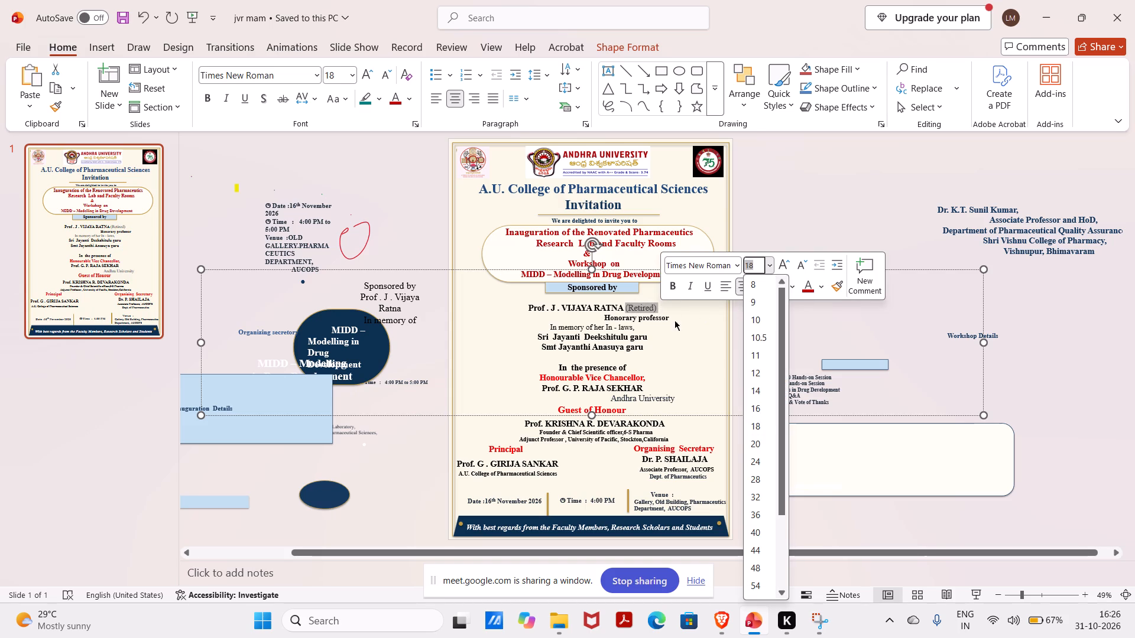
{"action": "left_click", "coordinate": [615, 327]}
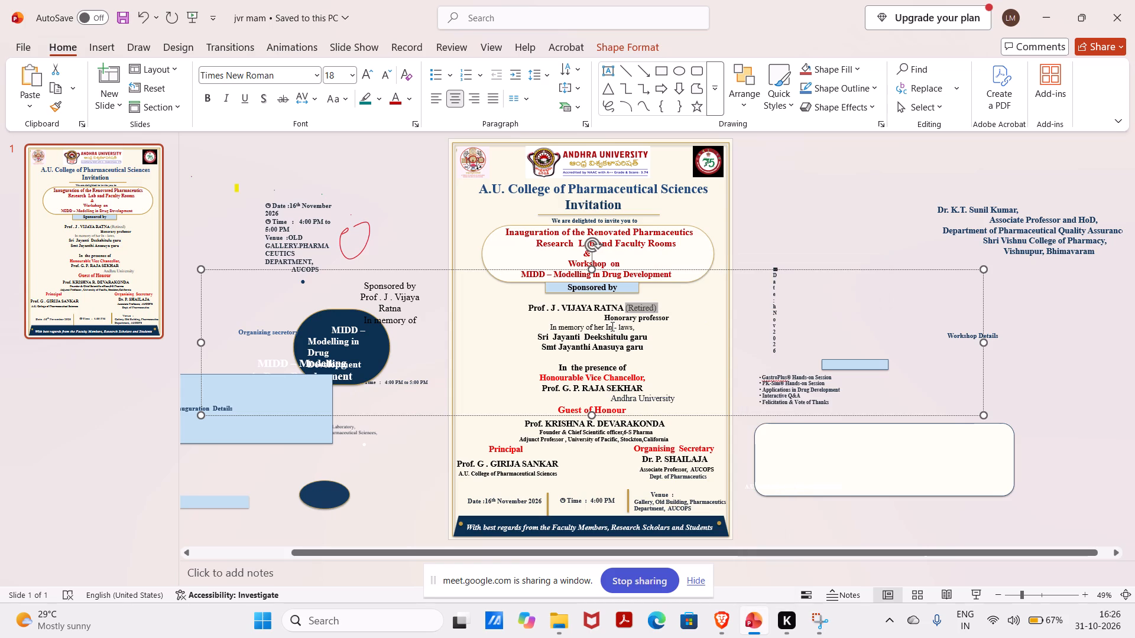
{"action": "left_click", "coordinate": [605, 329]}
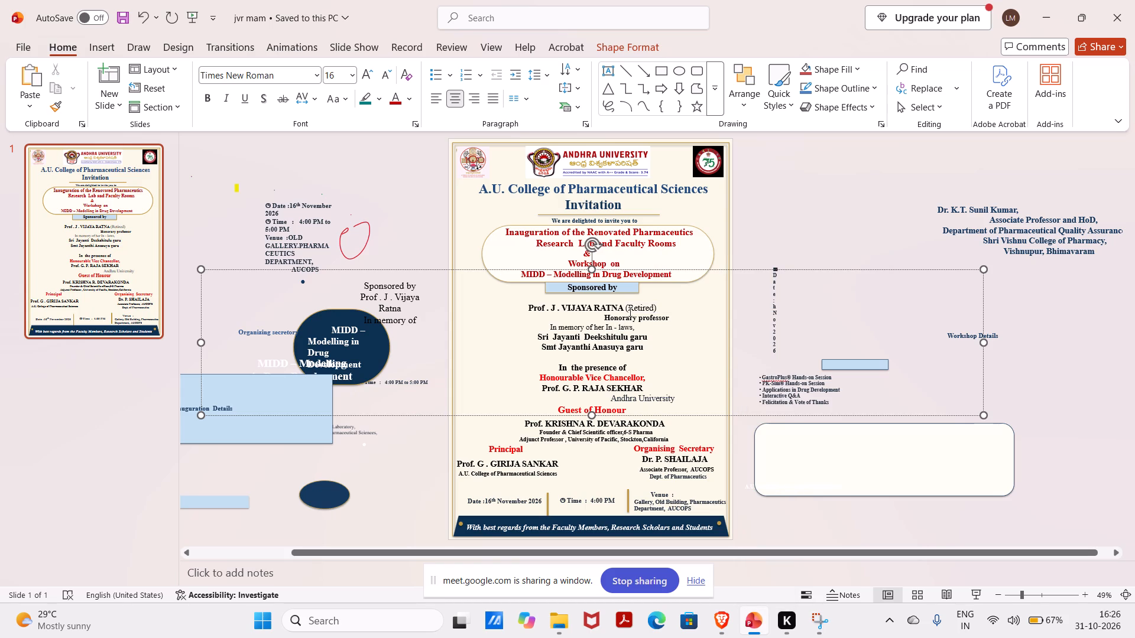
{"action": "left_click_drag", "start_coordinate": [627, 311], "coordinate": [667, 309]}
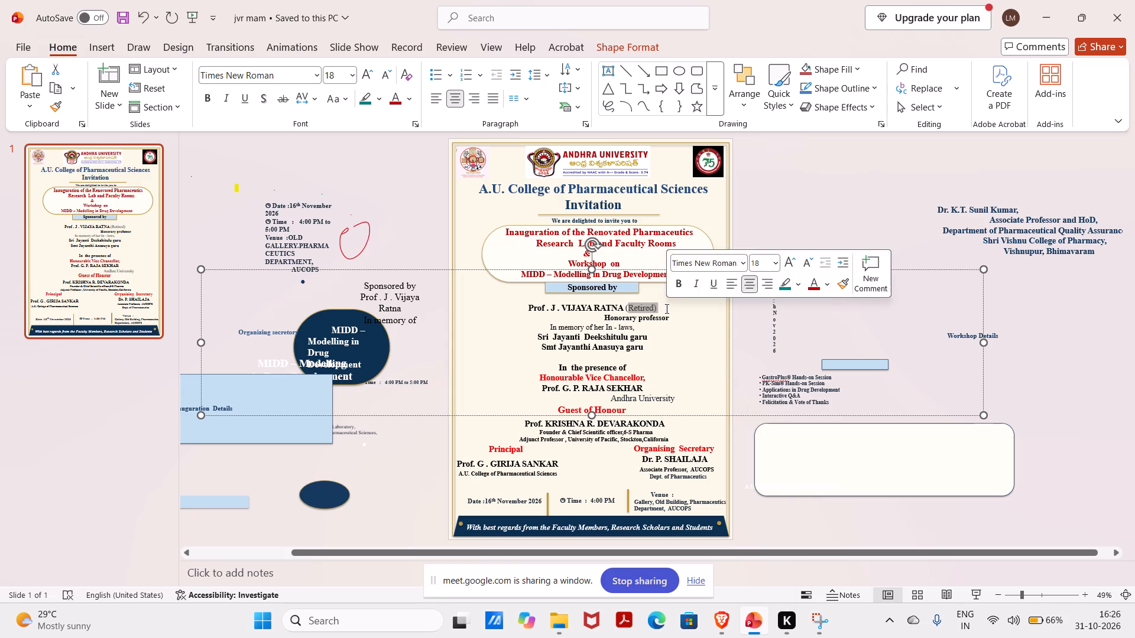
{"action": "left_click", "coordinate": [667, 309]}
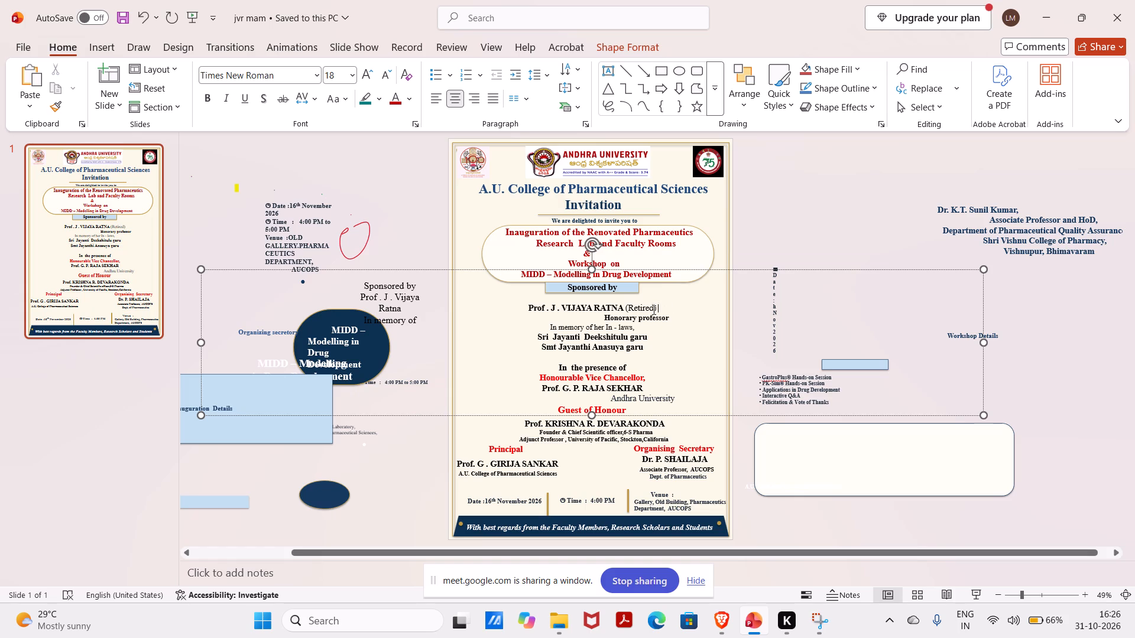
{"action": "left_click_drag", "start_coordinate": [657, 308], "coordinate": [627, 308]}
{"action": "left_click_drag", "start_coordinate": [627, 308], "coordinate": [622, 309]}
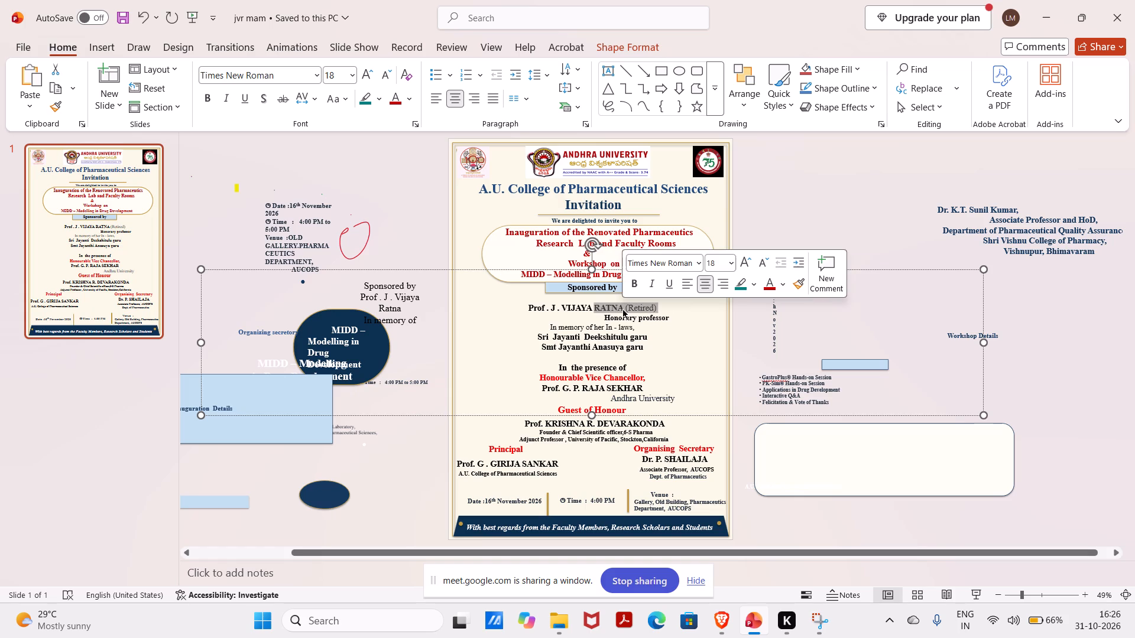
Nudge the text box holding the sponsor and Vice Chancellor details slightly to the left.
{"action": "left_click", "coordinate": [695, 332]}
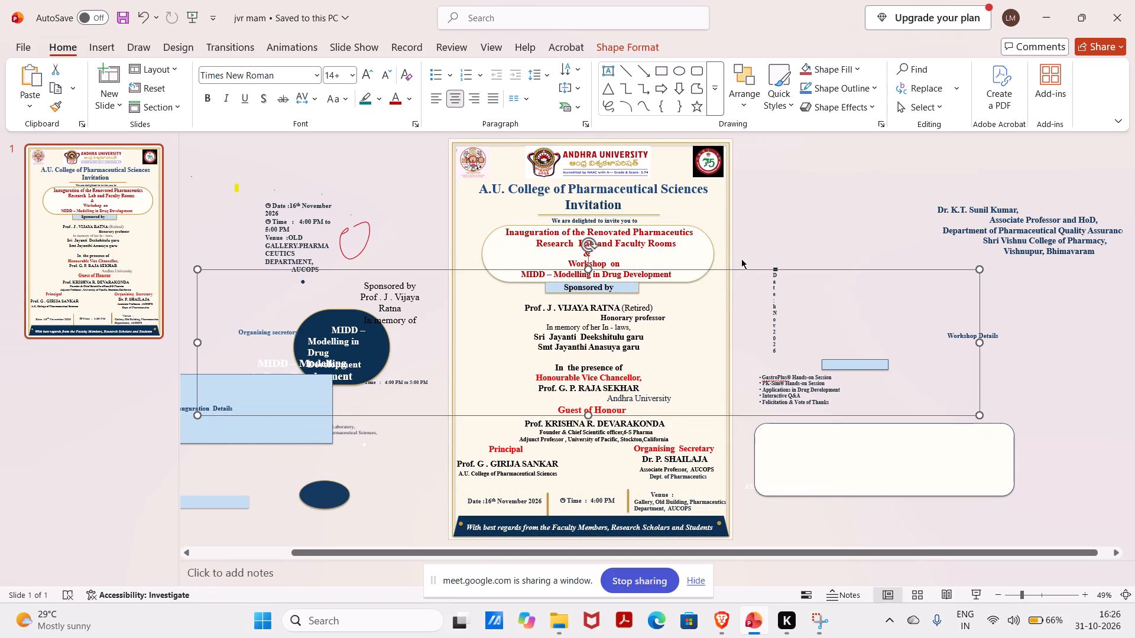
{"action": "left_click", "coordinate": [773, 203]}
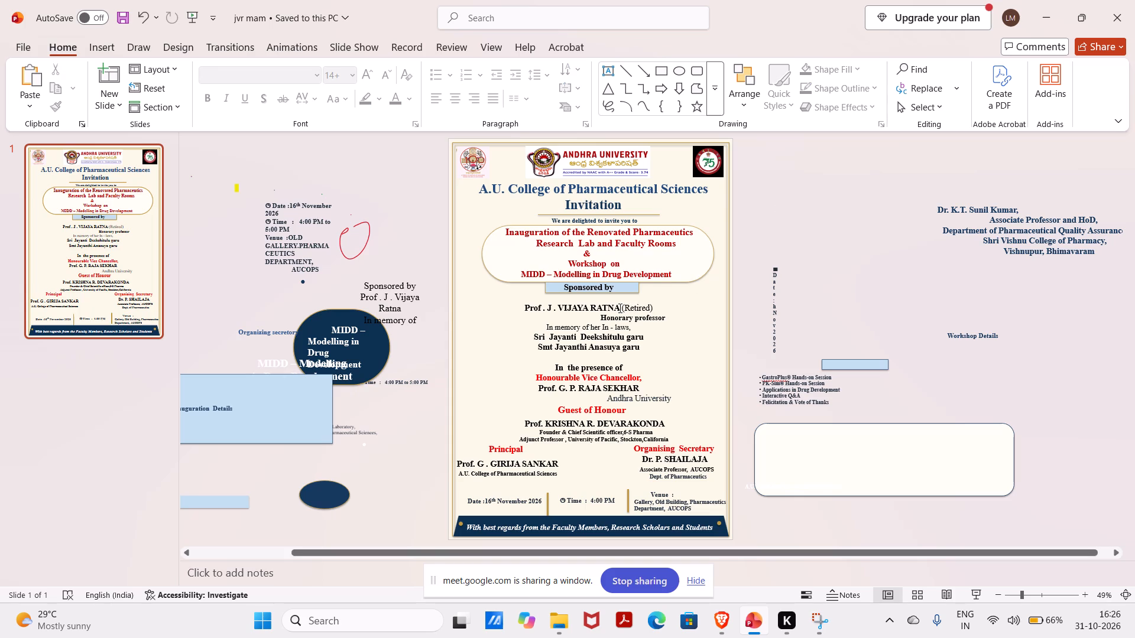
Set the font size of "(Retired)" after the sponsoring professor's name to 16.
{"action": "left_click_drag", "start_coordinate": [622, 308], "coordinate": [664, 310]}
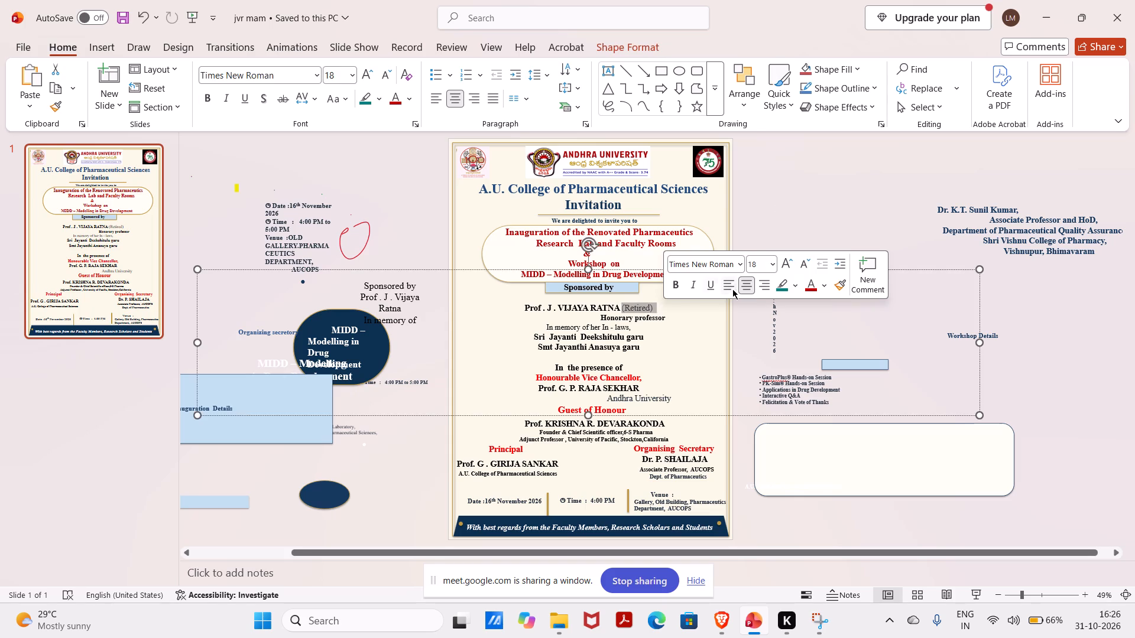
{"action": "left_click", "coordinate": [768, 265]}
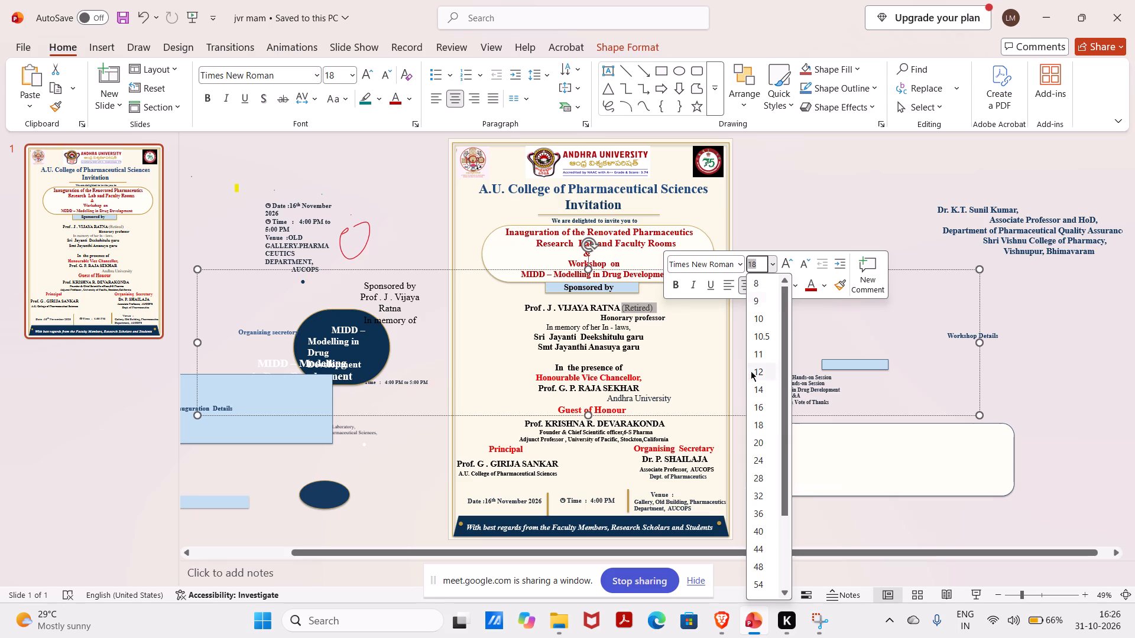
{"action": "left_click", "coordinate": [760, 410]}
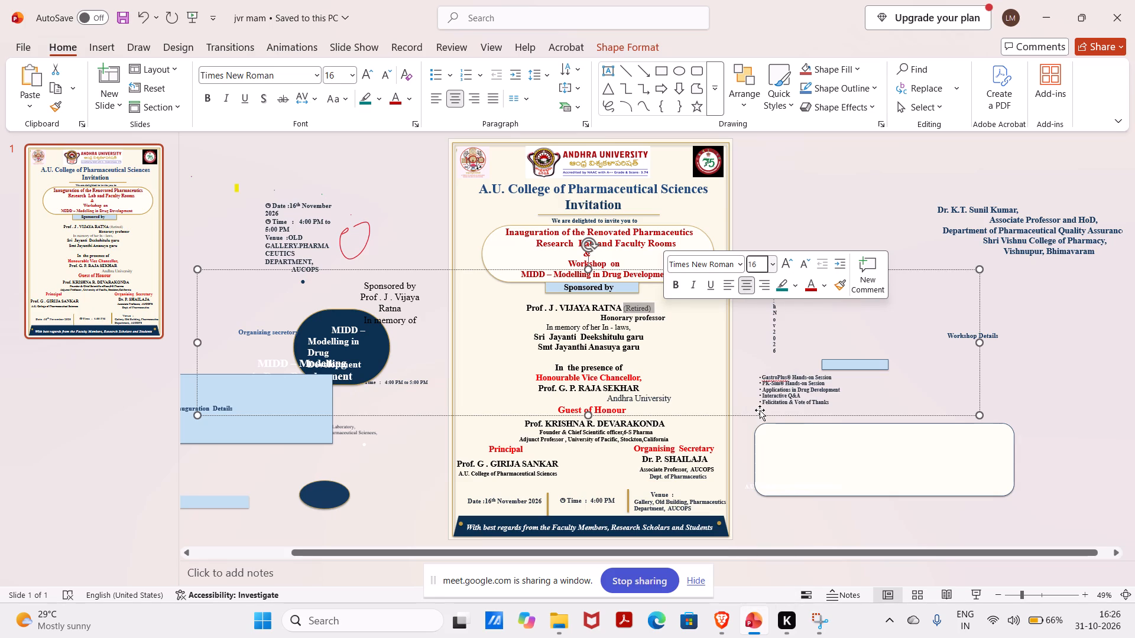
{"action": "left_click", "coordinate": [687, 352]}
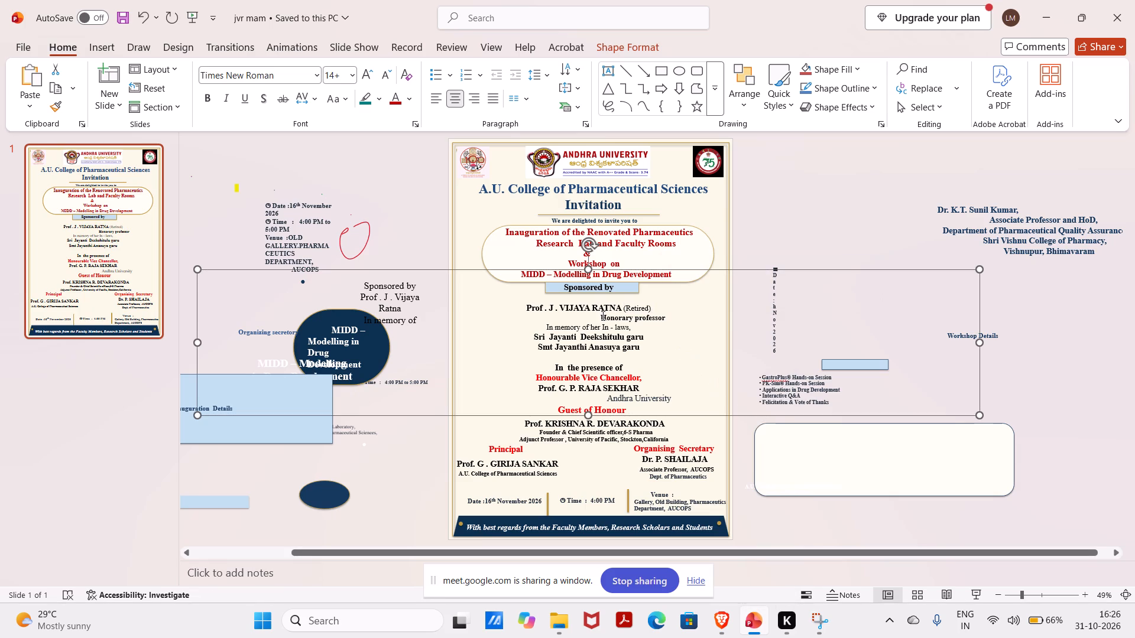
Remove the bold formatting from the "Honorary professor" line beneath the sponsor's name.
{"action": "left_click_drag", "start_coordinate": [601, 319], "coordinate": [672, 322]}
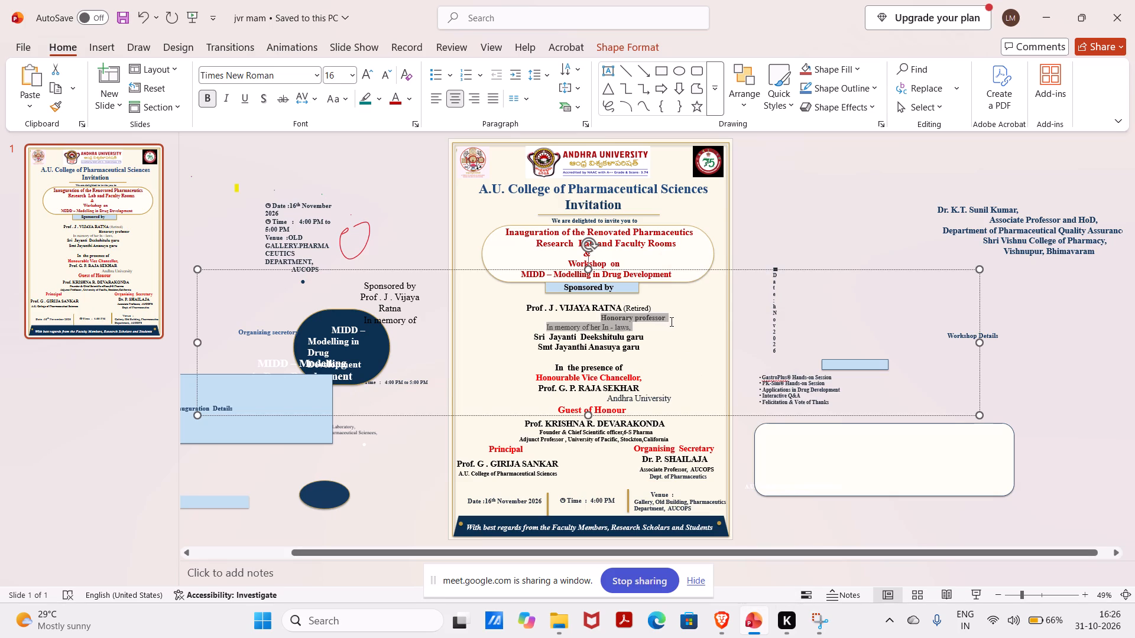
{"action": "left_click", "coordinate": [709, 338]}
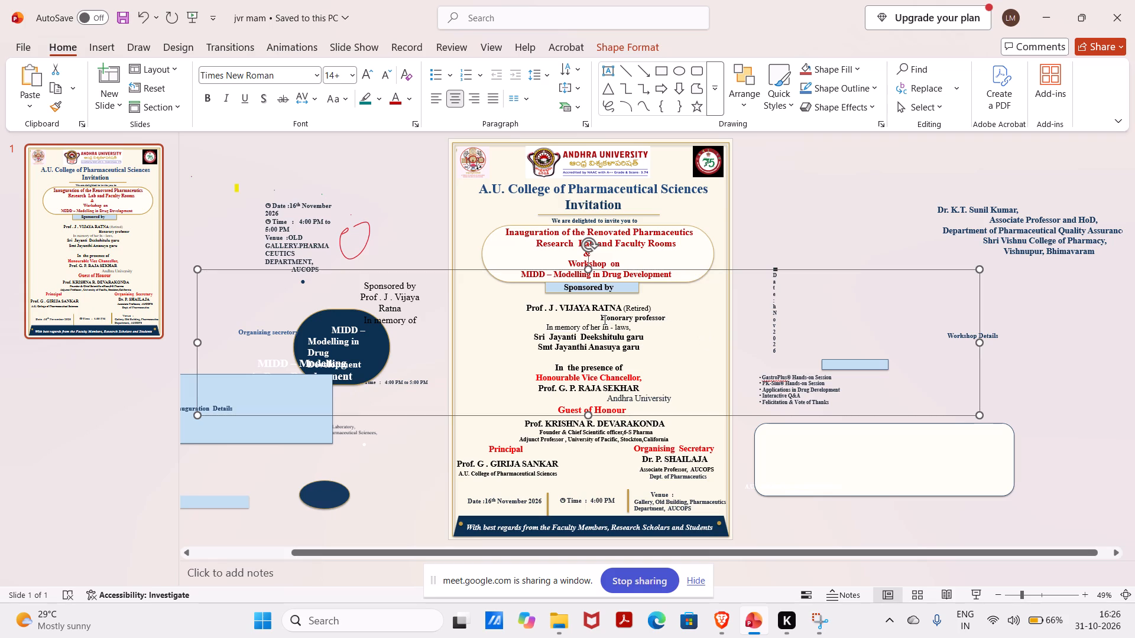
{"action": "left_click", "coordinate": [603, 327]}
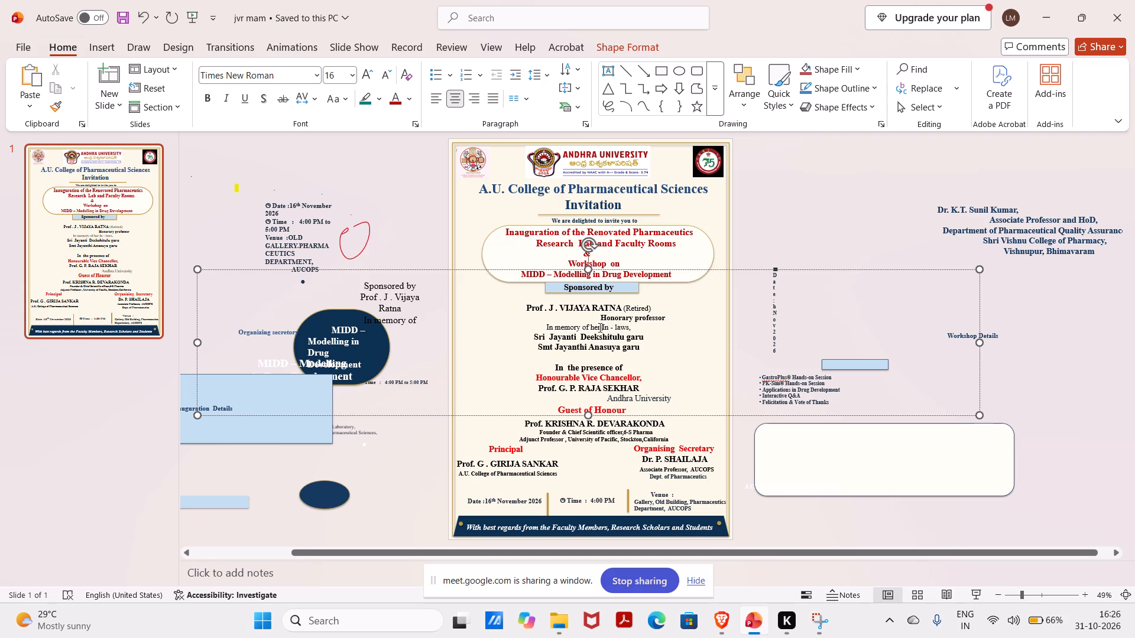
{"action": "left_click", "coordinate": [579, 331]}
{"action": "left_click_drag", "start_coordinate": [601, 320], "coordinate": [671, 317]}
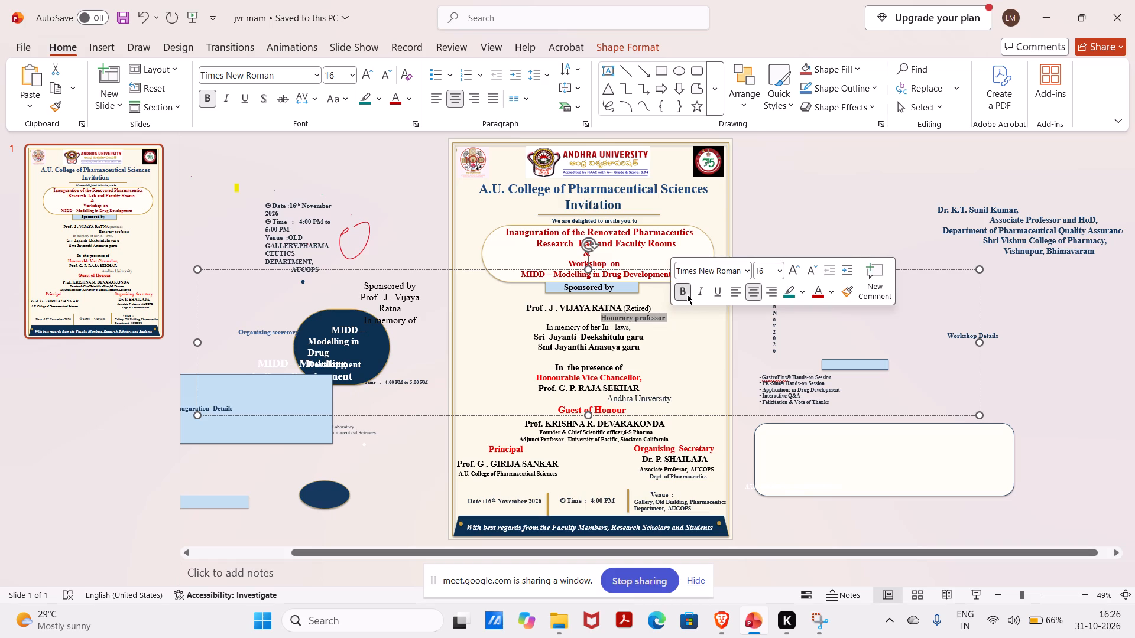
{"action": "left_click", "coordinate": [687, 294]}
{"action": "left_click", "coordinate": [771, 216]}
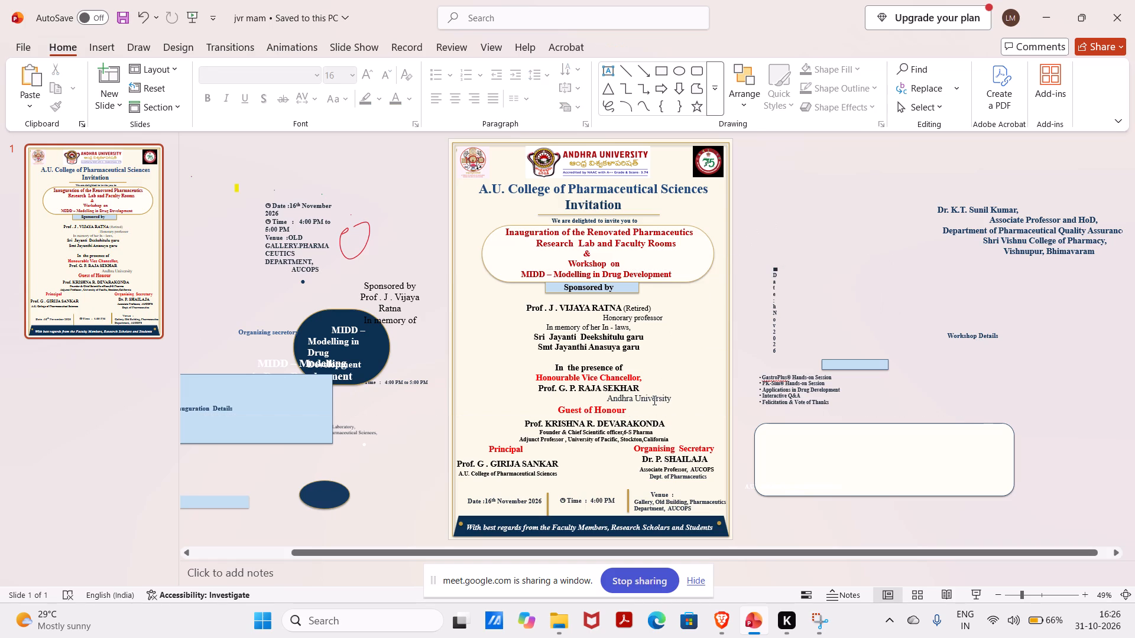
Apply bold formatting to the "Andhra University" line beneath the Vice Chancellor's name.
{"action": "left_click", "coordinate": [606, 401]}
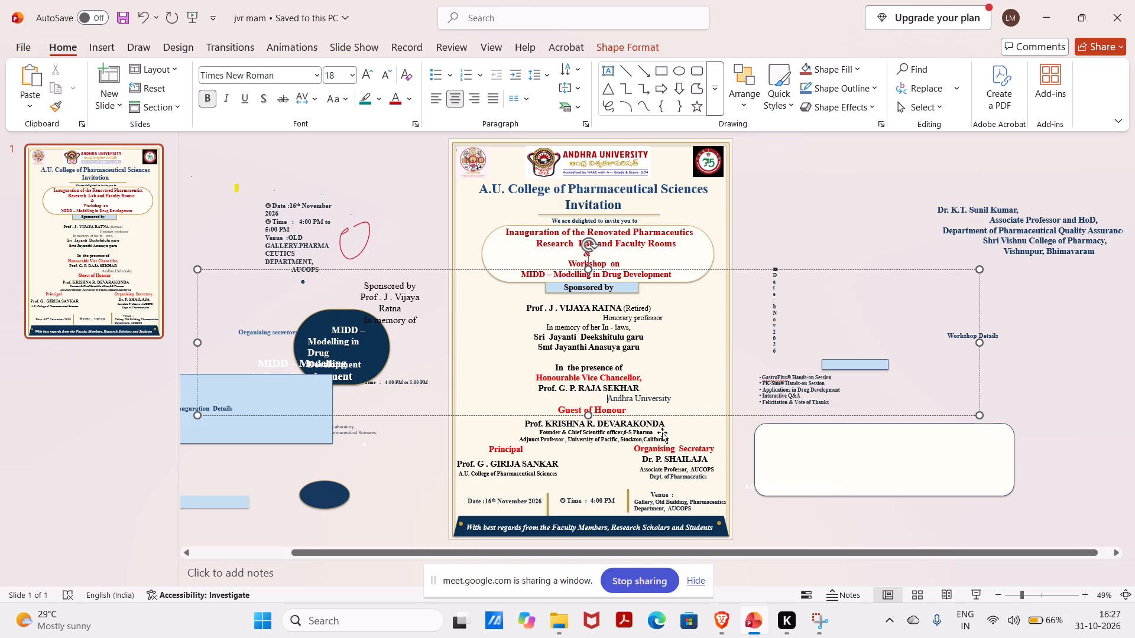
{"action": "left_click", "coordinate": [843, 222]}
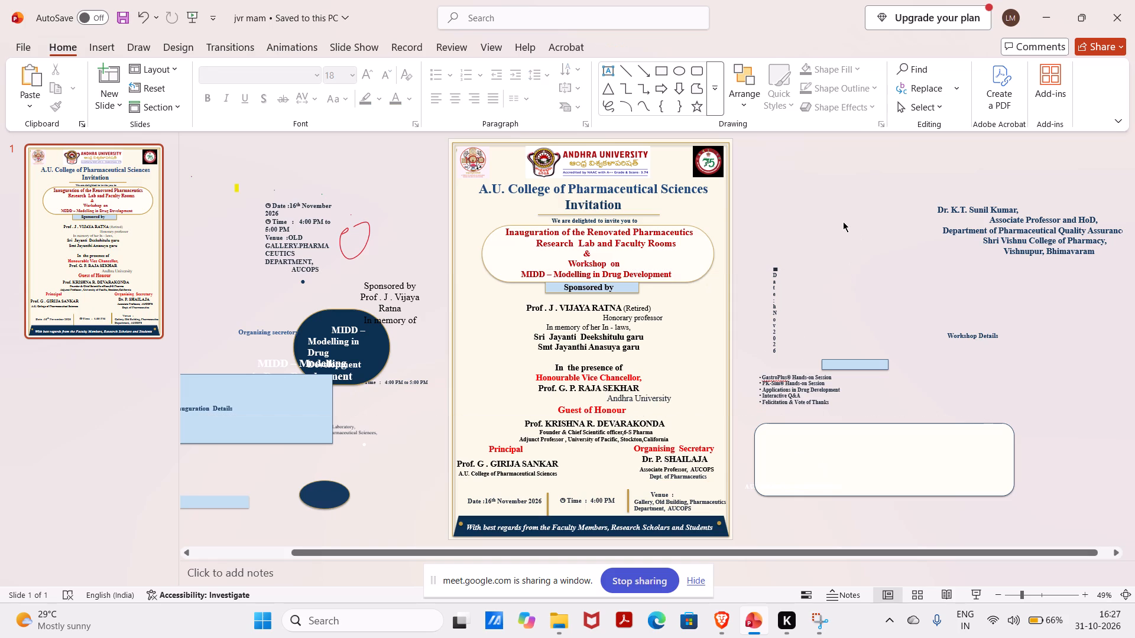
{"action": "left_click", "coordinate": [672, 396]}
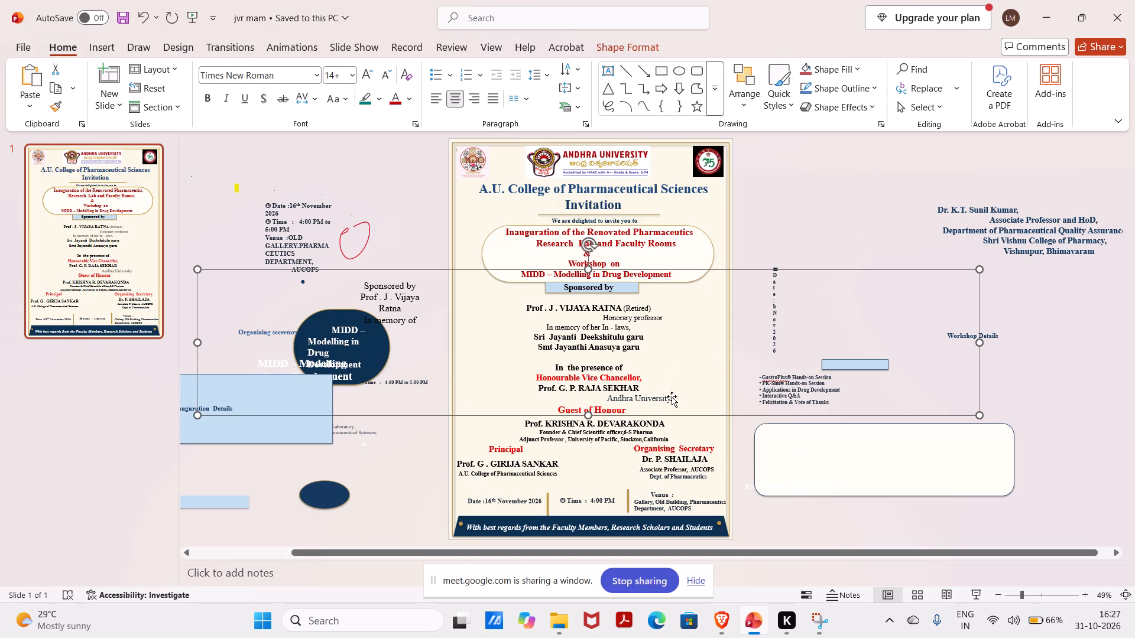
{"action": "left_click_drag", "start_coordinate": [609, 399], "coordinate": [640, 399]}
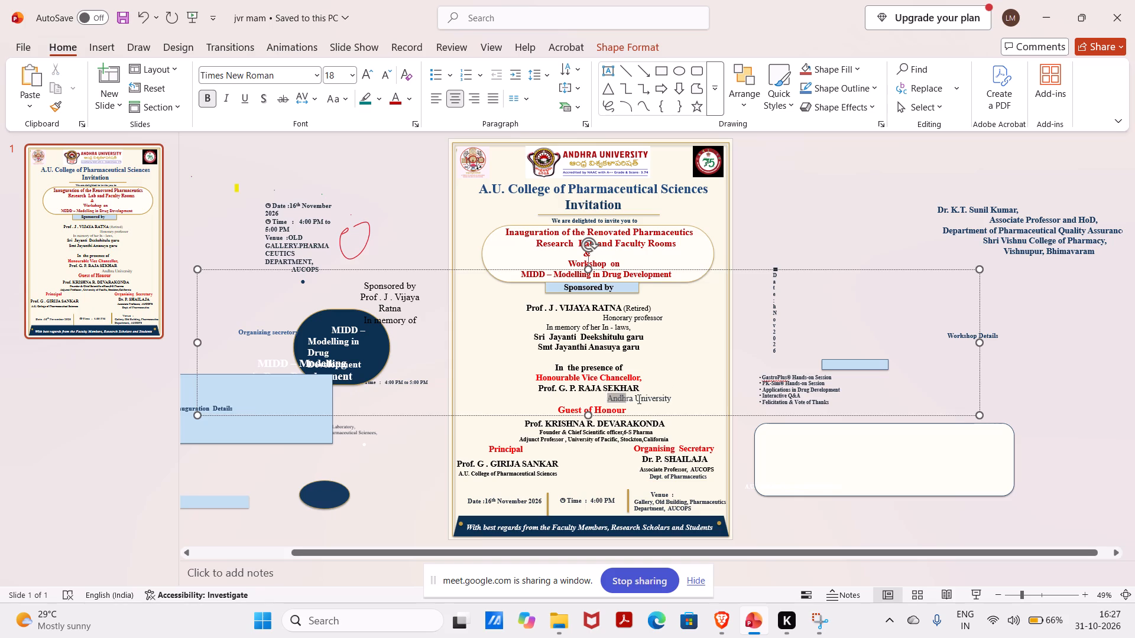
{"action": "left_click_drag", "start_coordinate": [640, 399], "coordinate": [672, 401]}
{"action": "left_click", "coordinate": [682, 384]}
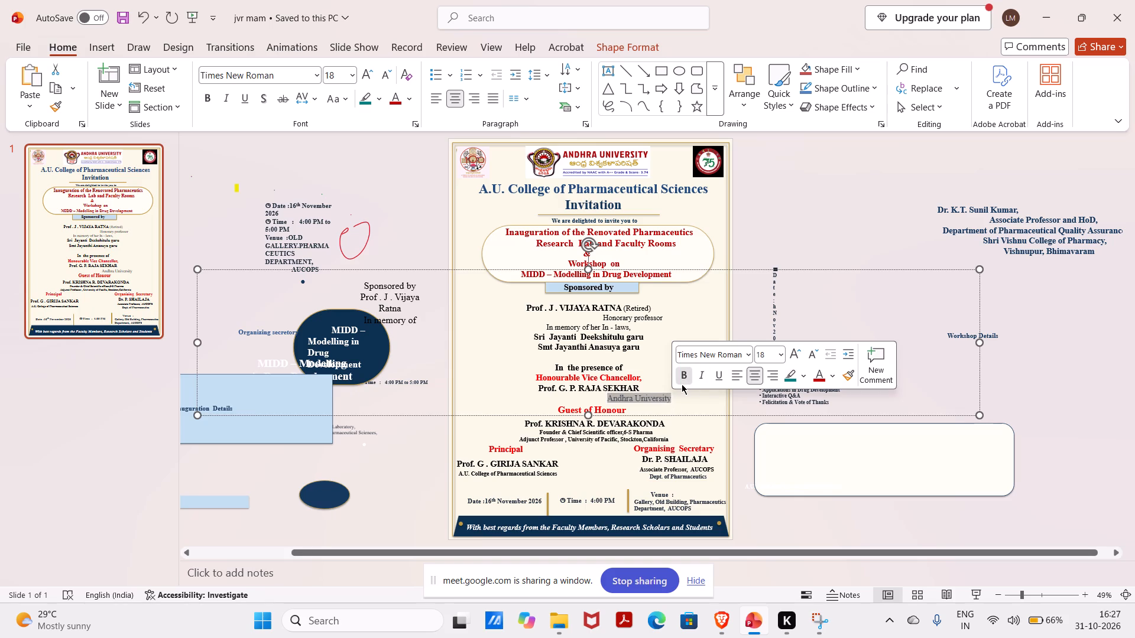
{"action": "left_click", "coordinate": [755, 240]}
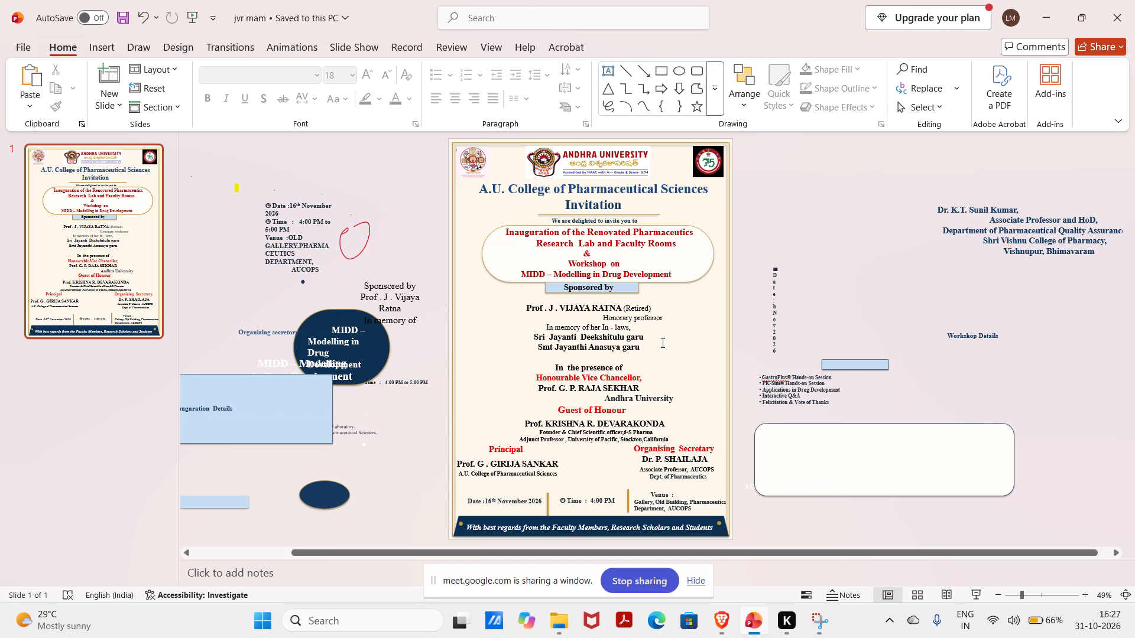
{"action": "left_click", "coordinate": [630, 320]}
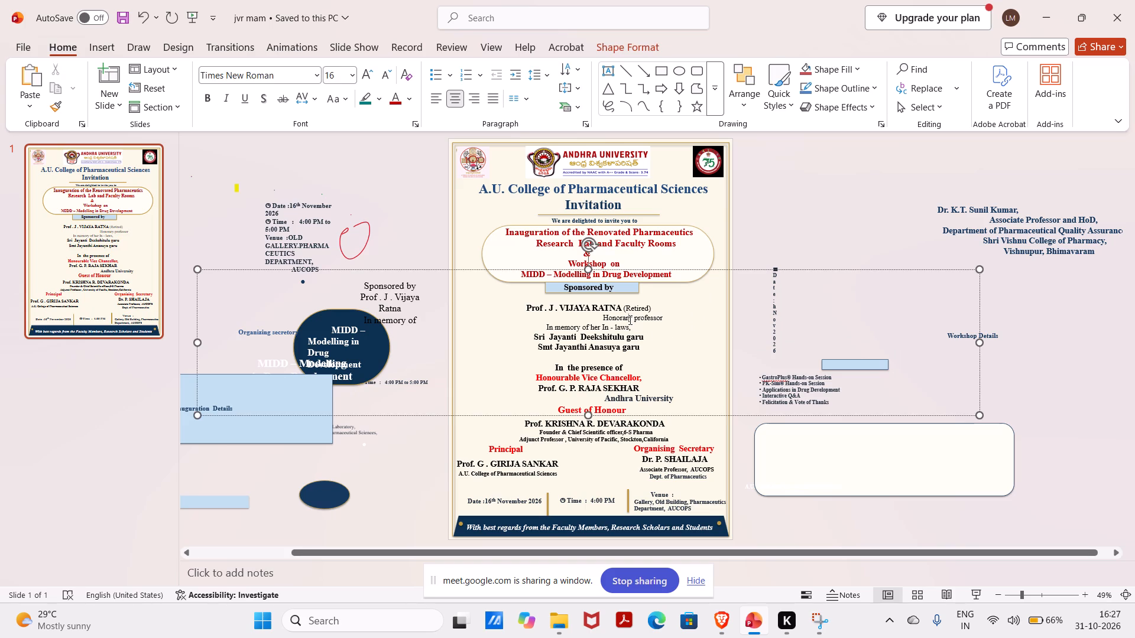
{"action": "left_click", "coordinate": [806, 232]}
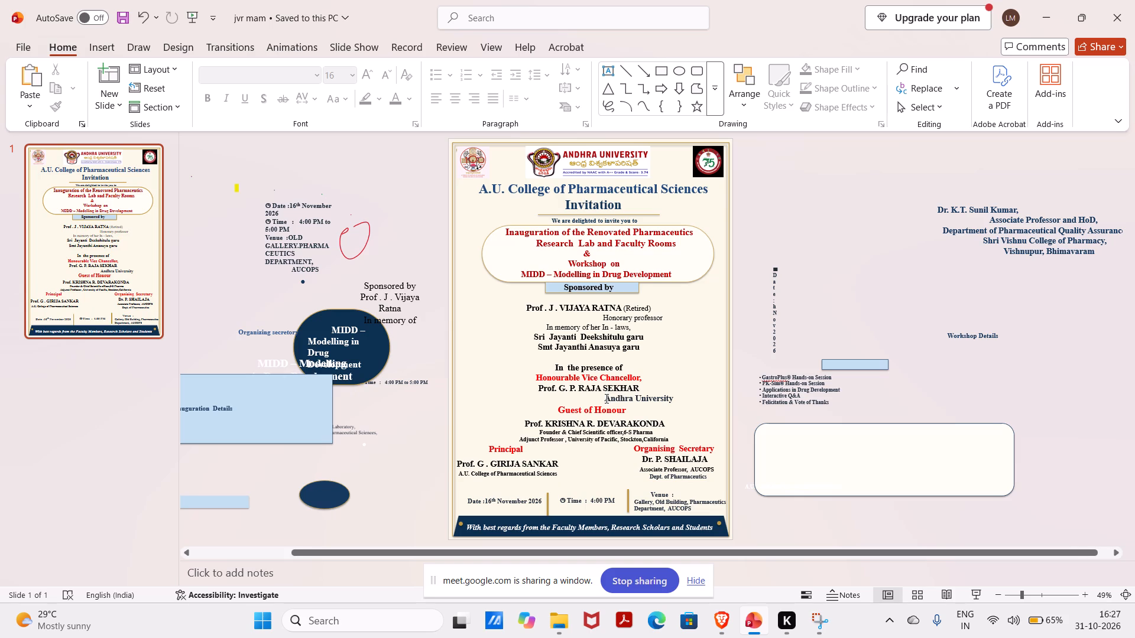
Remove the bold formatting from the "Andhra University" line beneath the Vice Chancellor's name.
{"action": "left_click_drag", "start_coordinate": [606, 399], "coordinate": [670, 406]}
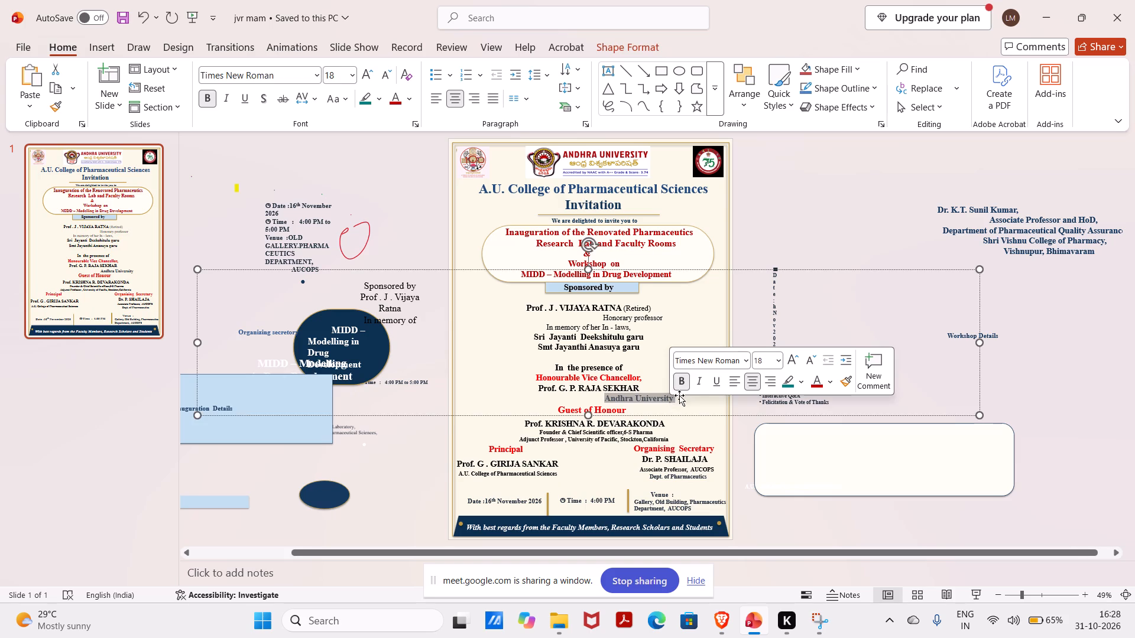
{"action": "left_click", "coordinate": [685, 388]}
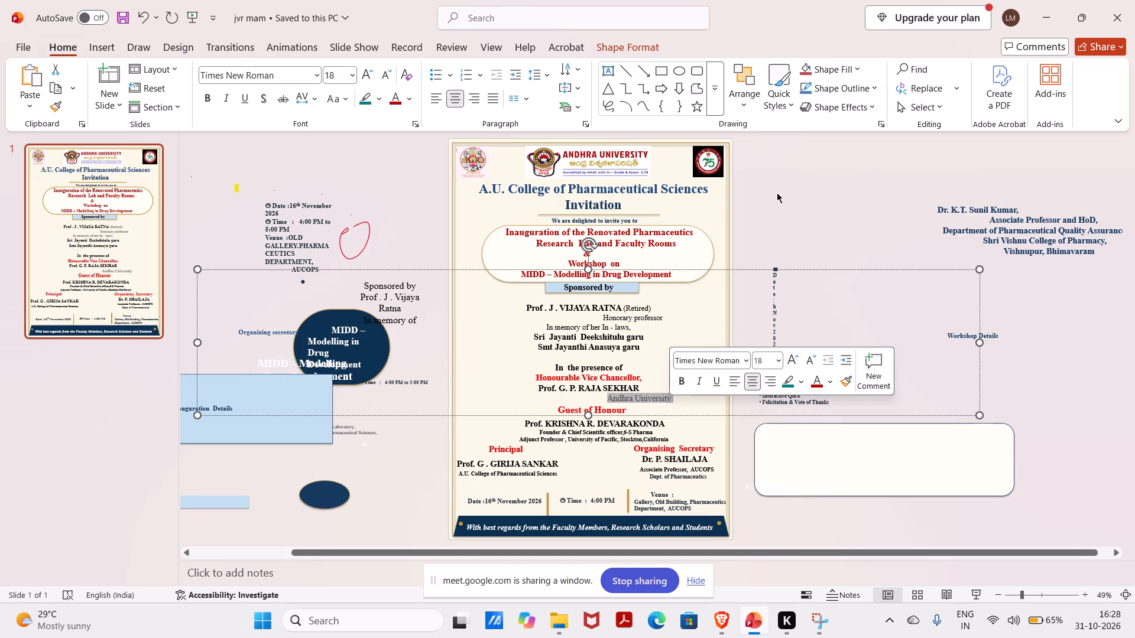
{"action": "left_click", "coordinate": [777, 193]}
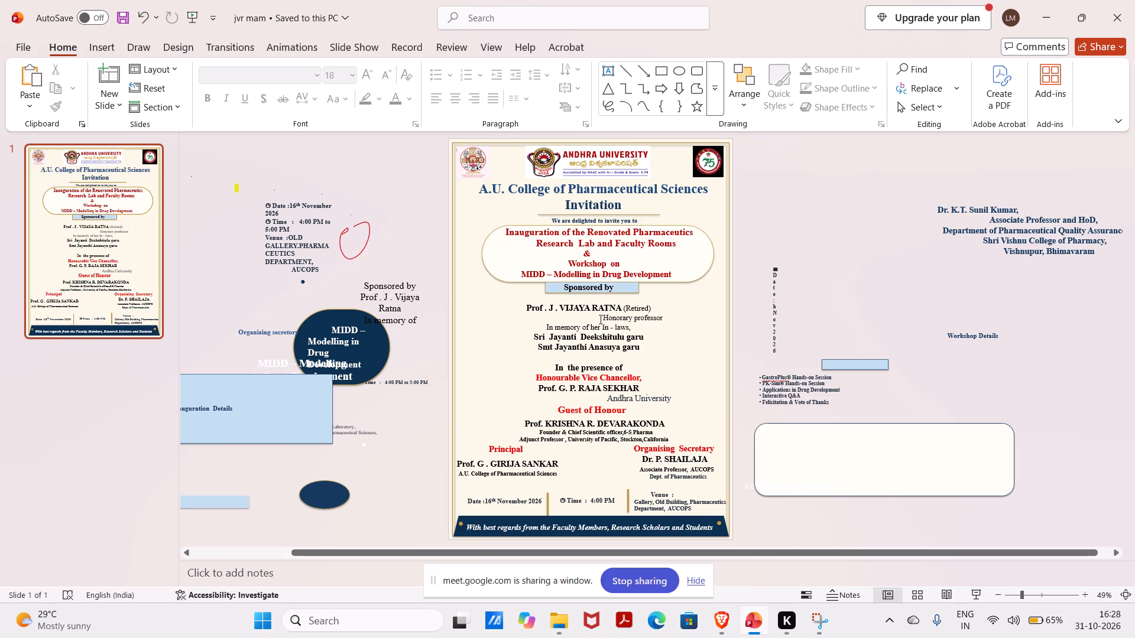
Shift the "Honorary professor" line slightly left by deleting a few of the spaces before it.
{"action": "left_click", "coordinate": [600, 320]}
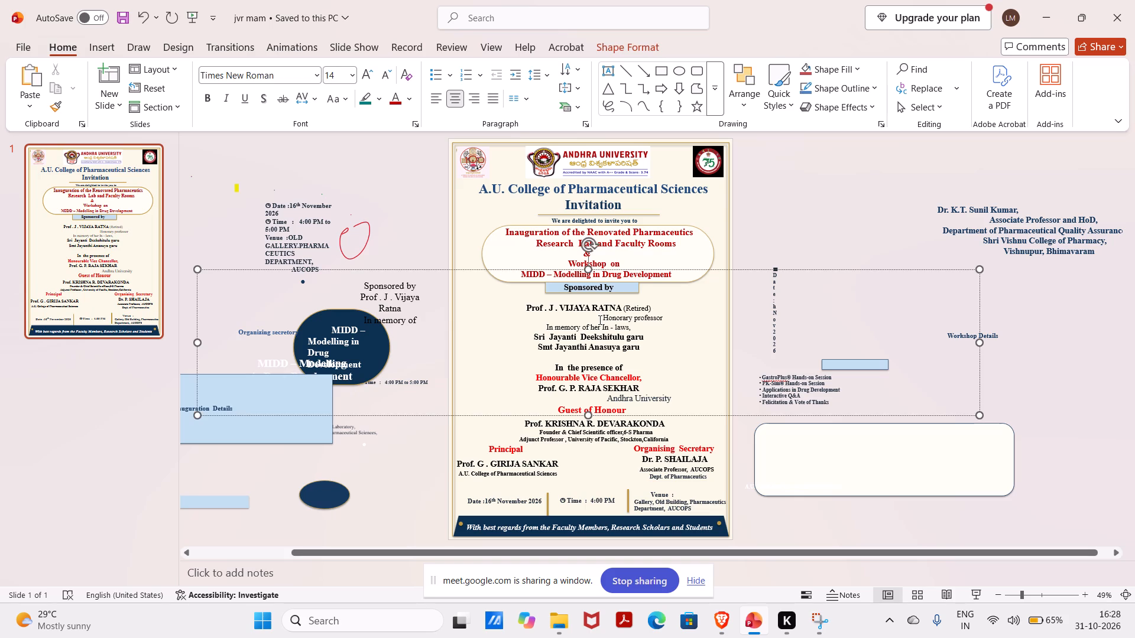
{"action": "key", "text": "BackSpace"}
{"action": "key", "text": "BackSpace"}
{"action": "key", "text": "BackSpace"}
{"action": "key", "text": "BackSpace"}
{"action": "key", "text": "BackSpace"}
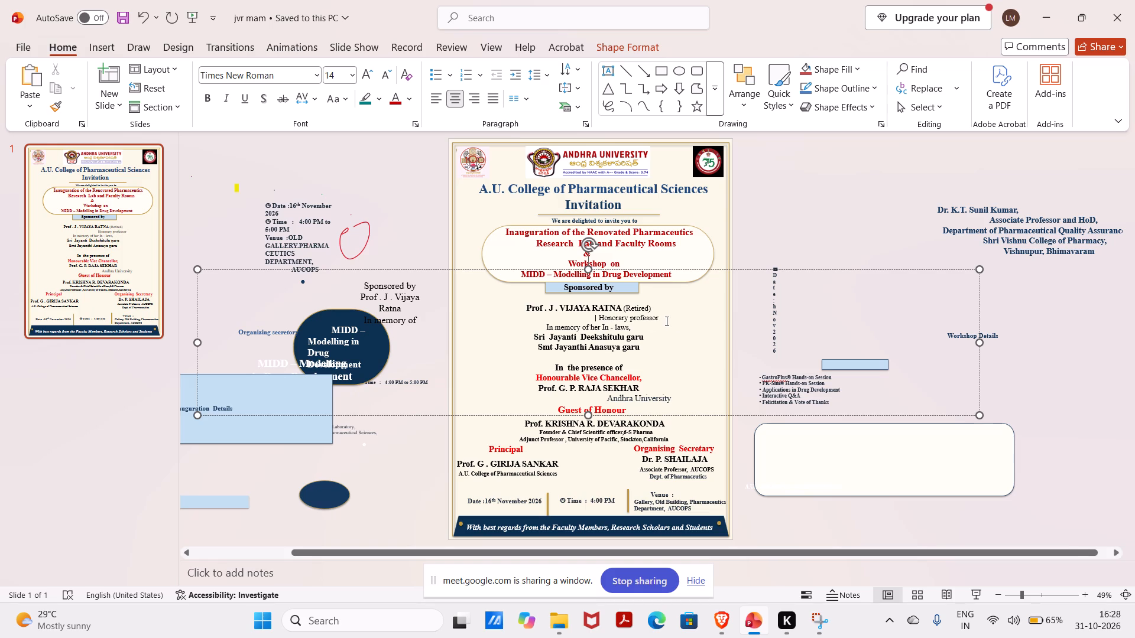
{"action": "left_click", "coordinate": [778, 226]}
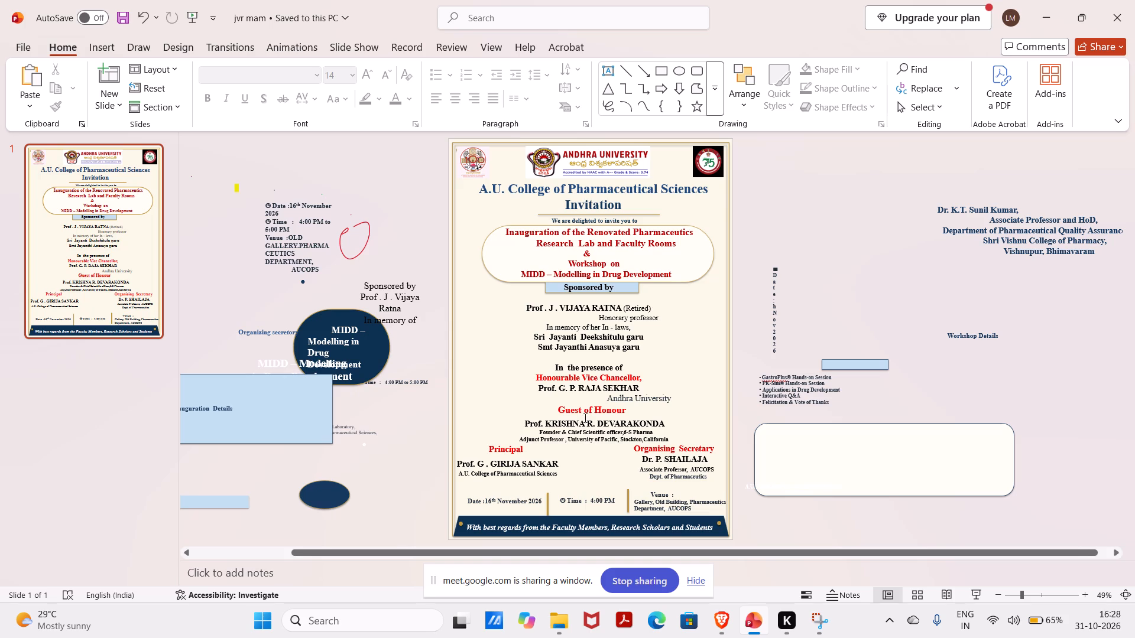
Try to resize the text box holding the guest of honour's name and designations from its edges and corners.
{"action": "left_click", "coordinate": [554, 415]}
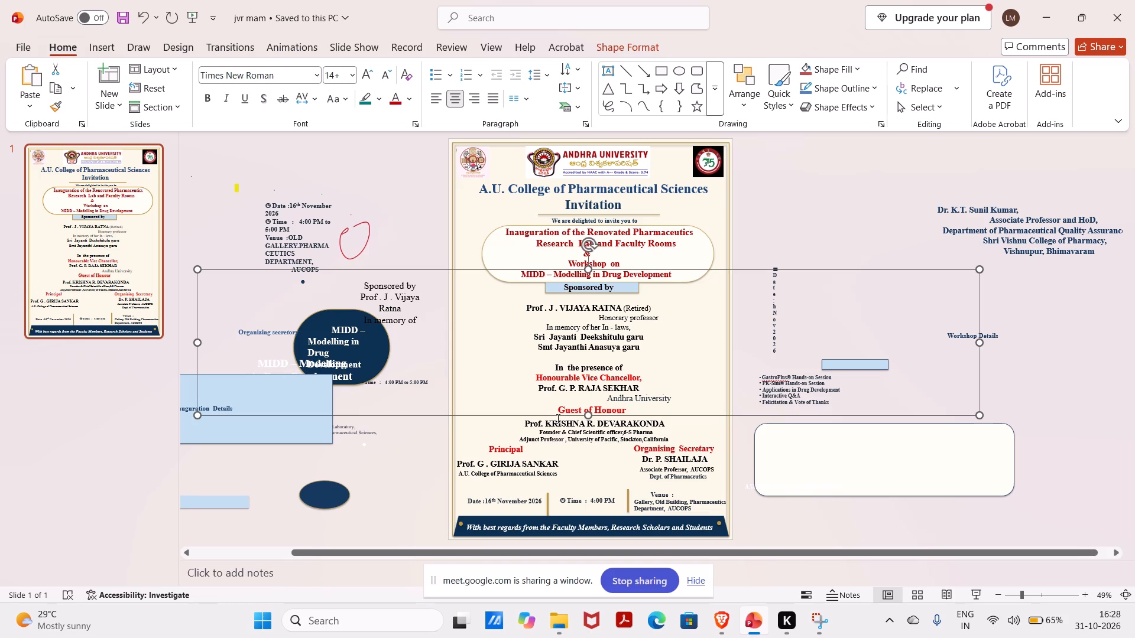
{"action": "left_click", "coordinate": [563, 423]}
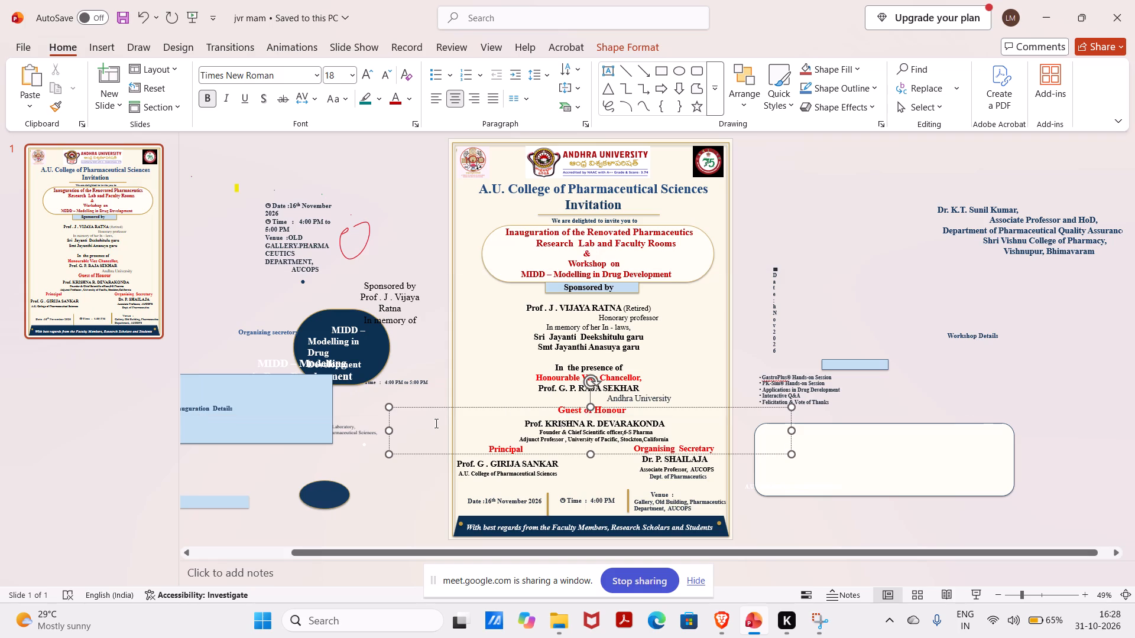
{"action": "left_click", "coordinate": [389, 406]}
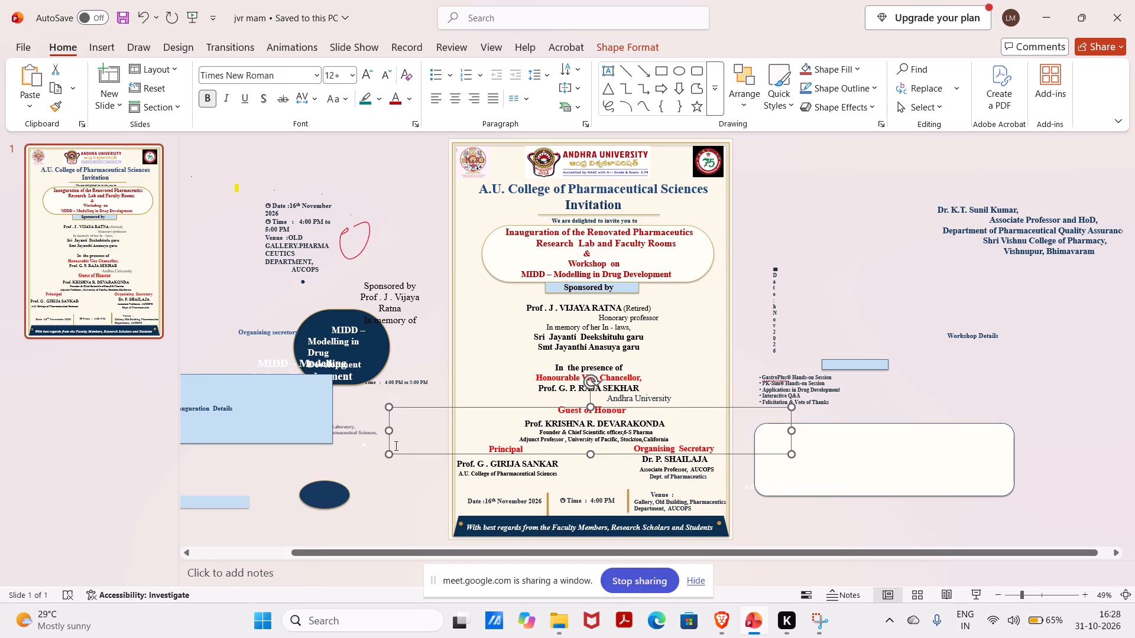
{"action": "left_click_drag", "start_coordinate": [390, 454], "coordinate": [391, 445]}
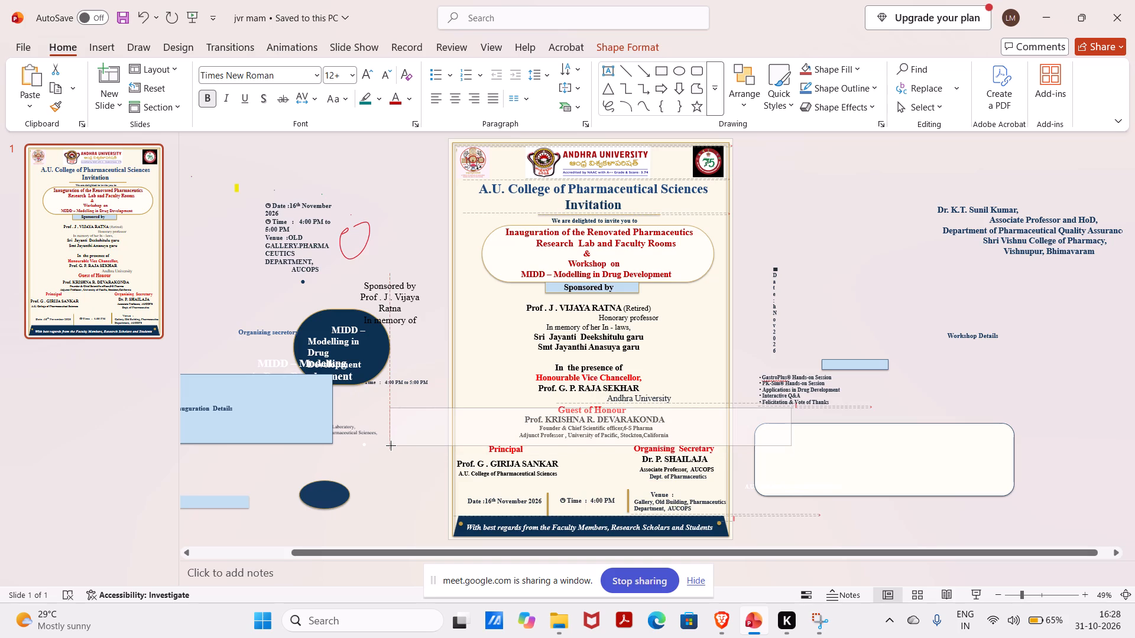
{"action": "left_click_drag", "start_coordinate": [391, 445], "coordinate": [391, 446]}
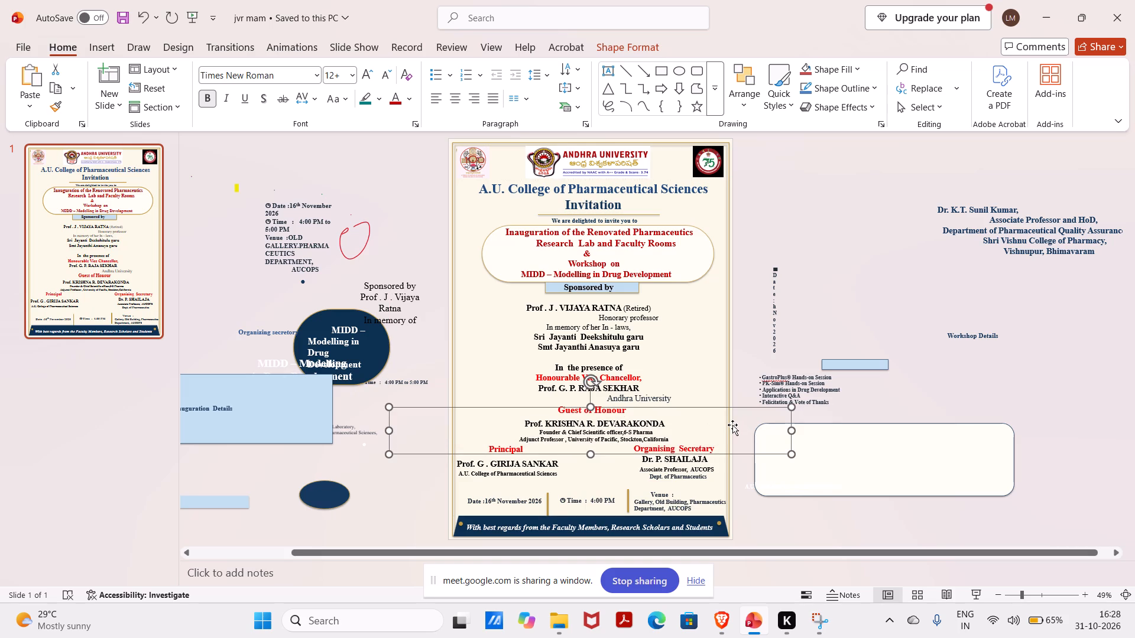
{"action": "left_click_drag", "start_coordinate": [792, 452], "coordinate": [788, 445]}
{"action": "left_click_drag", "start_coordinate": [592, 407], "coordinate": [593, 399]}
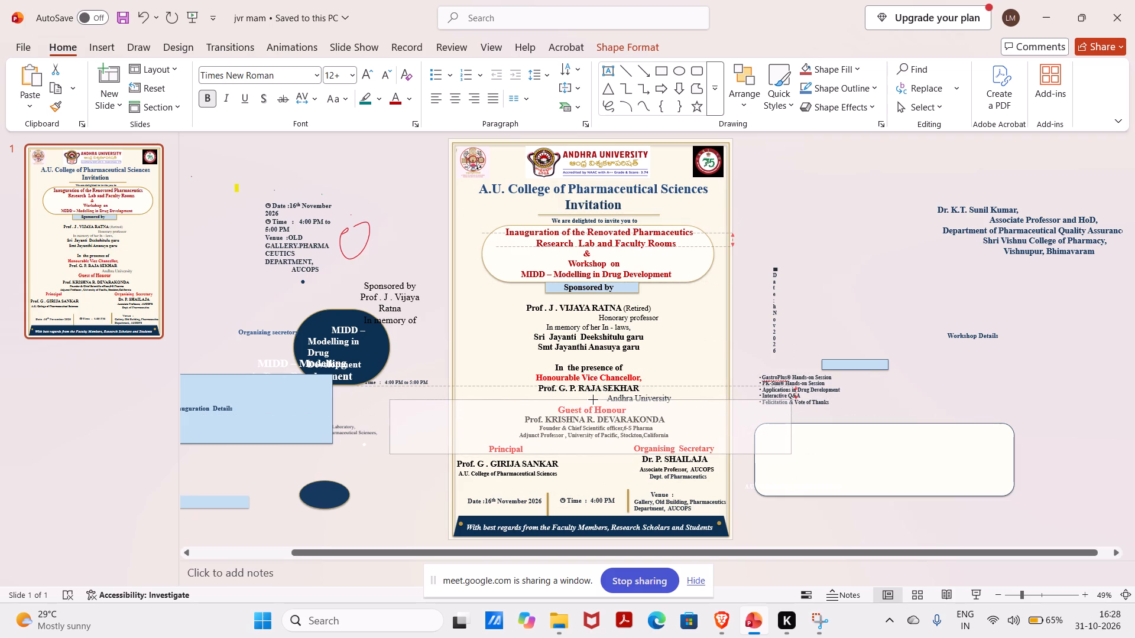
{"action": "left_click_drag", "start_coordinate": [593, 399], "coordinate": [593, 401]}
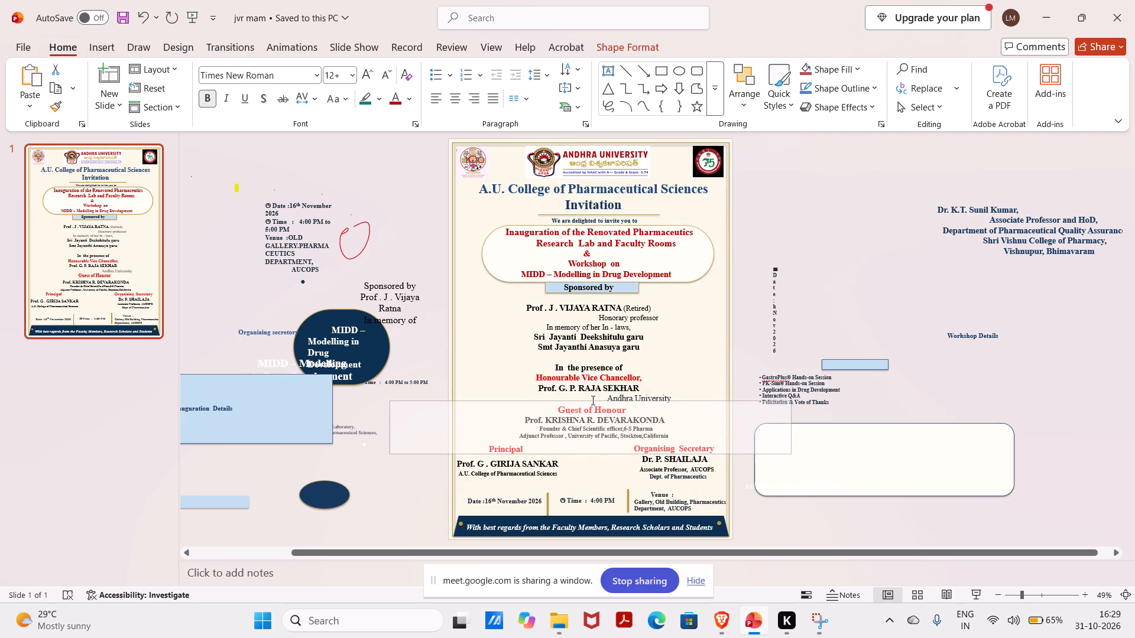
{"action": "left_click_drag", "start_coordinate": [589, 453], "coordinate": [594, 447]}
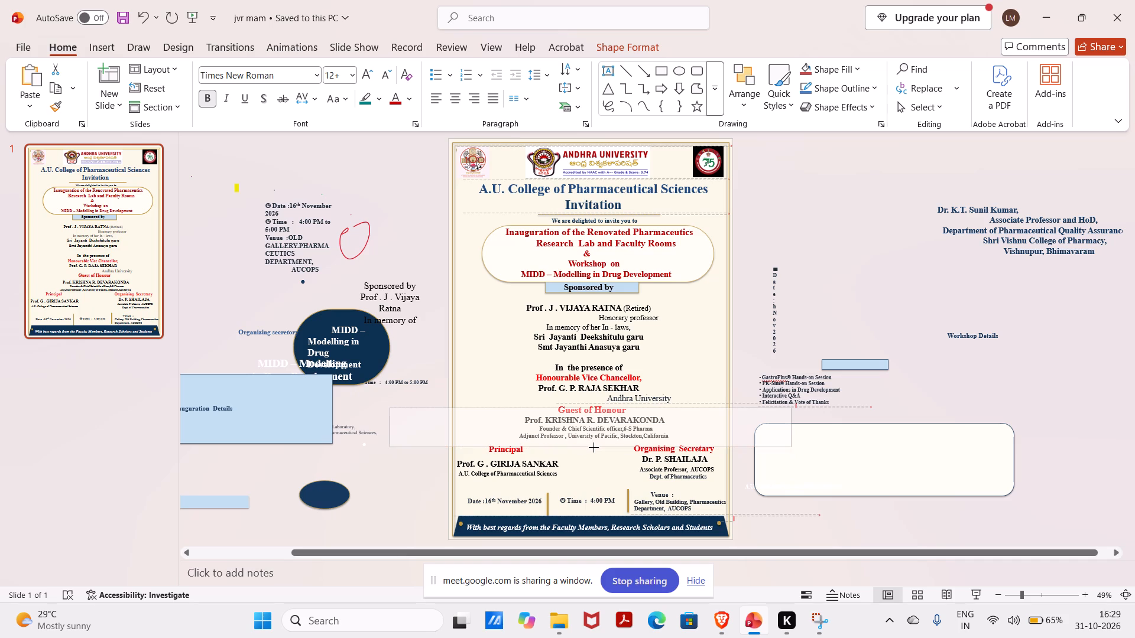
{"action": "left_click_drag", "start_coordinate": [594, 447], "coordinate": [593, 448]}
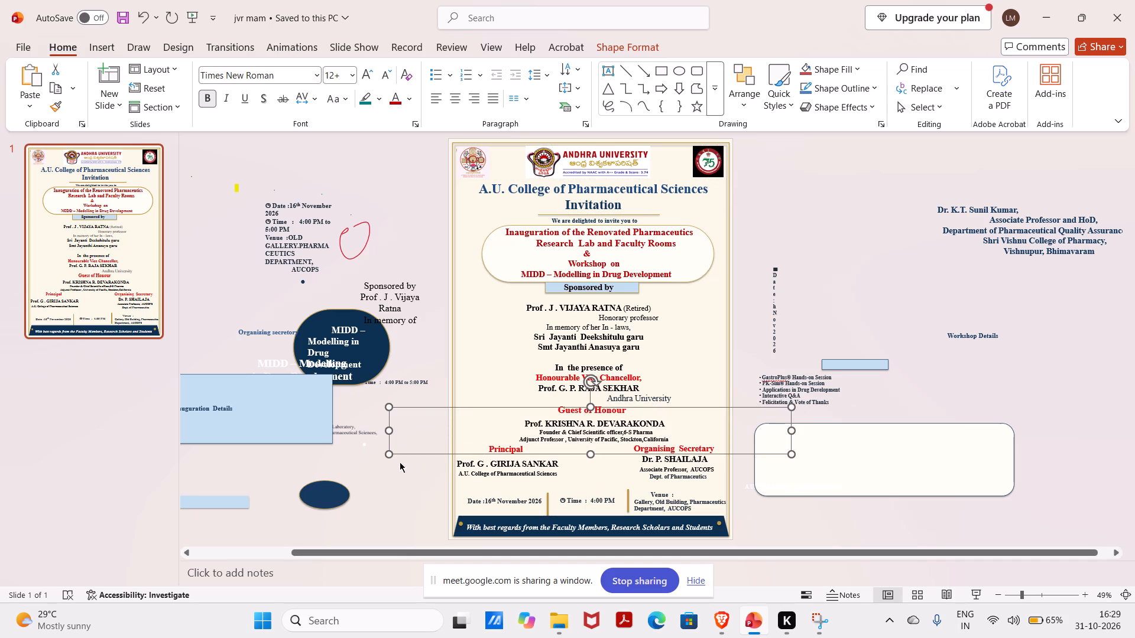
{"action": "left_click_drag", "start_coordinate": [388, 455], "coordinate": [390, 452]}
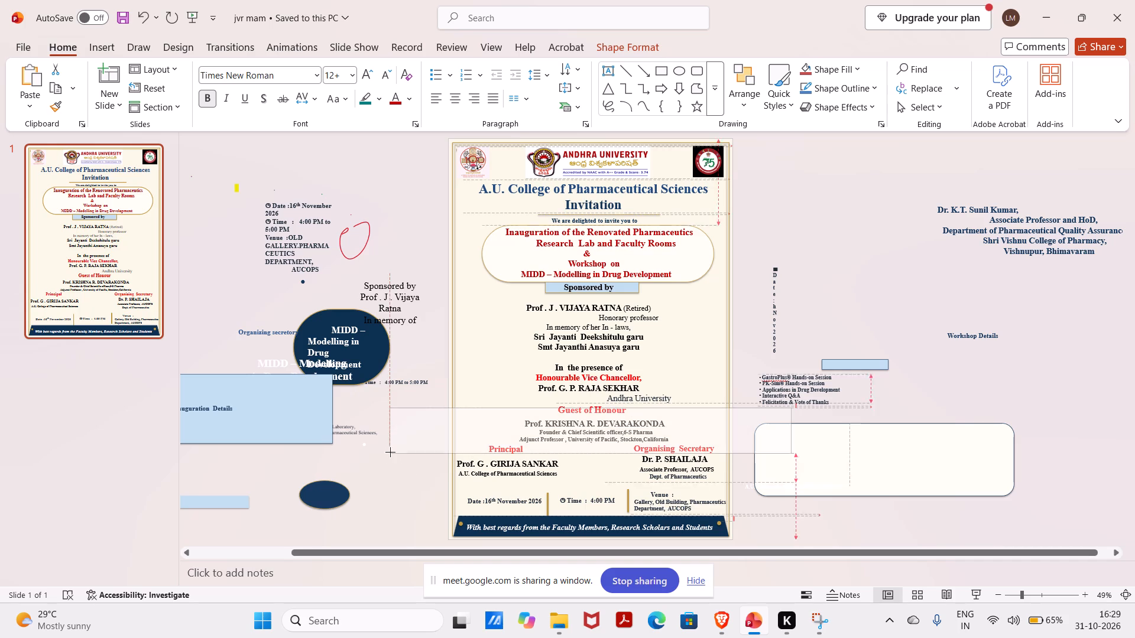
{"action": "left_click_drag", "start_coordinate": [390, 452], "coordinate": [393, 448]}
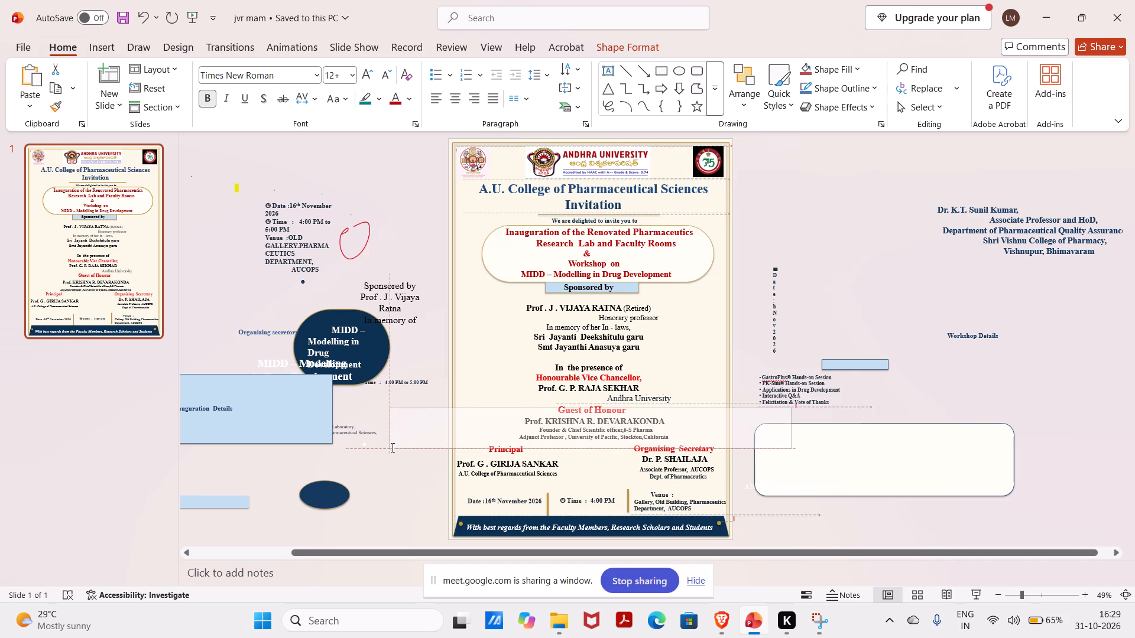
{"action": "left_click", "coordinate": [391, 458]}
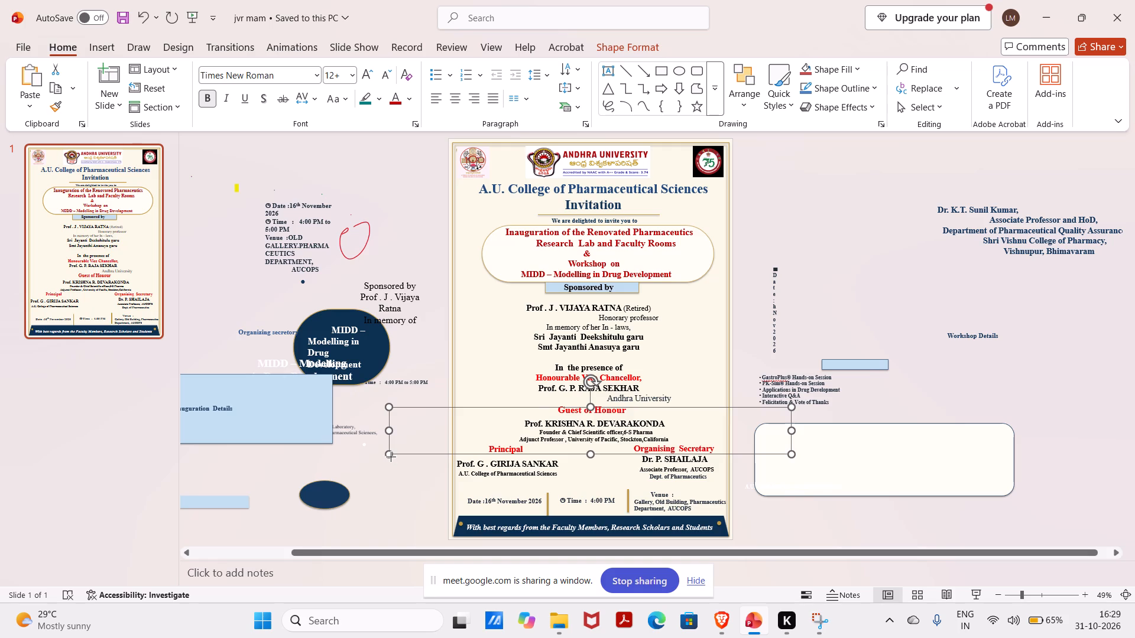
Delete the leading spaces and the blank line before the guest of honour's name, bringing the name up to the box's first line.
{"action": "left_click", "coordinate": [521, 427]}
{"action": "key", "text": "BackSpace"}
{"action": "key", "text": "BackSpace"}
{"action": "key", "text": "BackSpace"}
{"action": "key", "text": "BackSpace"}
{"action": "key", "text": "BackSpace"}
{"action": "key", "text": "BackSpace"}
{"action": "key", "text": "BackSpace"}
{"action": "key", "text": "BackSpace"}
{"action": "key", "text": "BackSpace"}
{"action": "key", "text": "BackSpace"}
{"action": "key", "text": "BackSpace"}
{"action": "key", "text": "BackSpace"}
{"action": "key", "text": "BackSpace"}
{"action": "key", "text": "BackSpace"}
{"action": "key", "text": "BackSpace"}
{"action": "key", "text": "BackSpace"}
{"action": "key", "text": "BackSpace"}
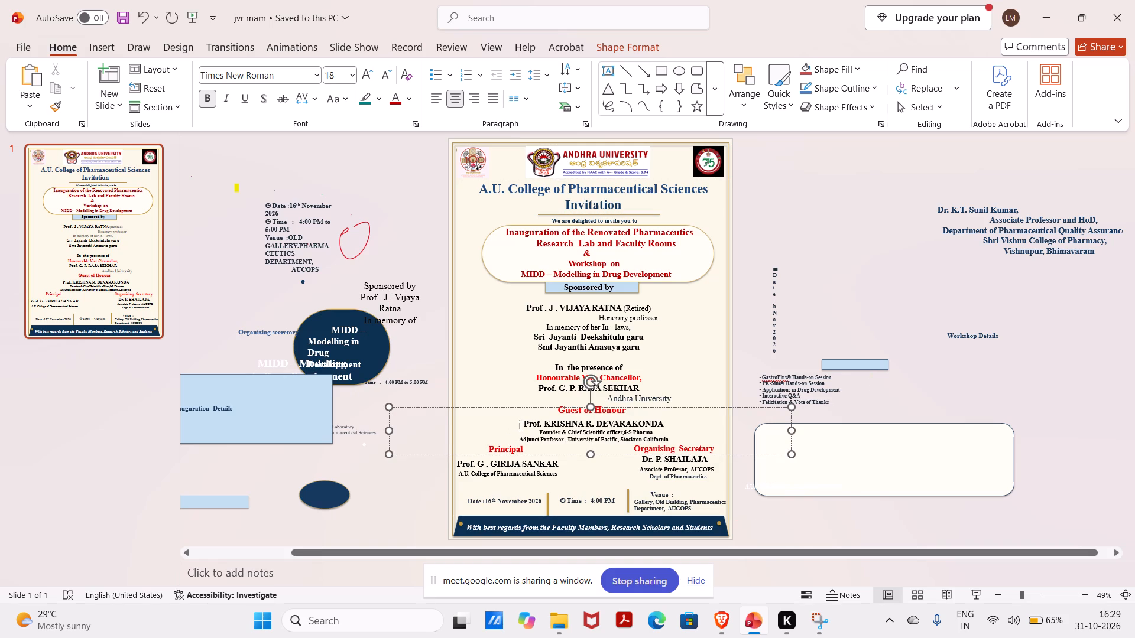
{"action": "key", "text": "BackSpace"}
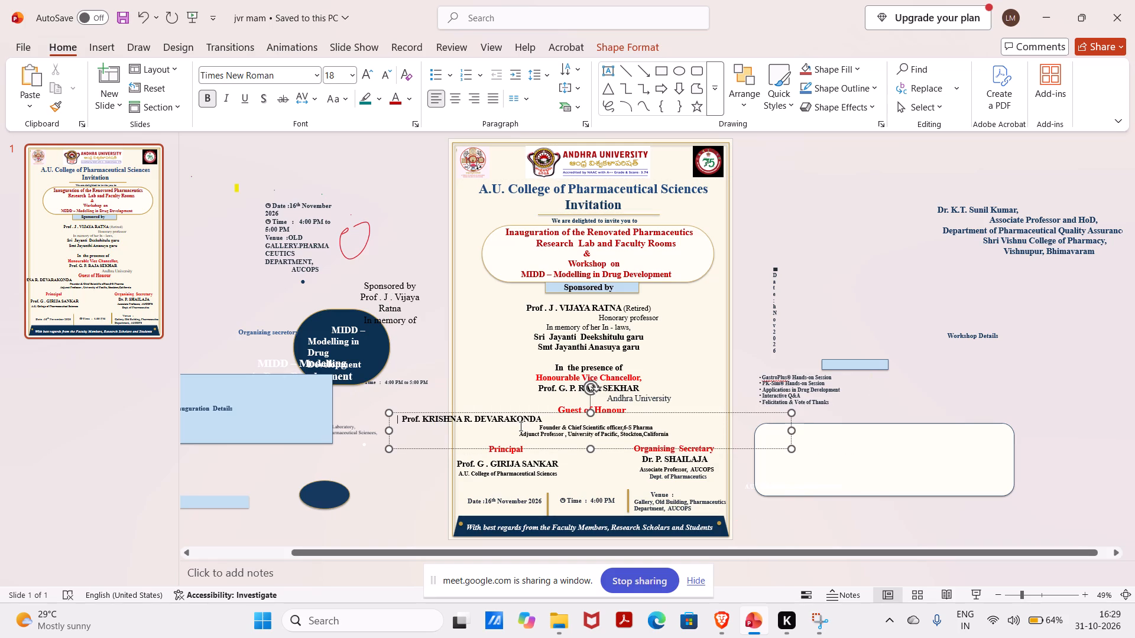
{"action": "key", "text": "BackSpace"}
{"action": "key", "text": "BackSpace"}
{"action": "key", "text": "BackSpace"}
{"action": "key", "text": "BackSpace"}
{"action": "key", "text": "BackSpace"}
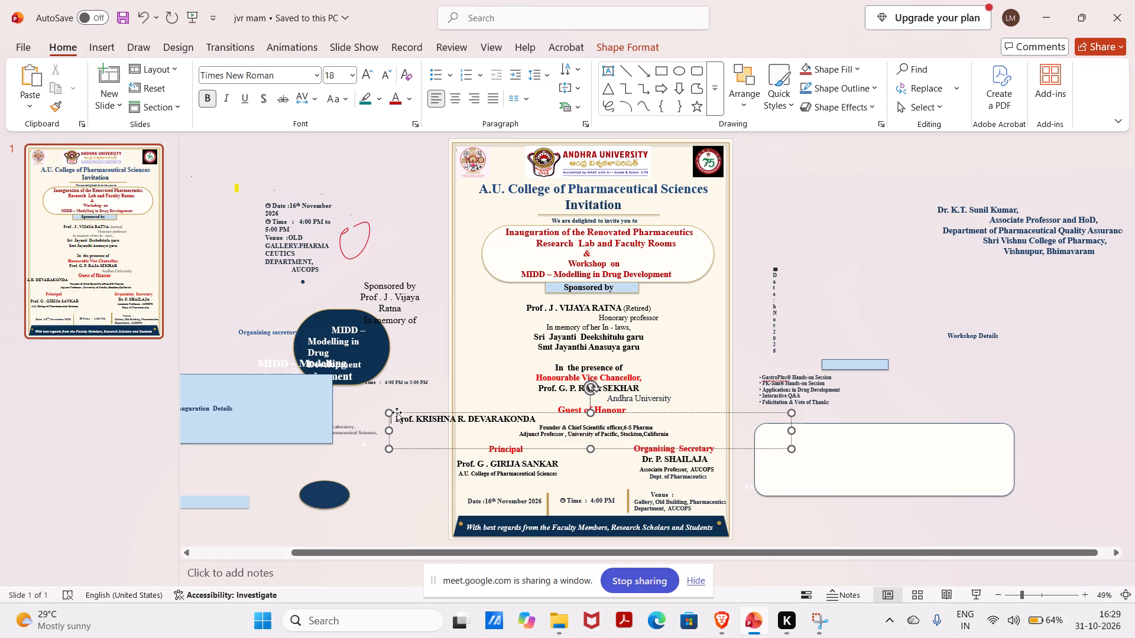
{"action": "left_click_drag", "start_coordinate": [392, 413], "coordinate": [391, 408]}
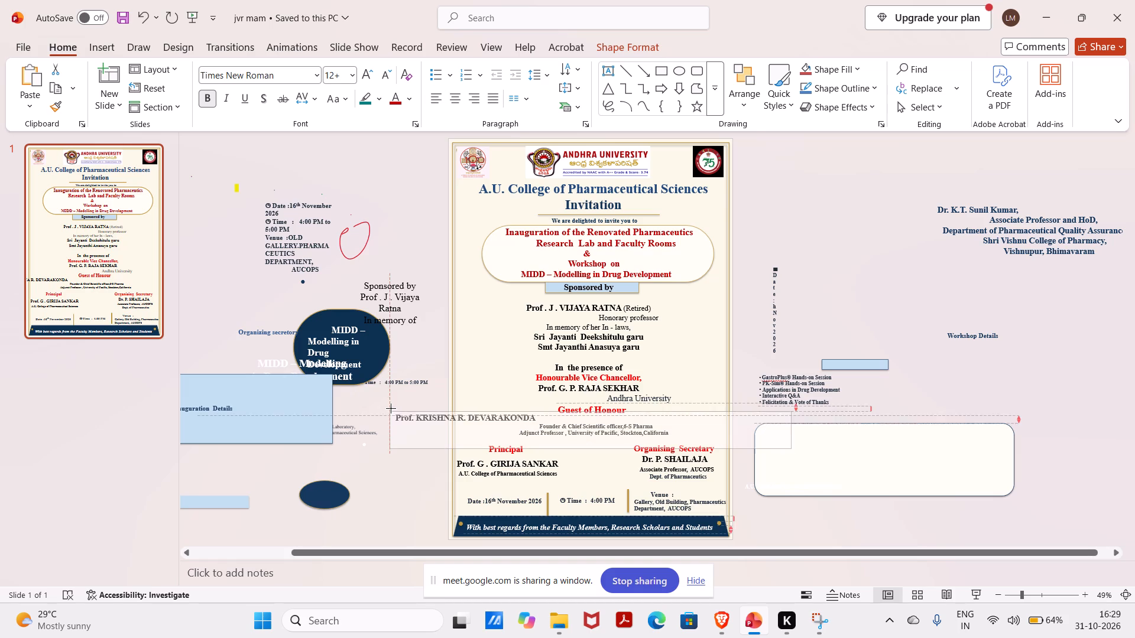
{"action": "left_click_drag", "start_coordinate": [391, 408], "coordinate": [391, 405]}
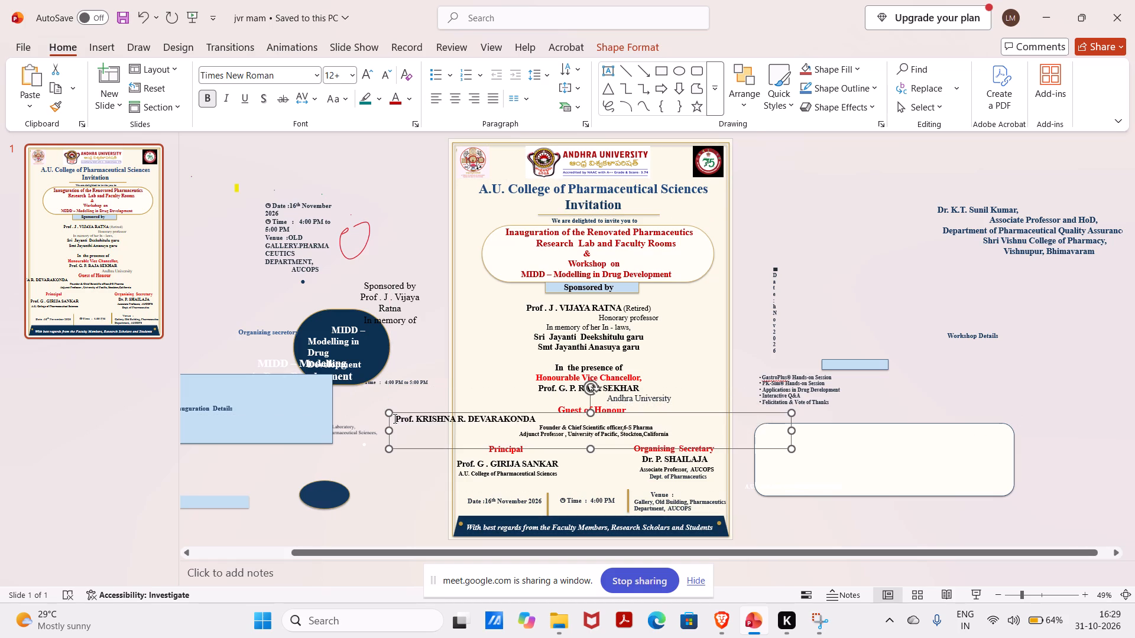
Indent the guest of honour's name with spaces until it sits centred beneath the "Guest of Honour" heading.
{"action": "left_click", "coordinate": [393, 419]}
{"action": "key", "text": "space"}
{"action": "key", "text": "space"}
{"action": "key", "text": "space"}
{"action": "key", "text": "space"}
{"action": "key", "text": "space"}
{"action": "key", "text": "space"}
{"action": "key", "text": "space"}
{"action": "key", "text": "space"}
{"action": "key", "text": "space"}
{"action": "key", "text": "space"}
{"action": "key", "text": "space"}
{"action": "key", "text": "space"}
{"action": "key", "text": "space"}
{"action": "key", "text": "space"}
{"action": "key", "text": "space"}
{"action": "key", "text": "space"}
{"action": "key", "text": "space"}
{"action": "key", "text": "space"}
{"action": "key", "text": "space"}
{"action": "key", "text": "space"}
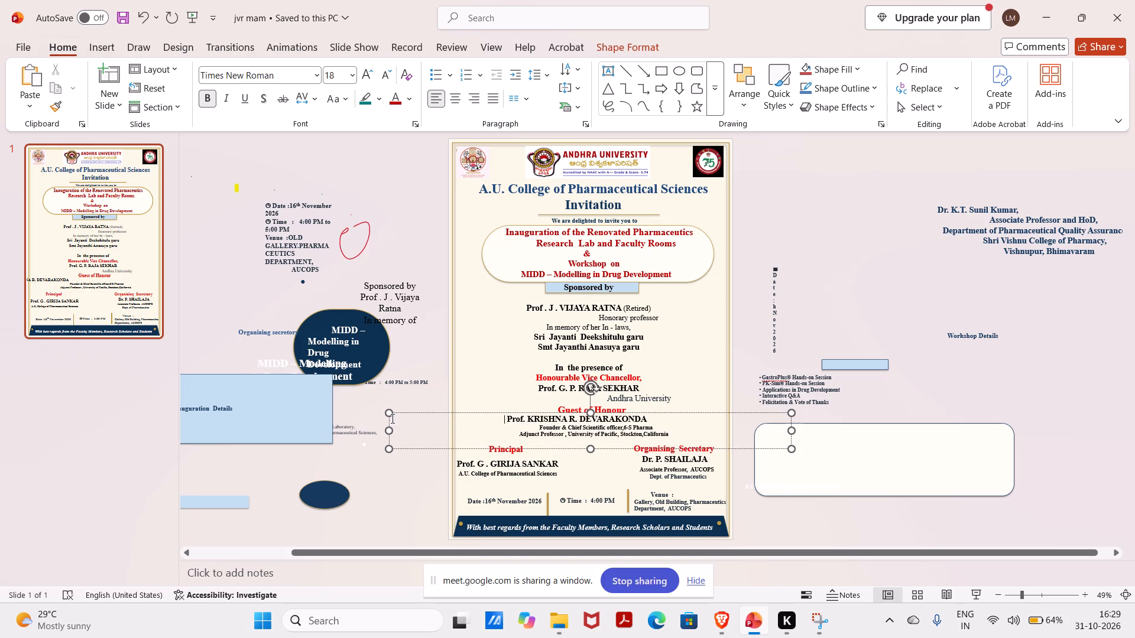
{"action": "key", "text": "space"}
{"action": "key", "text": "space"}
{"action": "key", "text": "space"}
{"action": "key", "text": "space"}
{"action": "key", "text": "space"}
{"action": "key", "text": "space"}
{"action": "key", "text": "space"}
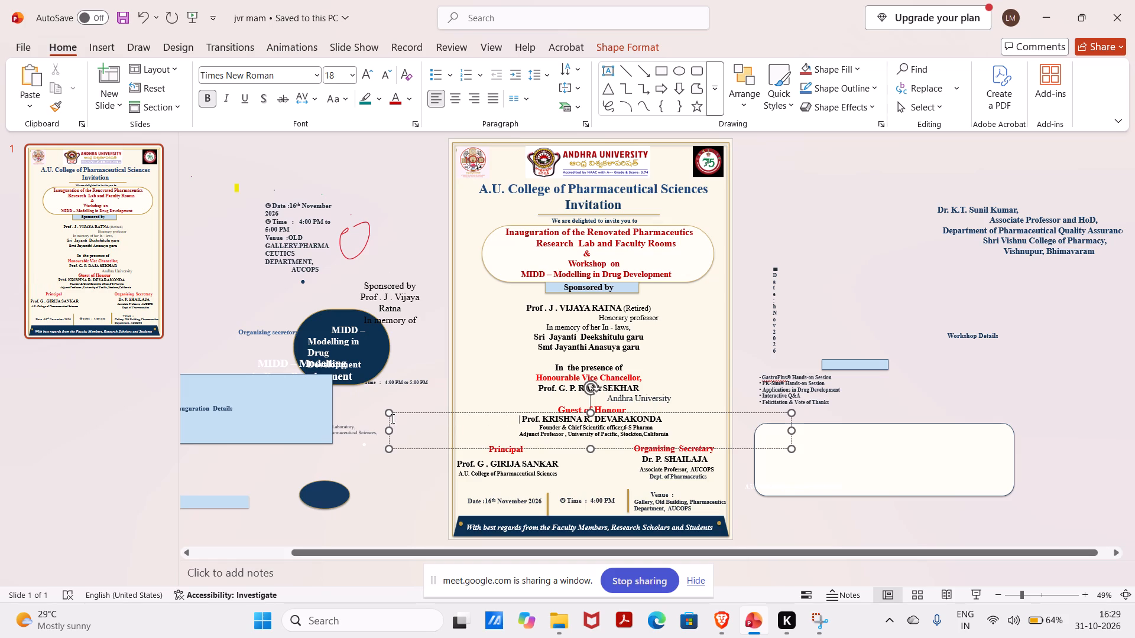
{"action": "key", "text": "space"}
{"action": "key", "text": "space"}
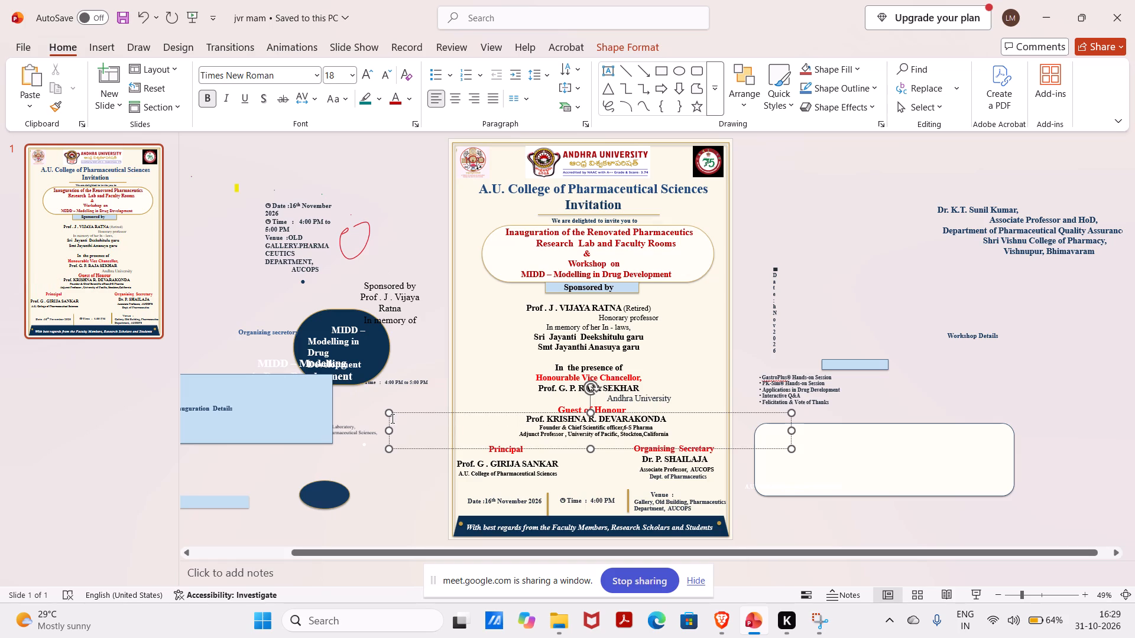
{"action": "key", "text": "space"}
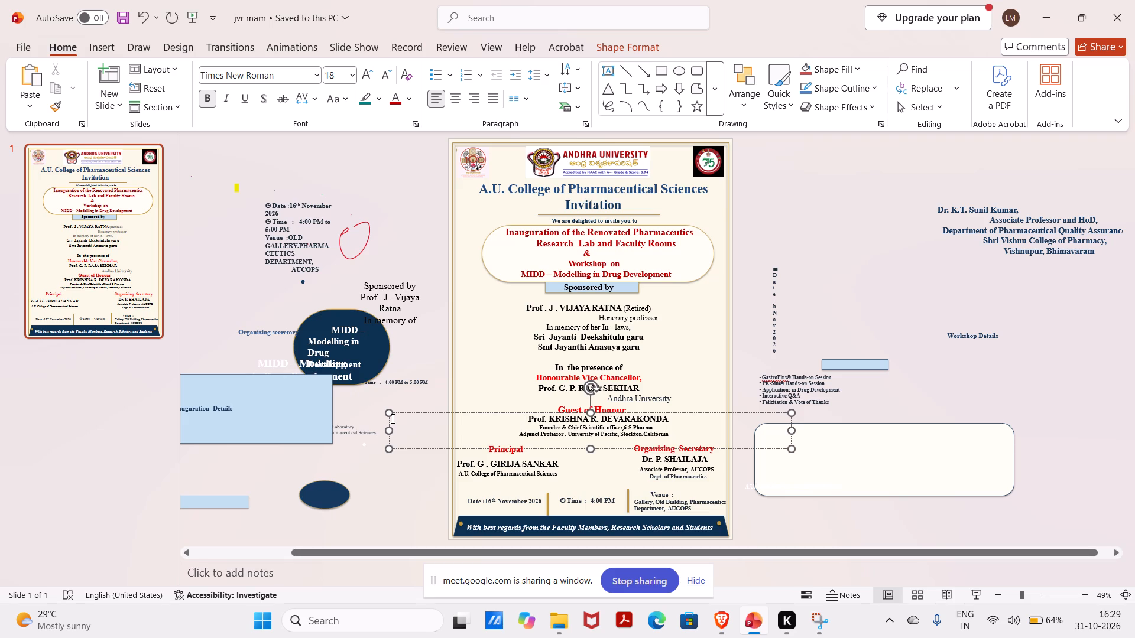
{"action": "left_click", "coordinate": [930, 239]}
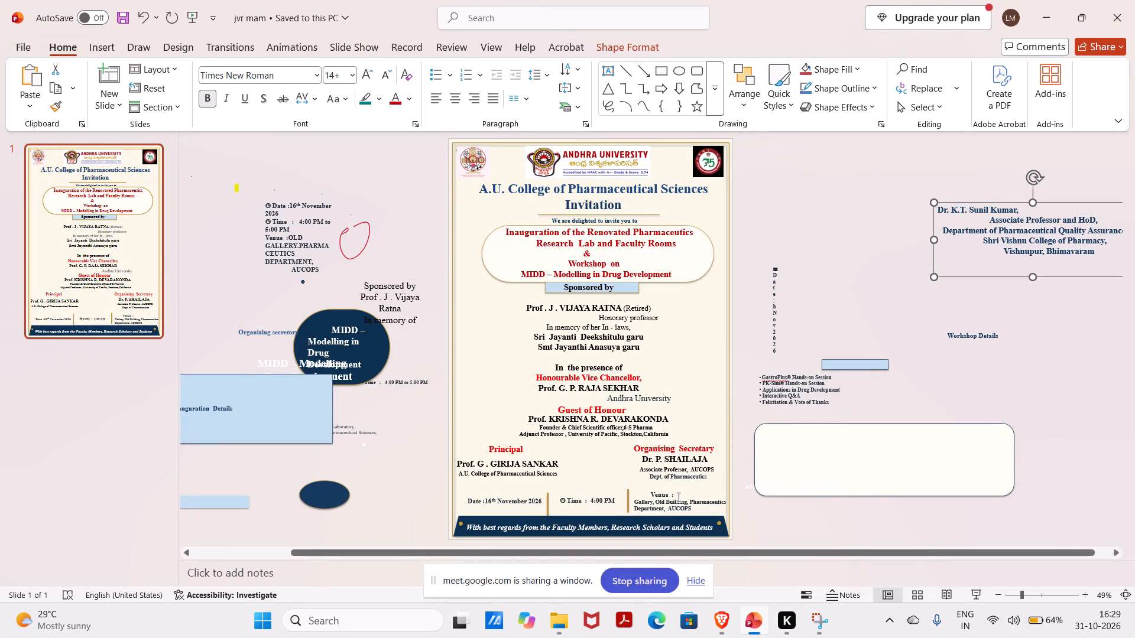
Shorten the vertical divider line between the time and venue details by lowering its upper end.
{"action": "left_click", "coordinate": [630, 497]}
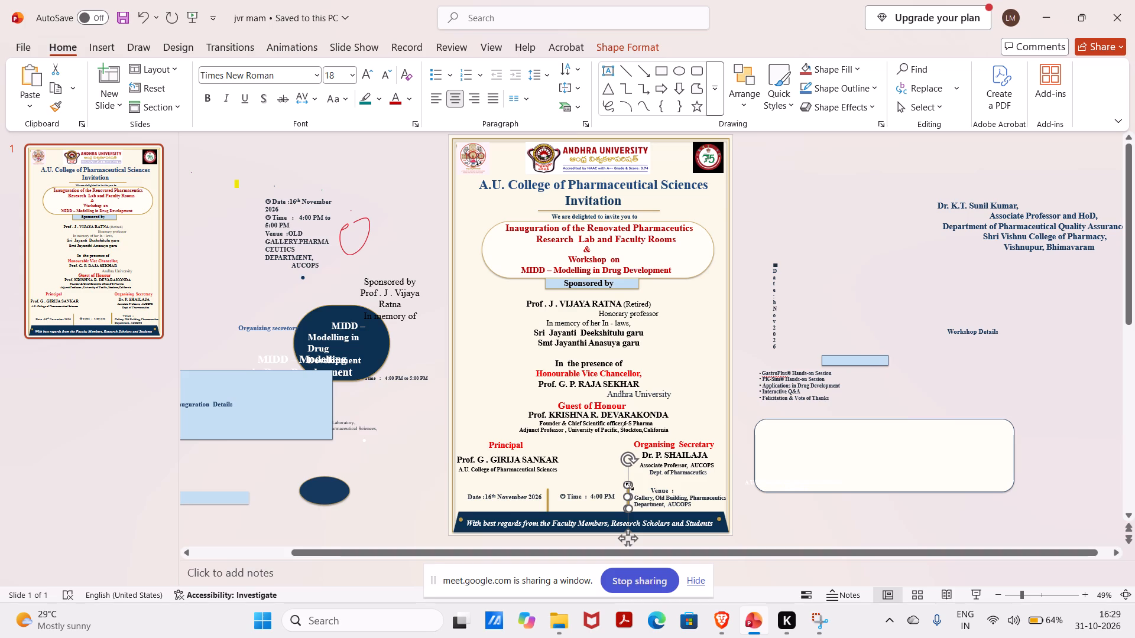
{"action": "left_click_drag", "start_coordinate": [630, 486], "coordinate": [628, 490]}
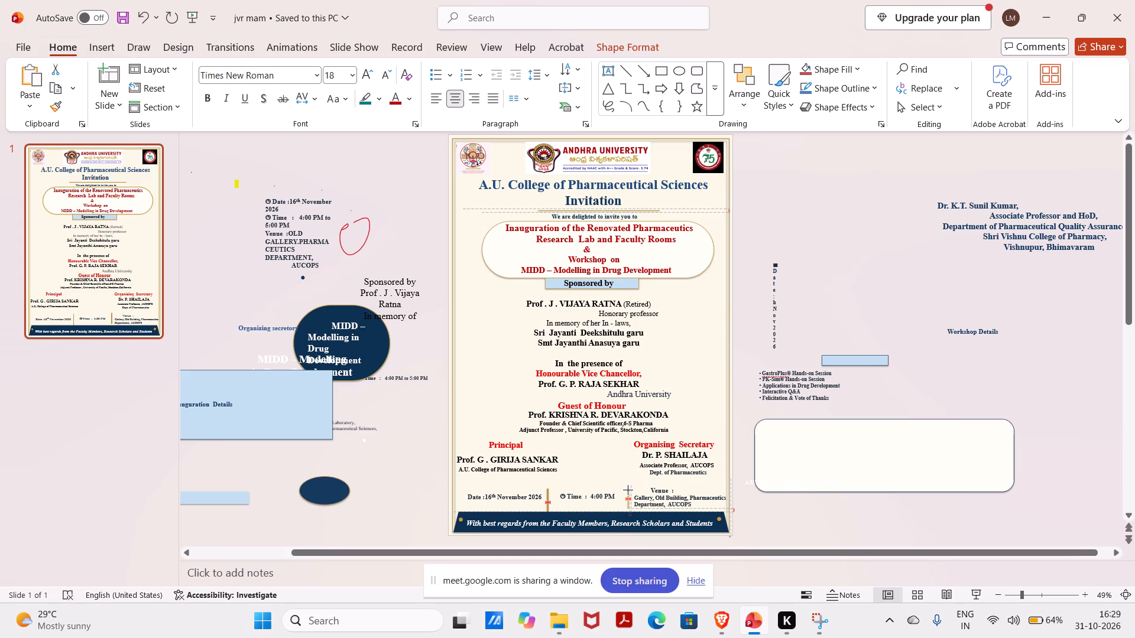
{"action": "left_click_drag", "start_coordinate": [628, 490], "coordinate": [628, 495]}
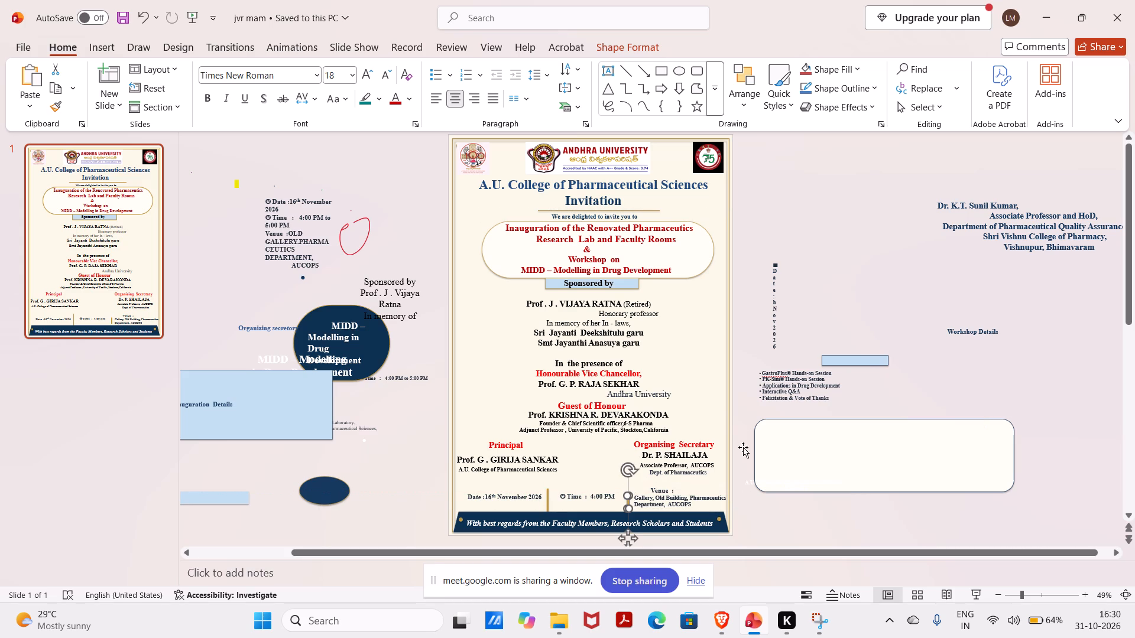
{"action": "left_click", "coordinate": [735, 424]}
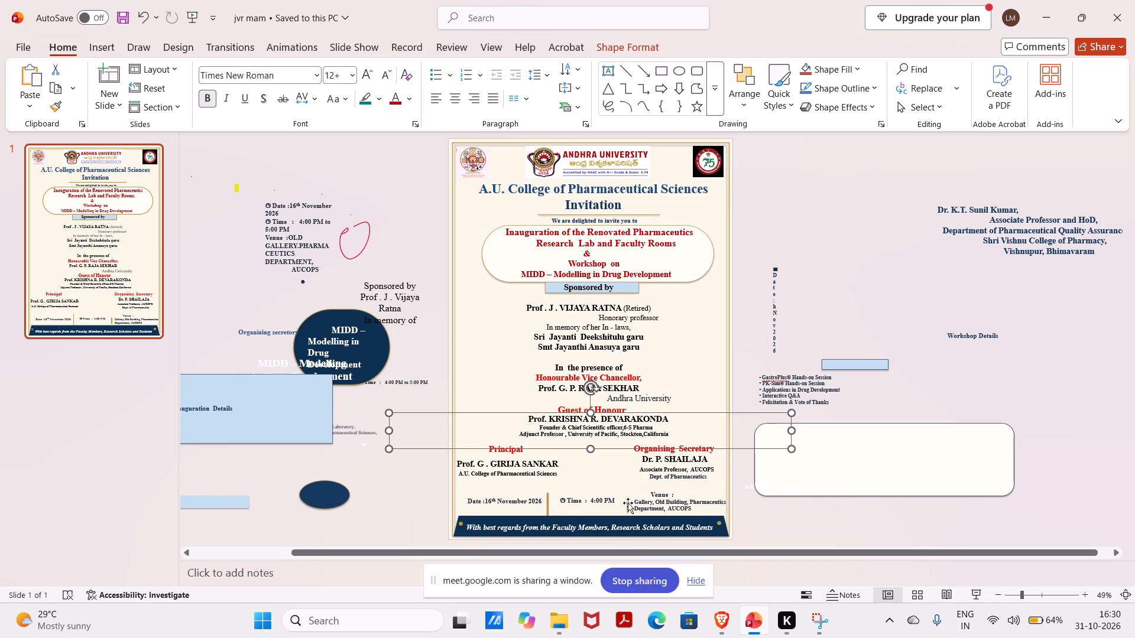
Lengthen the vertical divider line between the time and venue details by raising its upper end.
{"action": "left_click", "coordinate": [628, 503]}
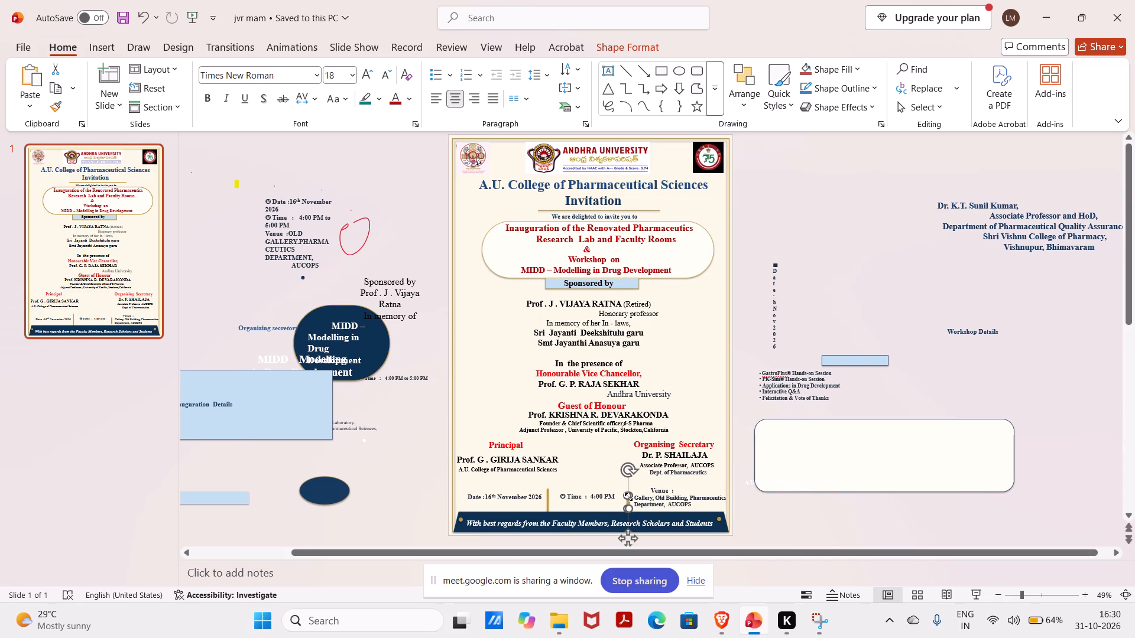
{"action": "left_click_drag", "start_coordinate": [628, 497], "coordinate": [628, 494]}
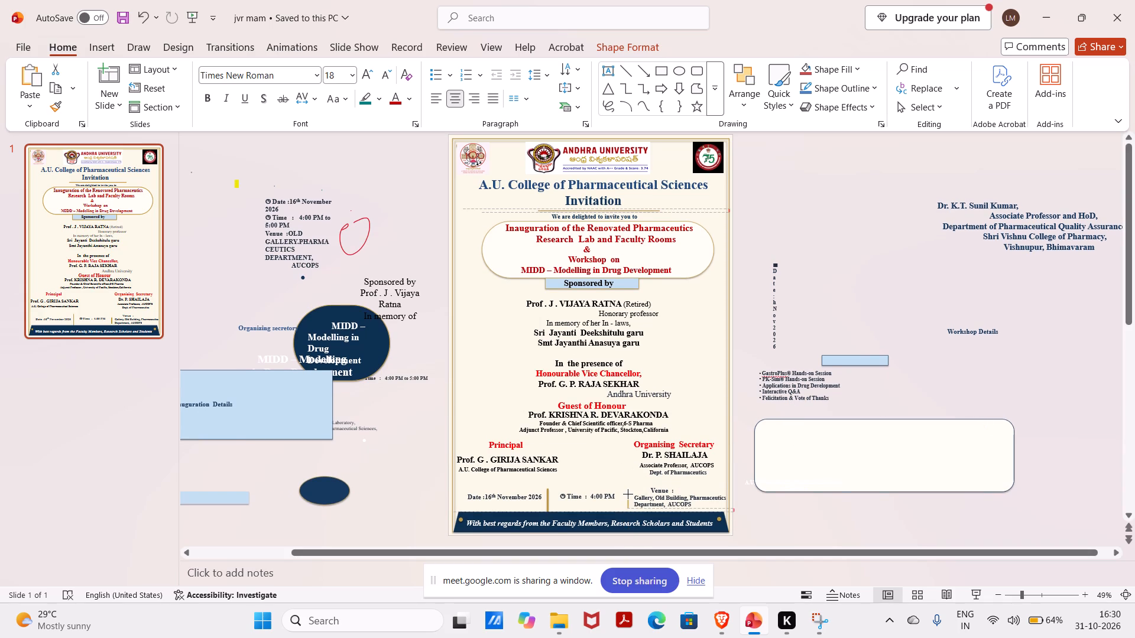
{"action": "left_click_drag", "start_coordinate": [628, 494], "coordinate": [628, 489]}
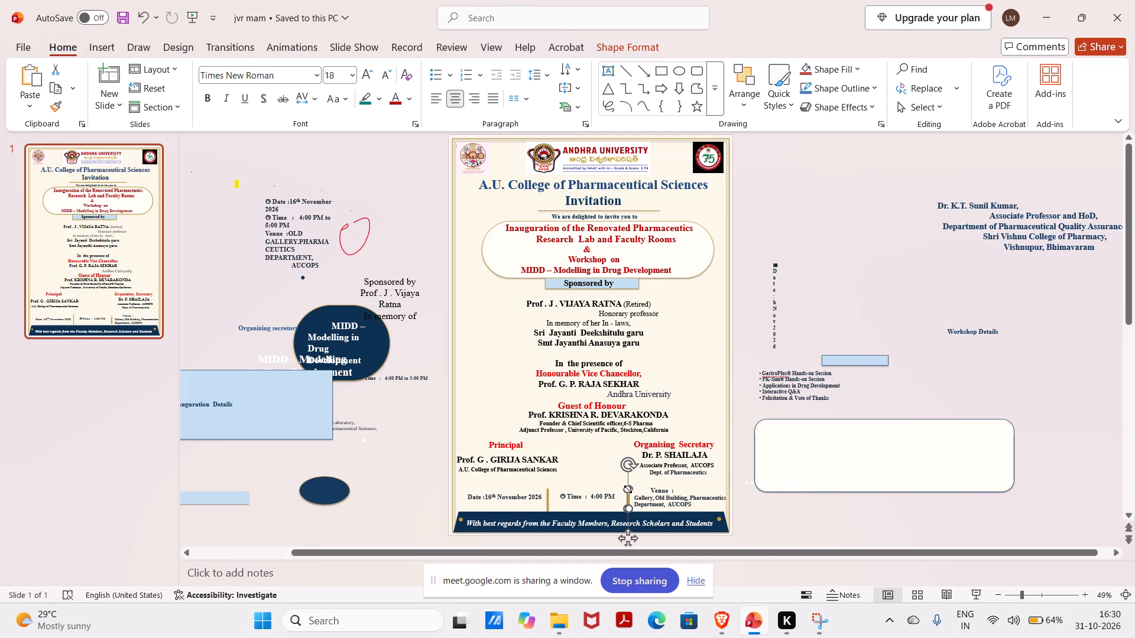
{"action": "left_click", "coordinate": [750, 455]}
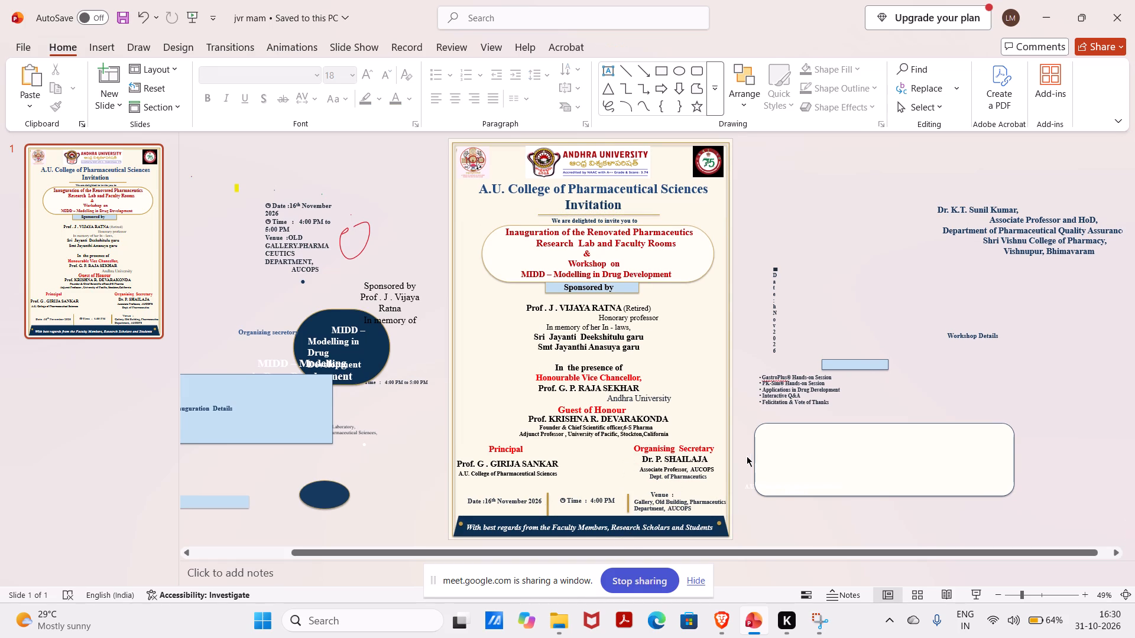
{"action": "left_click", "coordinate": [627, 499]}
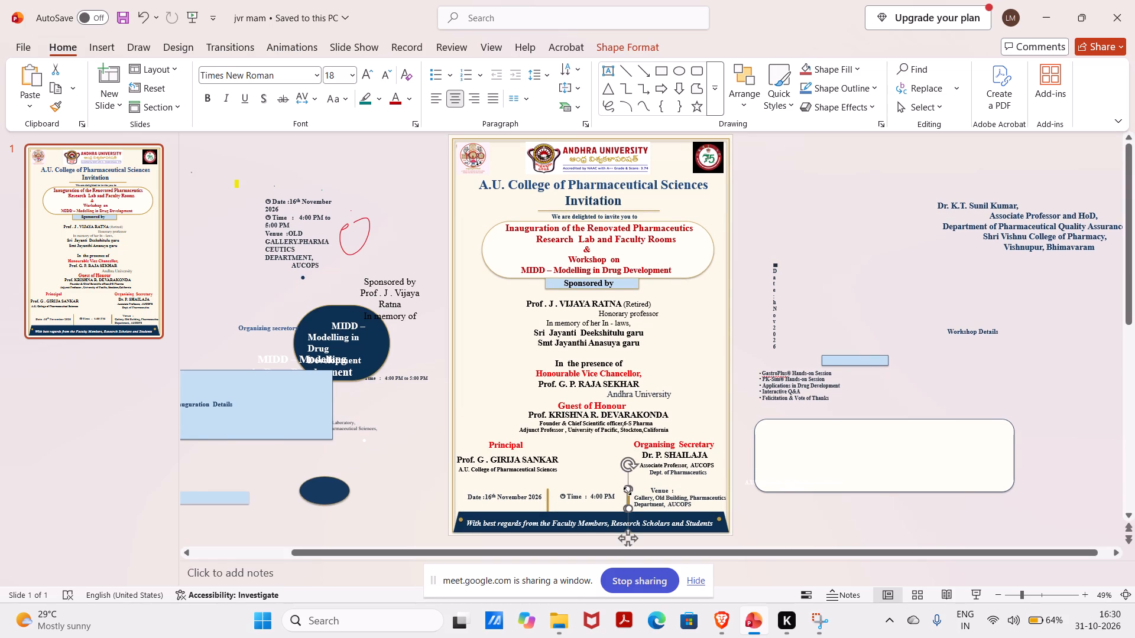
{"action": "left_click", "coordinate": [627, 491]}
Adjust the lower end of the divider line between the time and venue until it meets the footer banner's top edge.
{"action": "left_click", "coordinate": [631, 509]}
{"action": "left_click", "coordinate": [761, 528]}
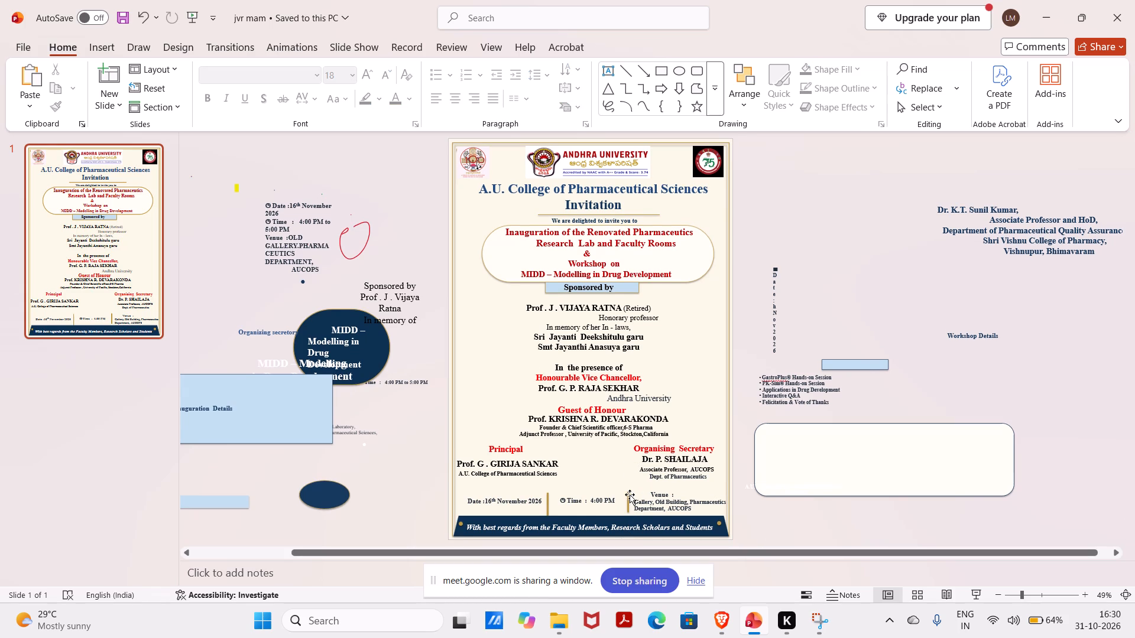
{"action": "left_click", "coordinate": [627, 496]}
{"action": "left_click", "coordinate": [630, 507]}
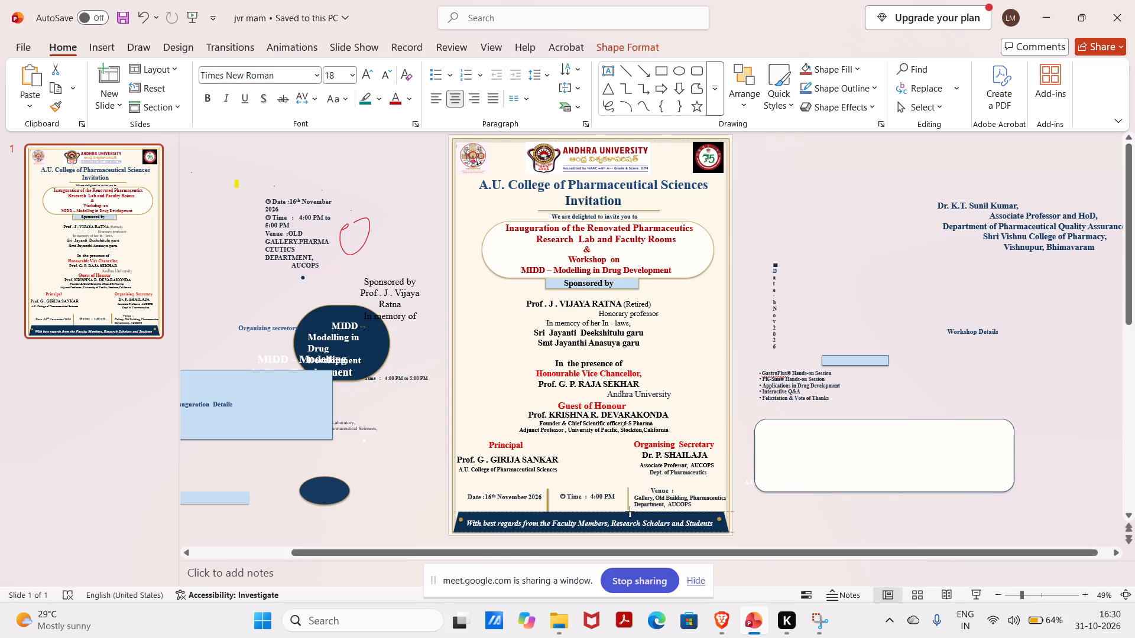
{"action": "left_click", "coordinate": [794, 508]}
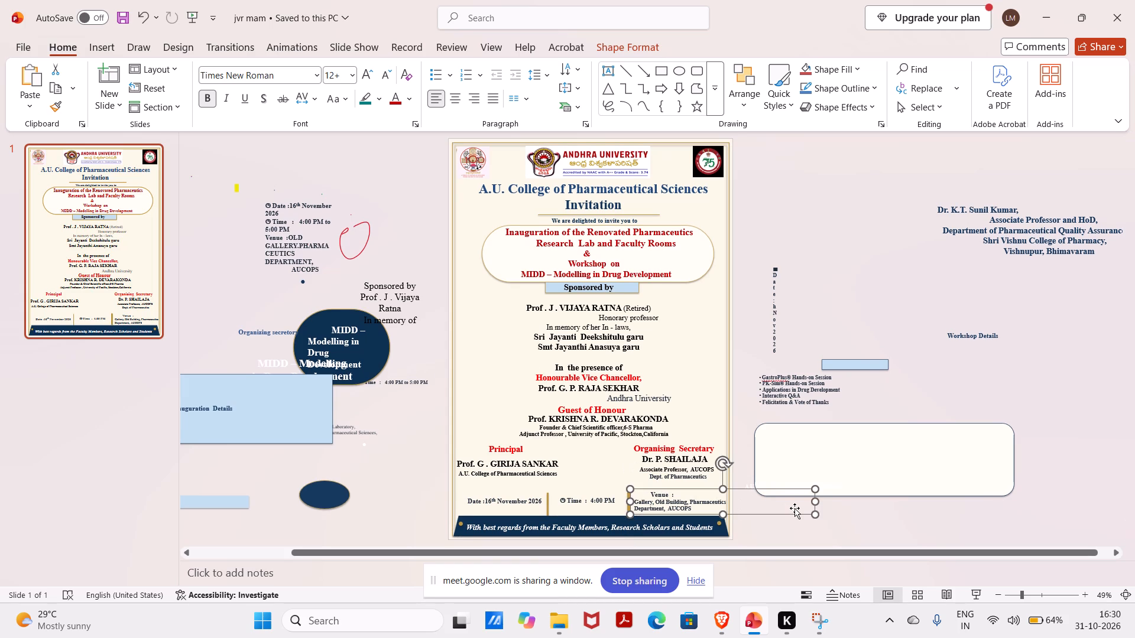
{"action": "left_click", "coordinate": [890, 307]}
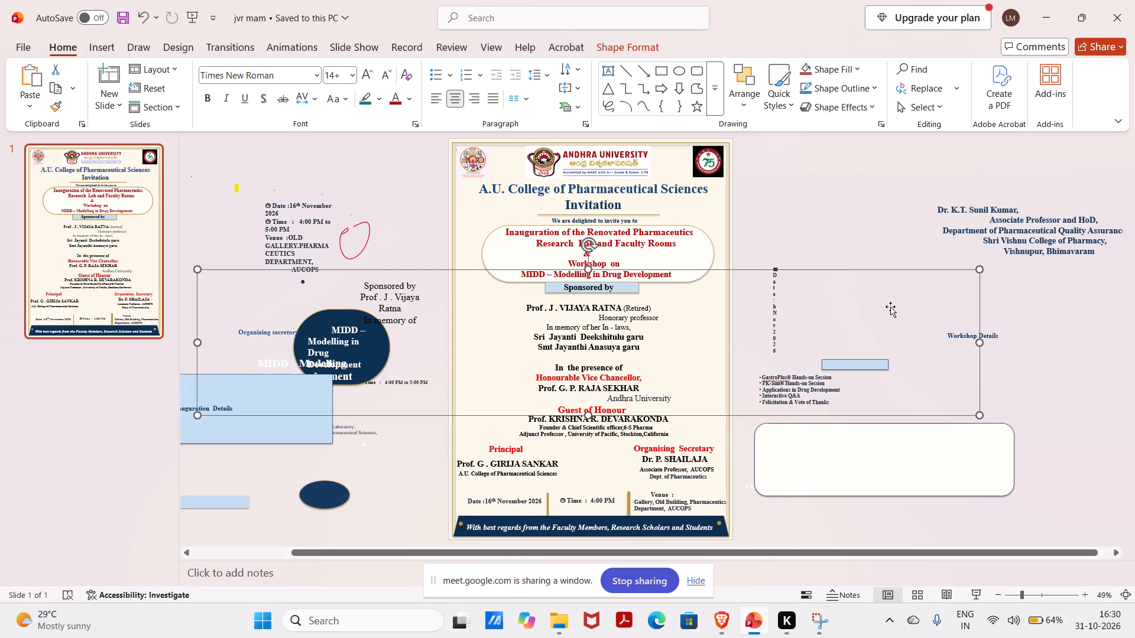
{"action": "left_click", "coordinate": [633, 512]}
{"action": "left_click", "coordinate": [626, 499]}
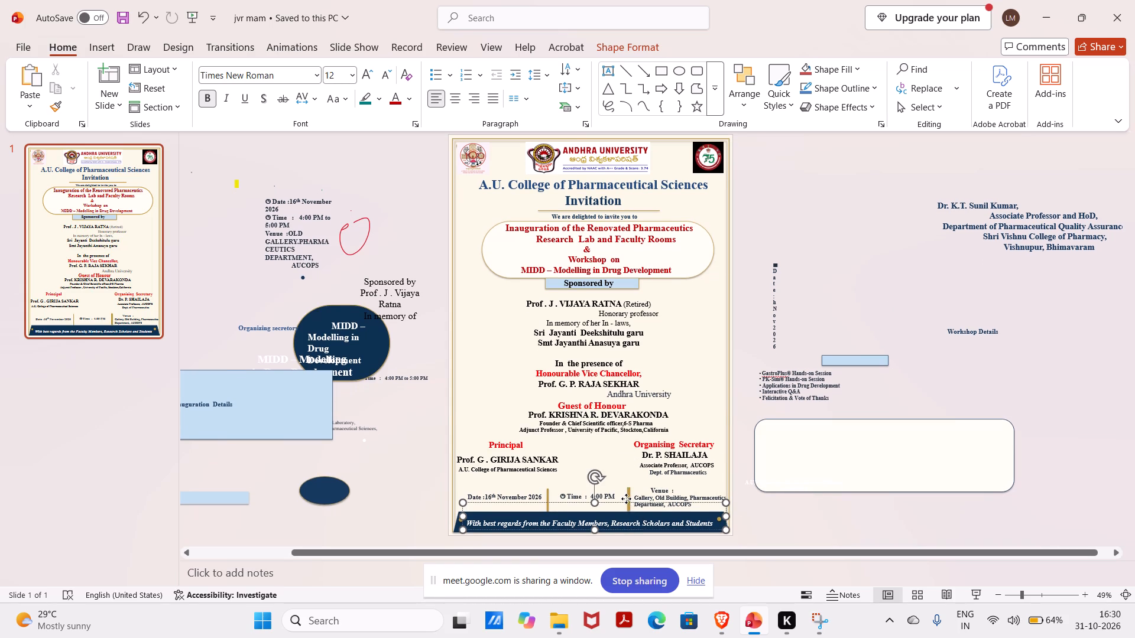
{"action": "left_click", "coordinate": [629, 509]}
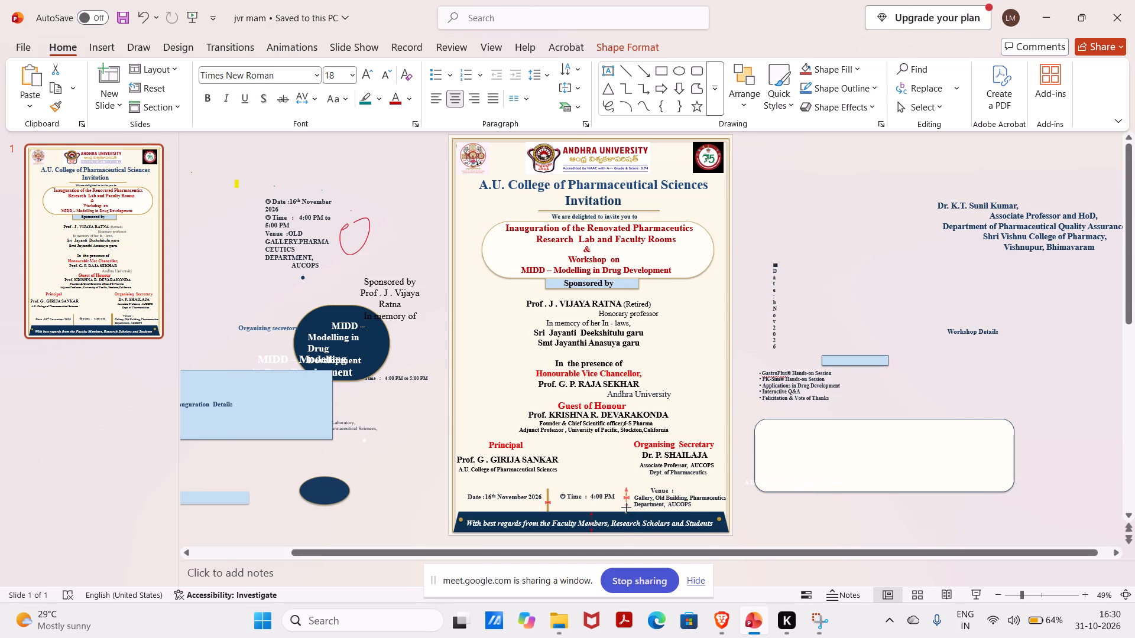
{"action": "left_click", "coordinate": [738, 429]}
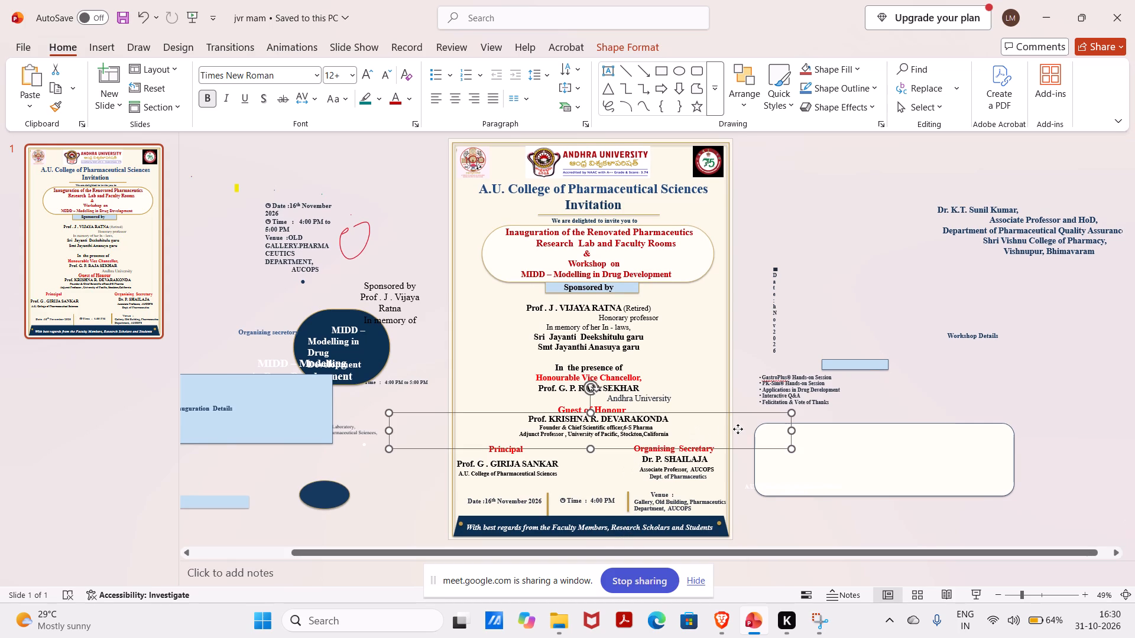
{"action": "left_click", "coordinate": [628, 497]}
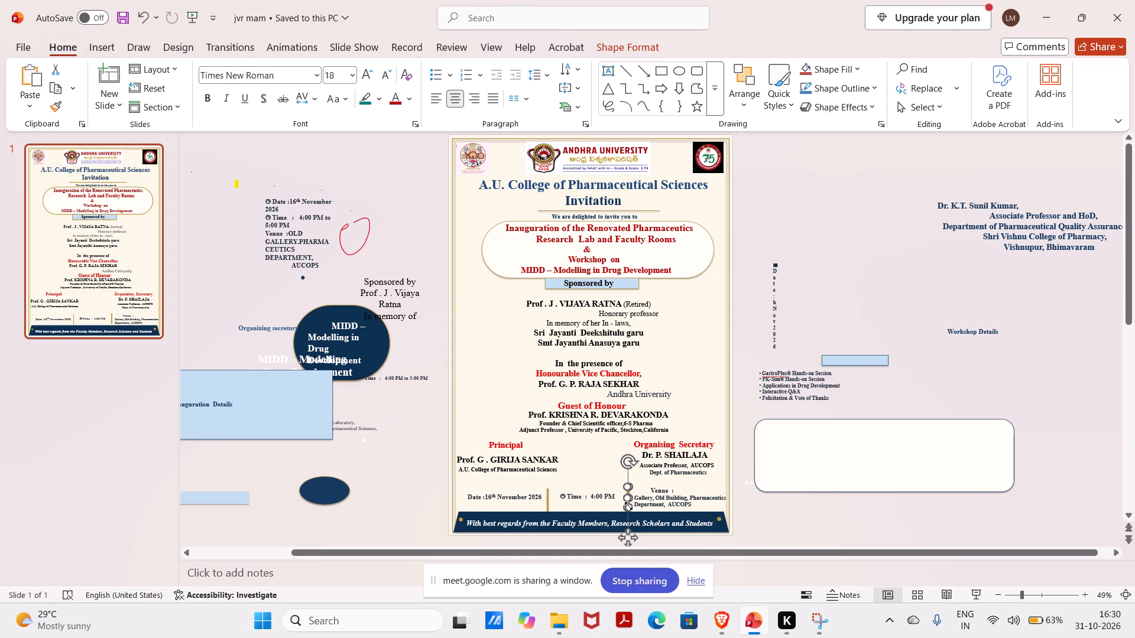
{"action": "left_click", "coordinate": [628, 506]}
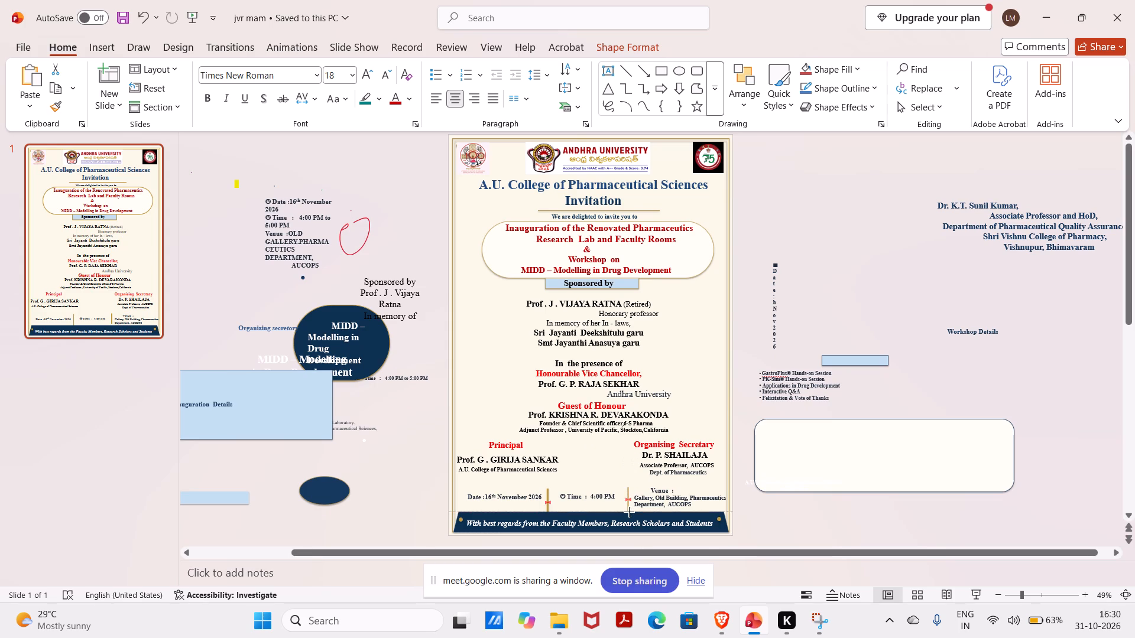
{"action": "left_click", "coordinate": [775, 511]}
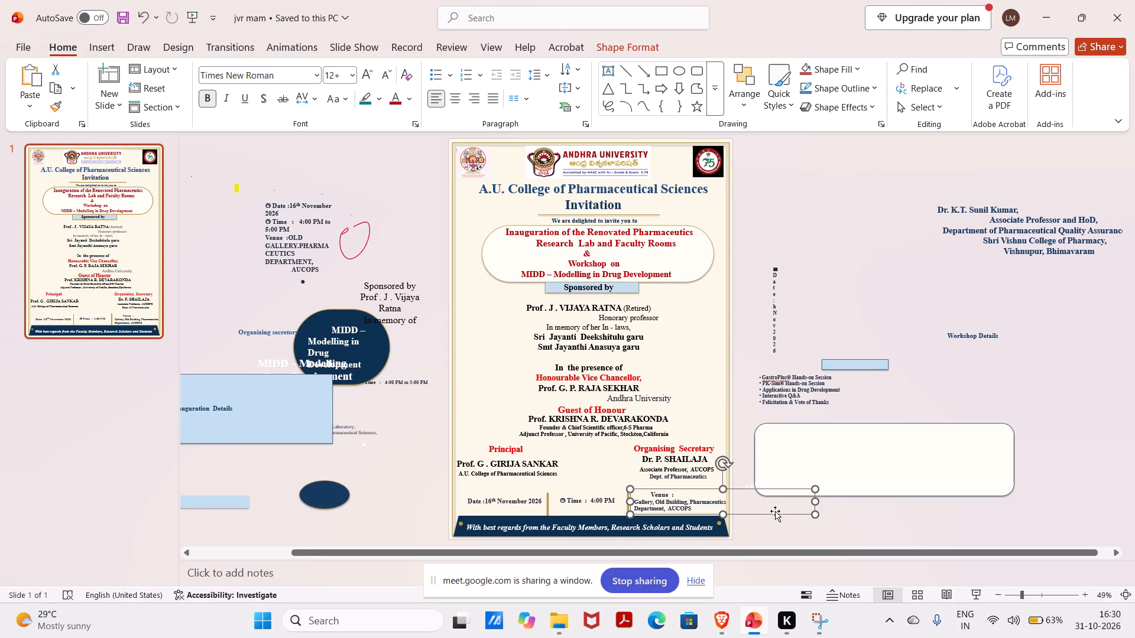
{"action": "left_click", "coordinate": [823, 305]}
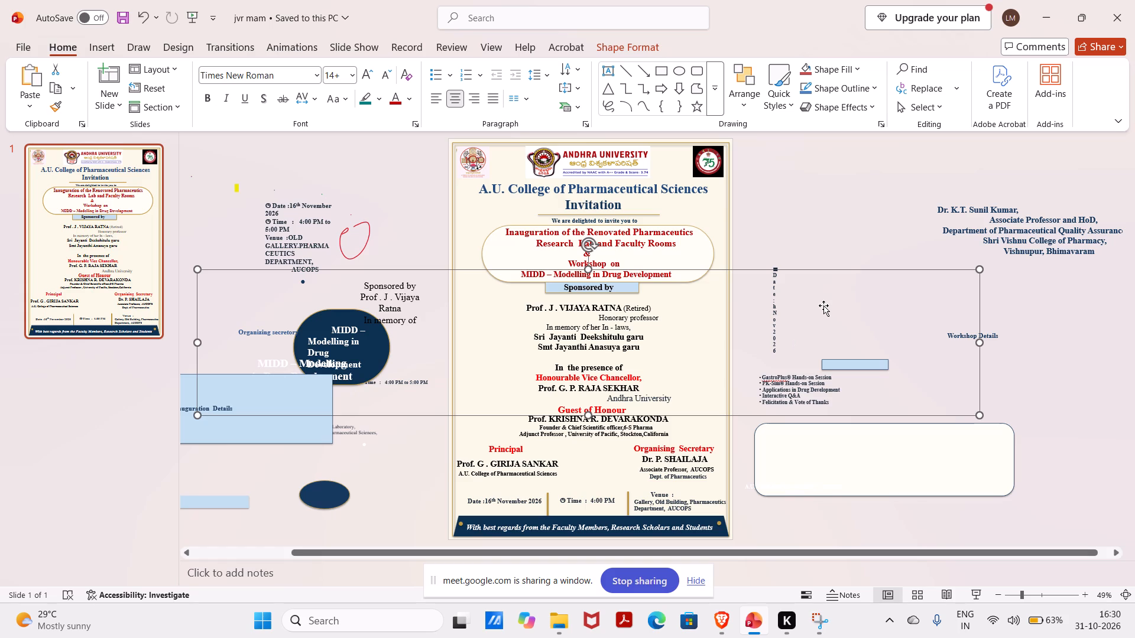
{"action": "left_click", "coordinate": [844, 221]}
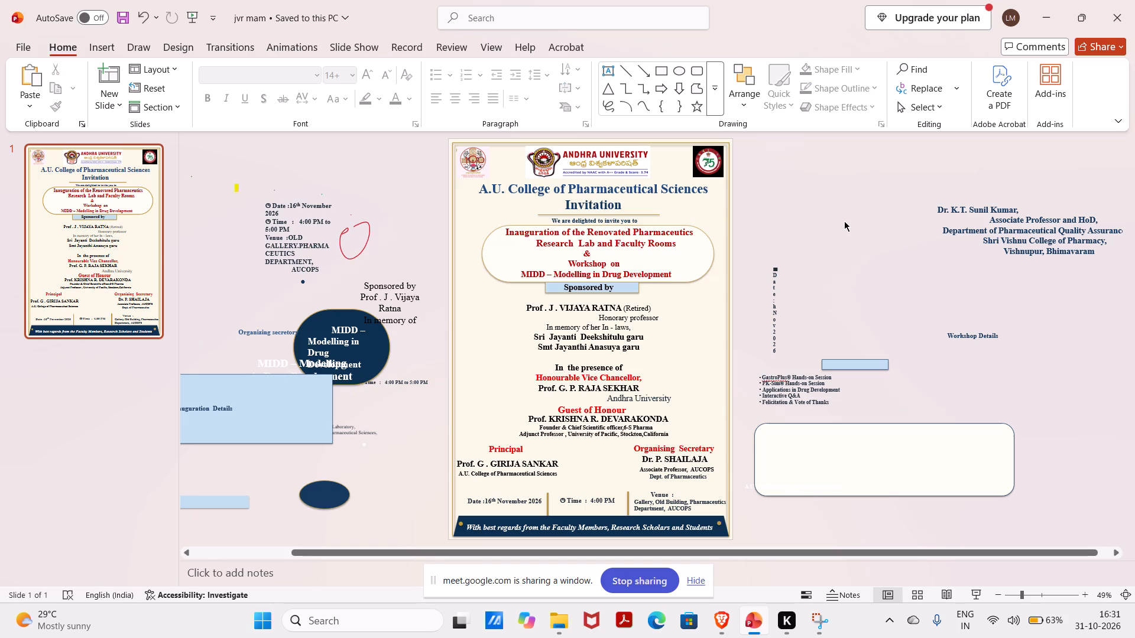
Indent the "&" above "Workshop on" with two more spaces so it sits closer to the centre.
{"action": "left_click", "coordinate": [583, 255]}
{"action": "key", "text": "space"}
{"action": "key", "text": "space"}
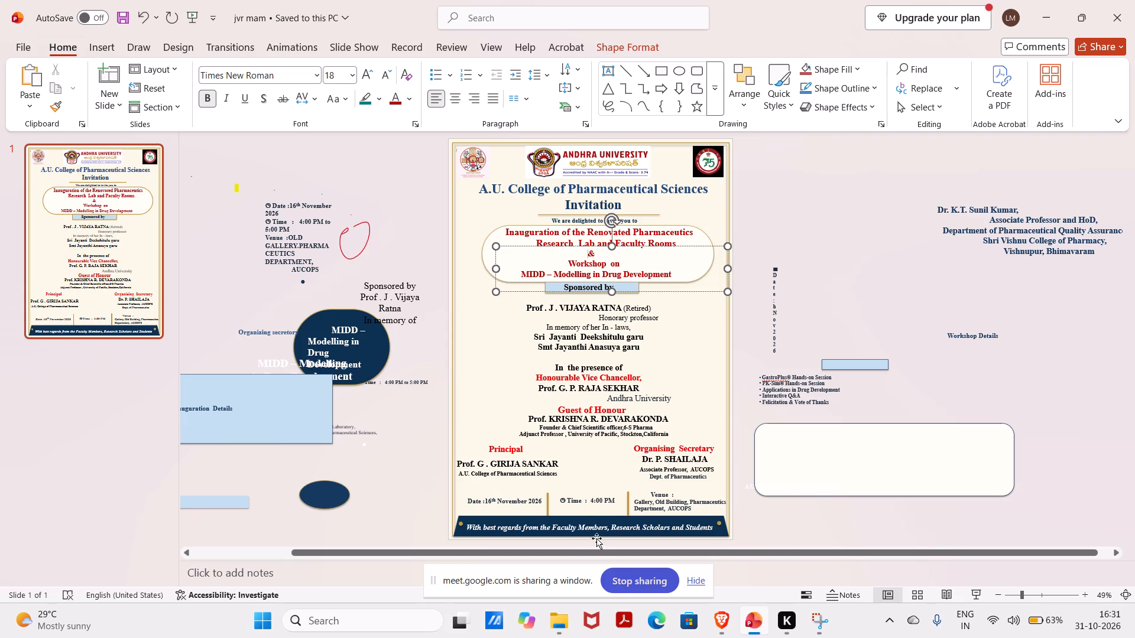
{"action": "left_click", "coordinate": [877, 255]}
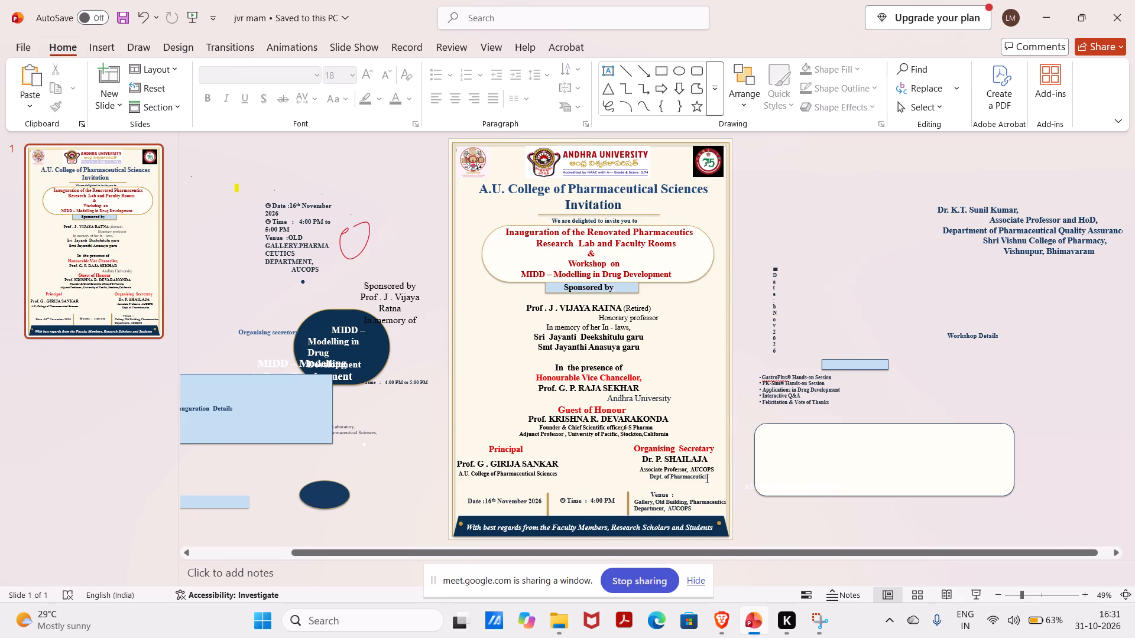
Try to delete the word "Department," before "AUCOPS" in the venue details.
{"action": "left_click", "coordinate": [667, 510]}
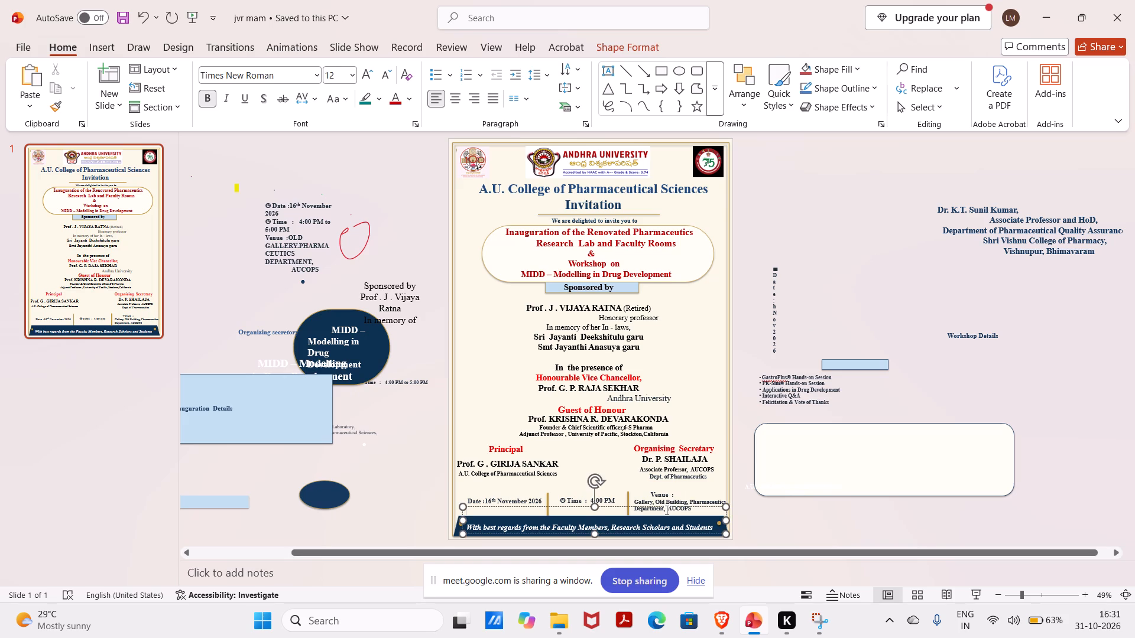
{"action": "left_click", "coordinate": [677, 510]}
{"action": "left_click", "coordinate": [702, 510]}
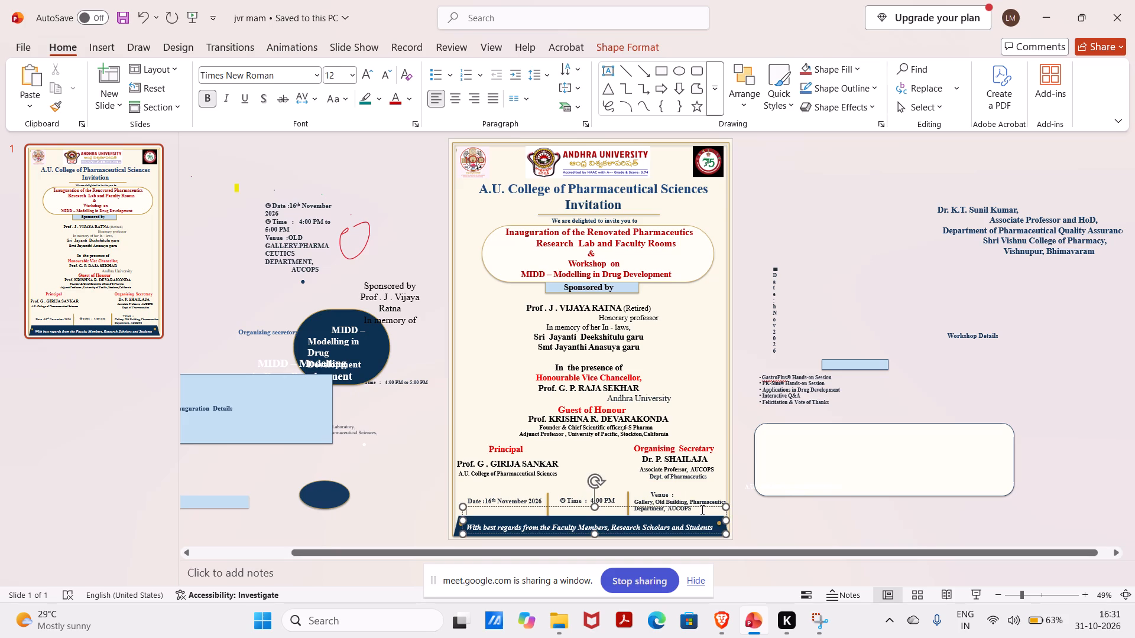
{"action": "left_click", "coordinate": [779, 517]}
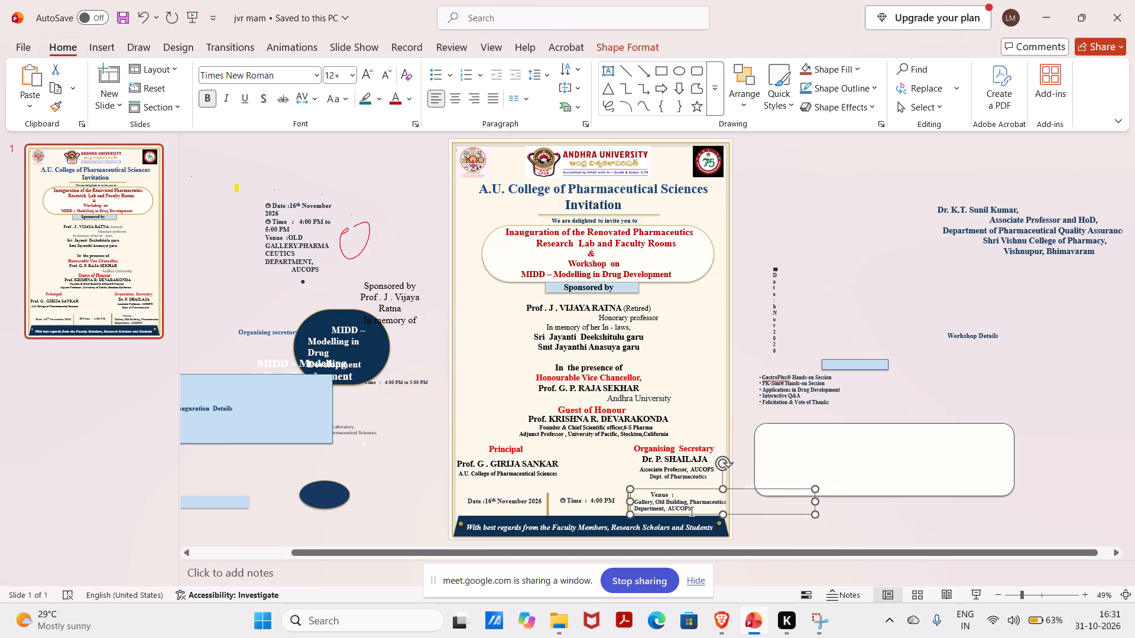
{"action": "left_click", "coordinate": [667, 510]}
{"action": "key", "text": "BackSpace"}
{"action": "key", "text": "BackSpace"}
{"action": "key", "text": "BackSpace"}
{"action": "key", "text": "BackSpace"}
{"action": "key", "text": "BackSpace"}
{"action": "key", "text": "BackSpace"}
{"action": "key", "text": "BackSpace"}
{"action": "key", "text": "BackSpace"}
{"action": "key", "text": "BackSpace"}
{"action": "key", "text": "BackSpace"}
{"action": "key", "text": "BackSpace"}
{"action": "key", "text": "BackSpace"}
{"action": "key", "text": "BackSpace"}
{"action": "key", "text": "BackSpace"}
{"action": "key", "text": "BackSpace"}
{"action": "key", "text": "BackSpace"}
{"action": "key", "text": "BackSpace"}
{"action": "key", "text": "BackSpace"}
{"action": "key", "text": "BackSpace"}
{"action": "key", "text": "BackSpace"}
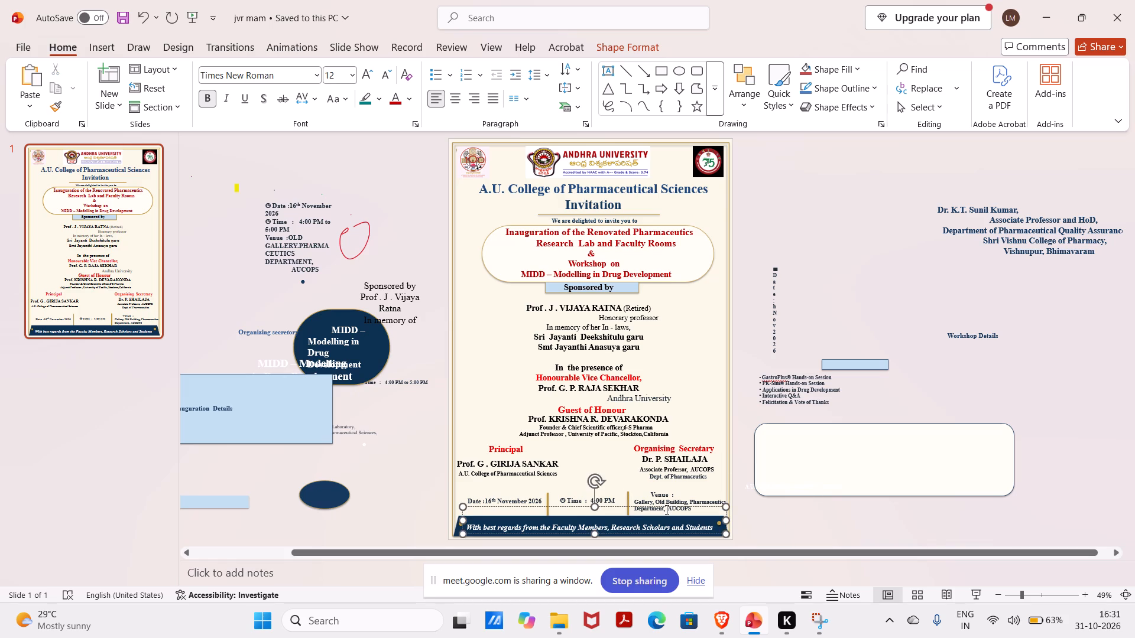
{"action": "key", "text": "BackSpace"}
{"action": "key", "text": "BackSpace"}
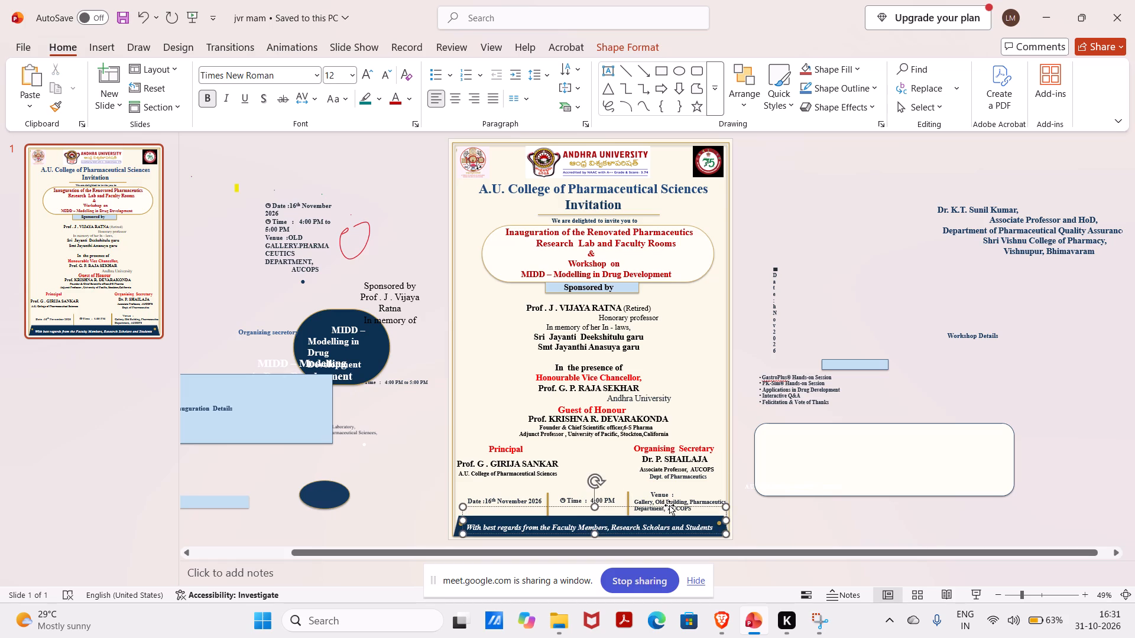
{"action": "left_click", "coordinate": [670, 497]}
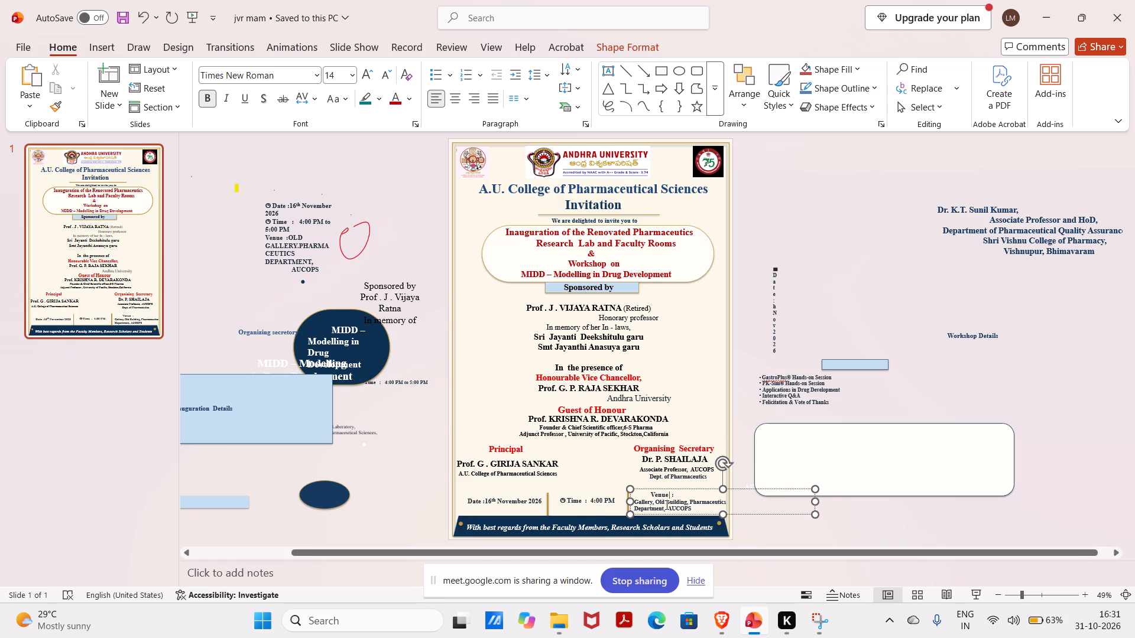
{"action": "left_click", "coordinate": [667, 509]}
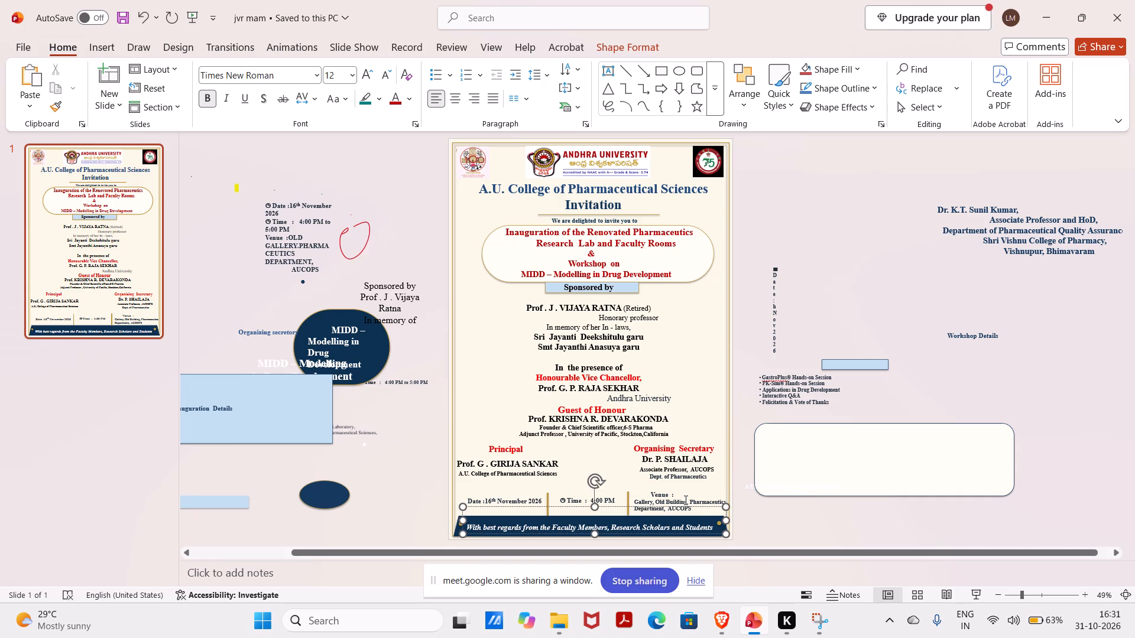
Delete the word "Pharmaceutics" after "Gallery, Old Building," in the venue details.
{"action": "left_click", "coordinate": [664, 492]}
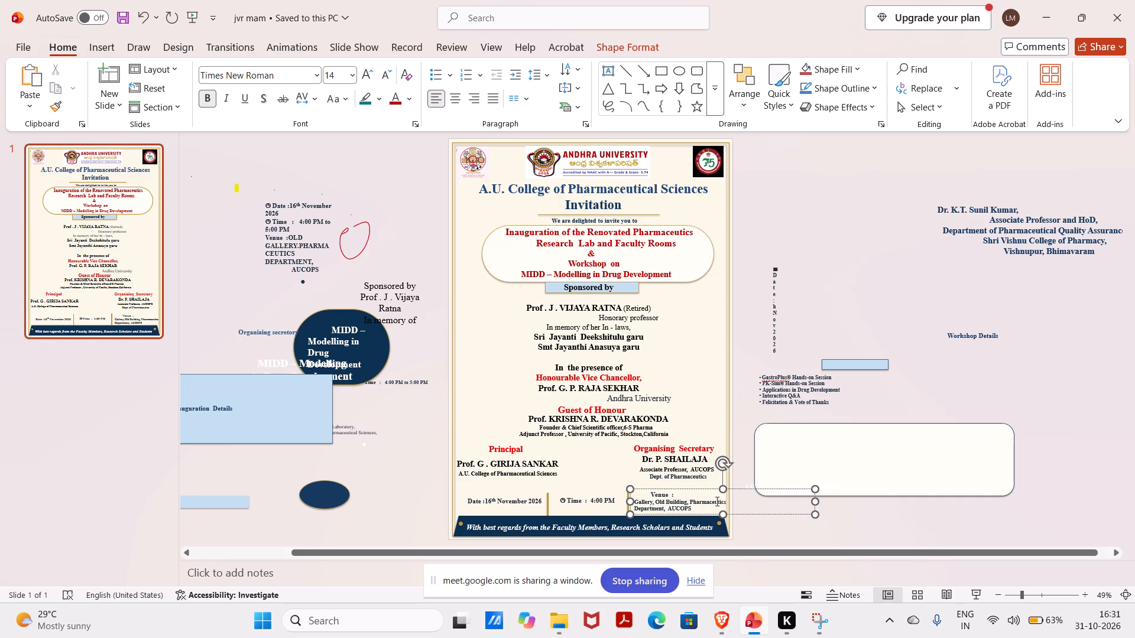
{"action": "left_click", "coordinate": [724, 501]}
{"action": "key", "text": "BackSpace"}
{"action": "key", "text": "BackSpace"}
{"action": "key", "text": "BackSpace"}
{"action": "key", "text": "BackSpace"}
{"action": "key", "text": "BackSpace"}
{"action": "key", "text": "BackSpace"}
{"action": "key", "text": "BackSpace"}
{"action": "key", "text": "BackSpace"}
{"action": "key", "text": "BackSpace"}
{"action": "key", "text": "BackSpace"}
{"action": "key", "text": "BackSpace"}
{"action": "key", "text": "BackSpace"}
{"action": "key", "text": "Right"}
{"action": "key", "text": "BackSpace"}
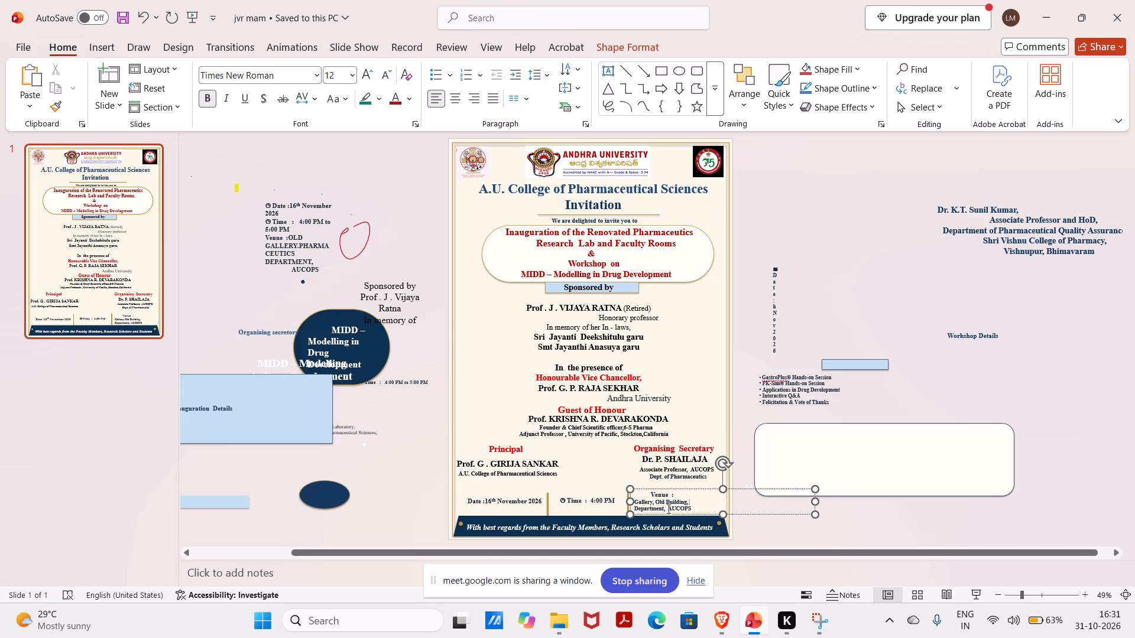
Widen the venue text box and shift it off the slide into the empty area beside it, overlapping the blank rounded rectangle's top edge.
{"action": "left_click", "coordinate": [669, 509]}
{"action": "left_click", "coordinate": [679, 493]}
{"action": "left_click_drag", "start_coordinate": [819, 520], "coordinate": [909, 489]}
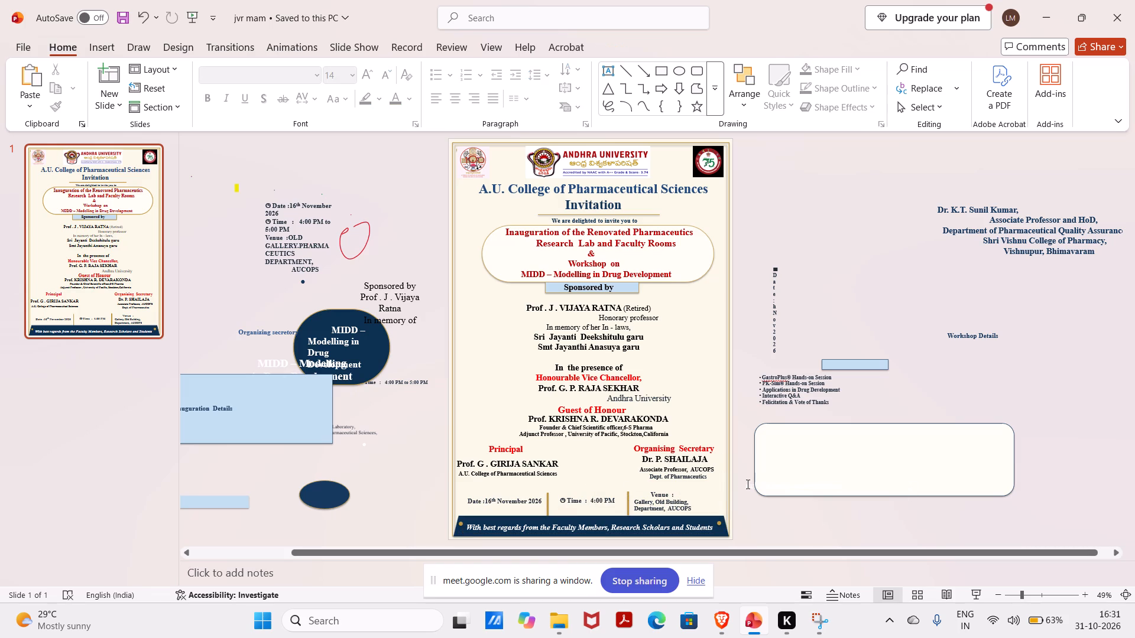
{"action": "left_click", "coordinate": [701, 497]}
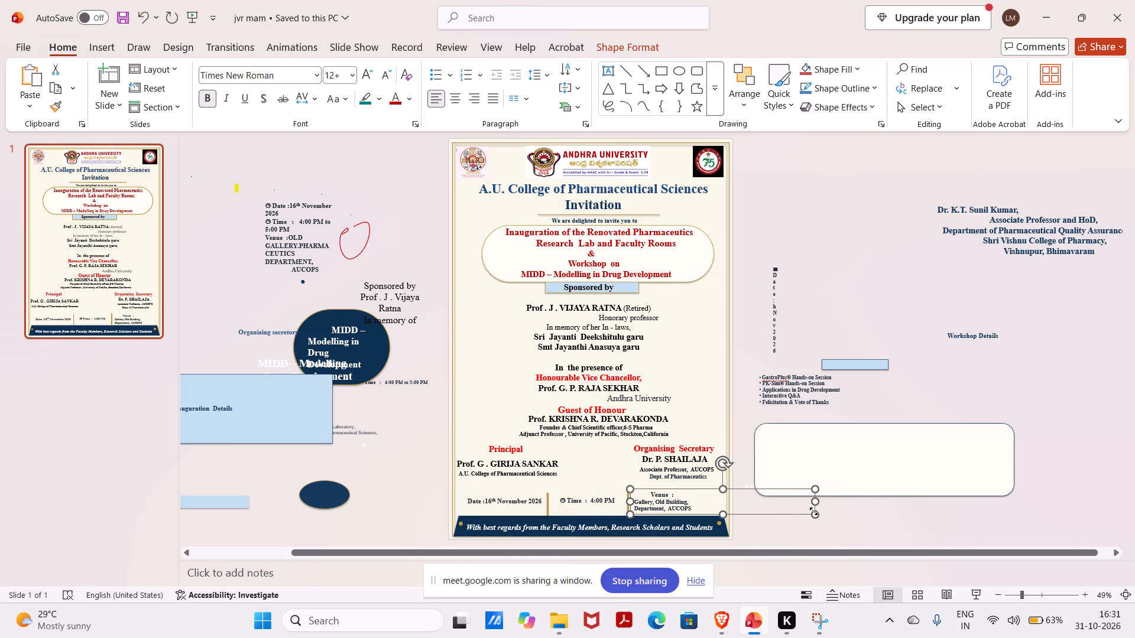
{"action": "left_click_drag", "start_coordinate": [813, 511], "coordinate": [975, 484]}
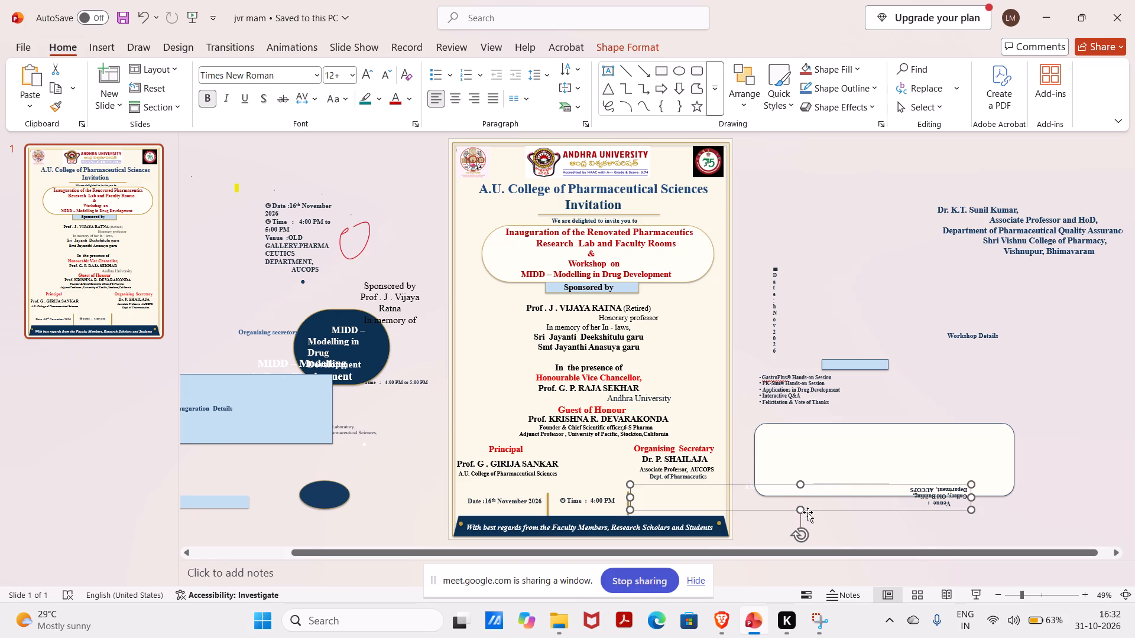
{"action": "left_click_drag", "start_coordinate": [799, 513], "coordinate": [793, 453]}
{"action": "left_click_drag", "start_coordinate": [632, 508], "coordinate": [763, 416]}
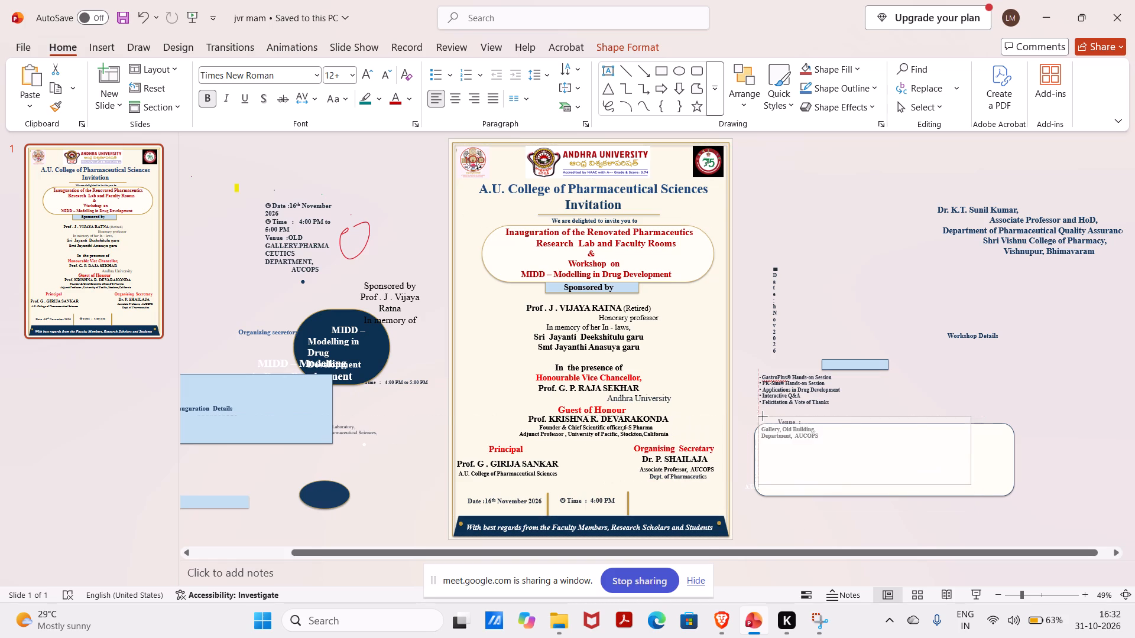
{"action": "left_click_drag", "start_coordinate": [763, 416], "coordinate": [764, 416]}
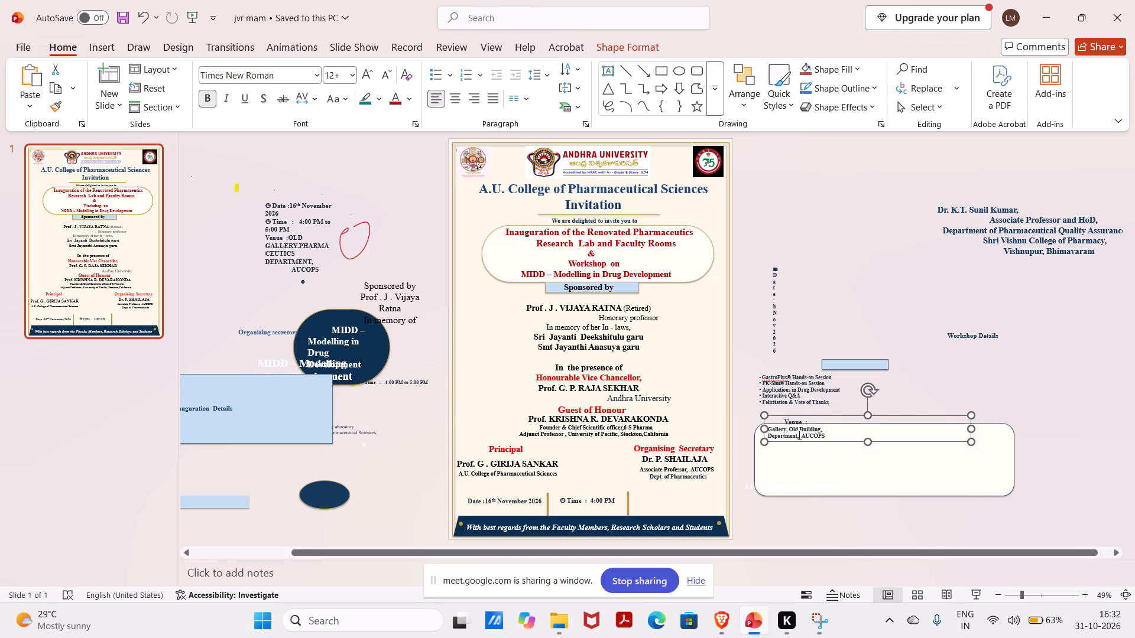
Delete the word "Department," before "AUCOPS" so the venue address reads on one line after "Gallery, Old Building,".
{"action": "left_click", "coordinate": [799, 435]}
{"action": "key", "text": "BackSpace"}
{"action": "key", "text": "BackSpace"}
{"action": "key", "text": "BackSpace"}
{"action": "key", "text": "BackSpace"}
{"action": "key", "text": "BackSpace"}
{"action": "key", "text": "BackSpace"}
{"action": "key", "text": "BackSpace"}
{"action": "key", "text": "BackSpace"}
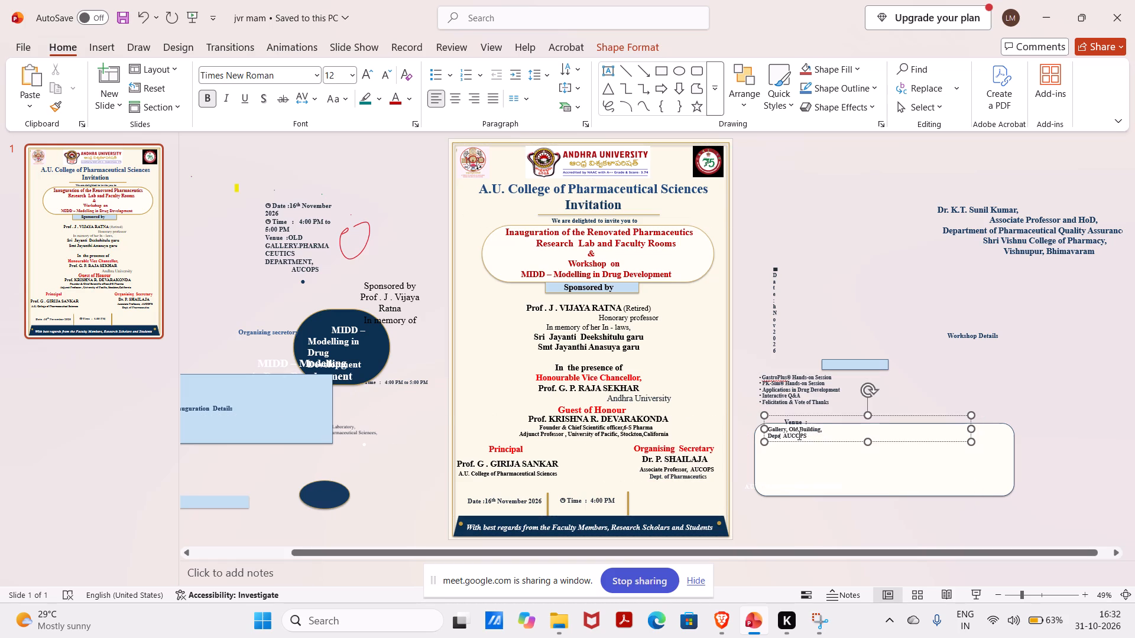
{"action": "key", "text": "BackSpace"}
{"action": "key", "text": "BackSpace"}
{"action": "key", "text": "BackSpace"}
{"action": "key", "text": "BackSpace"}
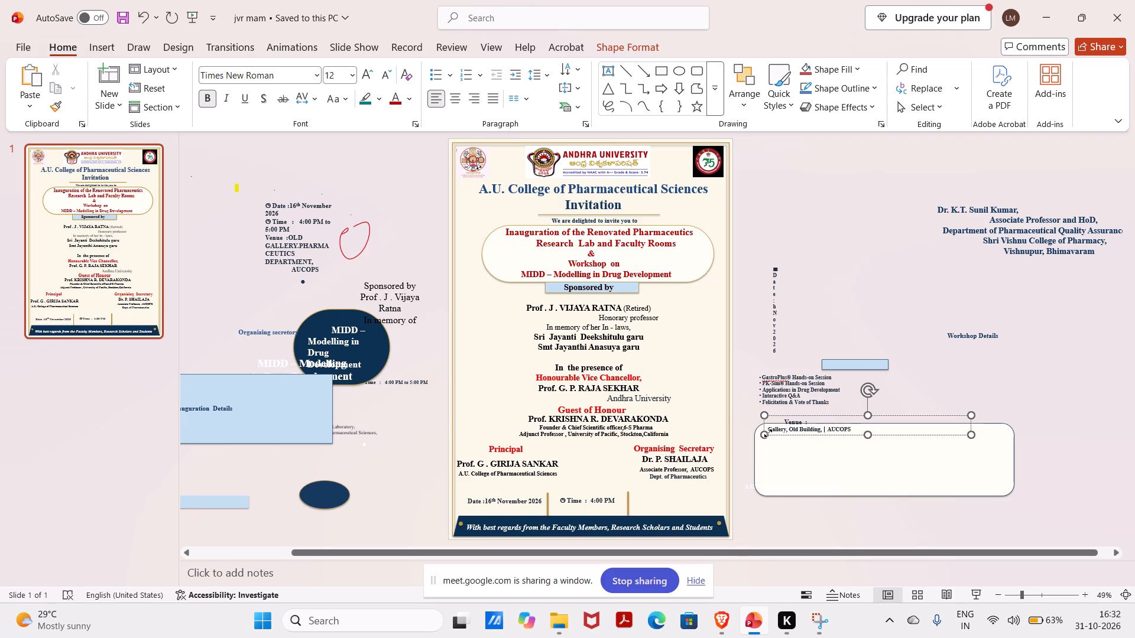
Bring the venue text box back onto the slide, beside the divider line after the time and above the footer banner.
{"action": "left_click_drag", "start_coordinate": [768, 433], "coordinate": [677, 528]}
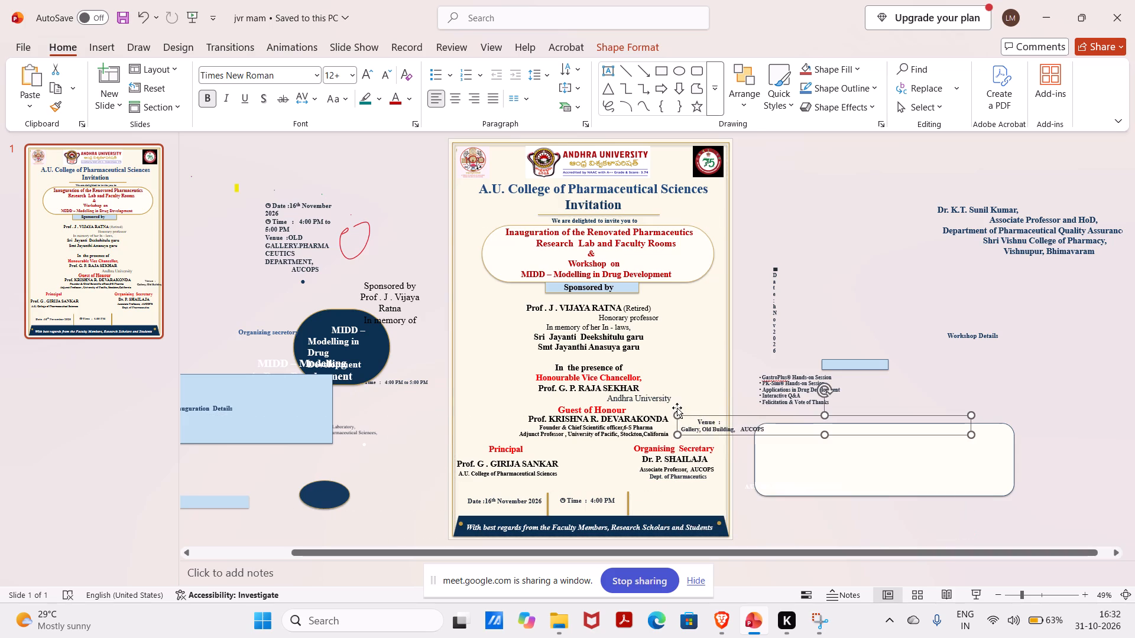
{"action": "left_click_drag", "start_coordinate": [677, 414], "coordinate": [653, 485]}
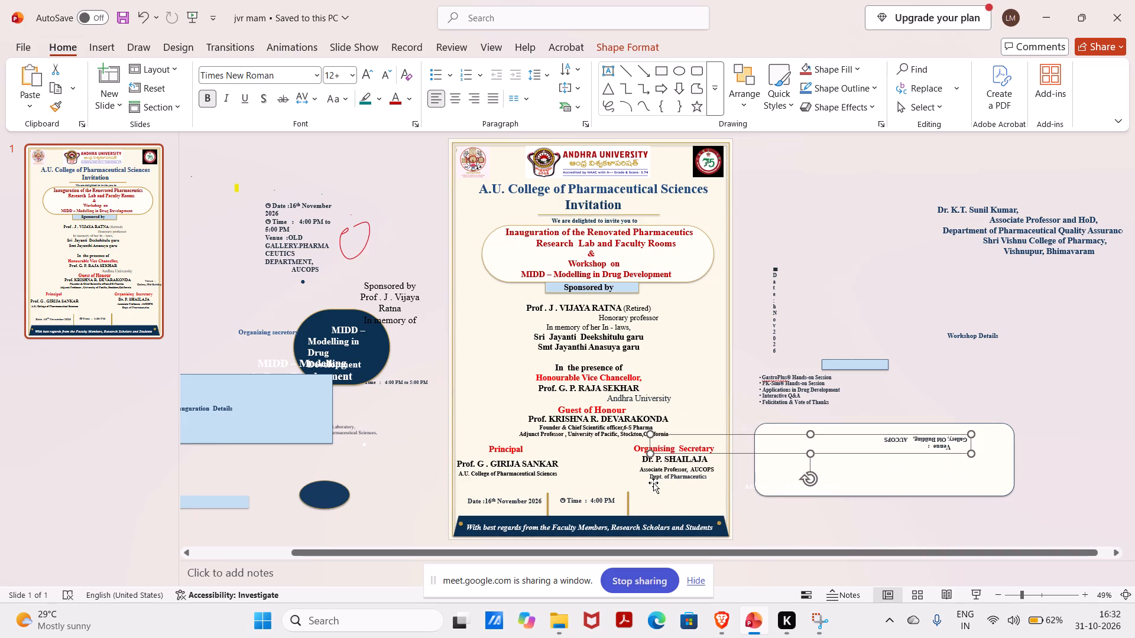
{"action": "left_click_drag", "start_coordinate": [651, 435], "coordinate": [640, 507]}
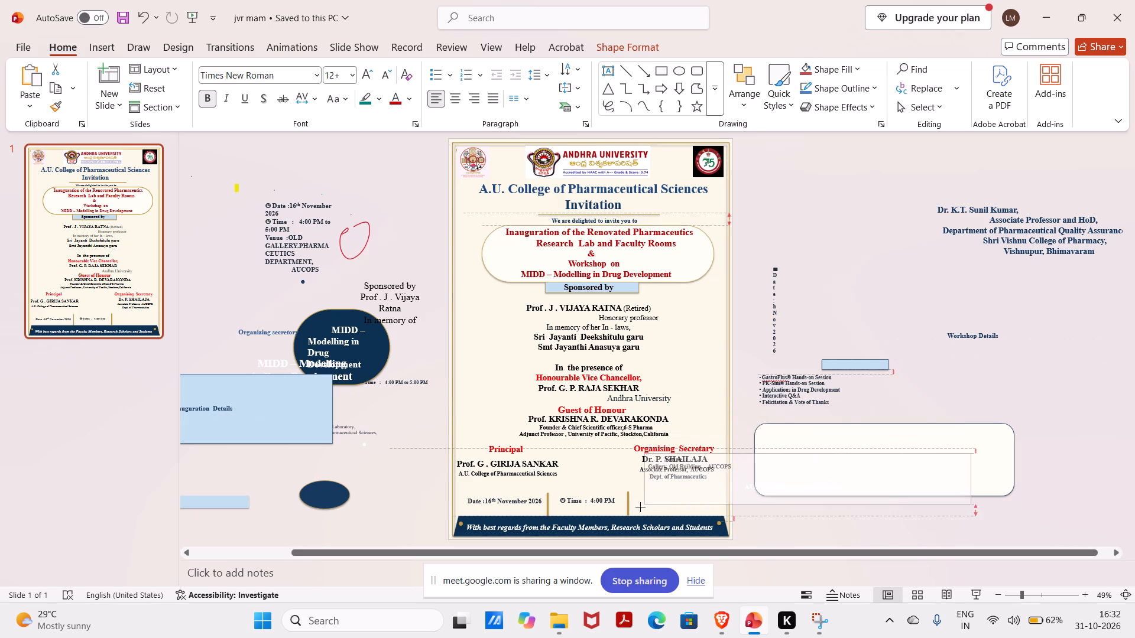
{"action": "left_click_drag", "start_coordinate": [640, 507], "coordinate": [631, 508]}
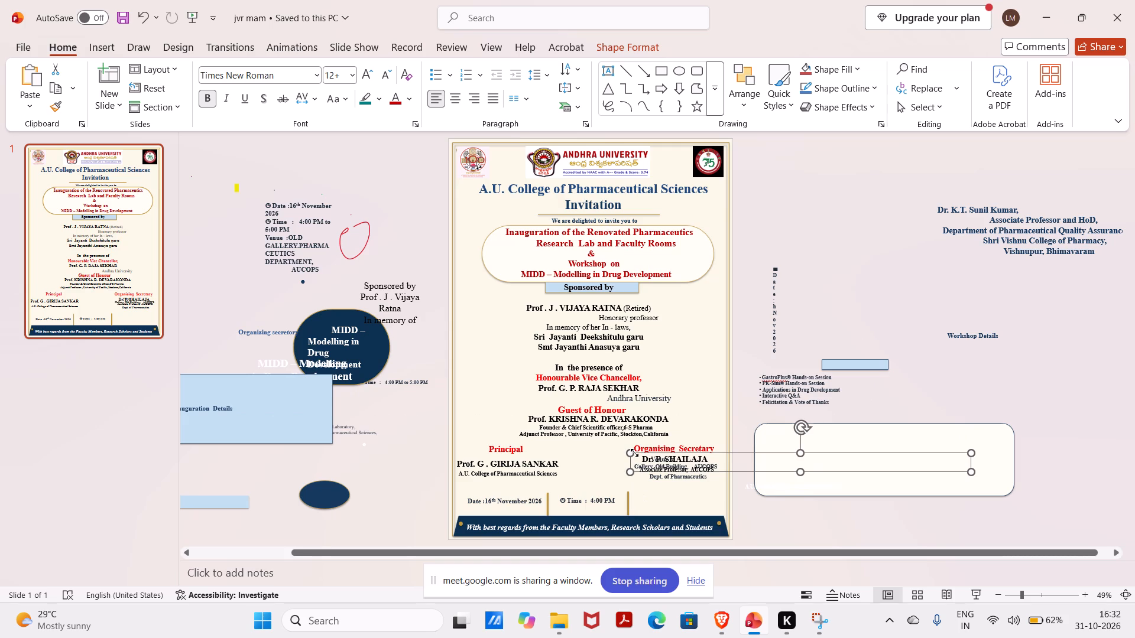
{"action": "left_click_drag", "start_coordinate": [633, 453], "coordinate": [647, 488]}
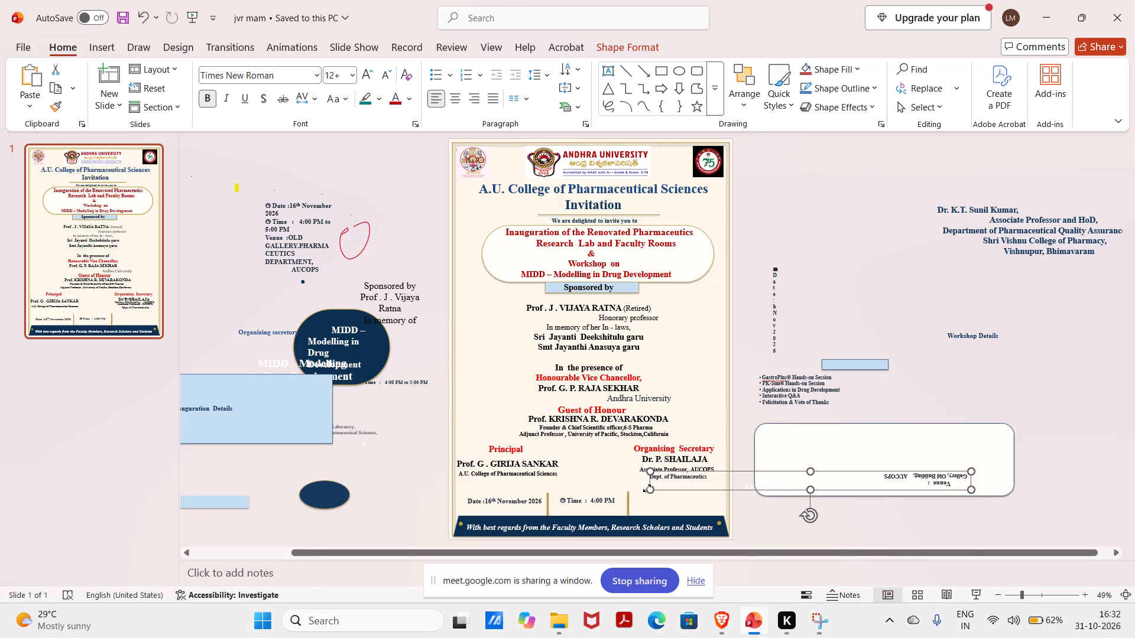
{"action": "left_click_drag", "start_coordinate": [652, 471], "coordinate": [657, 495]}
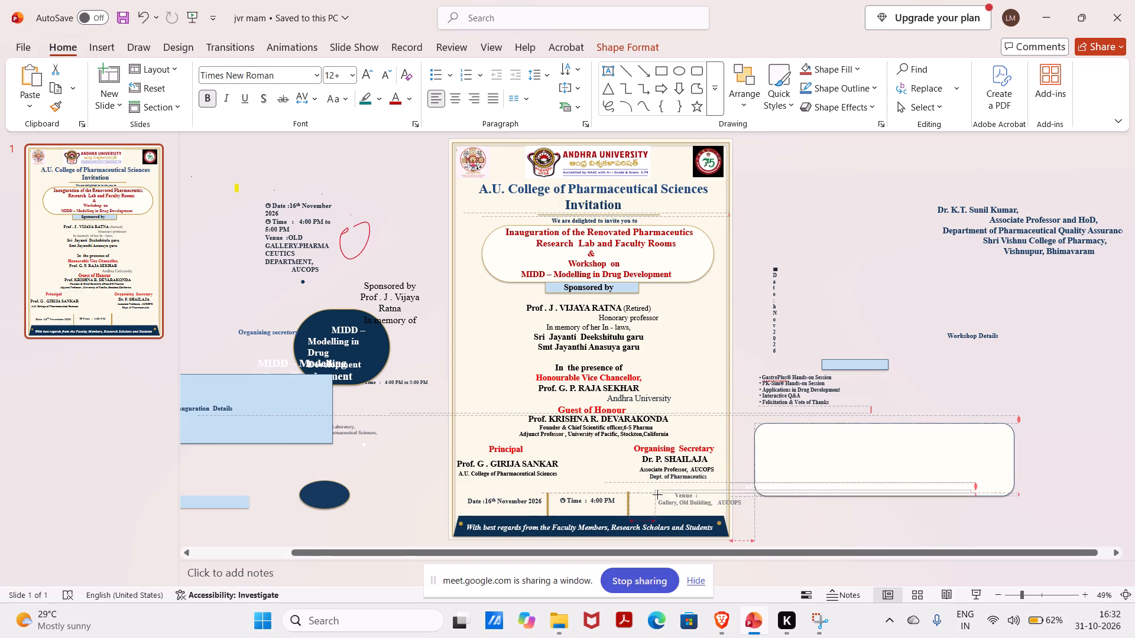
{"action": "left_click_drag", "start_coordinate": [657, 495], "coordinate": [657, 504]}
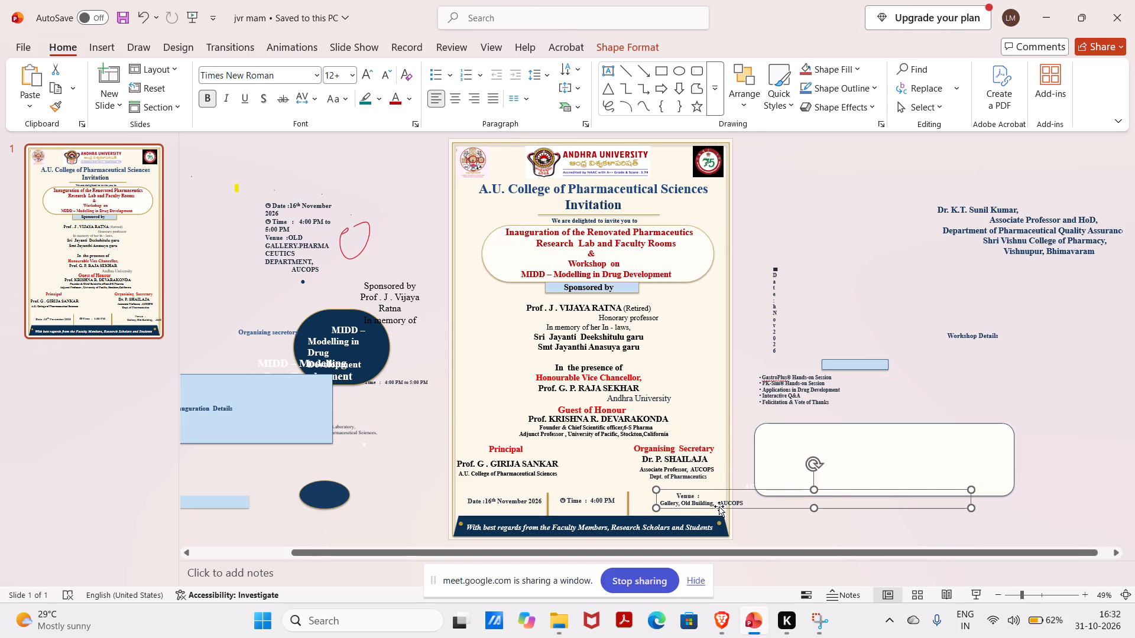
Remove two extra spaces before "AUCOPS" in the venue address.
{"action": "left_click", "coordinate": [718, 505]}
{"action": "key", "text": "BackSpace"}
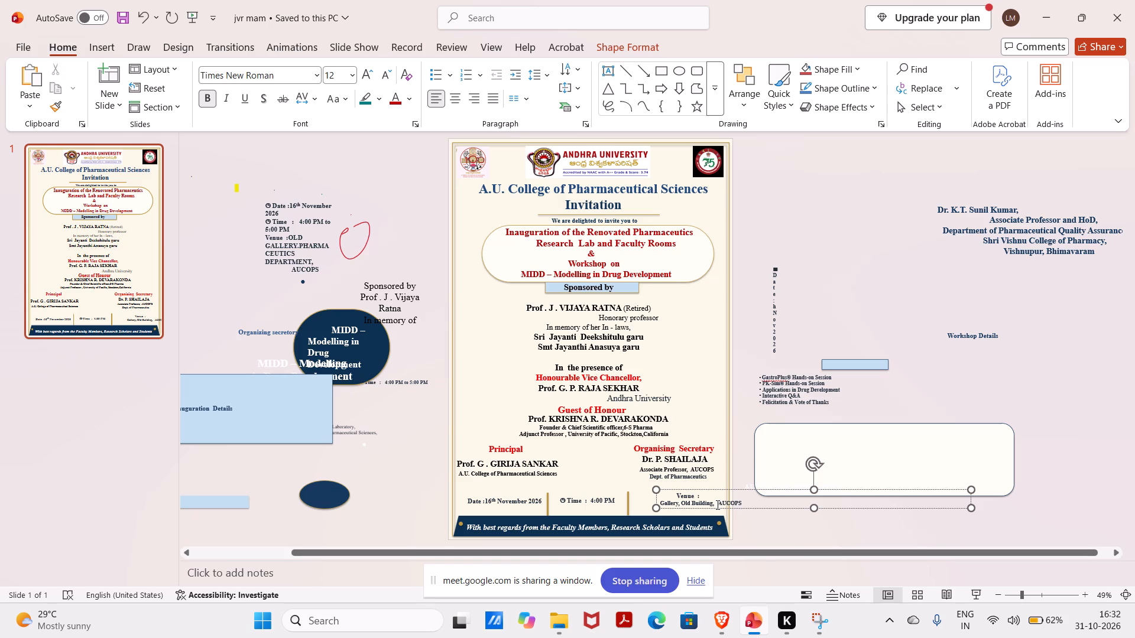
{"action": "key", "text": "BackSpace"}
Extend the venue text box toward the divider line after the time so the address fits inside the slide's border.
{"action": "left_click_drag", "start_coordinate": [660, 508], "coordinate": [648, 511]}
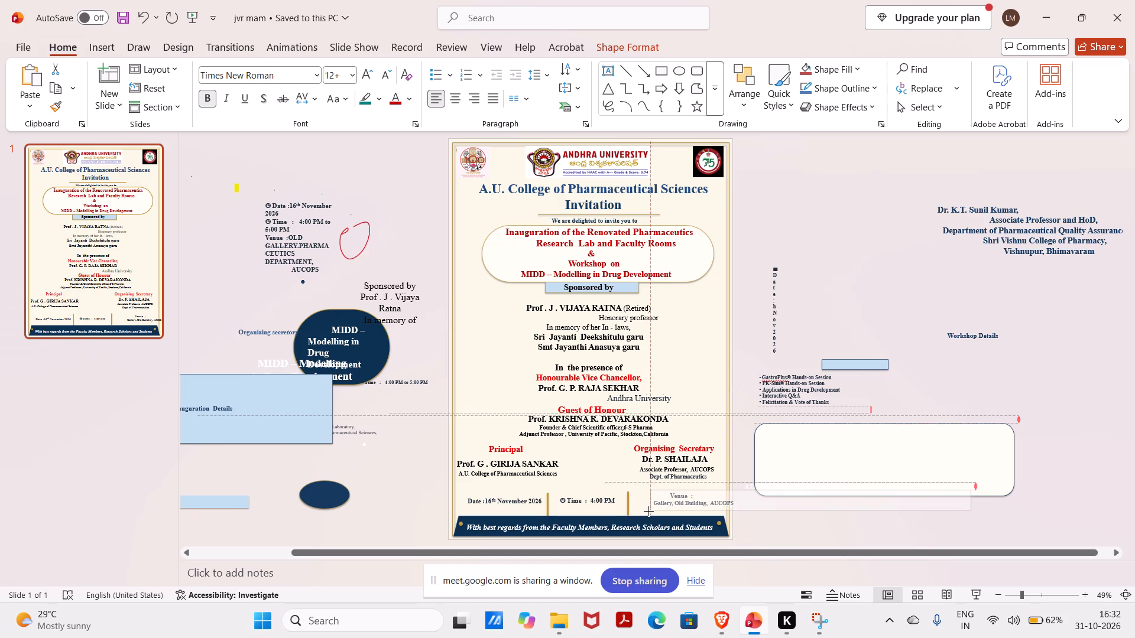
{"action": "left_click_drag", "start_coordinate": [648, 511], "coordinate": [633, 519]}
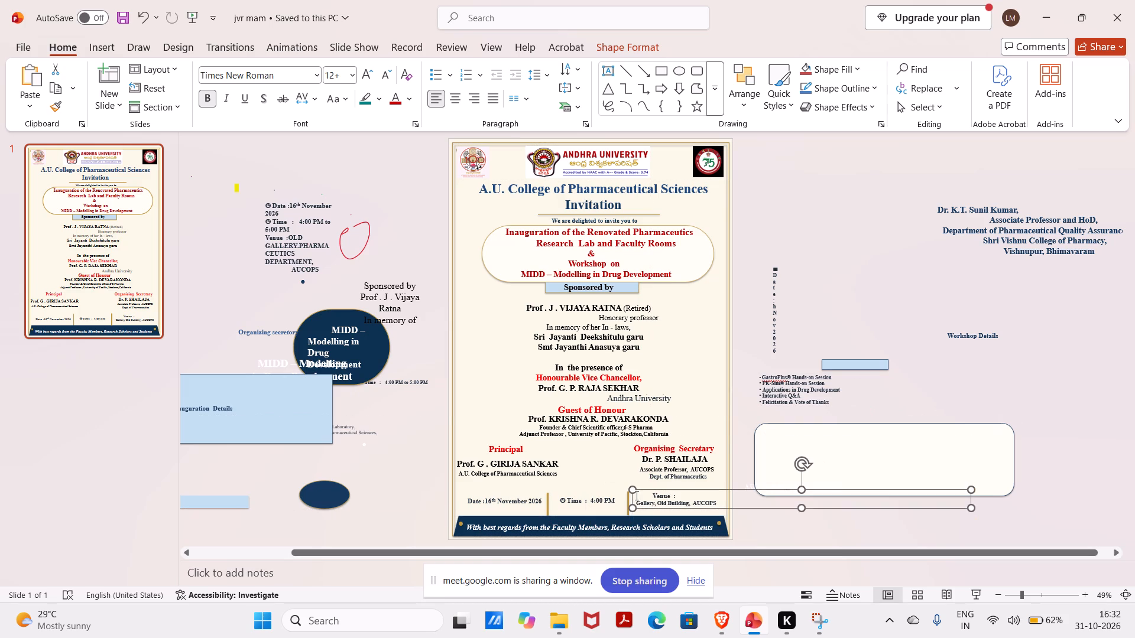
{"action": "left_click", "coordinate": [633, 491]}
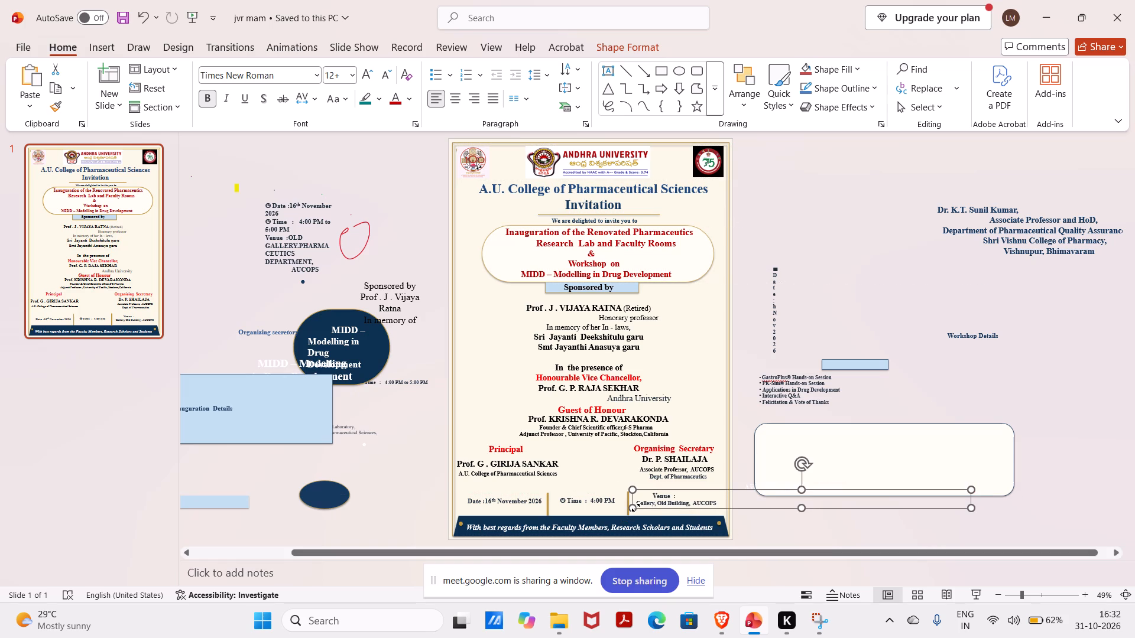
{"action": "left_click_drag", "start_coordinate": [635, 507], "coordinate": [635, 513]}
{"action": "left_click_drag", "start_coordinate": [637, 510], "coordinate": [635, 539]}
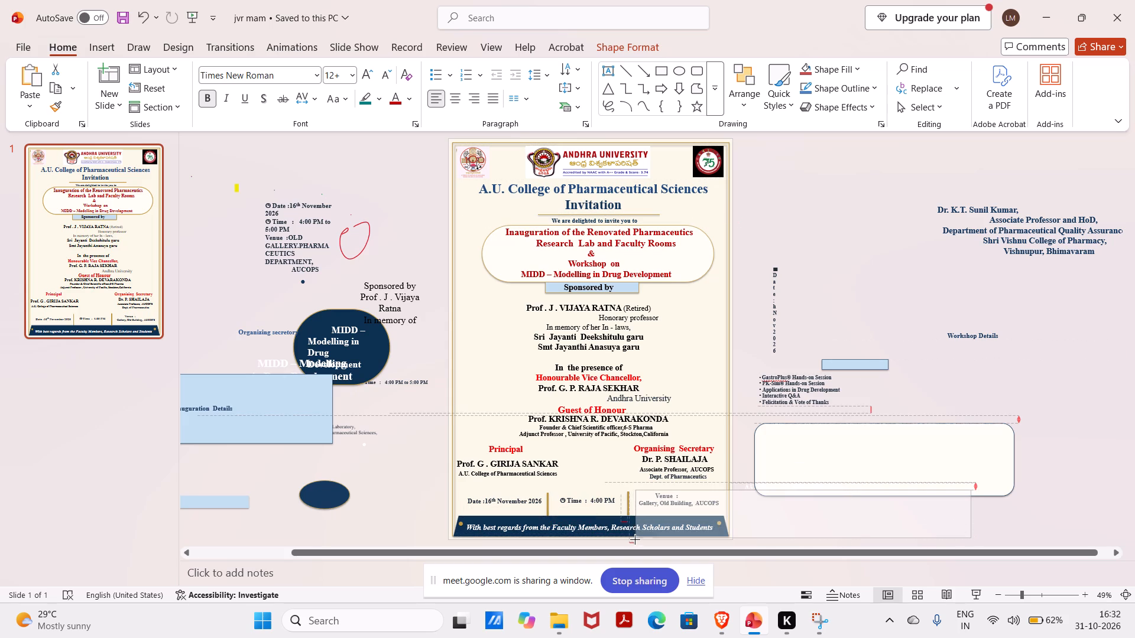
{"action": "left_click_drag", "start_coordinate": [635, 539], "coordinate": [634, 548]}
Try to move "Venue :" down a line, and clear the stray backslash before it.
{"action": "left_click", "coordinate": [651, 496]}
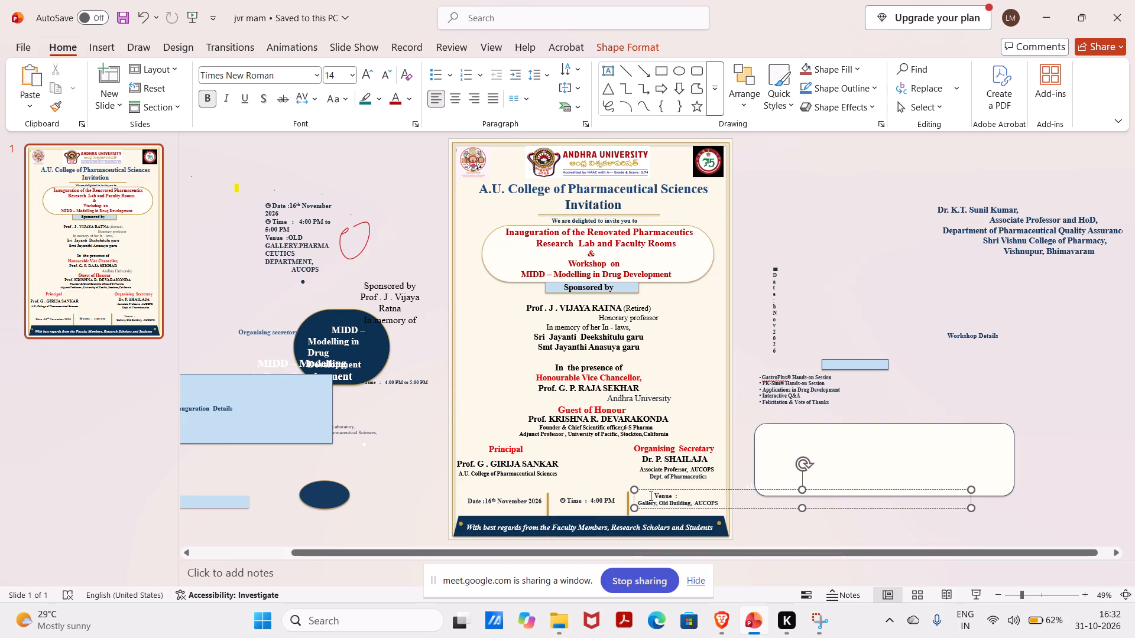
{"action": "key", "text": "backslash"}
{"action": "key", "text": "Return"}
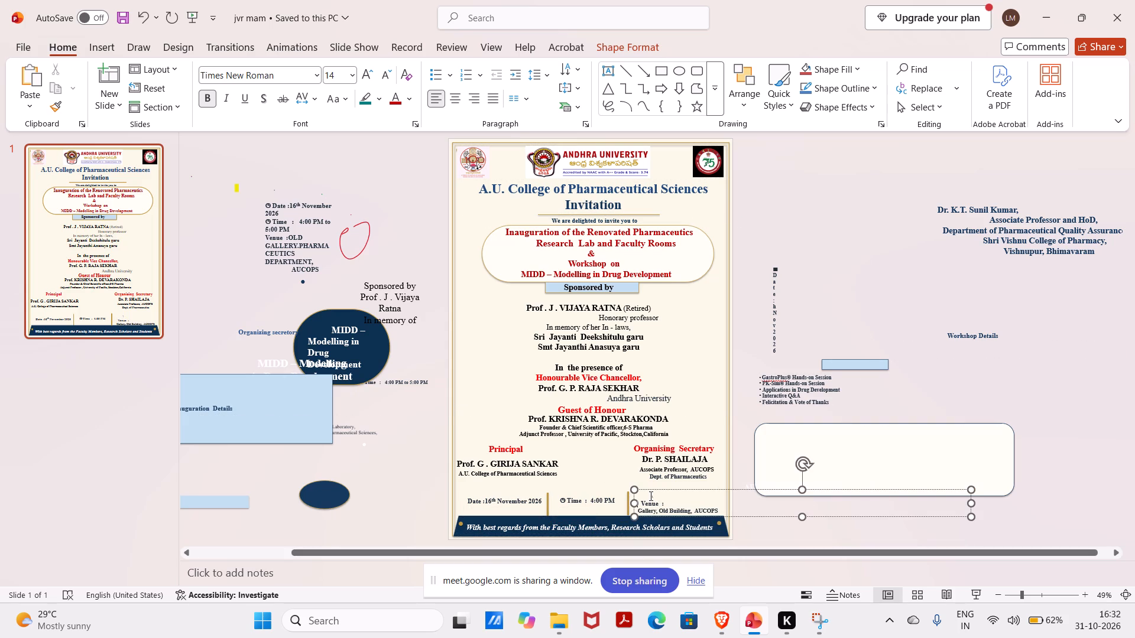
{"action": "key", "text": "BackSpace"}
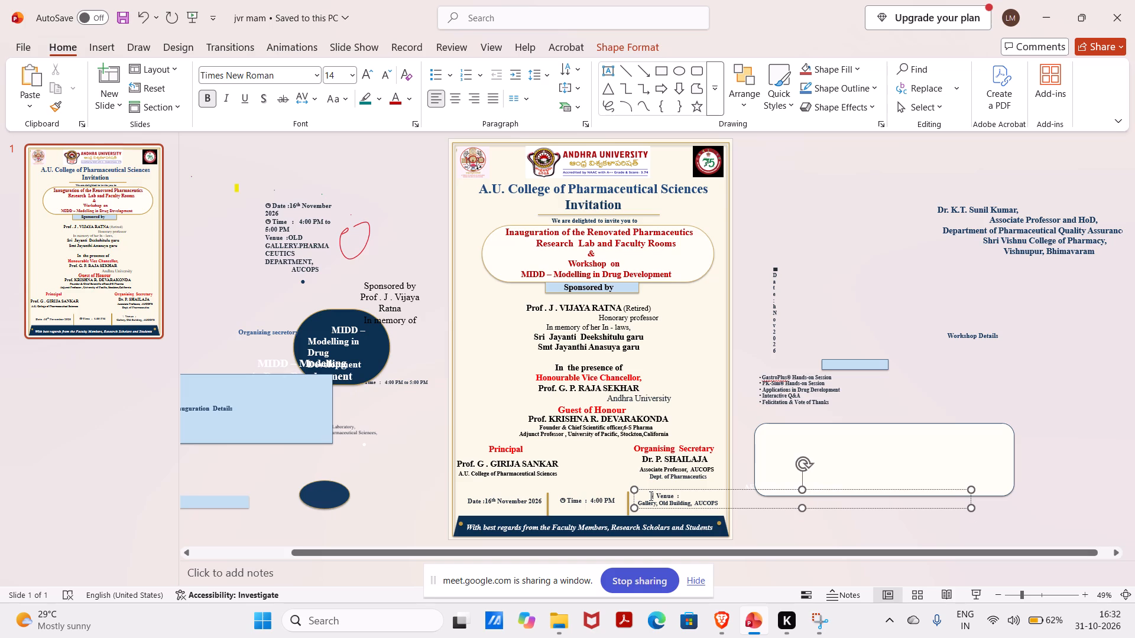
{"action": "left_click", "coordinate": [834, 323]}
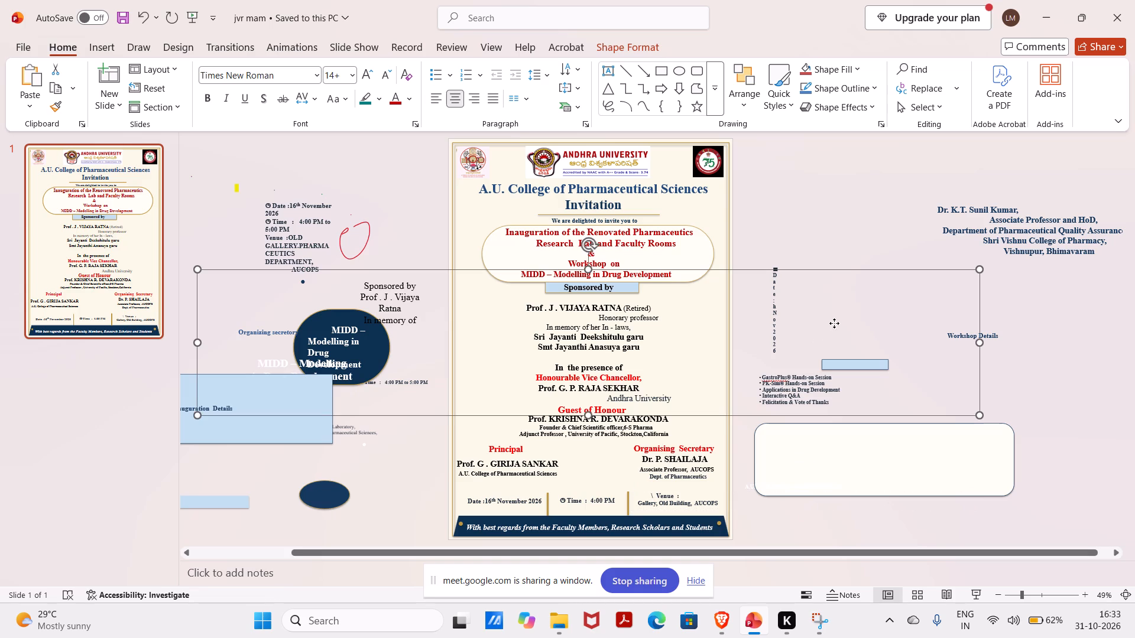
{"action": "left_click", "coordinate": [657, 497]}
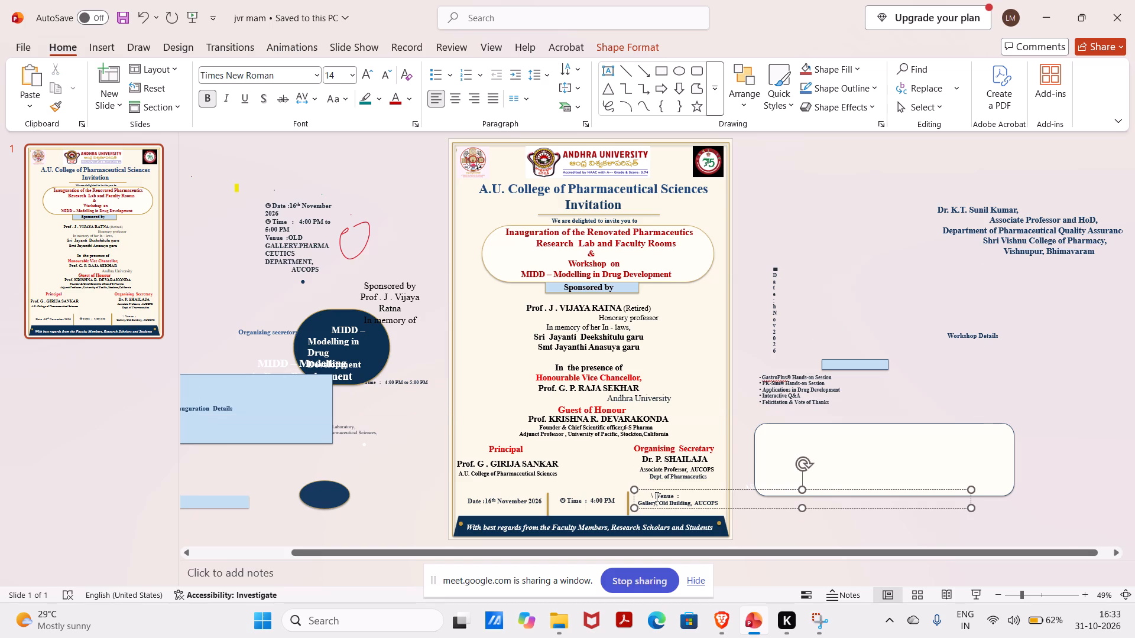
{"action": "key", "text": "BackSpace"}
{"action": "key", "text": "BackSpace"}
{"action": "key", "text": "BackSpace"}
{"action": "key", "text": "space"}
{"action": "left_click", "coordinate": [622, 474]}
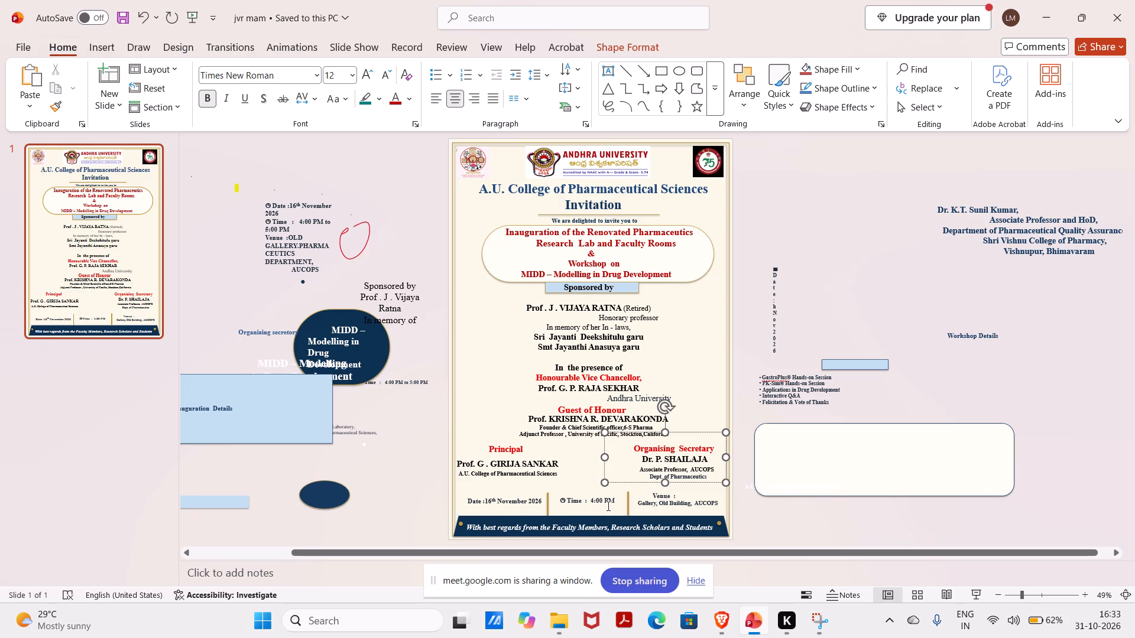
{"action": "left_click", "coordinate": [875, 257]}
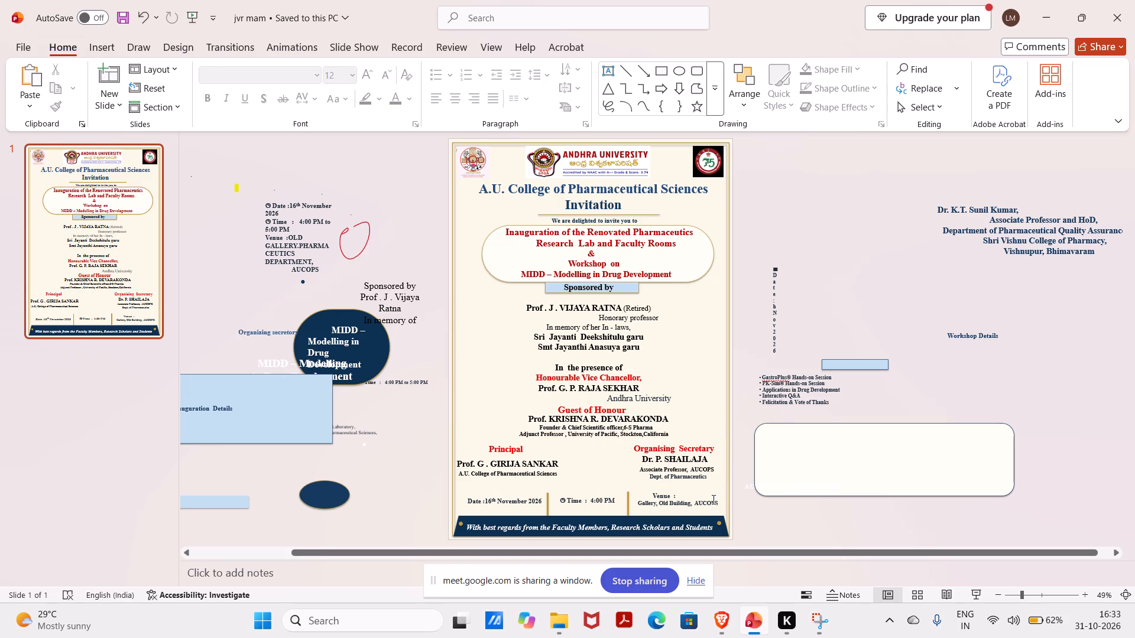
Insert a line break before "Venue :" to lower the venue details, and indent it with eight spaces above the address.
{"action": "left_click", "coordinate": [652, 495]}
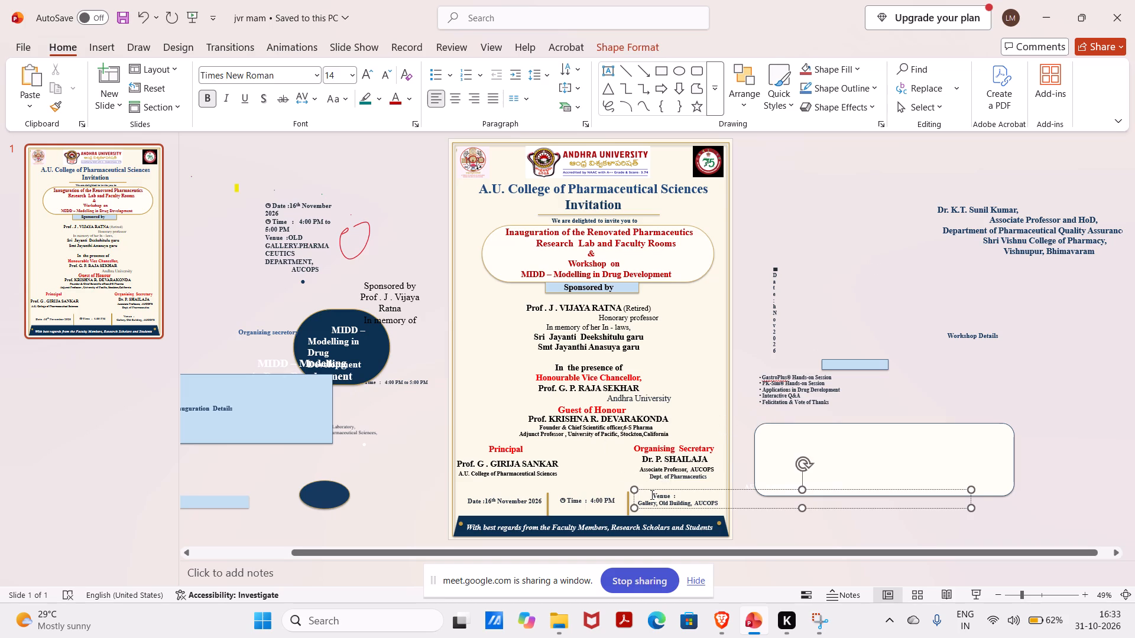
{"action": "key", "text": "Return"}
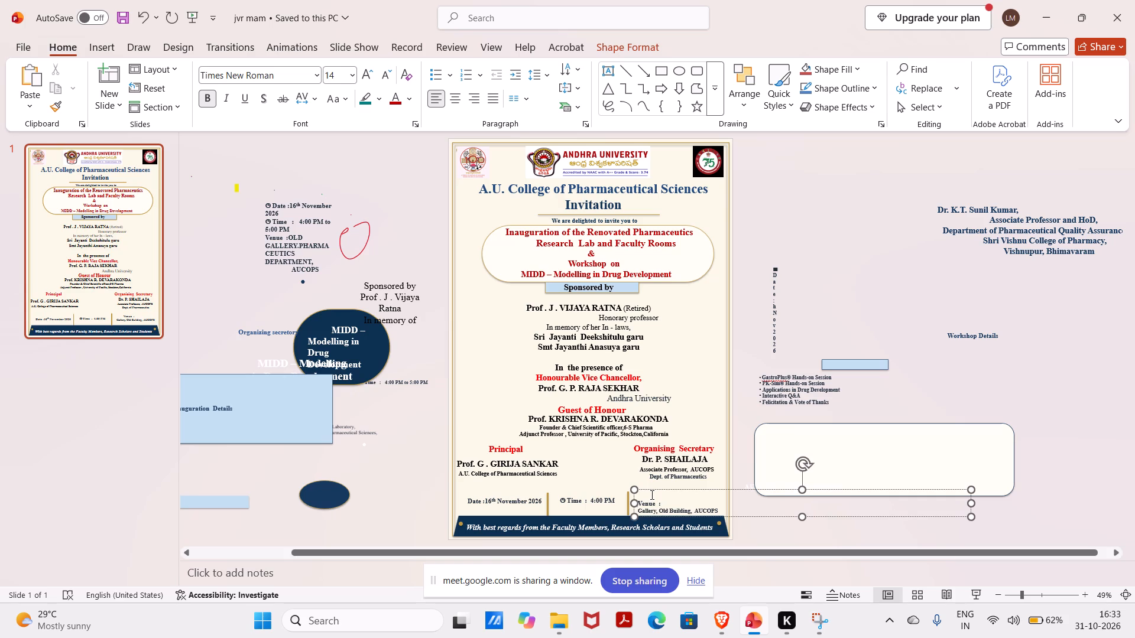
{"action": "key", "text": "space"}
{"action": "key", "text": "space"}
{"action": "key", "text": "space"}
{"action": "key", "text": "space"}
{"action": "key", "text": "space"}
{"action": "key", "text": "space"}
{"action": "key", "text": "space"}
{"action": "key", "text": "space"}
Add two more spaces before "Venue :" to indent it further above the address.
{"action": "key", "text": "space"}
{"action": "key", "text": "space"}
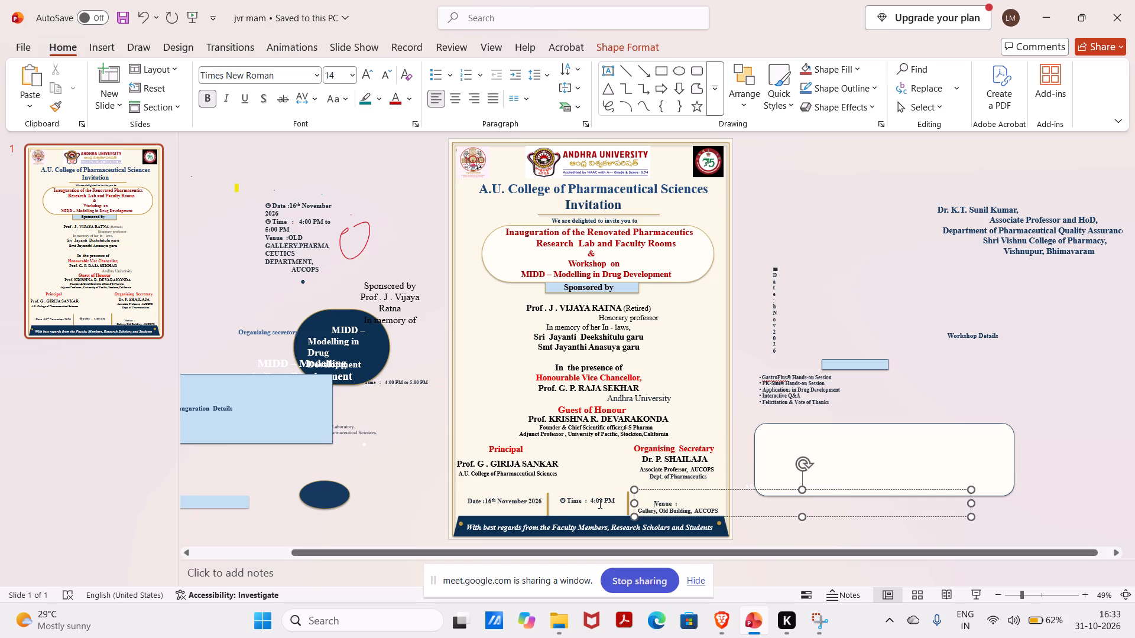
Insert a line break before the time and another before the date to lower both toward the closing banner.
{"action": "left_click", "coordinate": [600, 504]}
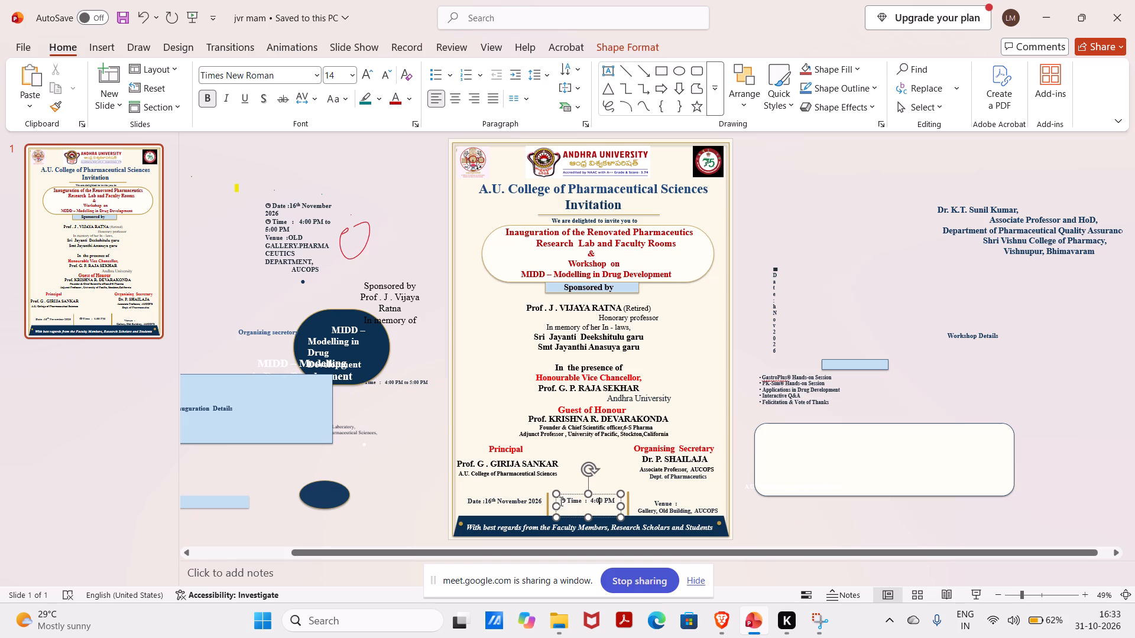
{"action": "left_click", "coordinate": [560, 502]}
{"action": "key", "text": "Return"}
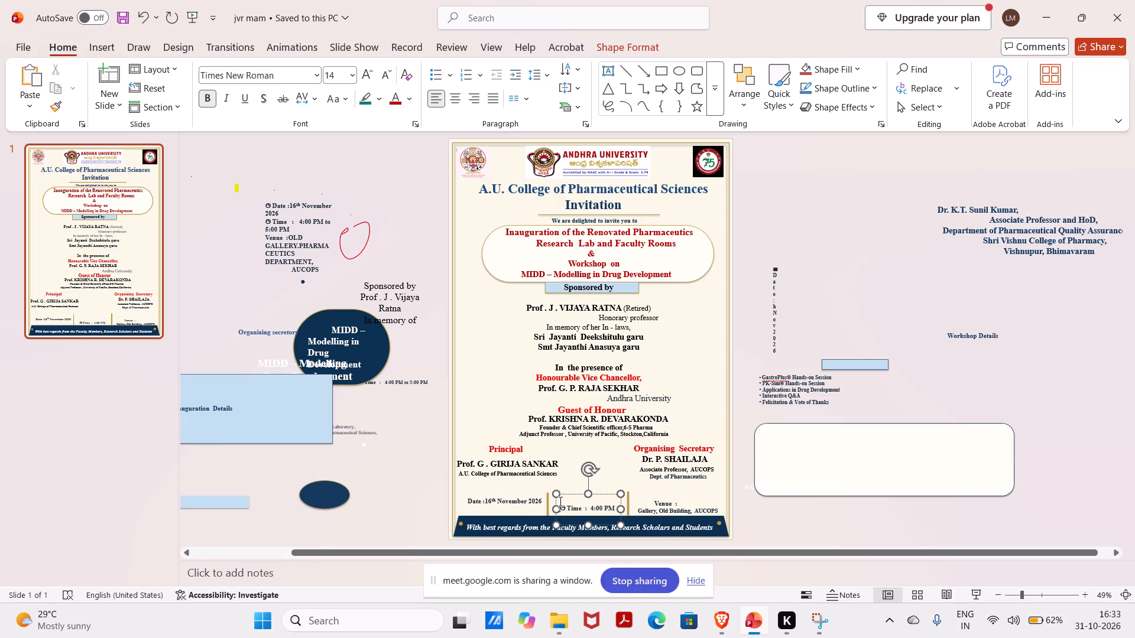
{"action": "left_click", "coordinate": [501, 504]}
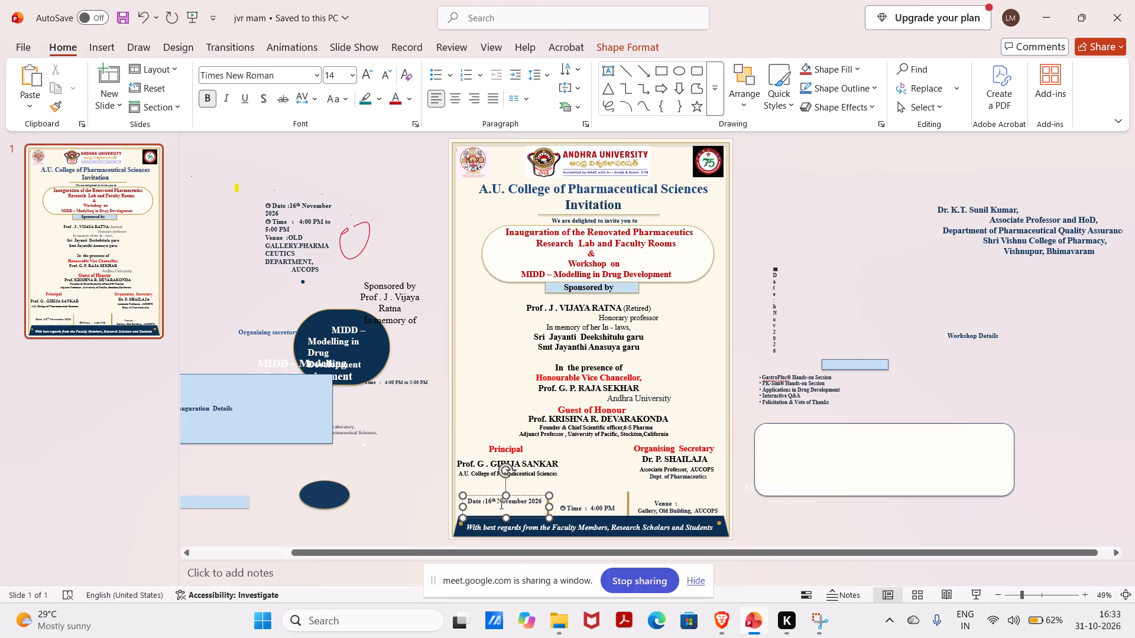
{"action": "left_click", "coordinate": [469, 502]}
{"action": "key", "text": "Return"}
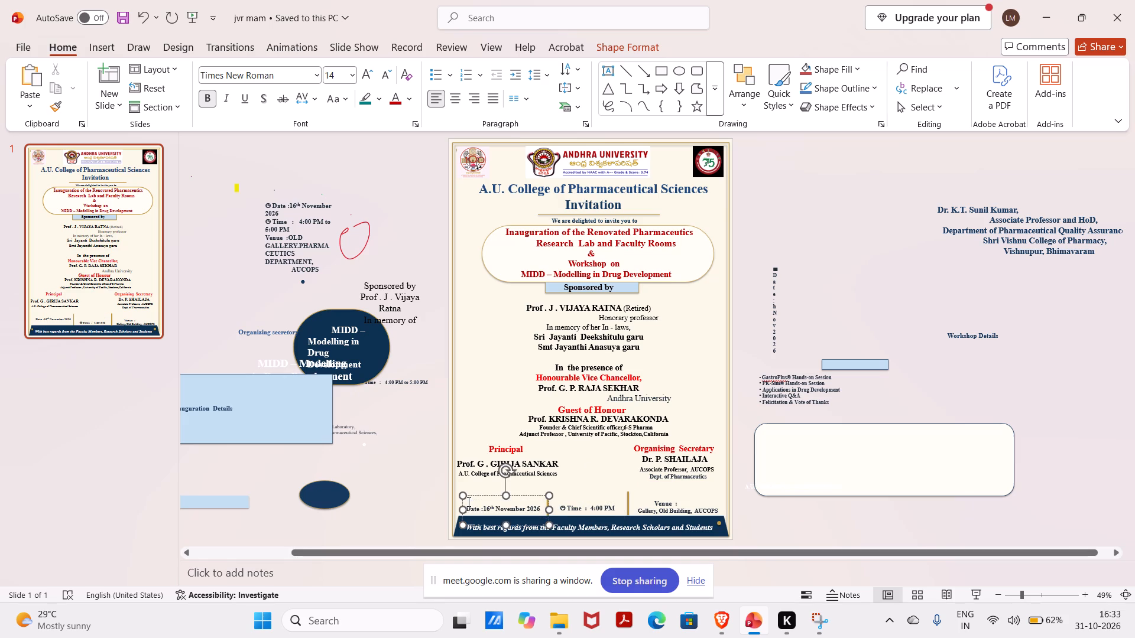
{"action": "left_click", "coordinate": [825, 300]}
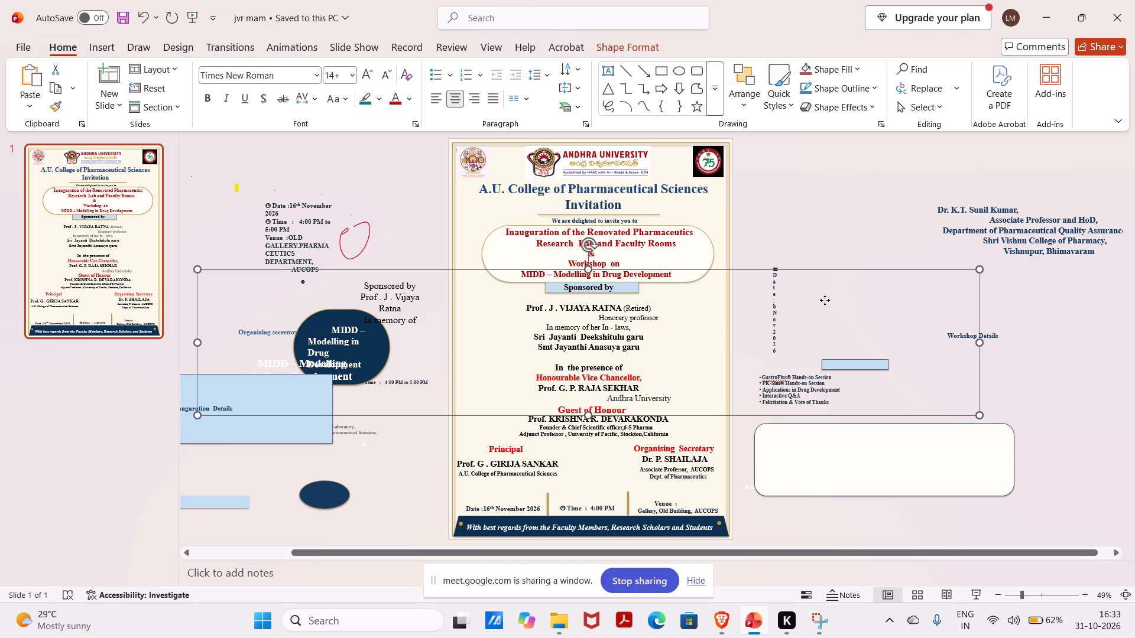
{"action": "left_click", "coordinate": [886, 143]}
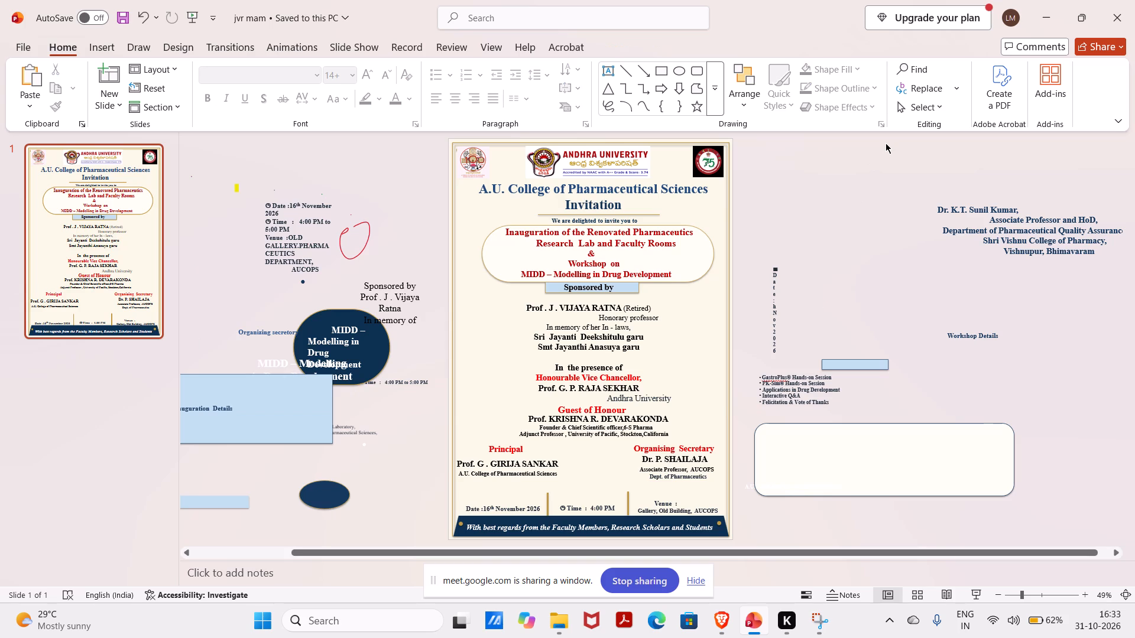
Move the date text box up slightly from the closing banner.
{"action": "left_click", "coordinate": [612, 507]}
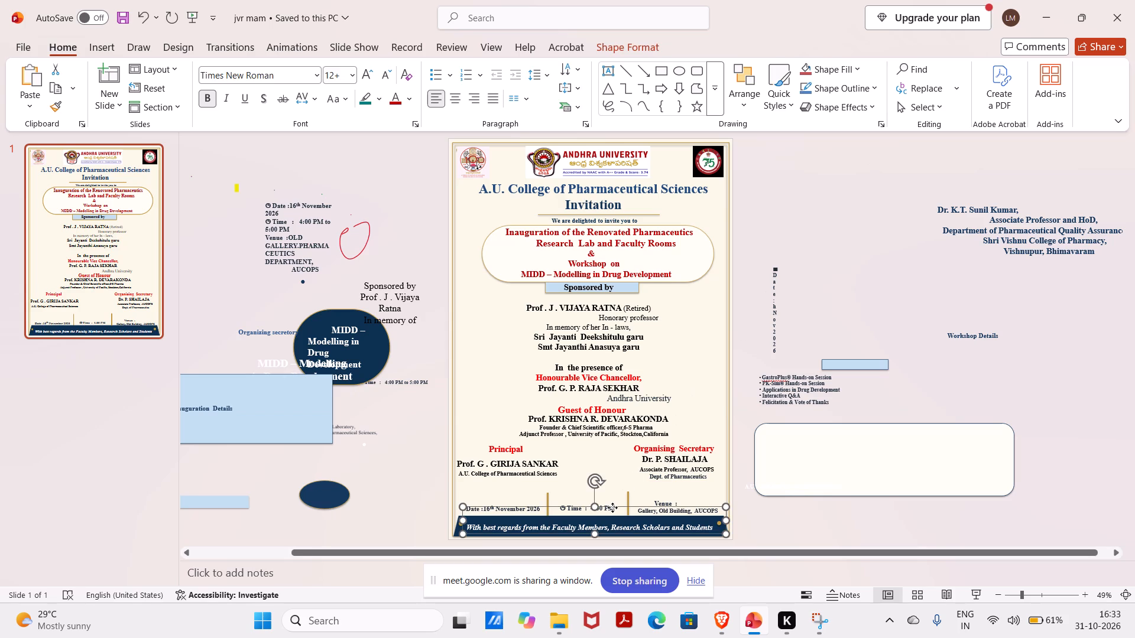
{"action": "left_click", "coordinate": [565, 490]}
{"action": "left_click", "coordinate": [536, 506]}
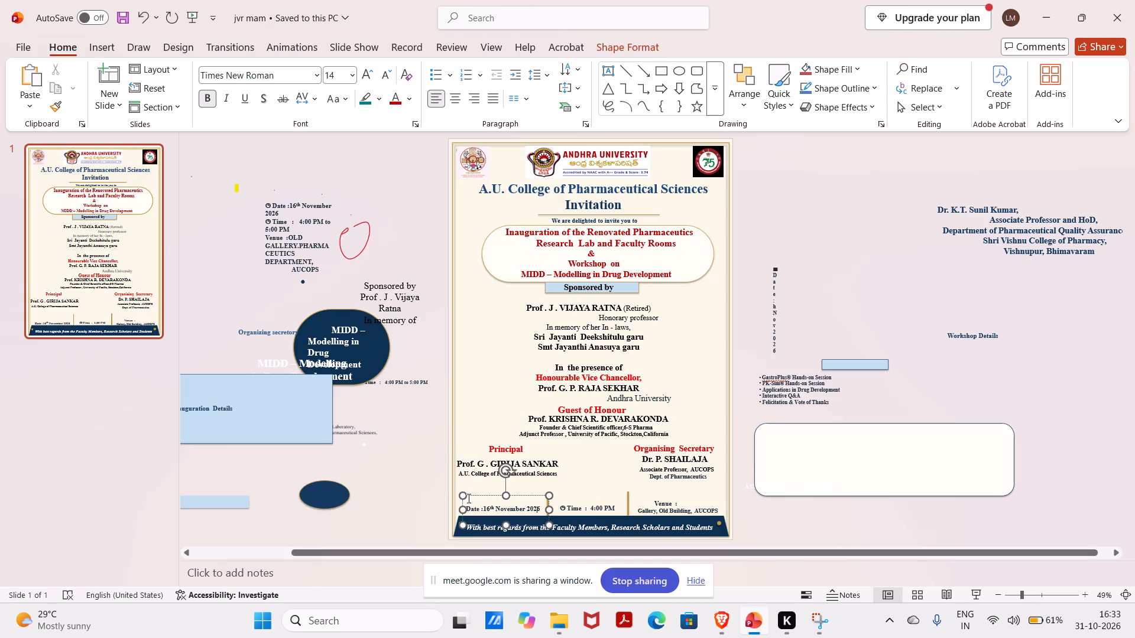
{"action": "left_click", "coordinate": [463, 496]}
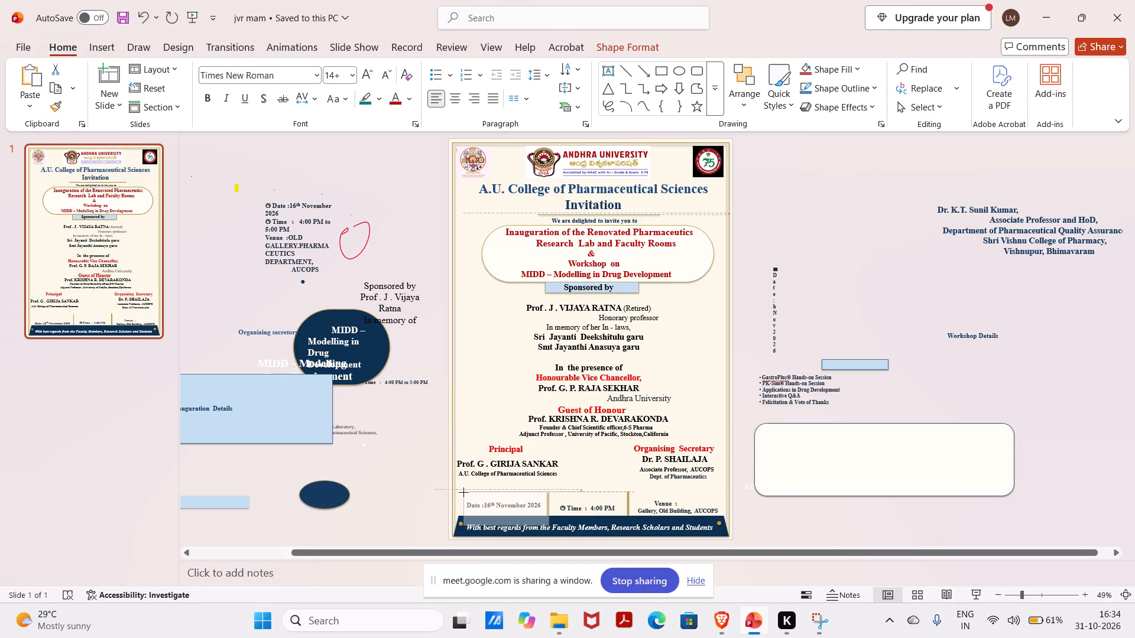
Shift the time text box slightly up and toward the divider after the date, level with the date.
{"action": "left_click", "coordinate": [588, 514]}
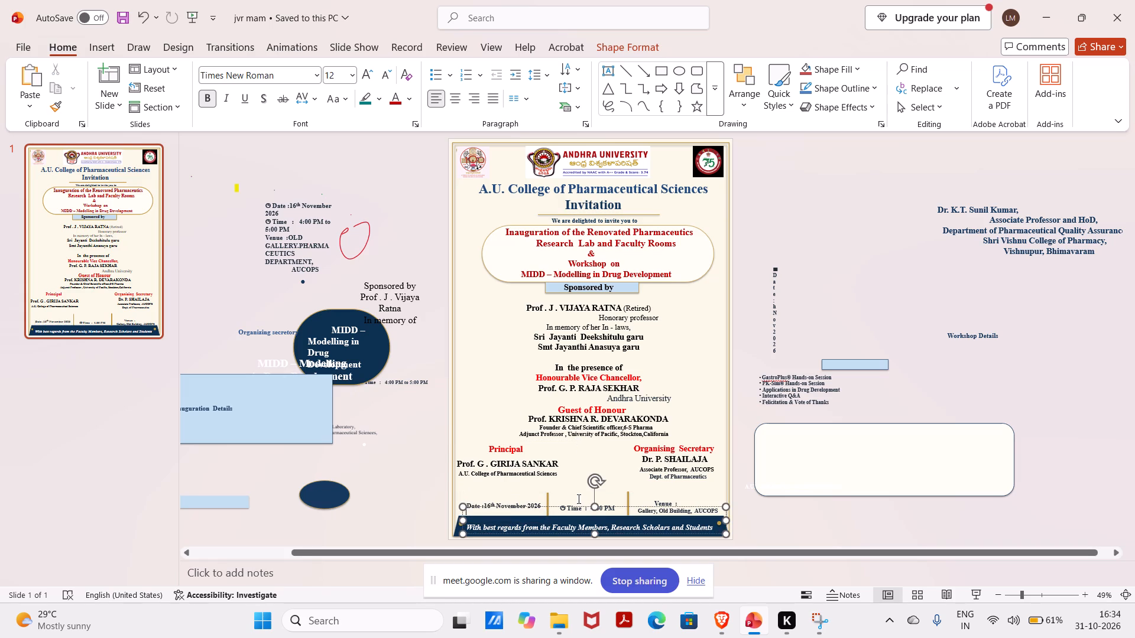
{"action": "left_click", "coordinate": [579, 499]}
{"action": "left_click", "coordinate": [559, 494]}
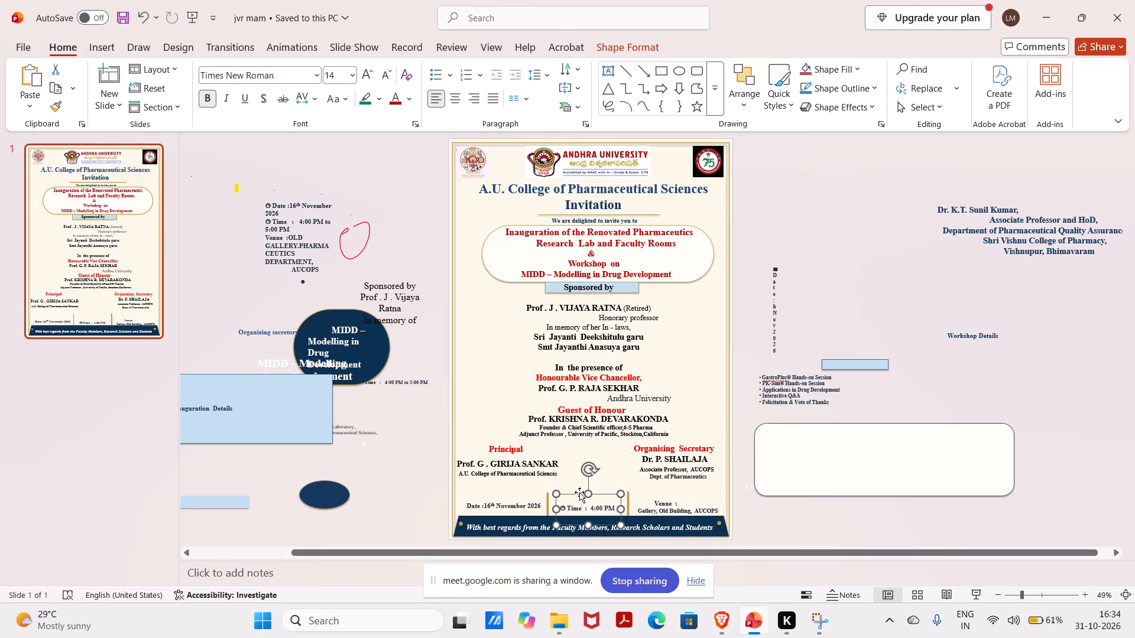
{"action": "left_click", "coordinate": [620, 509]}
{"action": "left_click_drag", "start_coordinate": [620, 525], "coordinate": [620, 520]}
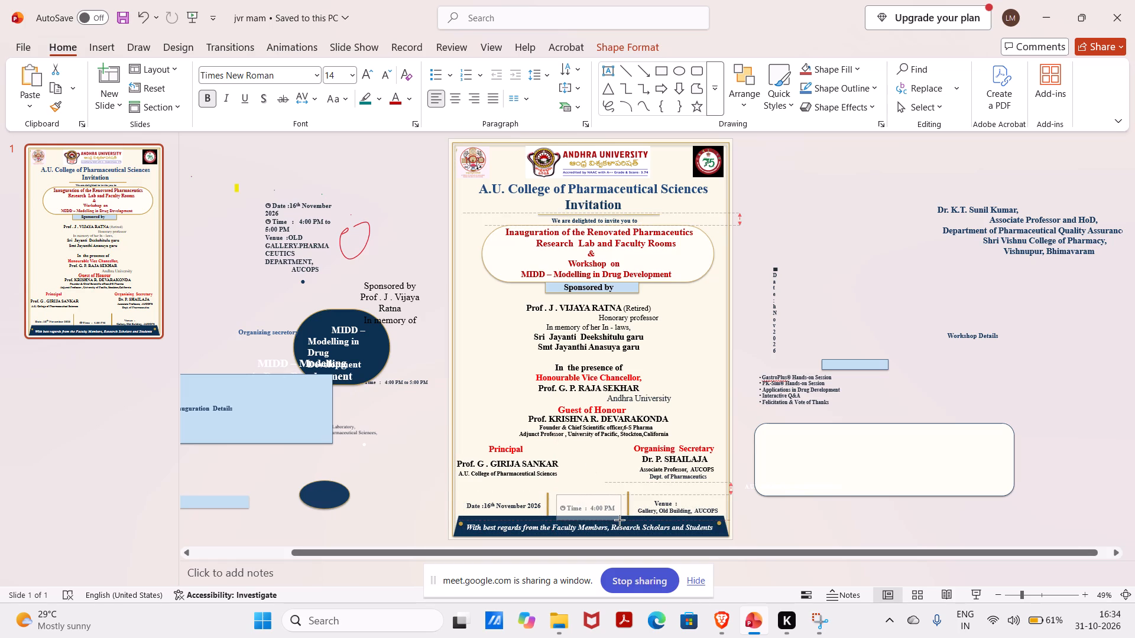
{"action": "left_click_drag", "start_coordinate": [620, 520], "coordinate": [620, 515]}
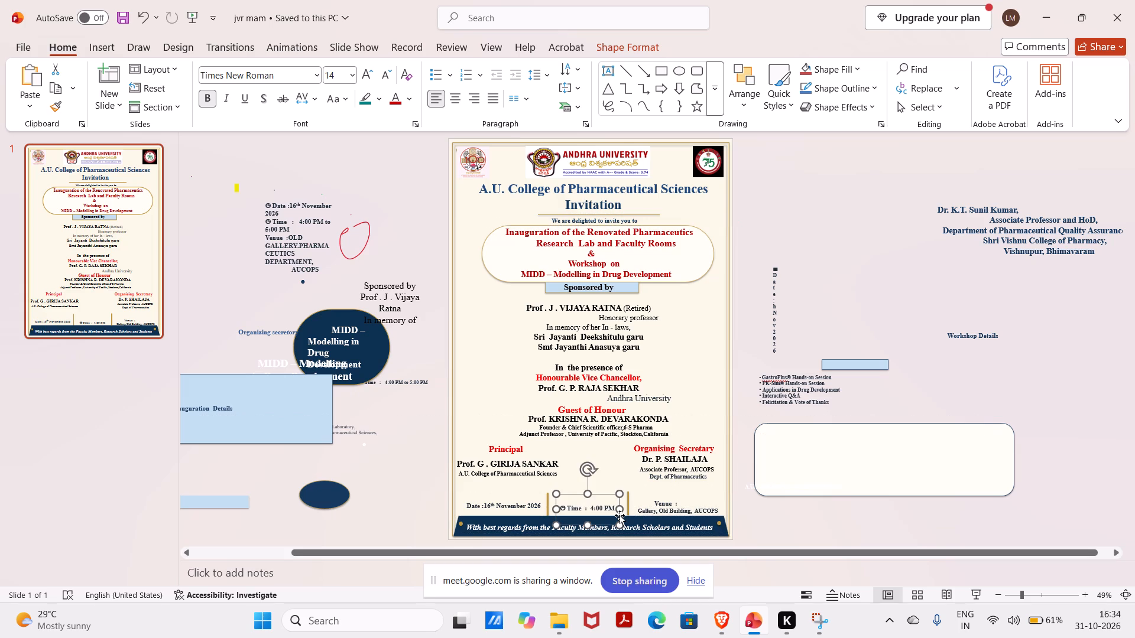
{"action": "left_click_drag", "start_coordinate": [558, 490], "coordinate": [553, 491]}
{"action": "left_click", "coordinate": [798, 435]}
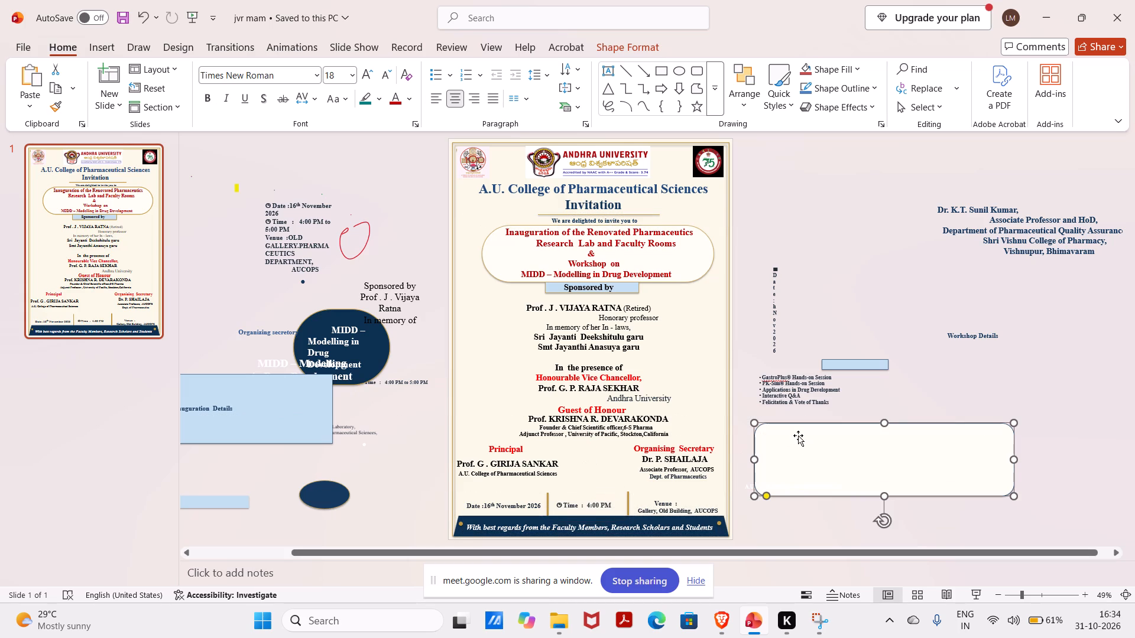
Shift the venue text box slightly up and toward the divider line after the time.
{"action": "left_click", "coordinate": [659, 509]}
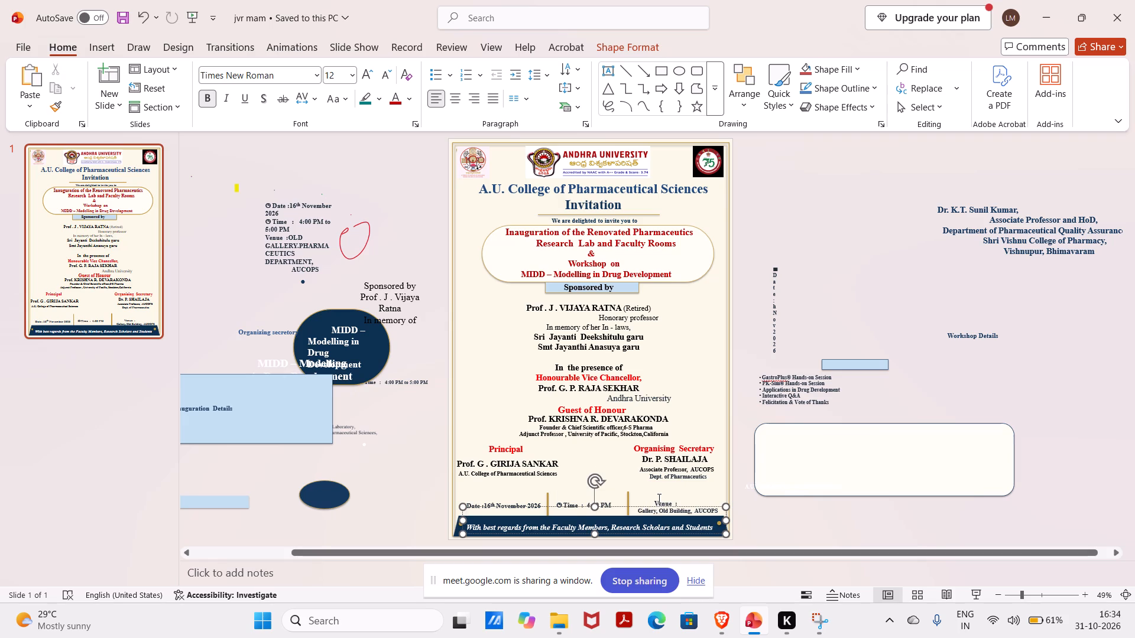
{"action": "left_click", "coordinate": [659, 499]}
{"action": "left_click", "coordinate": [636, 491]}
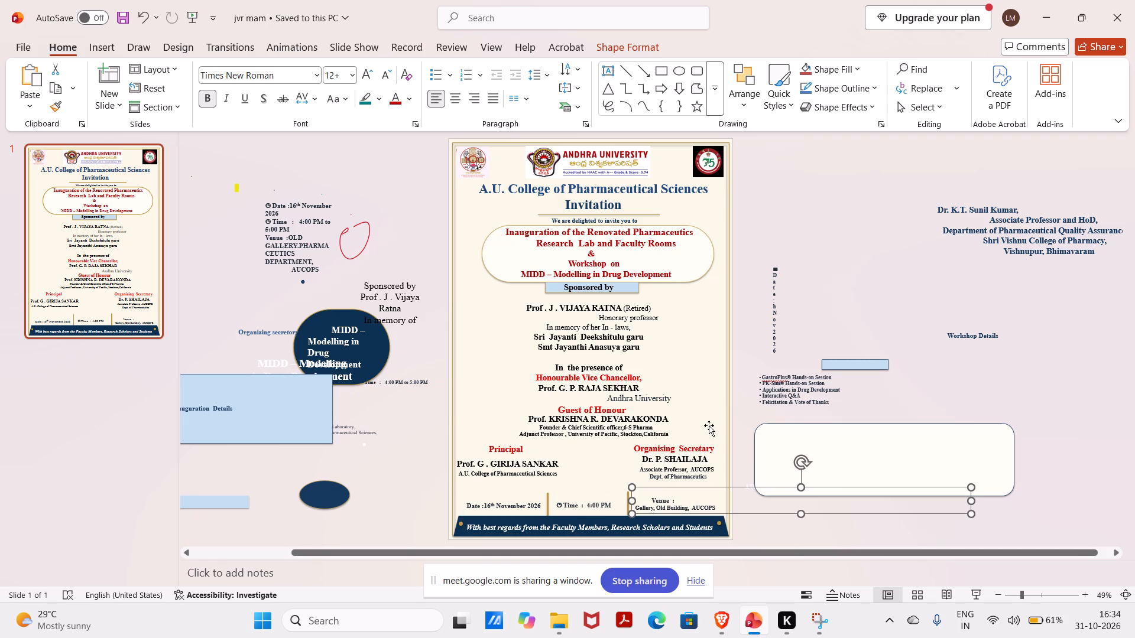
{"action": "left_click", "coordinate": [816, 284]}
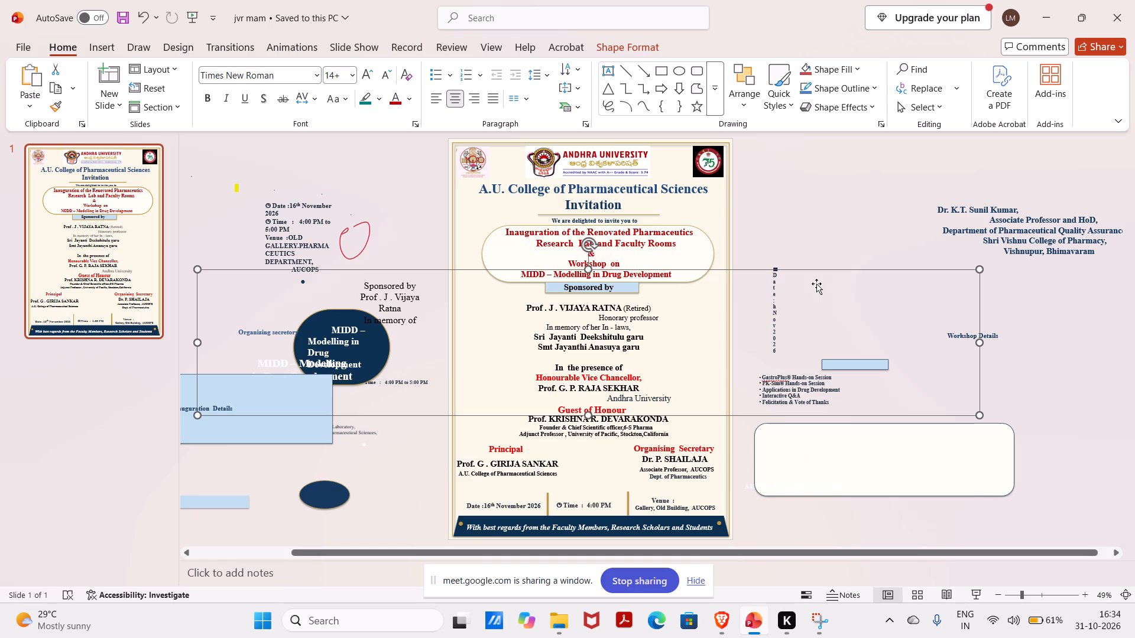
{"action": "left_click", "coordinate": [832, 217]}
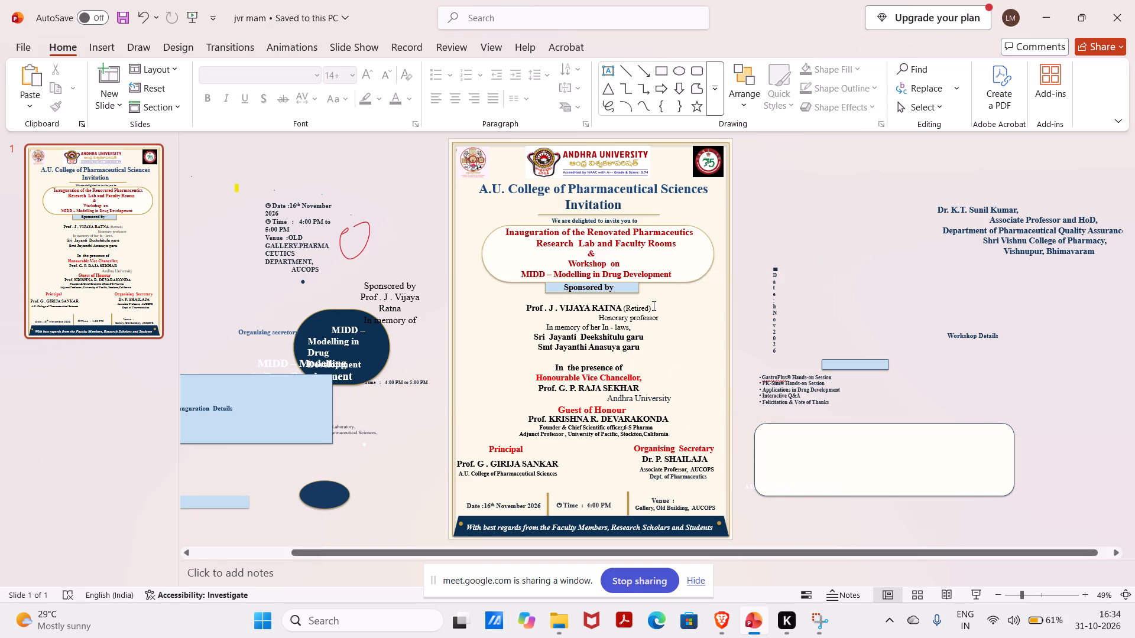
Set "(Retired)" after the sponsoring professor's name to font size 14.
{"action": "left_click_drag", "start_coordinate": [654, 306], "coordinate": [625, 308]}
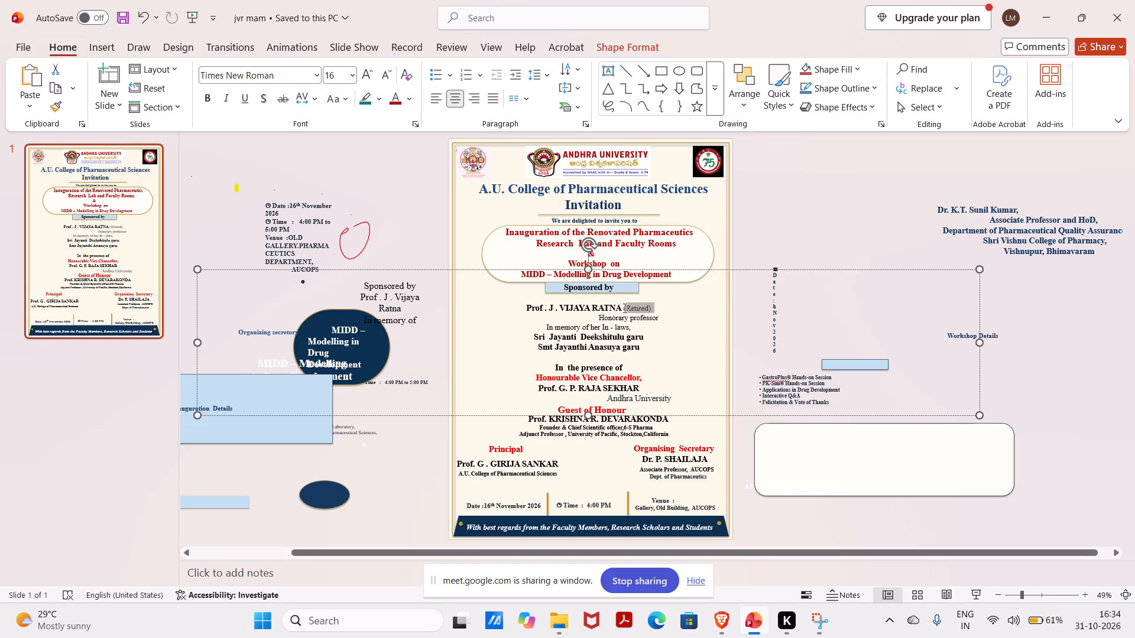
{"action": "left_click_drag", "start_coordinate": [625, 308], "coordinate": [624, 308]}
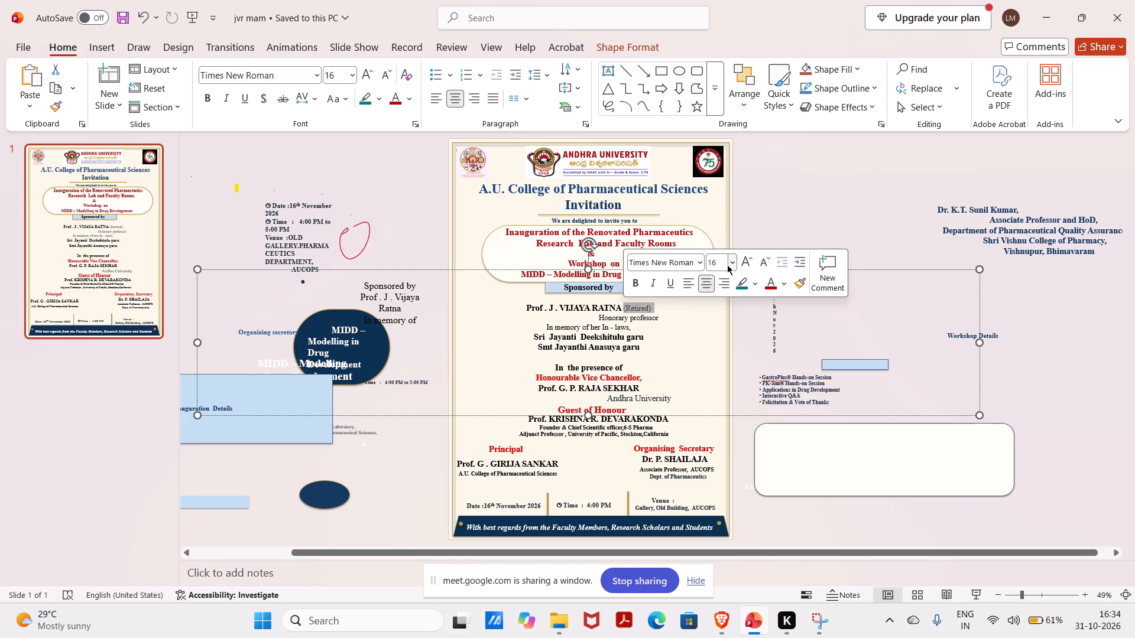
{"action": "left_click", "coordinate": [732, 264]}
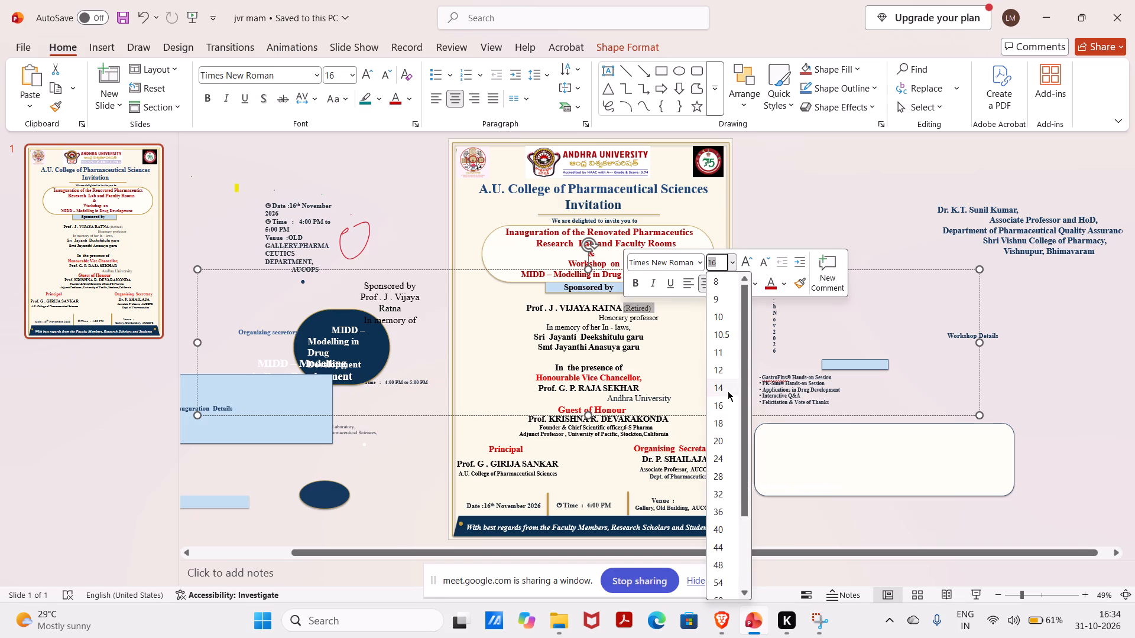
{"action": "left_click", "coordinate": [721, 386]}
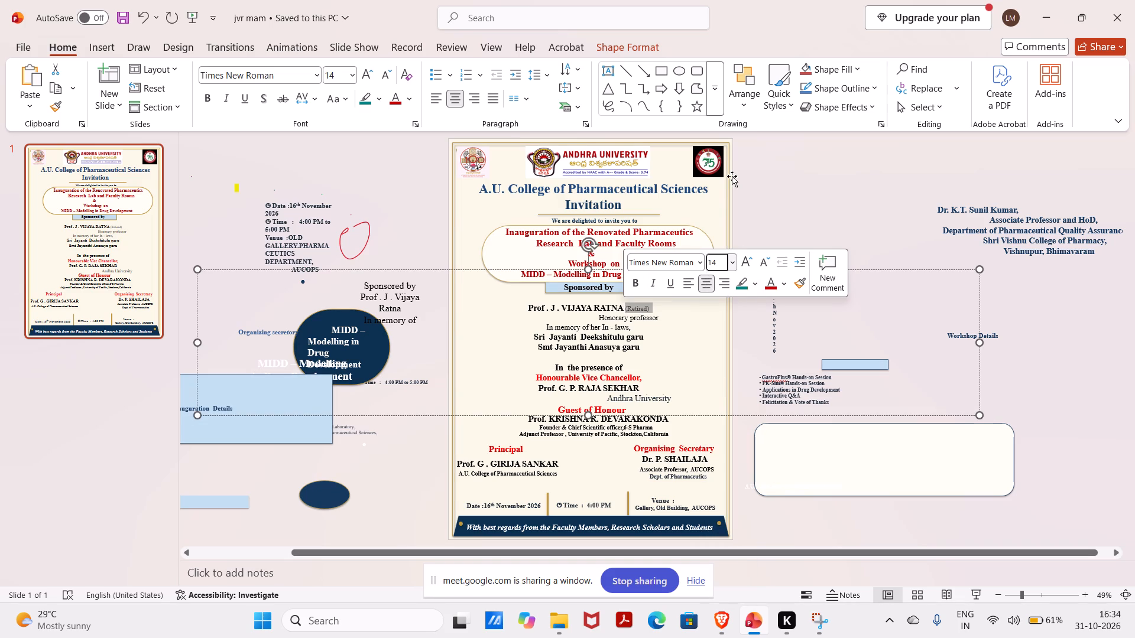
{"action": "left_click", "coordinate": [787, 189]}
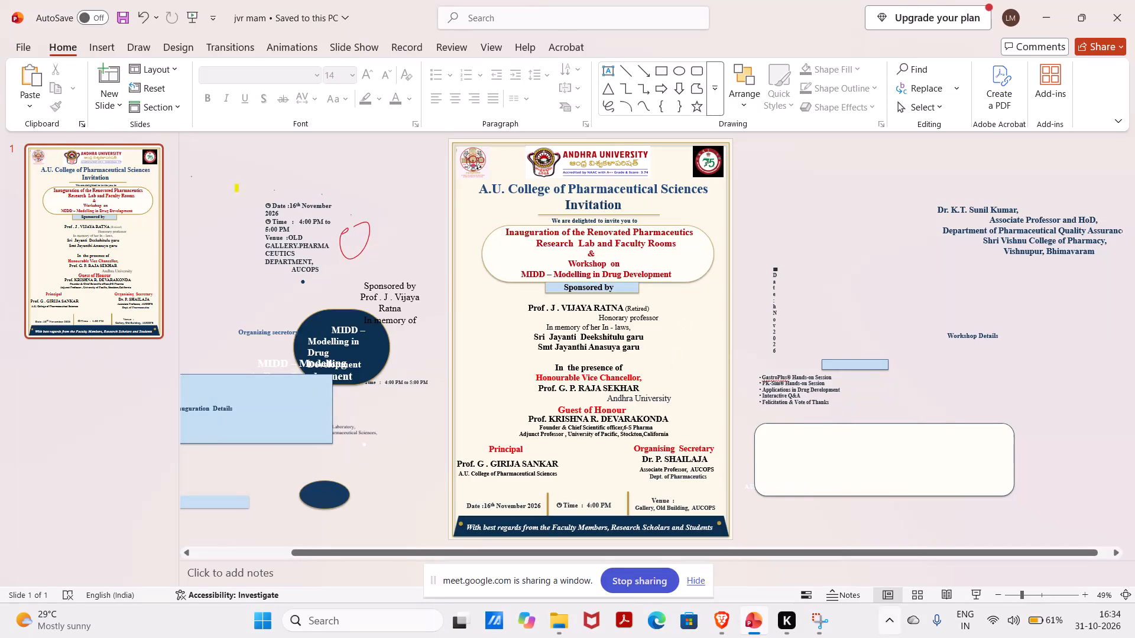
Switch to the Snipping Tool to capture the updated invitation slide.
{"action": "left_click", "coordinate": [821, 626]}
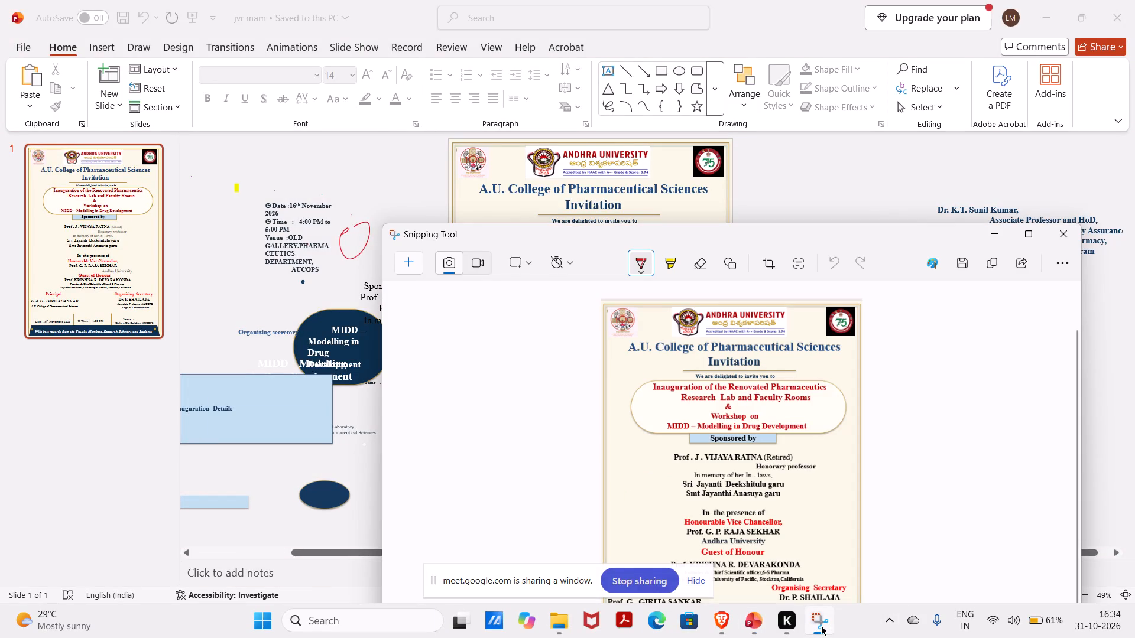
Capture a new rectangular snip of the whole invitation slide, from the logo header to the best-regards banner.
{"action": "left_click", "coordinate": [417, 266]}
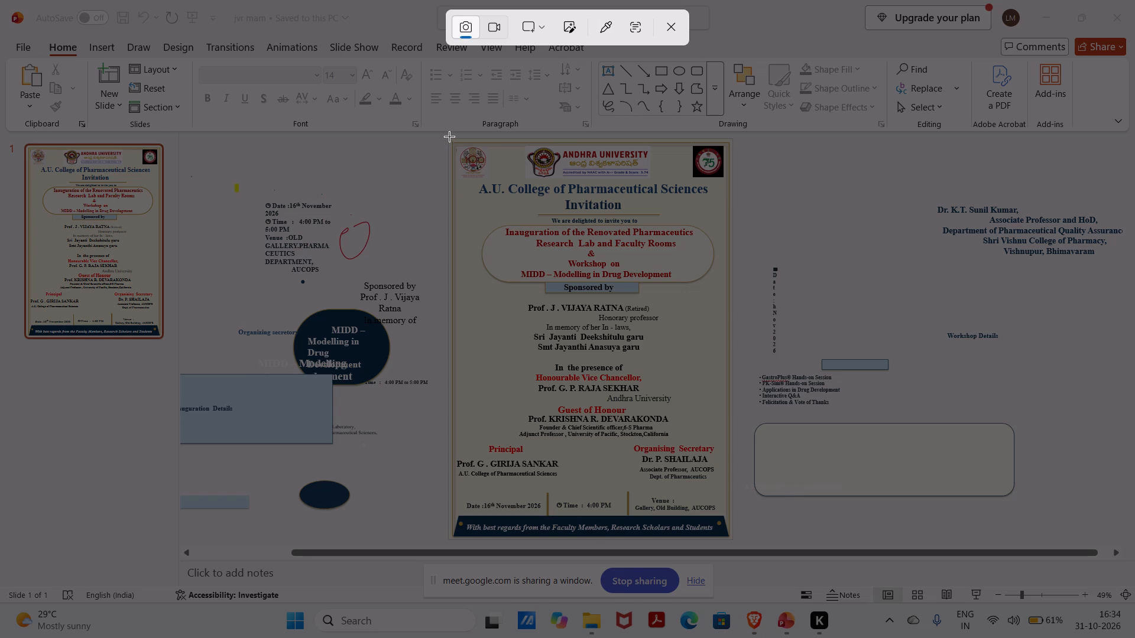
{"action": "left_click_drag", "start_coordinate": [449, 136], "coordinate": [643, 465]}
{"action": "scroll", "coordinate": [650, 471], "scroll_direction": "right", "scroll_amount": 1}
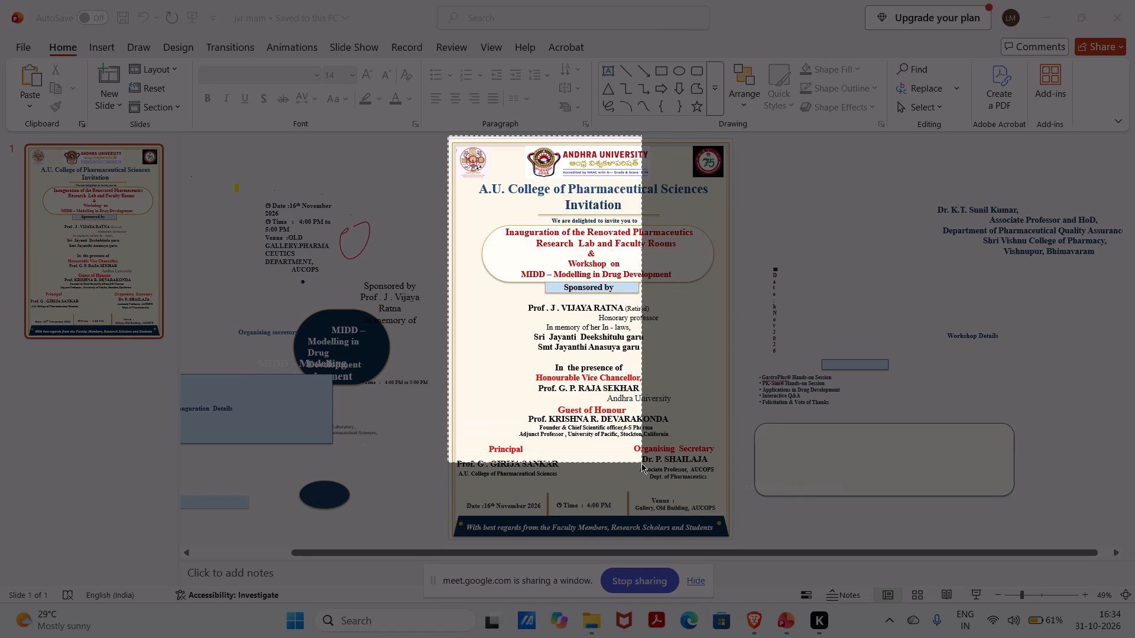
{"action": "scroll", "coordinate": [643, 465], "scroll_direction": "right", "scroll_amount": 1}
{"action": "left_click_drag", "start_coordinate": [643, 465], "coordinate": [729, 534]}
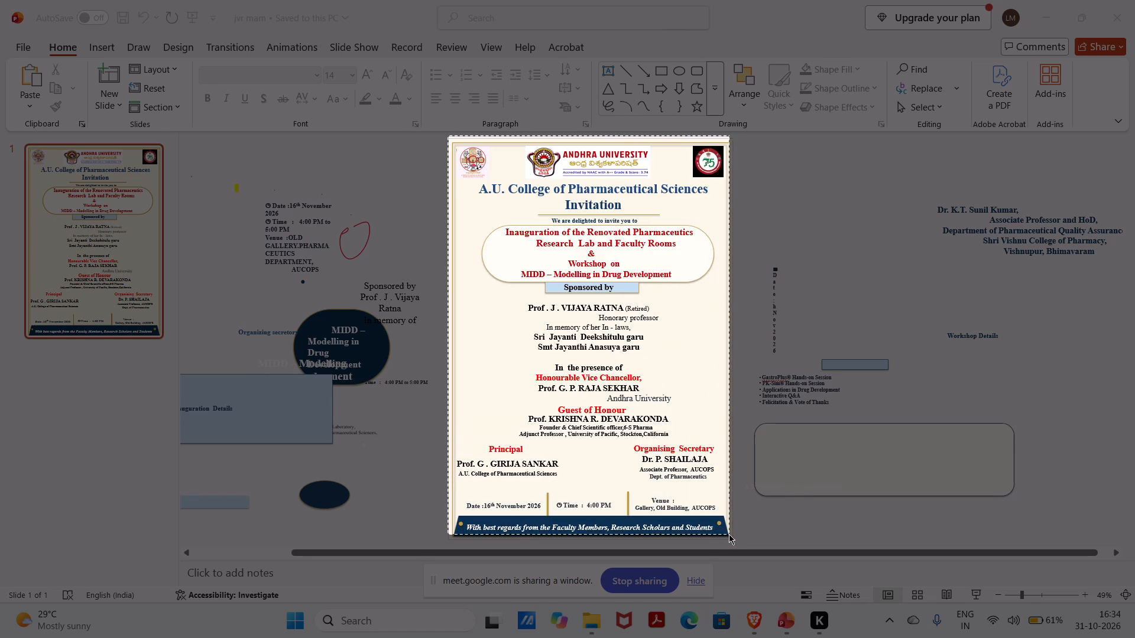
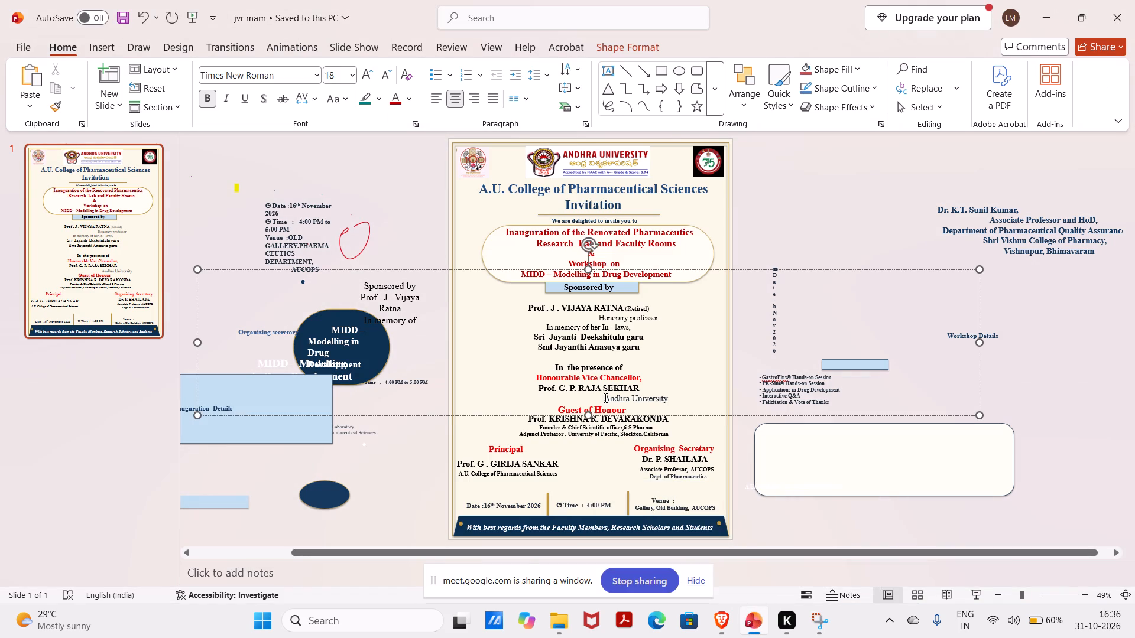
Remove the extra spaces before "Andhra University" so the line sits centred beneath the Vice Chancellor's name.
{"action": "key", "text": "BackSpace"}
{"action": "key", "text": "BackSpace"}
{"action": "key", "text": "BackSpace"}
{"action": "key", "text": "BackSpace"}
{"action": "key", "text": "BackSpace"}
{"action": "key", "text": "BackSpace"}
{"action": "key", "text": "BackSpace"}
{"action": "key", "text": "BackSpace"}
{"action": "key", "text": "BackSpace"}
{"action": "key", "text": "BackSpace"}
{"action": "key", "text": "BackSpace"}
{"action": "key", "text": "BackSpace"}
{"action": "key", "text": "BackSpace"}
{"action": "key", "text": "BackSpace"}
{"action": "key", "text": "BackSpace"}
{"action": "key", "text": "BackSpace"}
{"action": "key", "text": "BackSpace"}
{"action": "key", "text": "BackSpace"}
{"action": "key", "text": "BackSpace"}
{"action": "key", "text": "BackSpace"}
{"action": "key", "text": "BackSpace"}
{"action": "key", "text": "BackSpace"}
{"action": "key", "text": "BackSpace"}
{"action": "key", "text": "BackSpace"}
{"action": "key", "text": "BackSpace"}
{"action": "key", "text": "BackSpace"}
{"action": "key", "text": "BackSpace"}
{"action": "key", "text": "BackSpace"}
{"action": "key", "text": "BackSpace"}
{"action": "key", "text": "BackSpace"}
{"action": "key", "text": "BackSpace"}
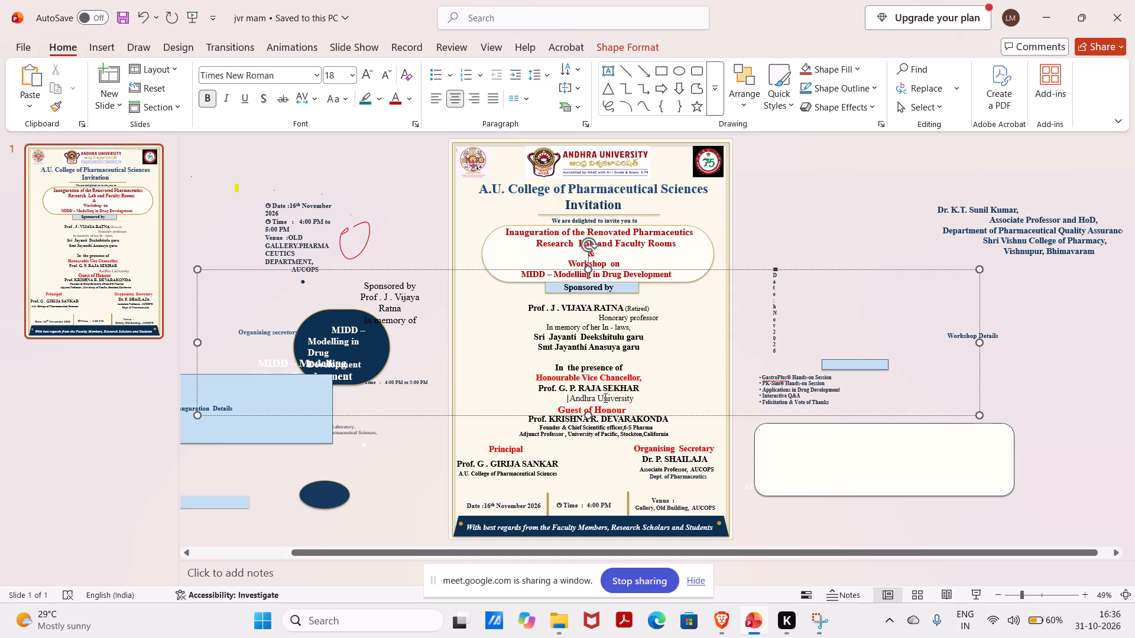
{"action": "key", "text": "BackSpace"}
{"action": "key", "text": "BackSpace"}
{"action": "key", "text": "BackSpace"}
{"action": "key", "text": "BackSpace"}
{"action": "key", "text": "BackSpace"}
{"action": "key", "text": "BackSpace"}
Remove the extra spaces before "Andhra University" under the Vice Chancellor's name.
{"action": "key", "text": "BackSpace"}
{"action": "key", "text": "BackSpace"}
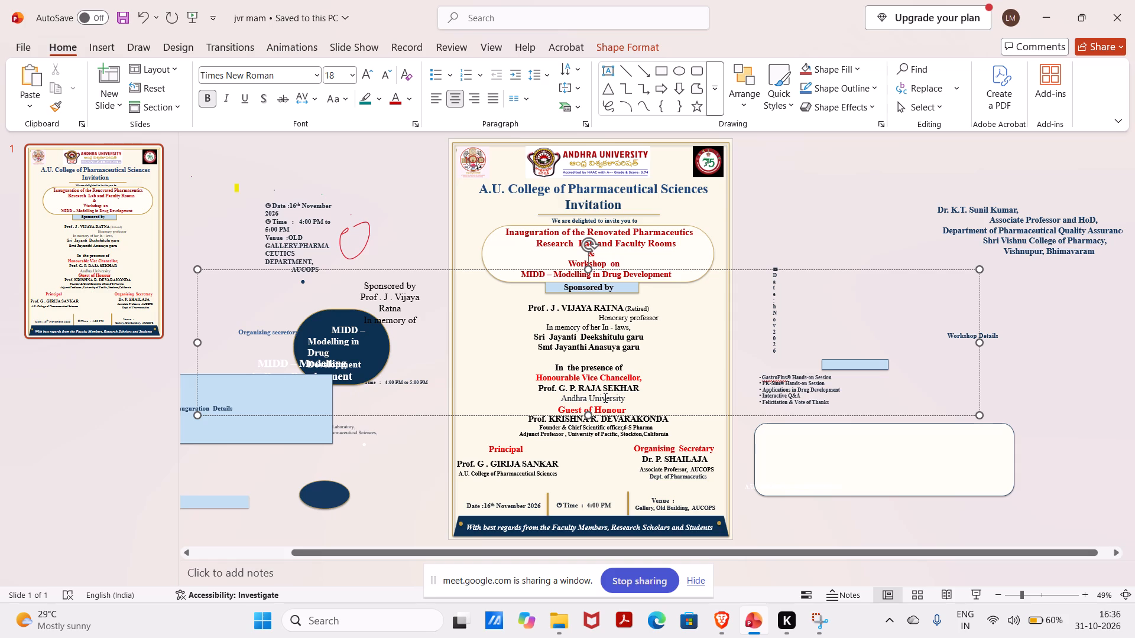
{"action": "key", "text": "BackSpace"}
{"action": "left_click", "coordinate": [754, 226]}
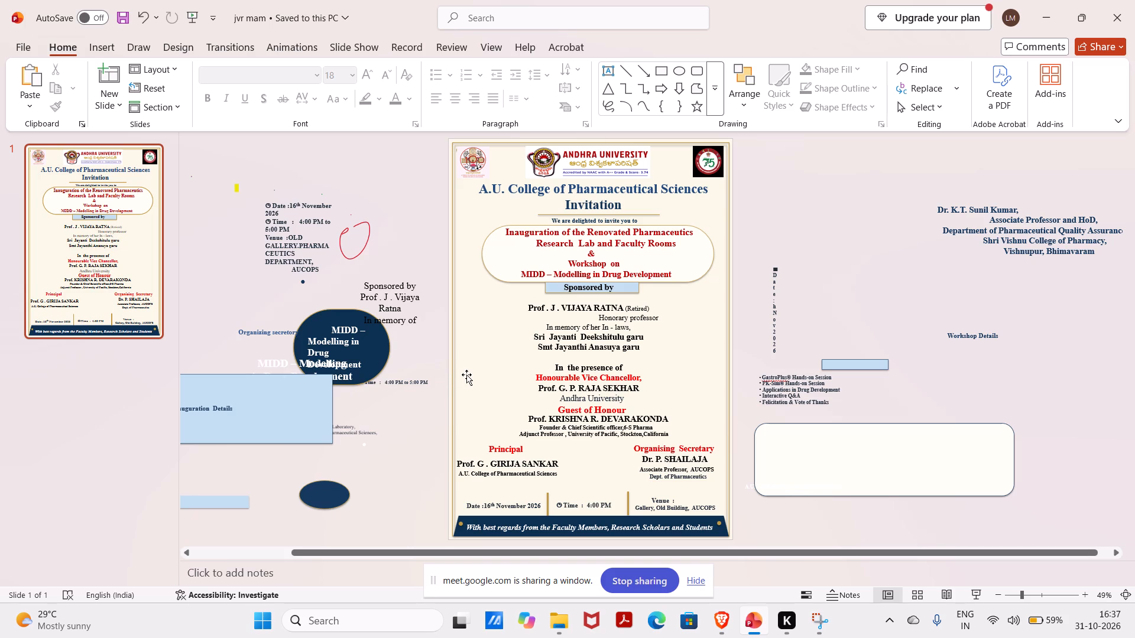
Delete the leftover date, time and venue text box lying off the slide beside the invitation.
{"action": "left_click", "coordinate": [404, 305]}
{"action": "left_click", "coordinate": [287, 224]}
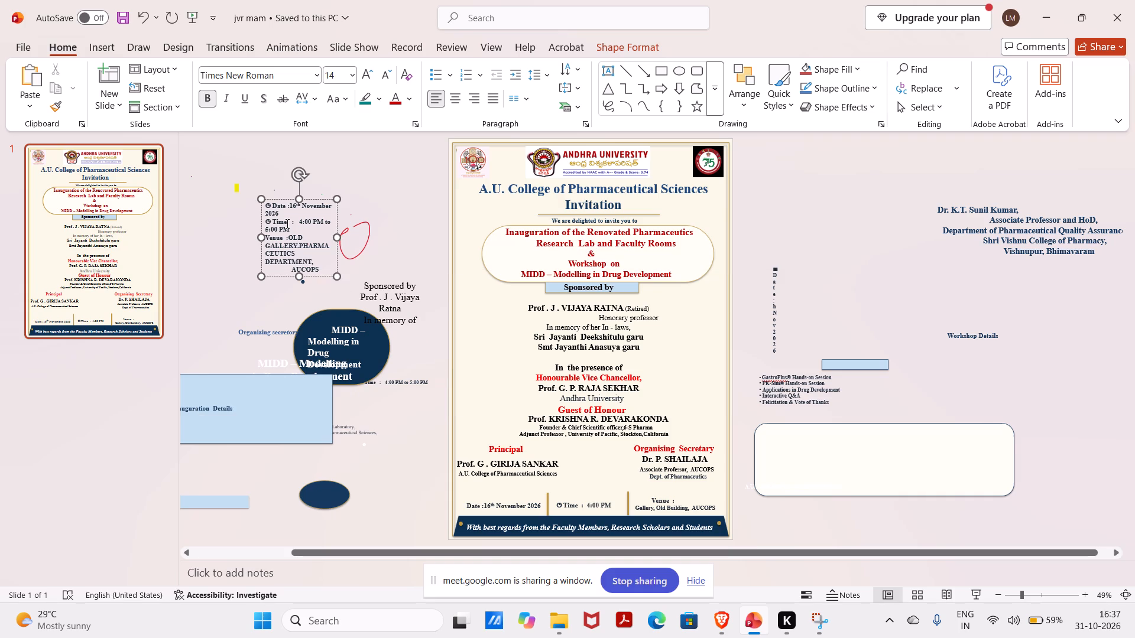
{"action": "left_click", "coordinate": [261, 200]}
{"action": "key", "text": "BackSpace"}
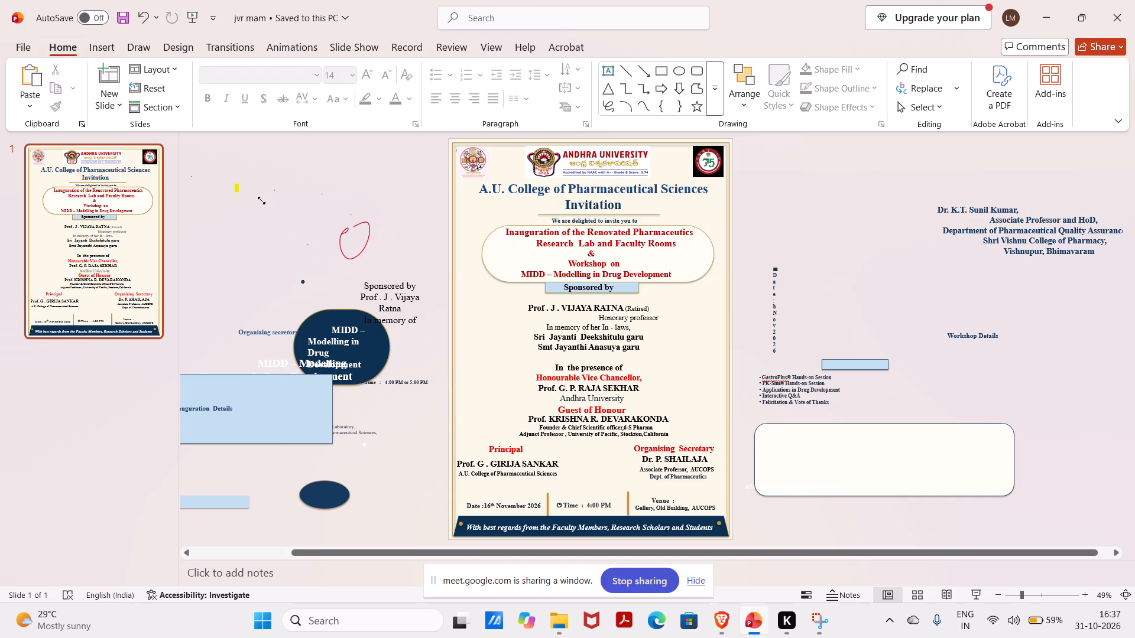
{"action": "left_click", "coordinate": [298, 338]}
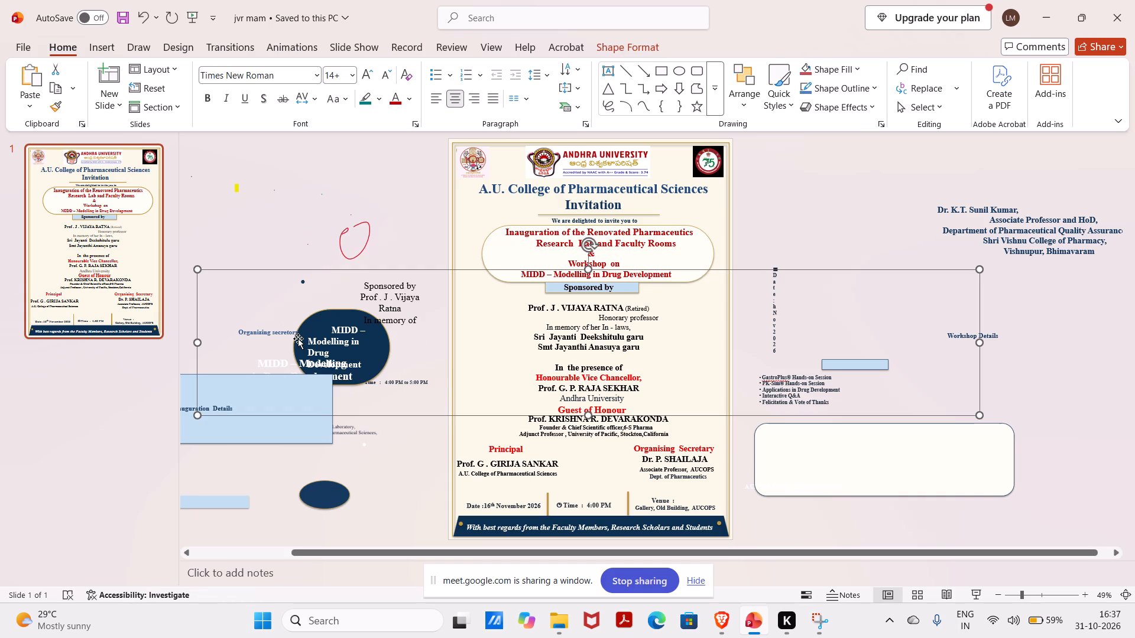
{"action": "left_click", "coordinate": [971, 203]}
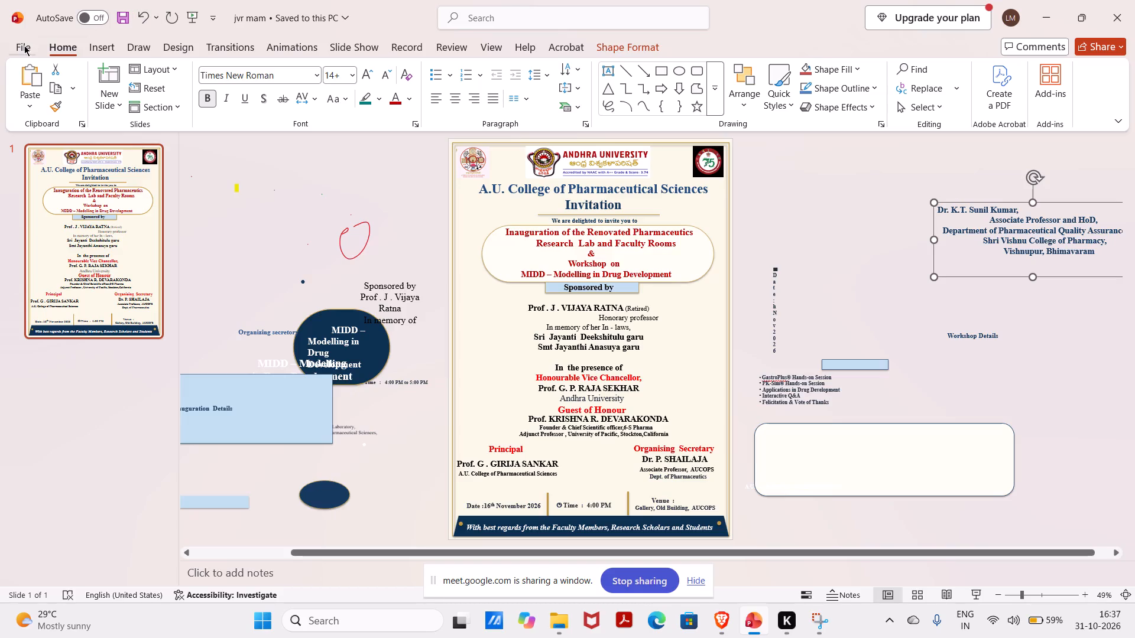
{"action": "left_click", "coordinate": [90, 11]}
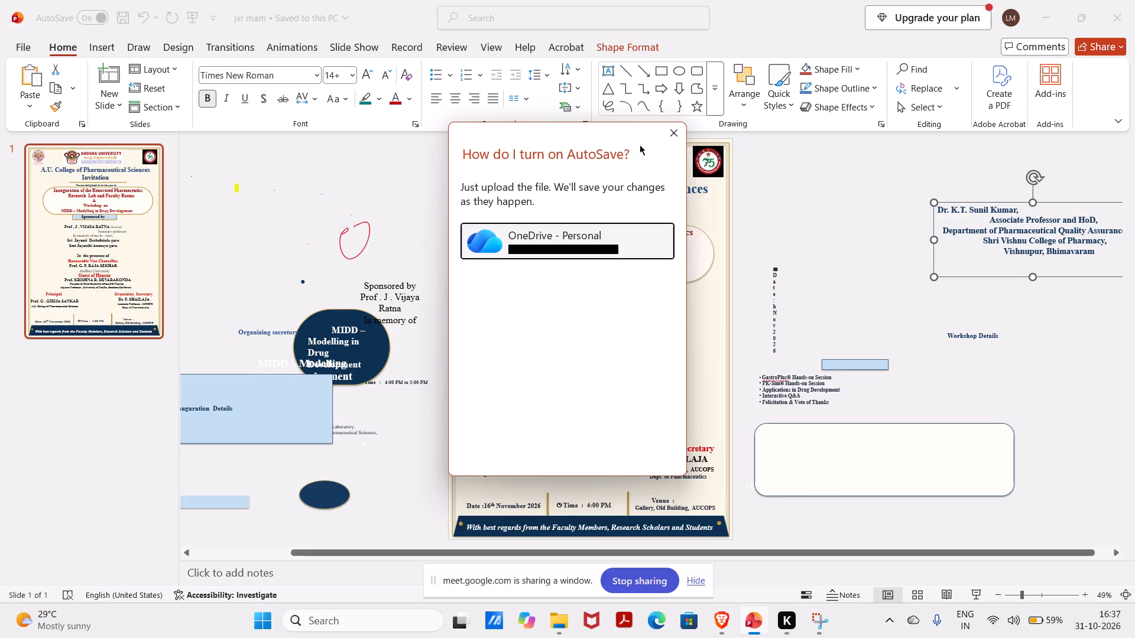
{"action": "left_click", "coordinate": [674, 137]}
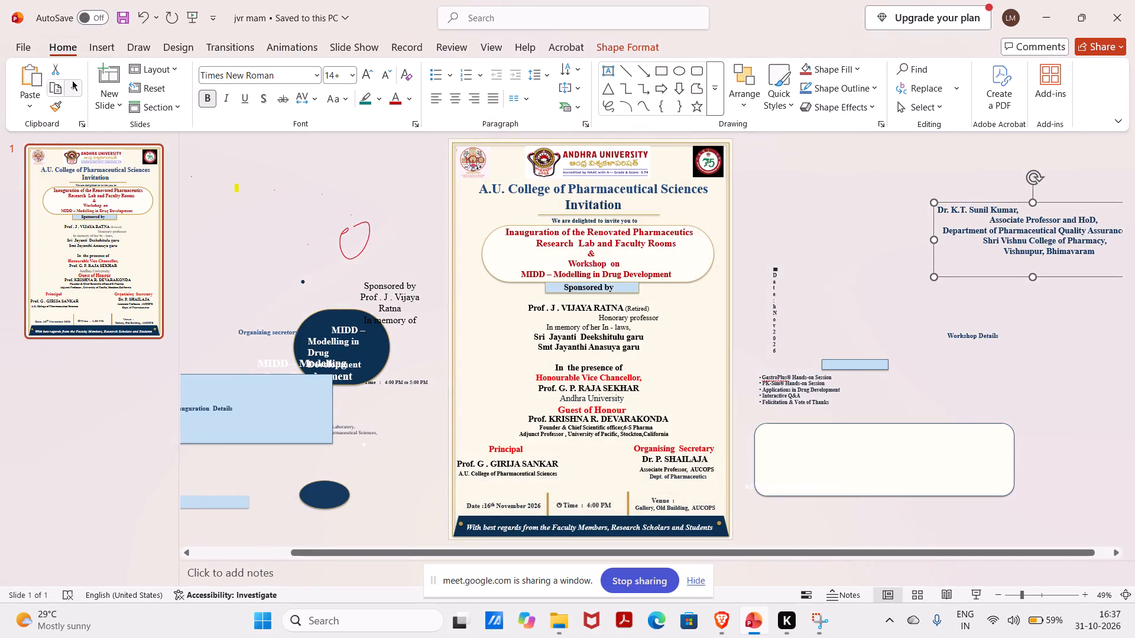
Save the presentation as a PowerPoint Presentation named jvr mam in the Downloads folder.
{"action": "left_click", "coordinate": [24, 51]}
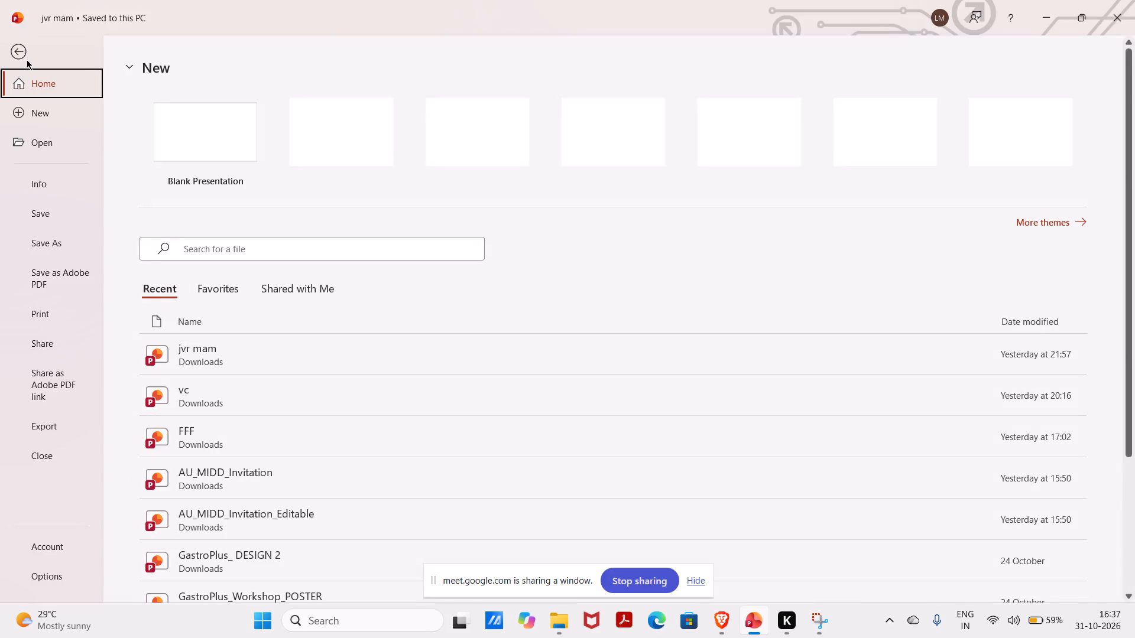
{"action": "left_click", "coordinate": [66, 250]}
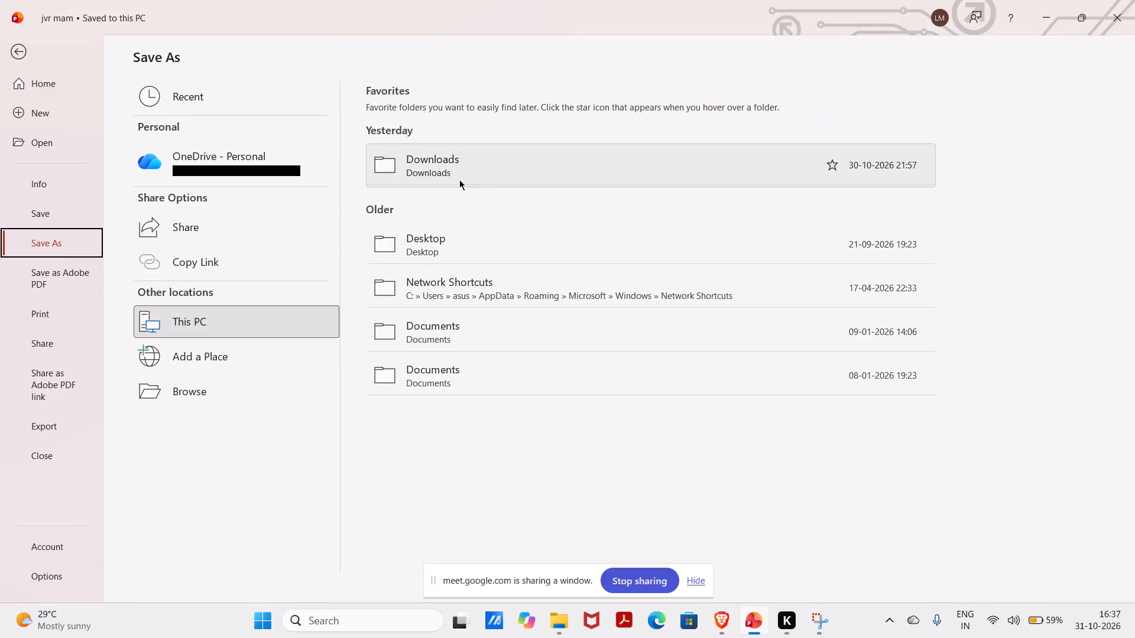
{"action": "left_click", "coordinate": [459, 180]}
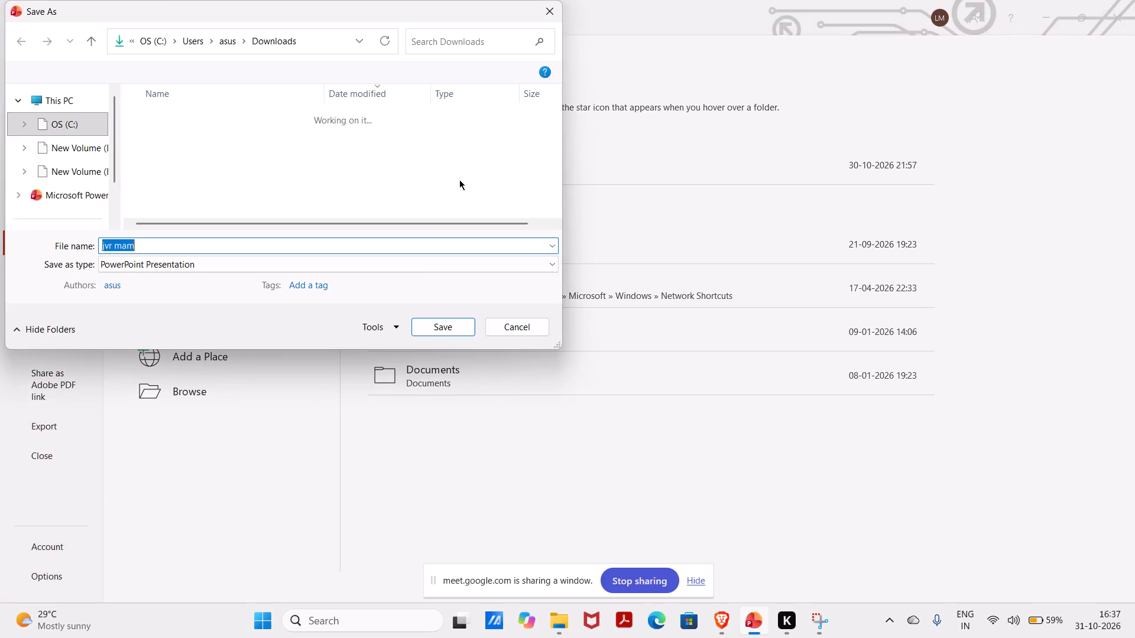
{"action": "left_click", "coordinate": [430, 325]}
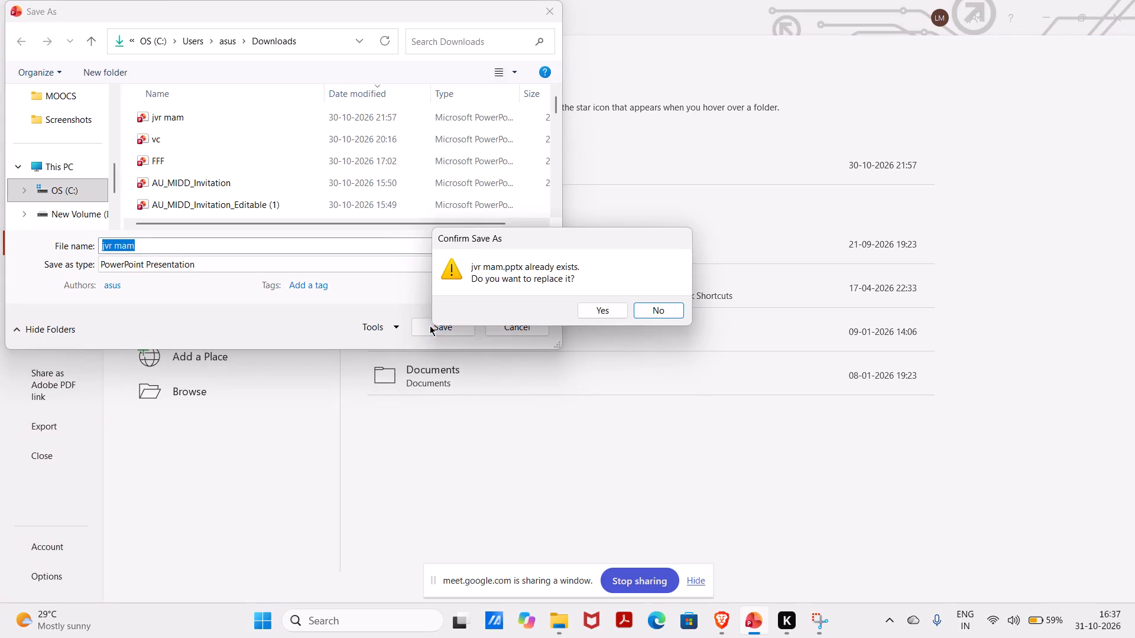
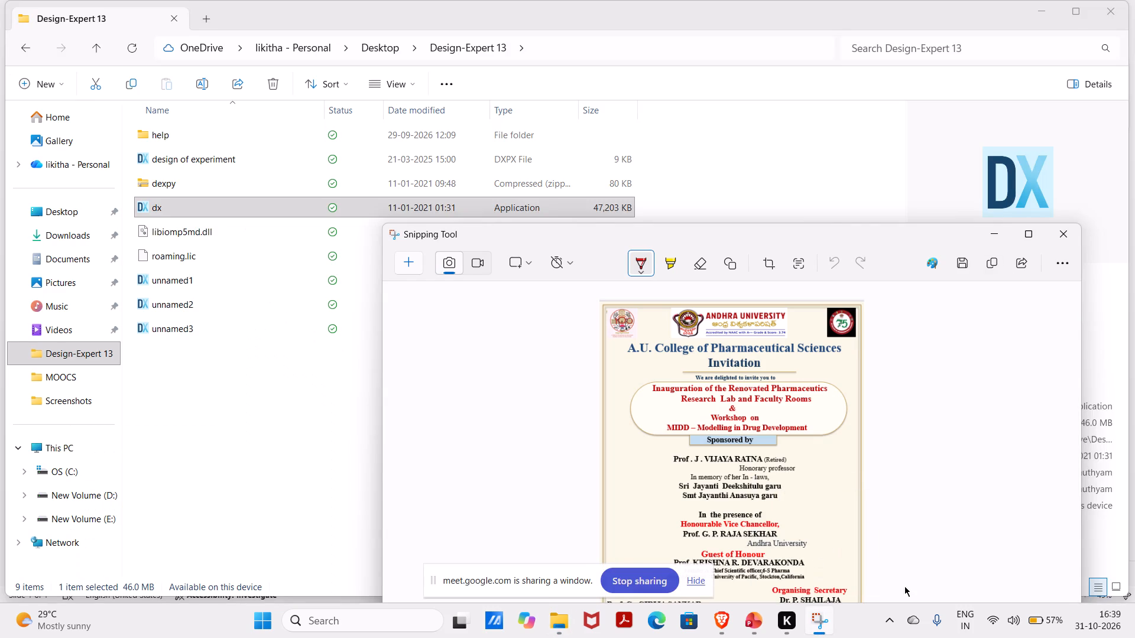
Switch to the jvr mam presentation in PowerPoint.
{"action": "left_click", "coordinate": [740, 546]}
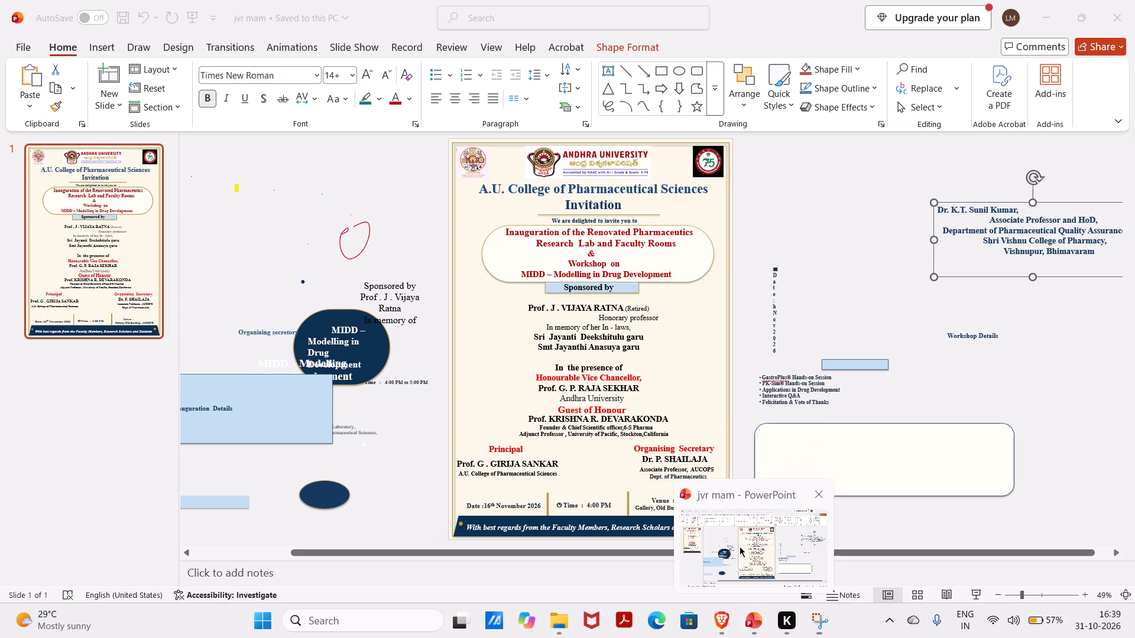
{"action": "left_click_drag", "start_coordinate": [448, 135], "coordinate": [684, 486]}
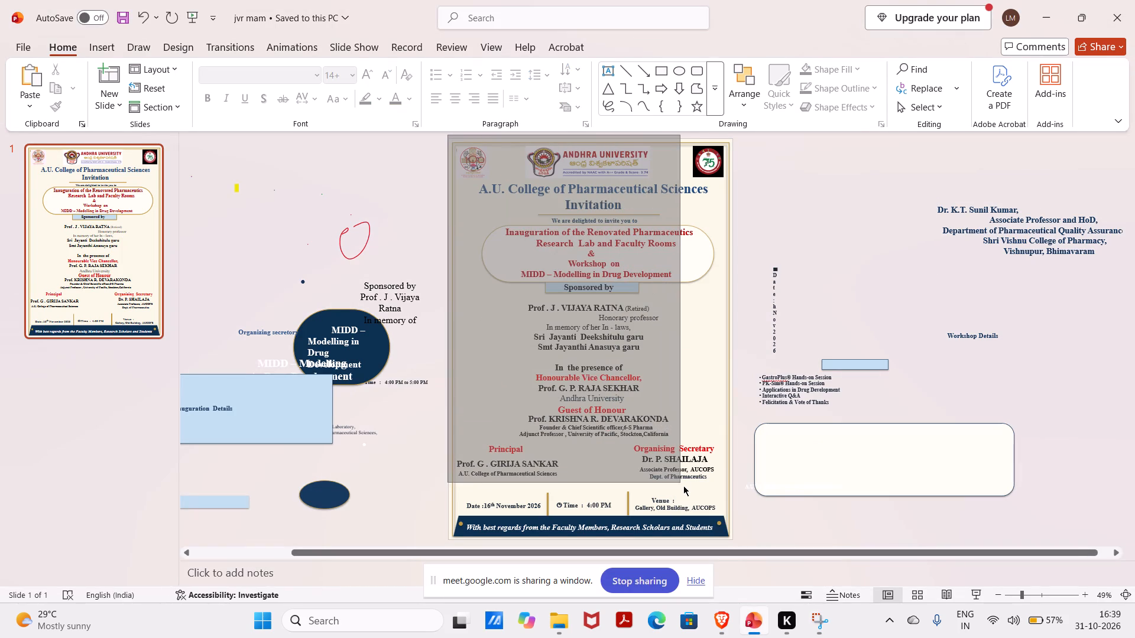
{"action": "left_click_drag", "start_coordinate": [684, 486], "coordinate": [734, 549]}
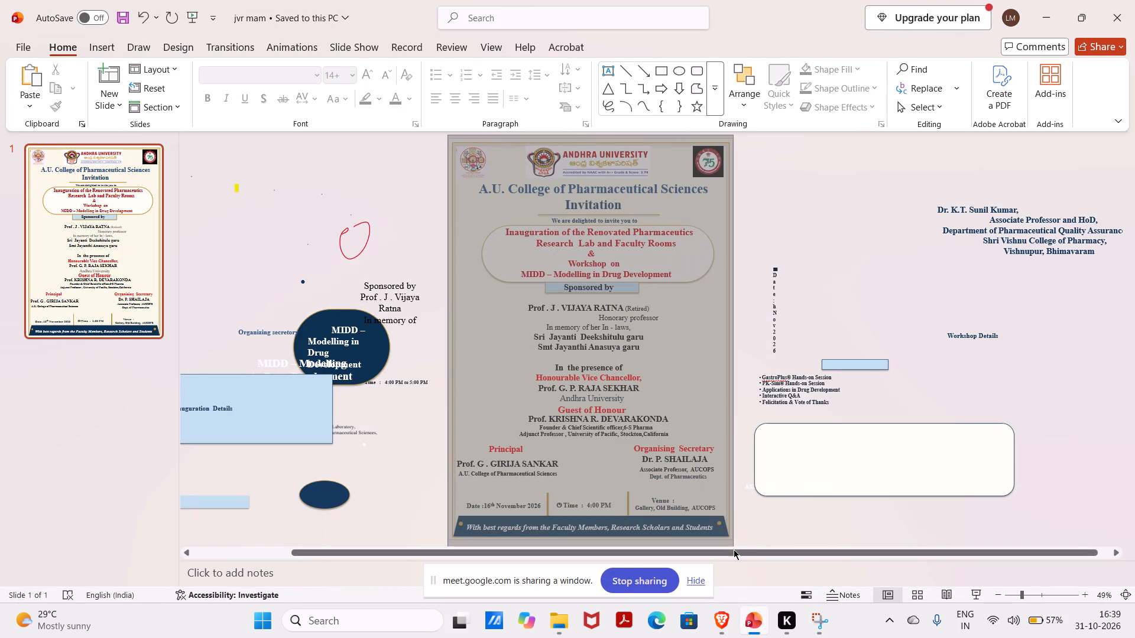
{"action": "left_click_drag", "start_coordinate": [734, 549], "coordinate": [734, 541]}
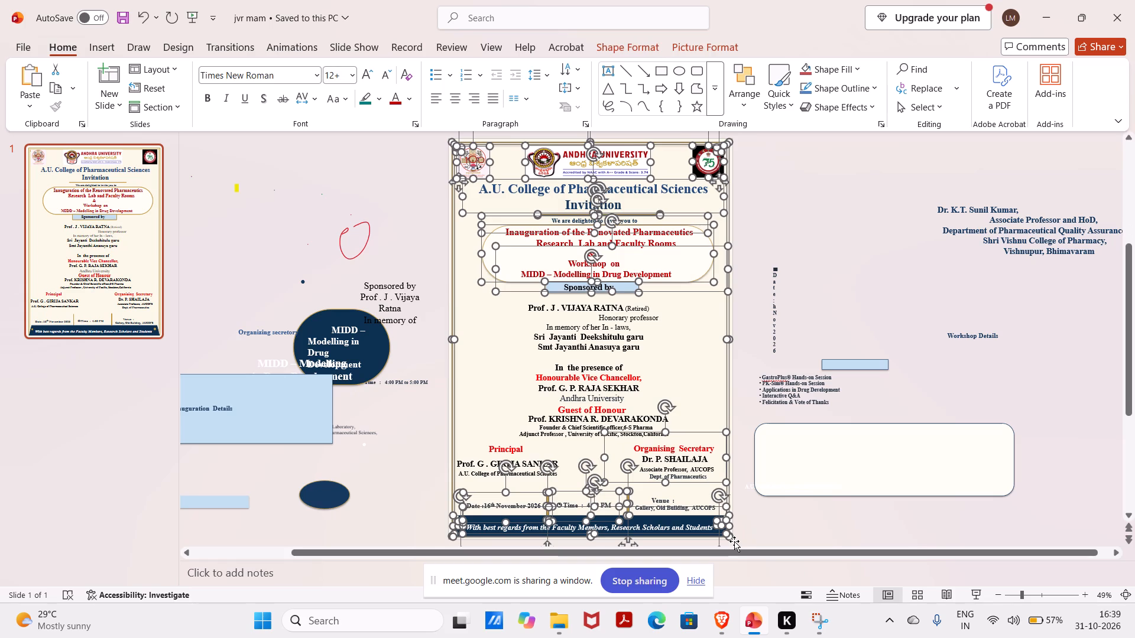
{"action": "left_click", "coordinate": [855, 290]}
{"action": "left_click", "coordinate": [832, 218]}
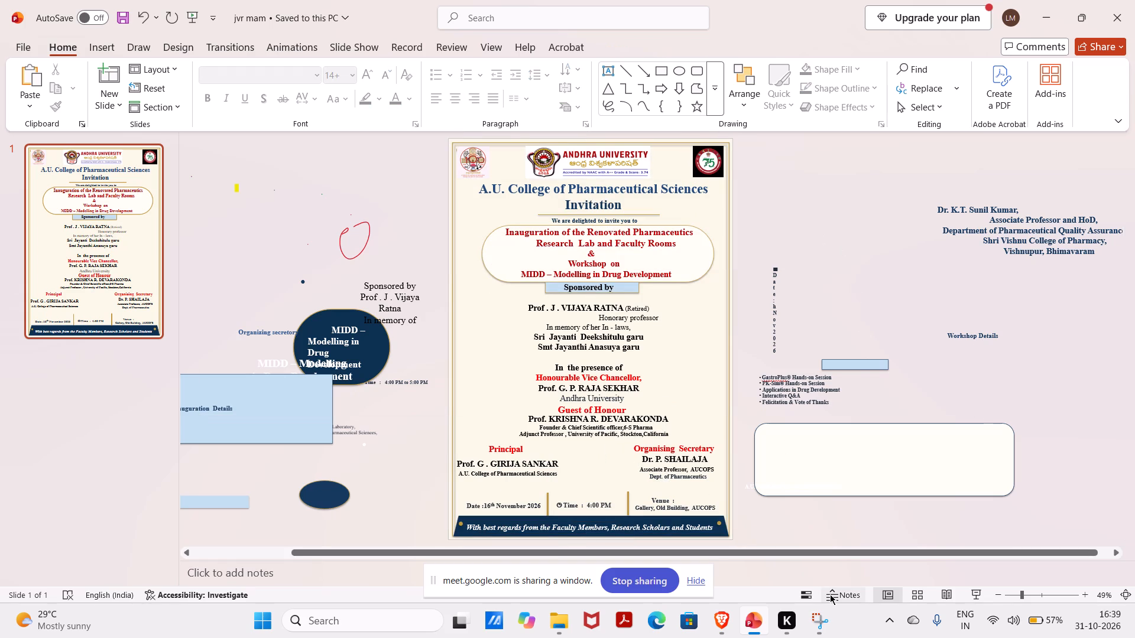
Switch to Snipping Tool and capture a new rectangular snip of the whole invitation slide, cropped to its edges.
{"action": "left_click", "coordinate": [817, 614]}
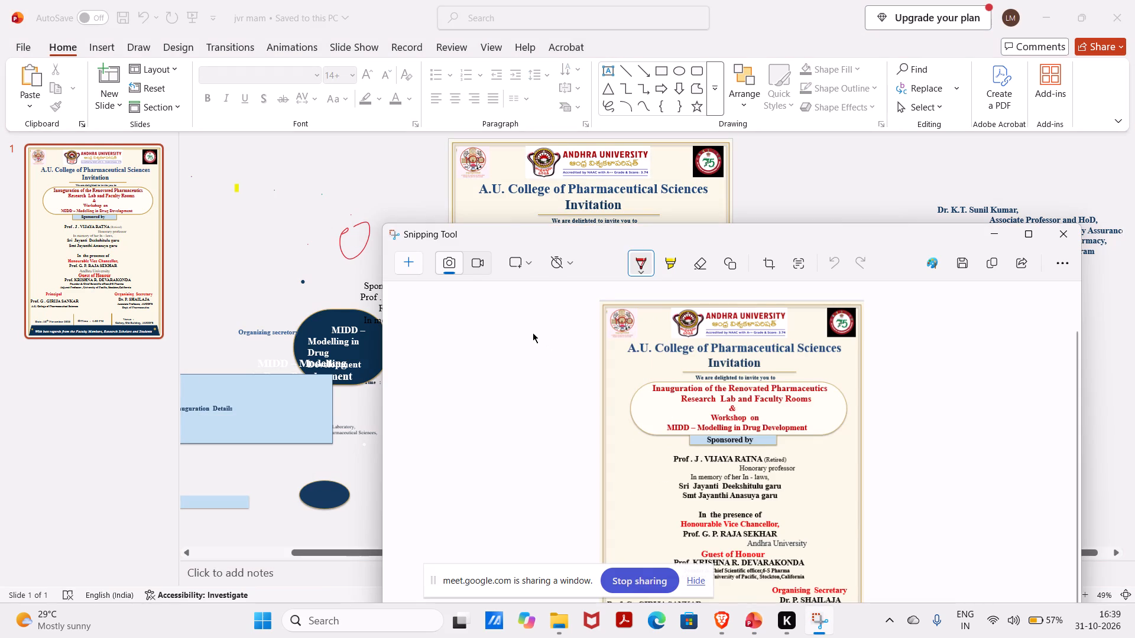
{"action": "left_click", "coordinate": [405, 261]}
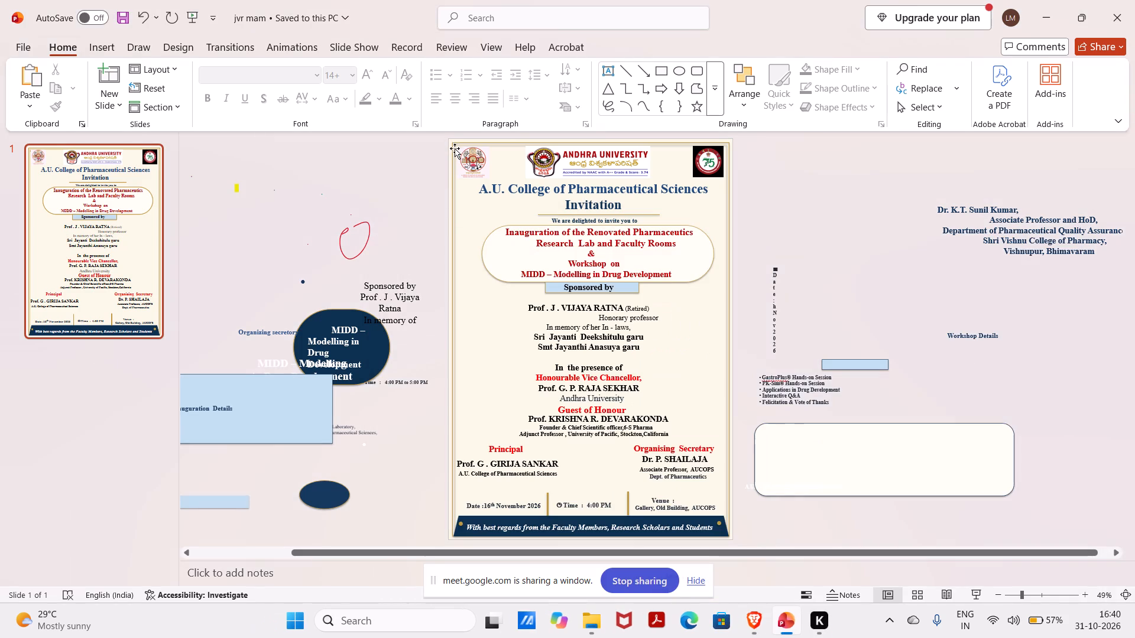
{"action": "left_click_drag", "start_coordinate": [449, 138], "coordinate": [733, 551]}
{"action": "scroll", "coordinate": [646, 502], "scroll_direction": "up", "scroll_amount": 1}
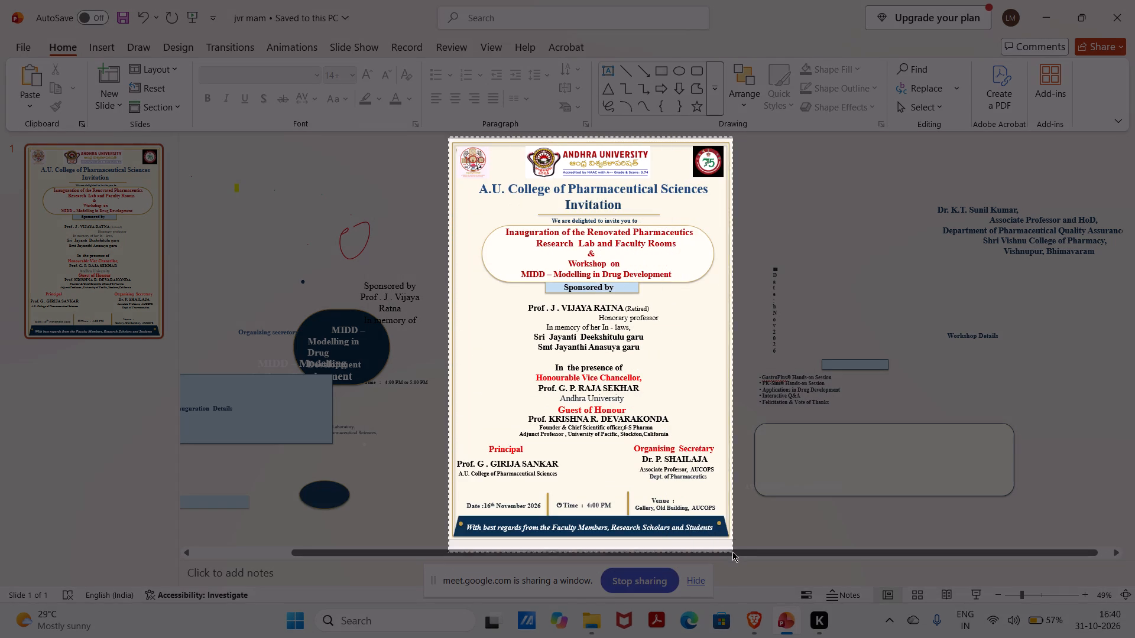
{"action": "left_click_drag", "start_coordinate": [733, 551], "coordinate": [735, 535]}
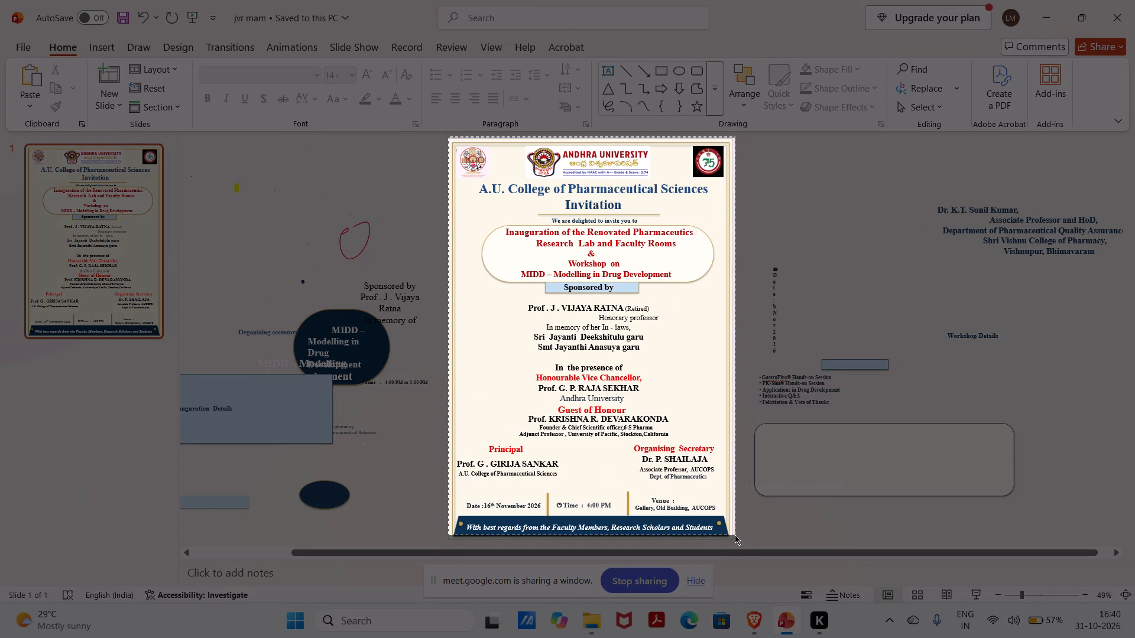
{"action": "left_click_drag", "start_coordinate": [735, 535], "coordinate": [735, 534]}
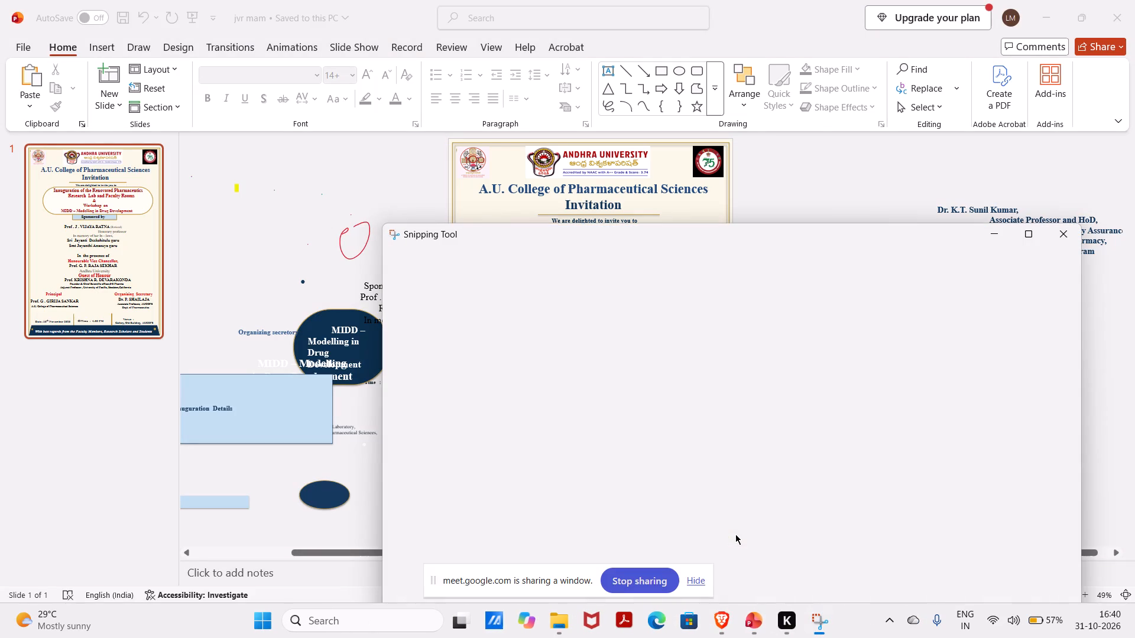
Review the new invitation snip from top to bottom and open its share options.
{"action": "scroll", "coordinate": [715, 479], "scroll_direction": "down", "scroll_amount": 5}
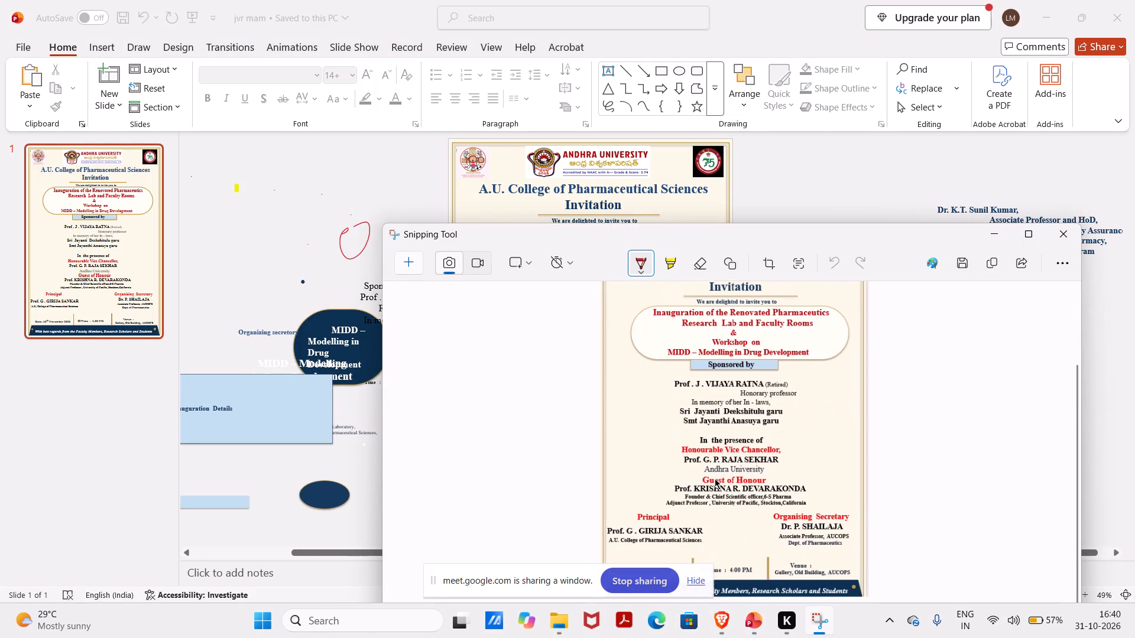
{"action": "scroll", "coordinate": [715, 479], "scroll_direction": "down", "scroll_amount": 1}
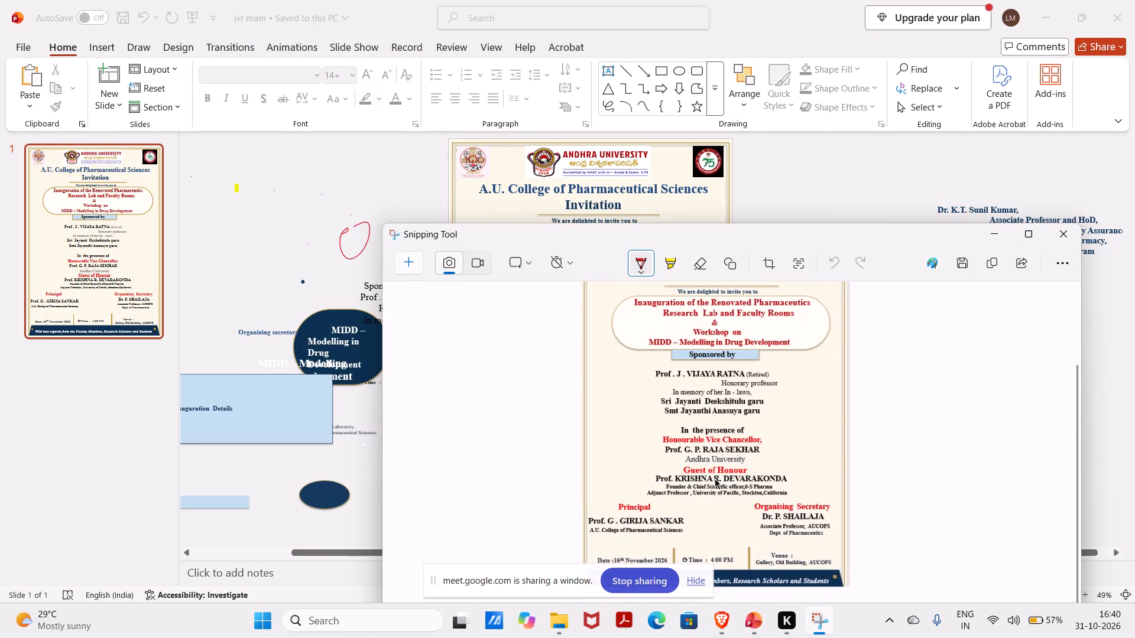
{"action": "scroll", "coordinate": [715, 479], "scroll_direction": "down", "scroll_amount": 1}
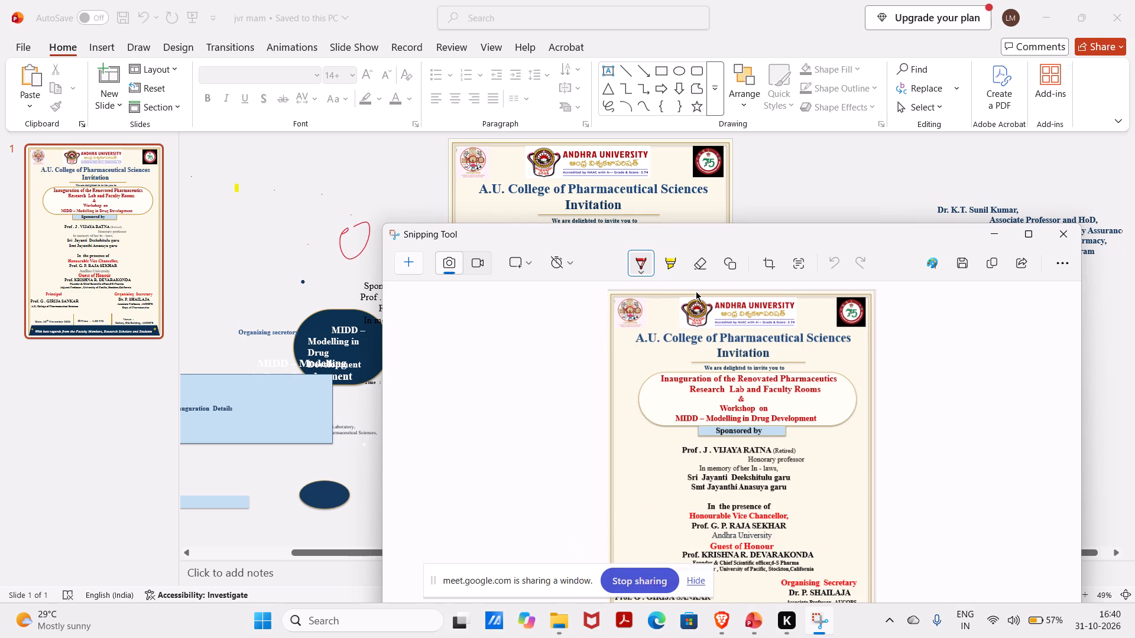
{"action": "left_click", "coordinate": [1051, 262]}
{"action": "left_click", "coordinate": [1022, 263]}
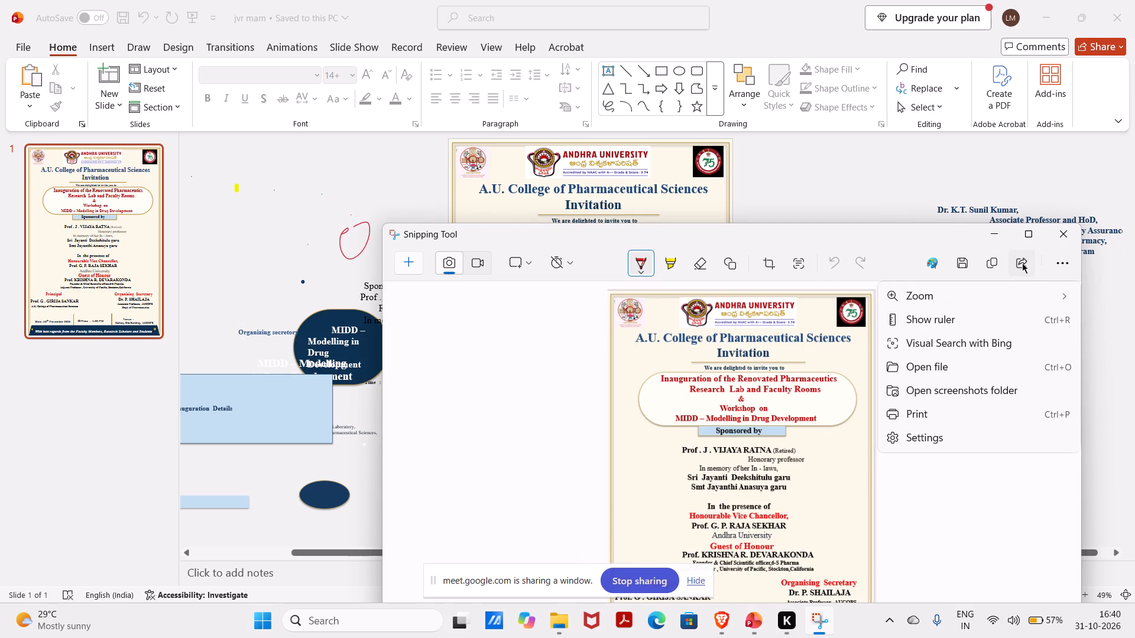
{"action": "left_click", "coordinate": [1022, 263]}
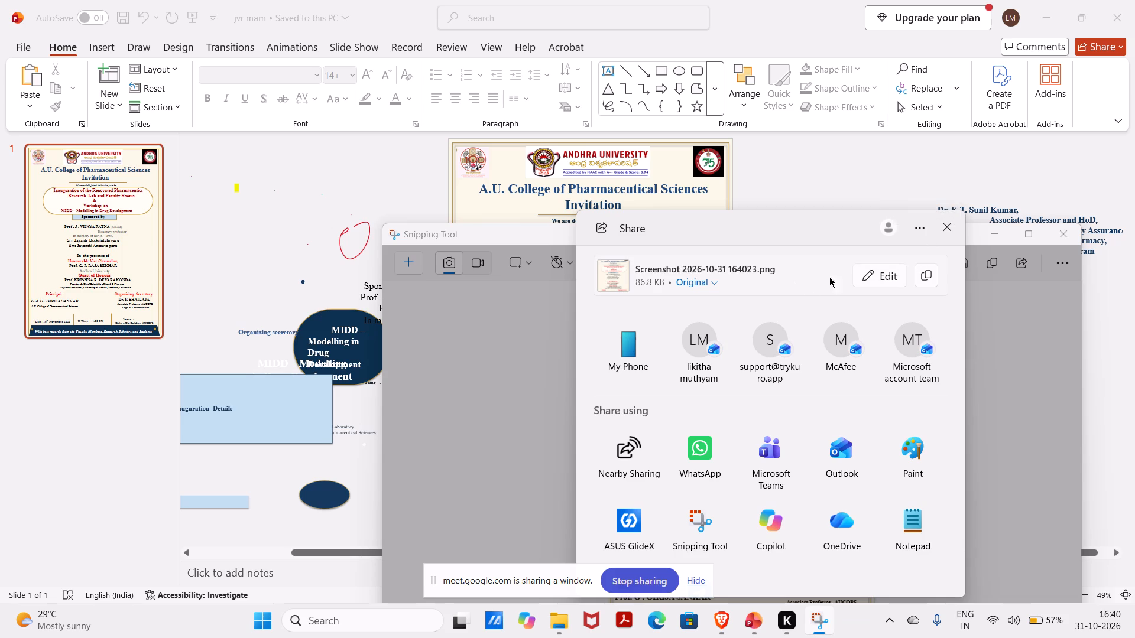
Look through the available share targets for the invitation snip and close the share options without sharing.
{"action": "left_click", "coordinate": [783, 266]}
{"action": "scroll", "coordinate": [854, 467], "scroll_direction": "down", "scroll_amount": 1}
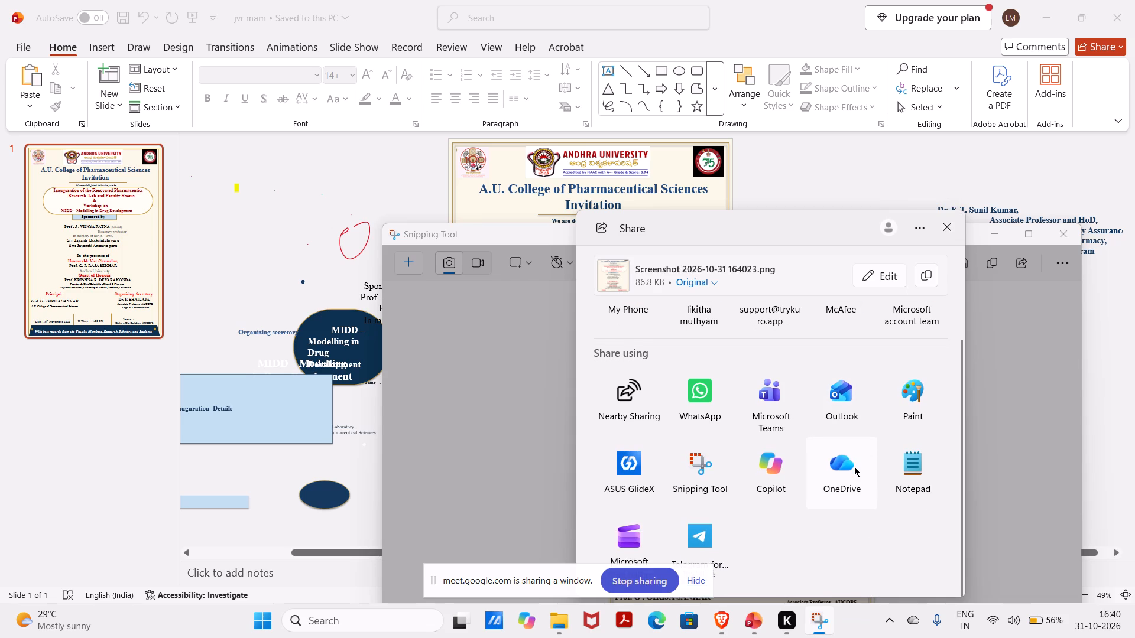
{"action": "scroll", "coordinate": [854, 467], "scroll_direction": "down", "scroll_amount": 1}
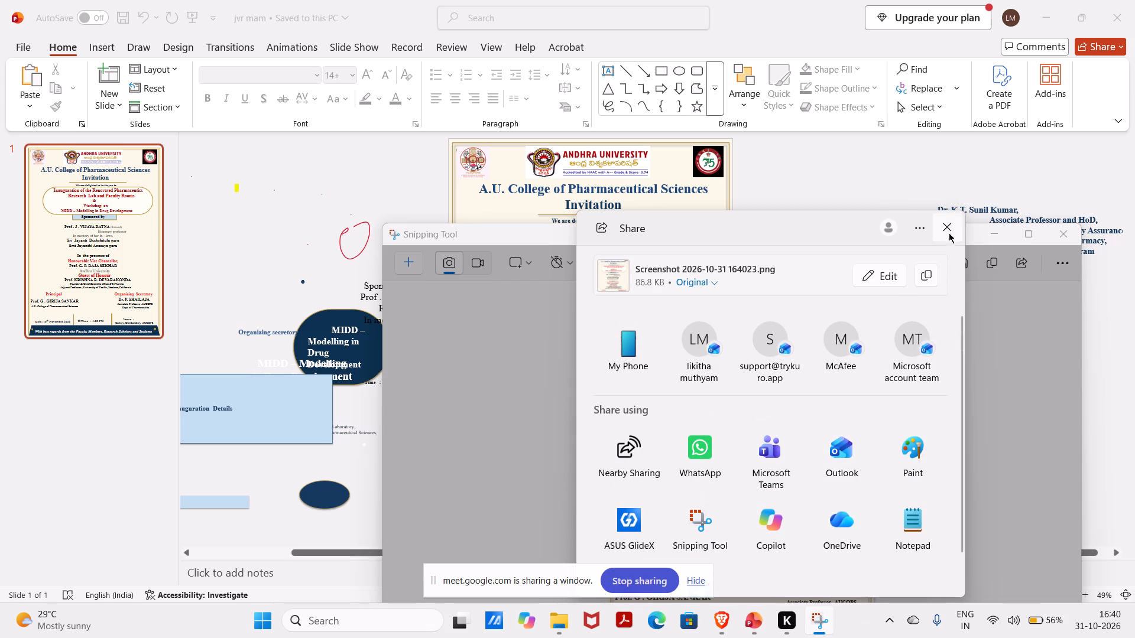
{"action": "left_click", "coordinate": [946, 224]}
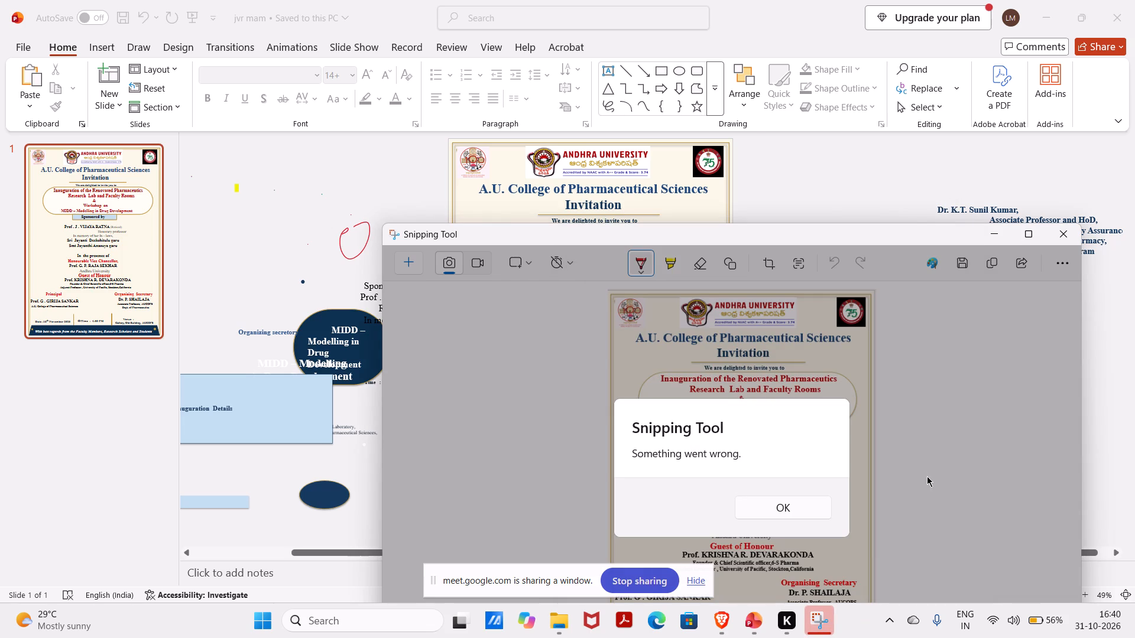
{"action": "left_click", "coordinate": [802, 513]}
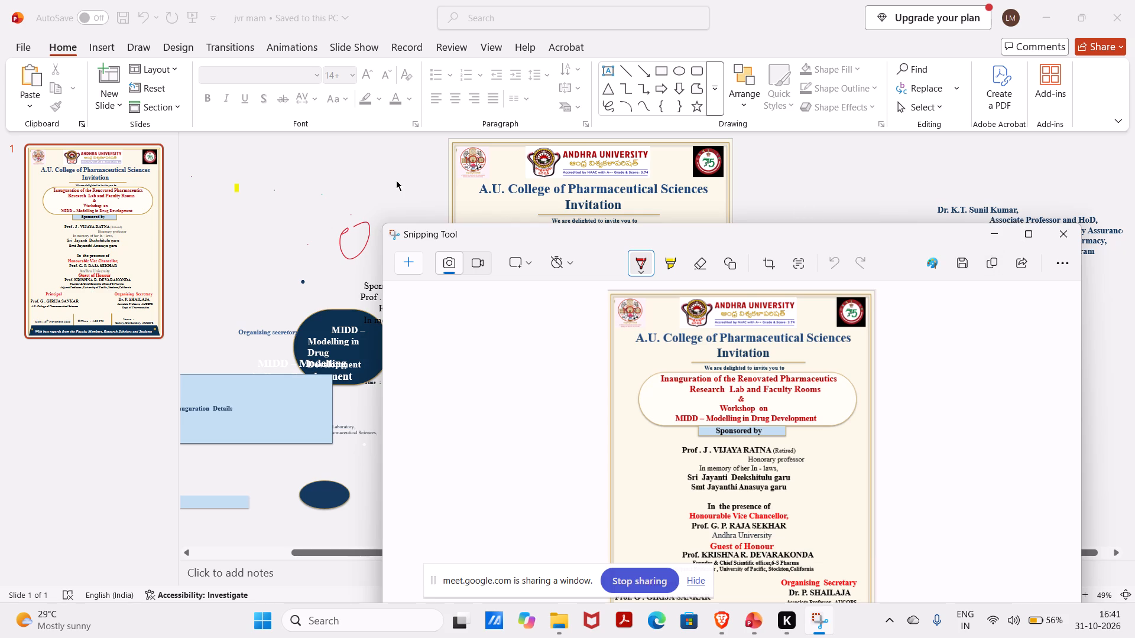
Switch back to the jvr mam presentation in PowerPoint.
{"action": "left_click", "coordinate": [368, 180]}
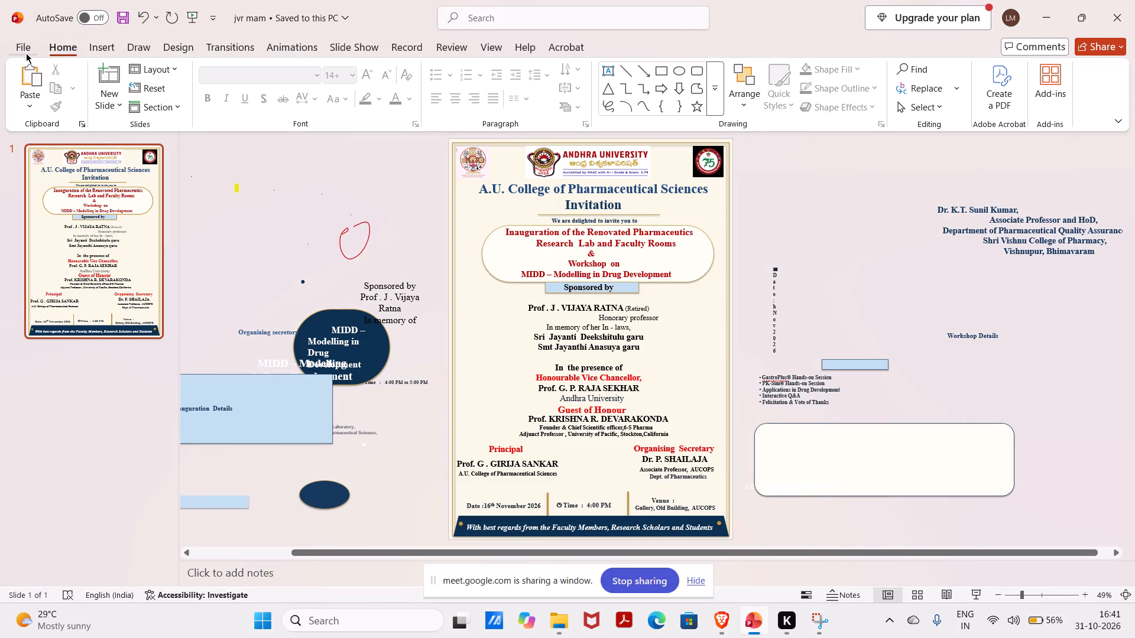
Switch to PowerPoint and open the sharing options for the jvr mam presentation.
{"action": "left_click", "coordinate": [26, 53]}
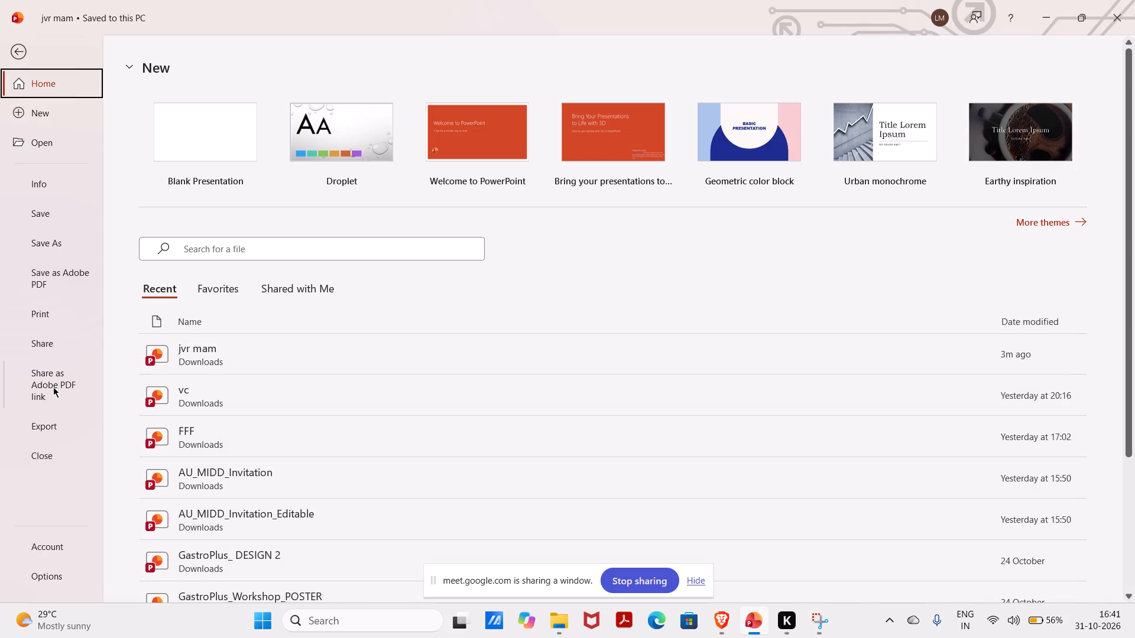
{"action": "left_click", "coordinate": [51, 343]}
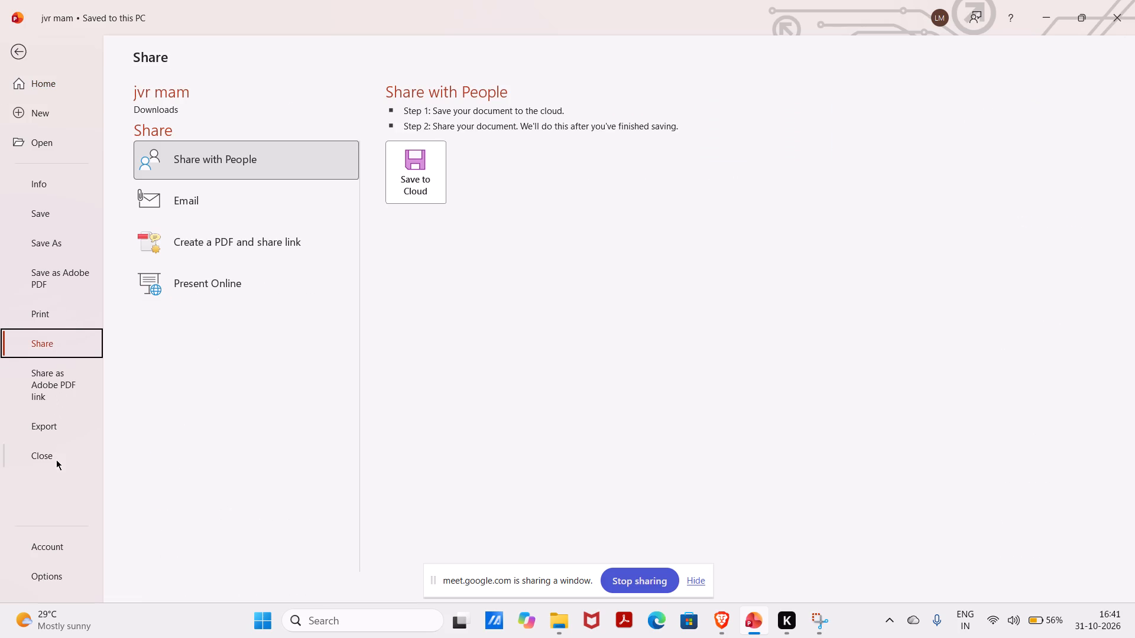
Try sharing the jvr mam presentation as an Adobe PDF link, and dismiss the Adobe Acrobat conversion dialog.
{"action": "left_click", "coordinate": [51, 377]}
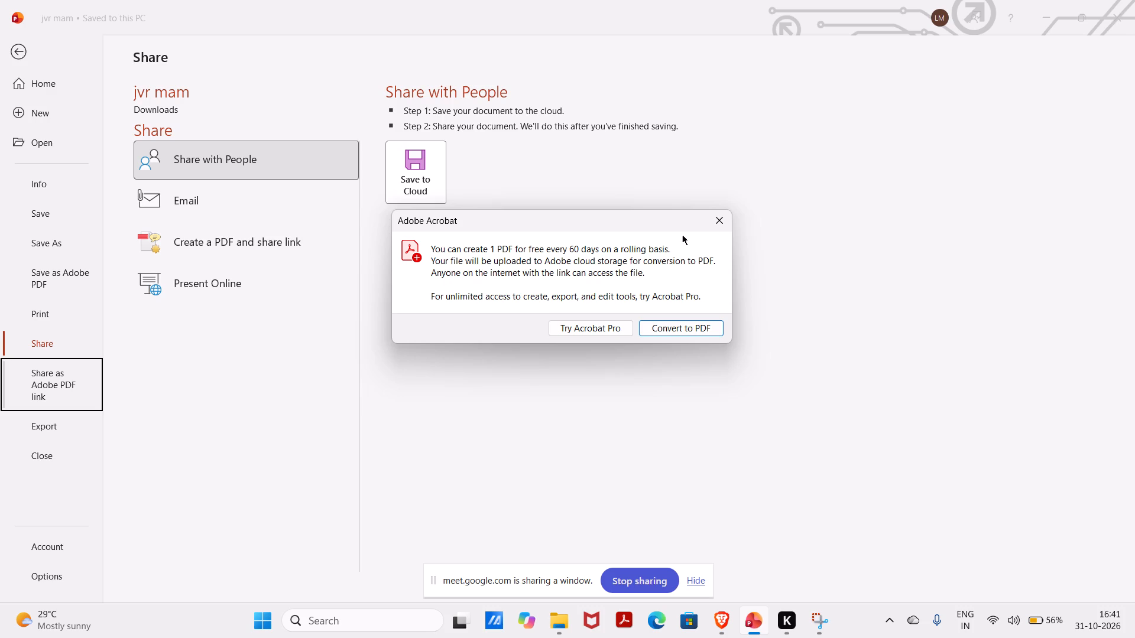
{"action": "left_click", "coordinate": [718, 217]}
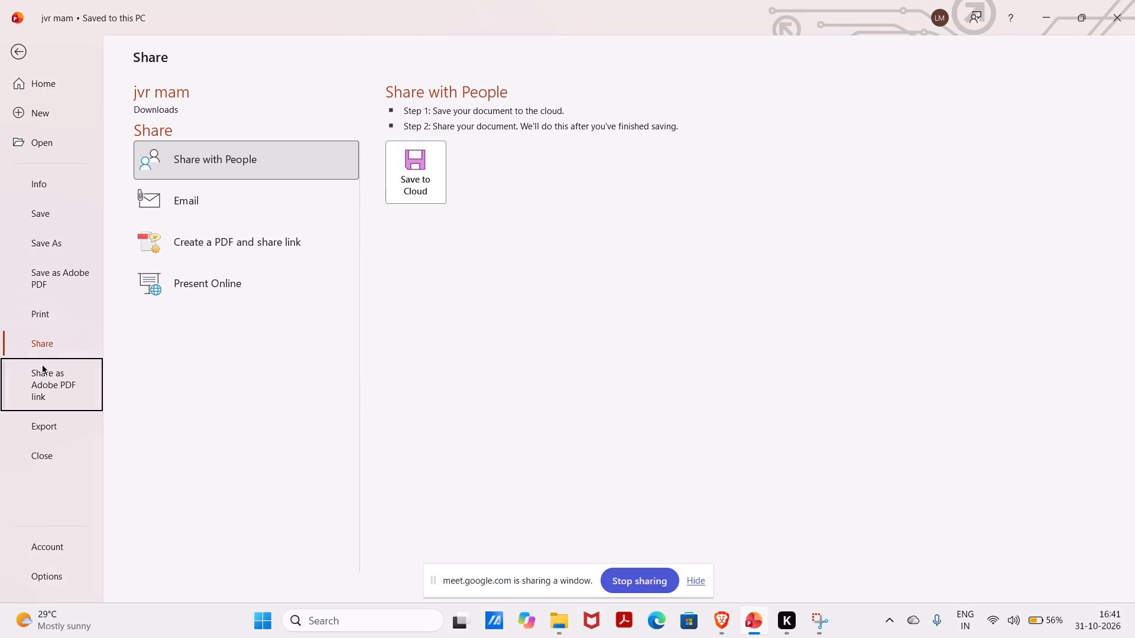
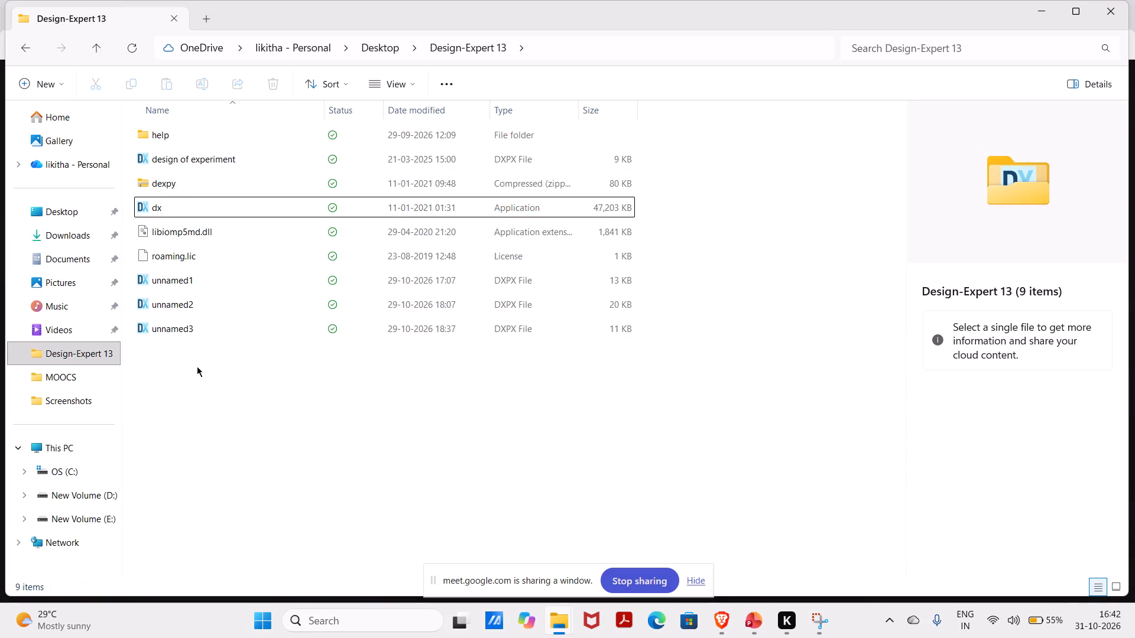
Browse from the Desktop folder to the Downloads folder in File Explorer to locate the saved jvr mam presentation.
{"action": "left_click", "coordinate": [82, 205]}
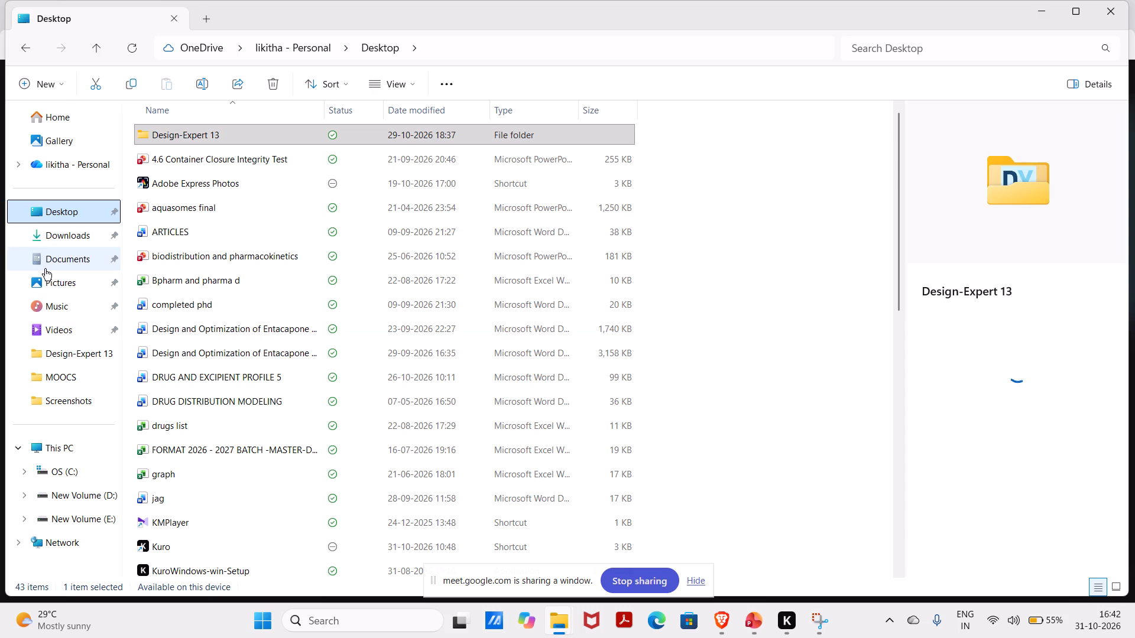
{"action": "left_click", "coordinate": [53, 235]}
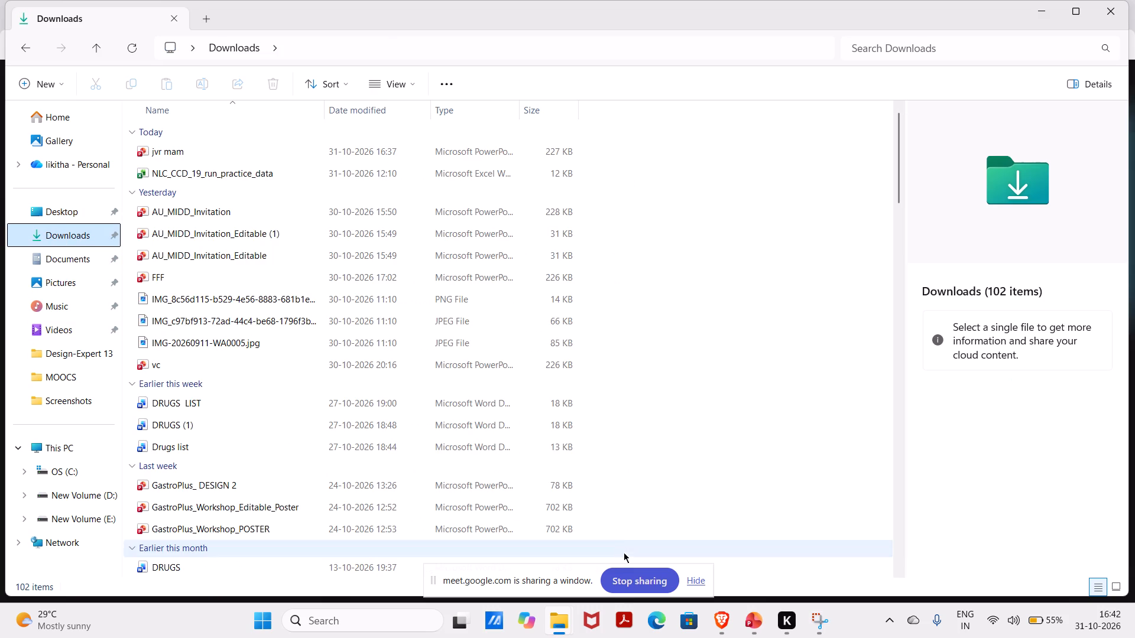
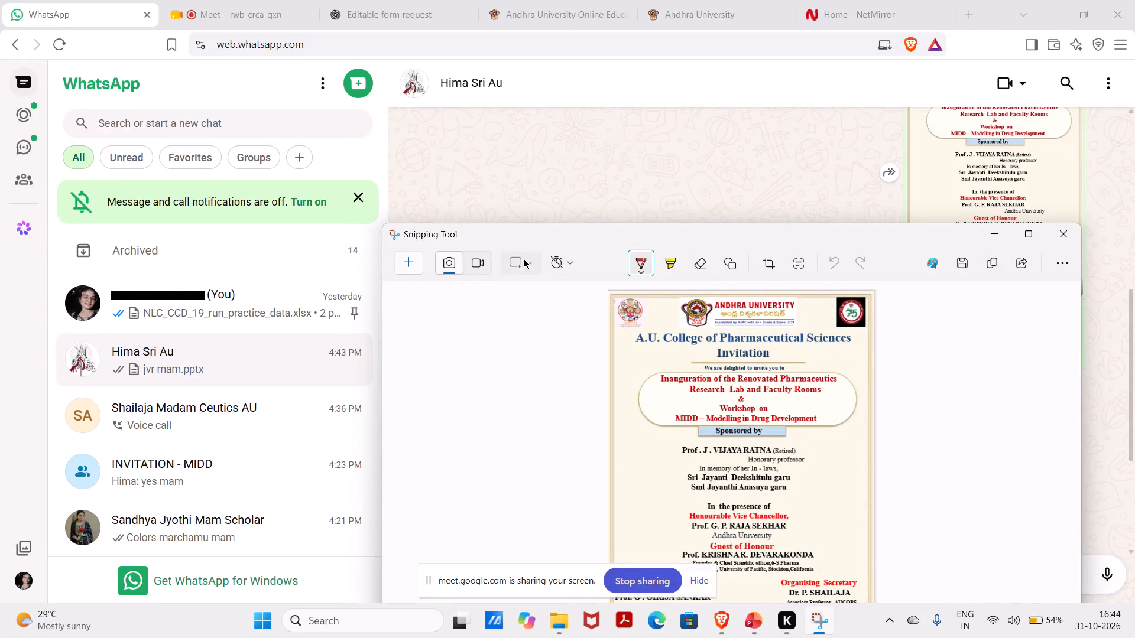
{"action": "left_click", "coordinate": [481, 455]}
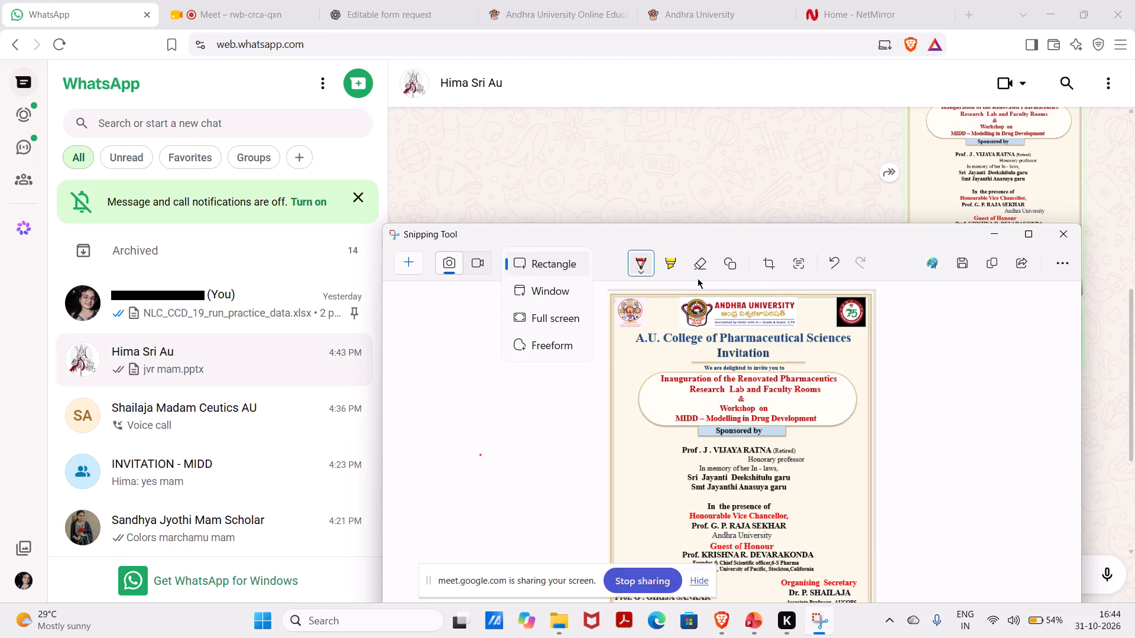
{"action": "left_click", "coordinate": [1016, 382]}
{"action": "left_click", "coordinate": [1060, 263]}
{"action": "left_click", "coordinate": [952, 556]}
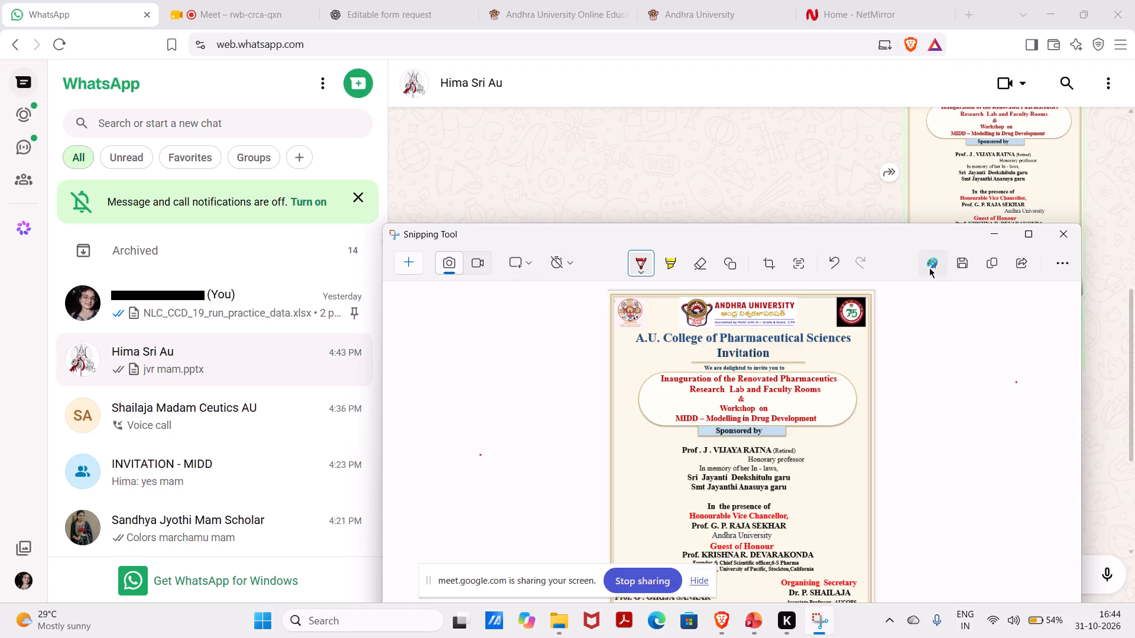
Start saving the invitation snip as a PNG image in the Screenshots folder.
{"action": "left_click", "coordinate": [963, 263]}
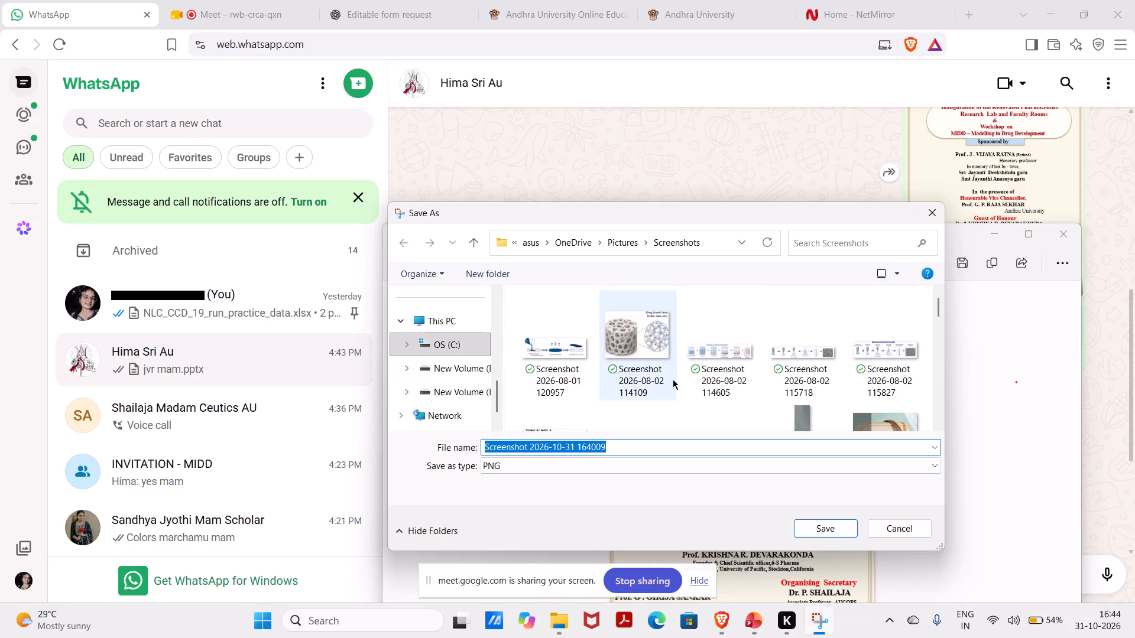
Set the file type to JPG for saving the invitation snip in the Screenshots folder.
{"action": "left_click", "coordinate": [693, 464]}
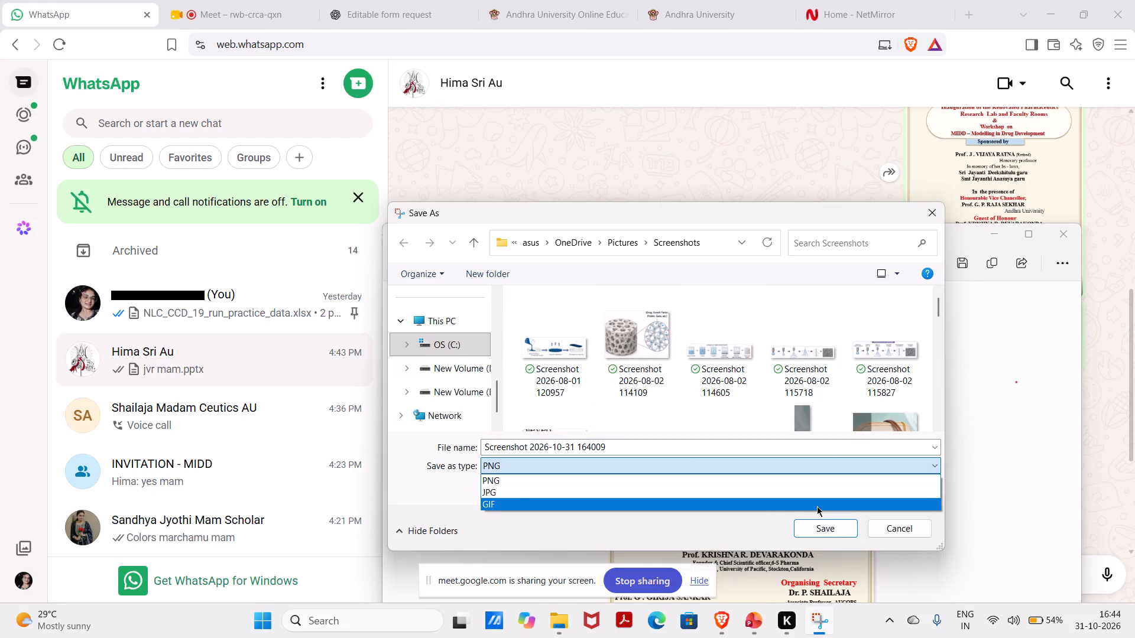
{"action": "left_click", "coordinate": [802, 493]}
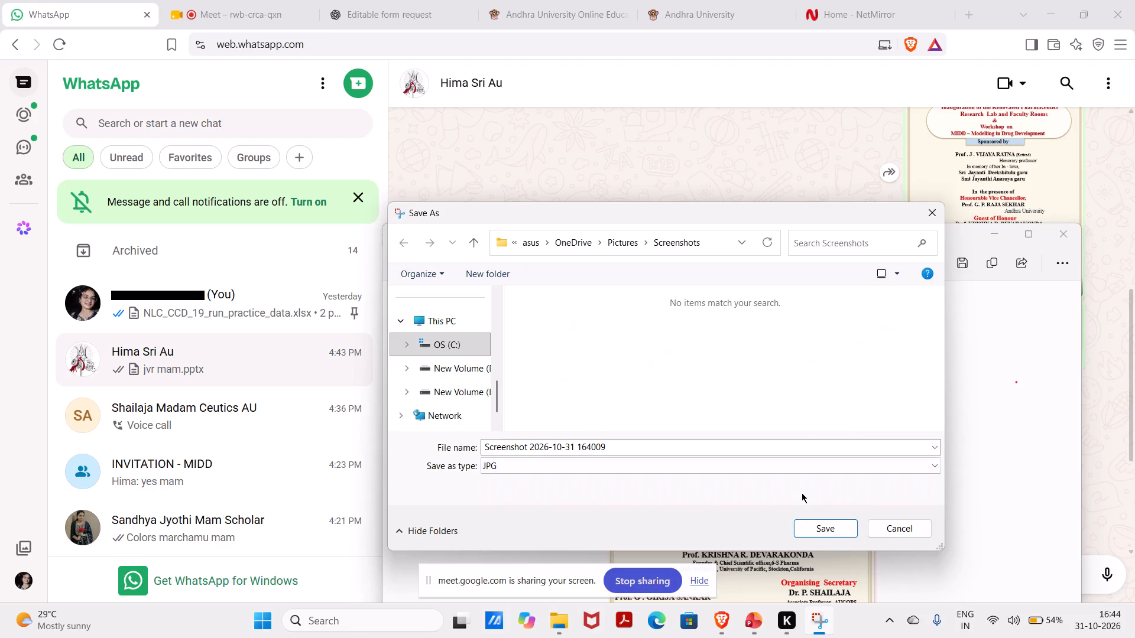
{"action": "left_click", "coordinate": [823, 528]}
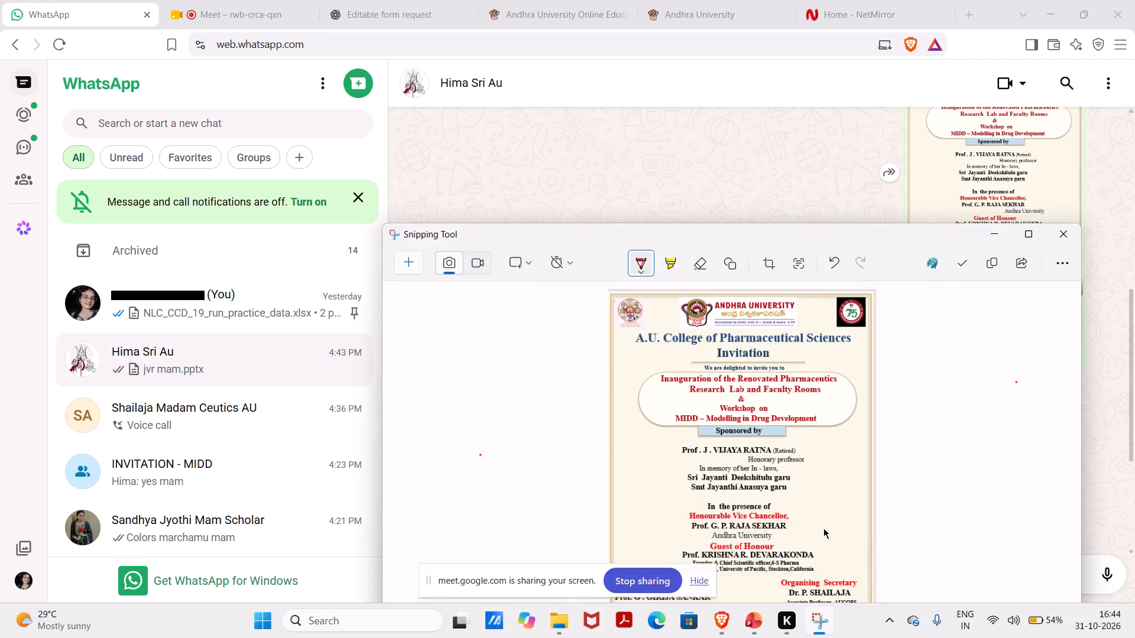
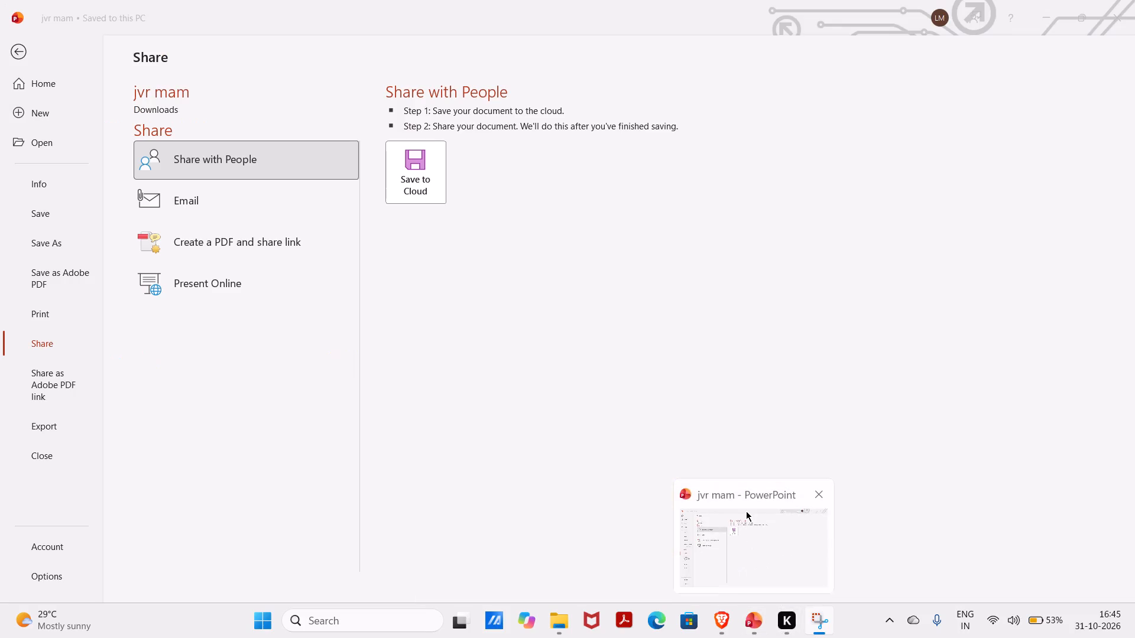
Switch to the jvr mam presentation in PowerPoint.
{"action": "left_click", "coordinate": [746, 511]}
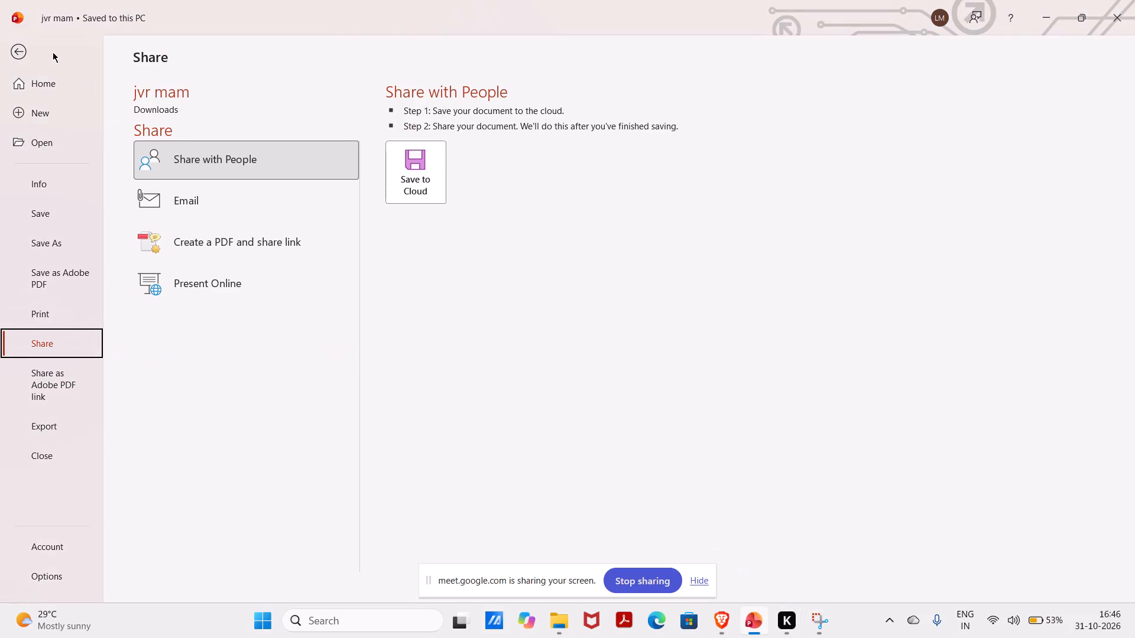
Return to the slide and capture a new rectangular snip of the whole invitation page with Snipping Tool.
{"action": "left_click", "coordinate": [19, 50]}
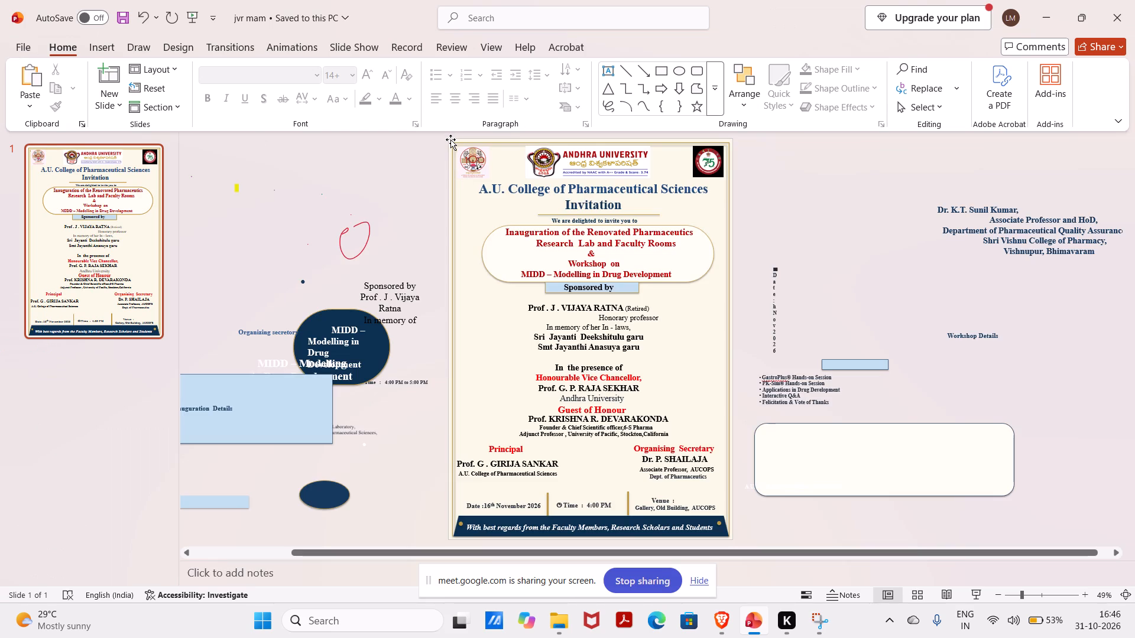
{"action": "left_click", "coordinate": [822, 634]}
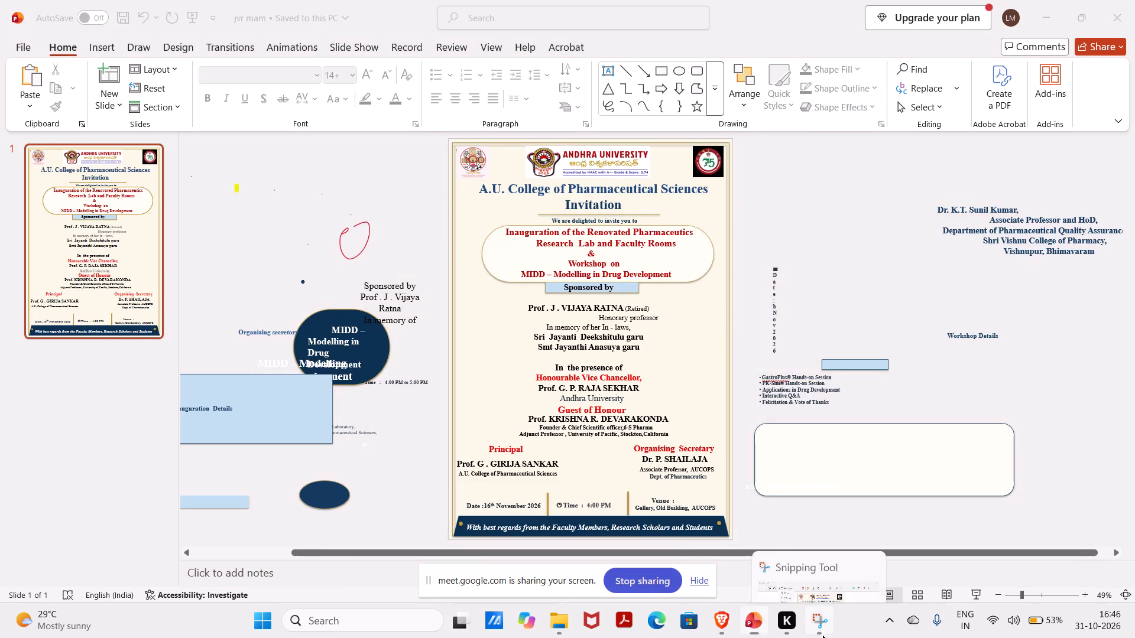
{"action": "left_click", "coordinate": [409, 266]}
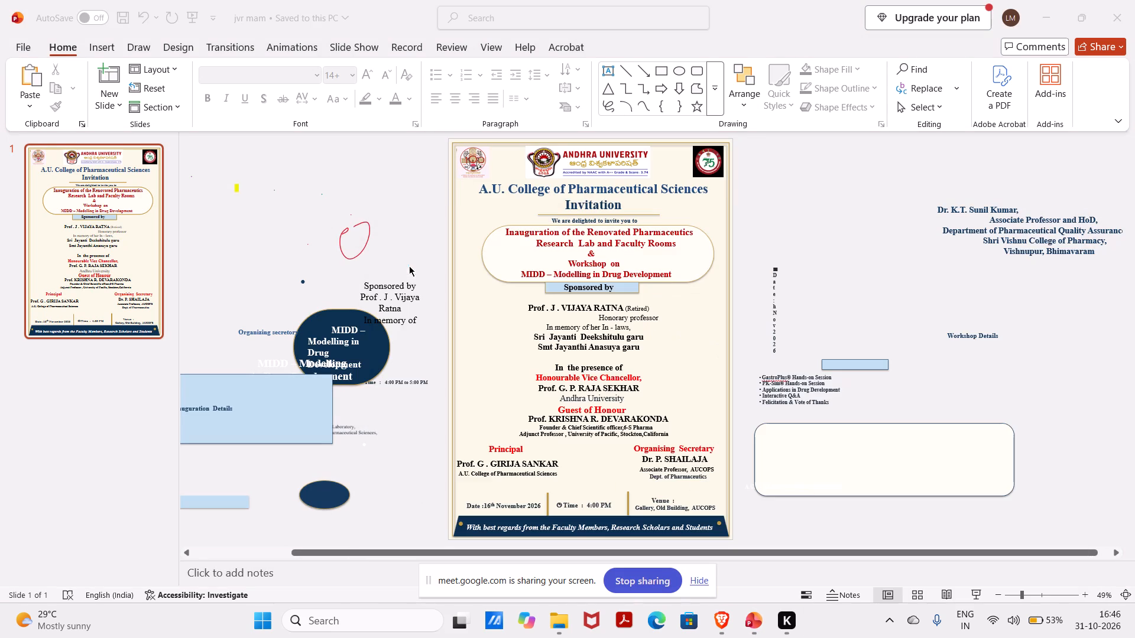
{"action": "left_click_drag", "start_coordinate": [447, 137], "coordinate": [454, 142]}
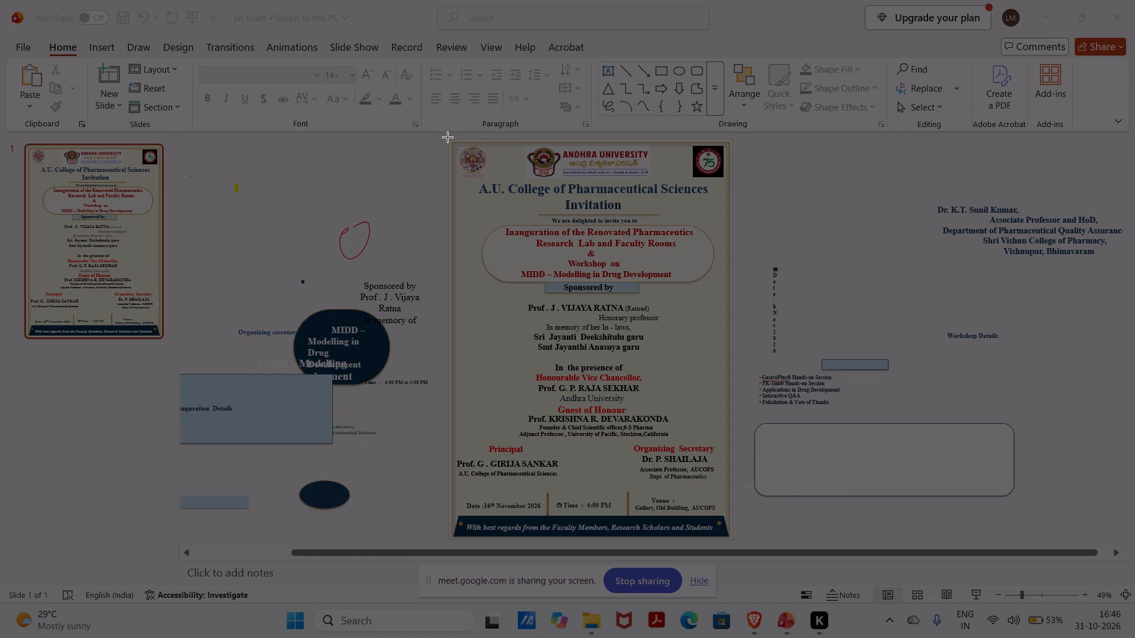
{"action": "left_click_drag", "start_coordinate": [454, 142], "coordinate": [735, 540]}
{"action": "scroll", "coordinate": [696, 441], "scroll_direction": "up", "scroll_amount": 1}
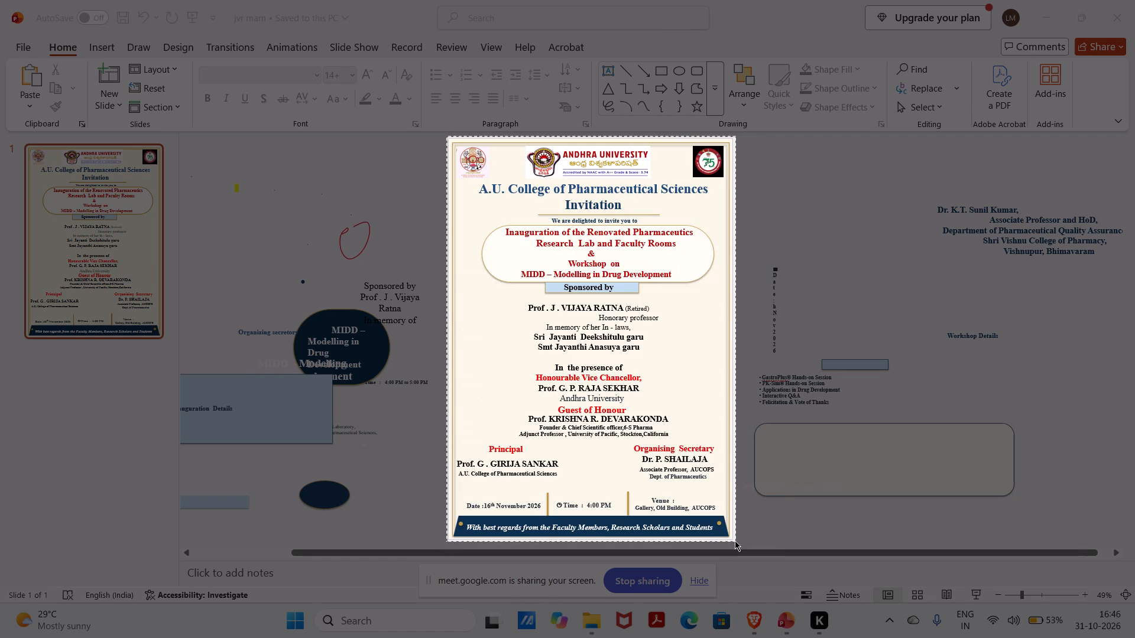
{"action": "left_click_drag", "start_coordinate": [735, 540], "coordinate": [732, 539]}
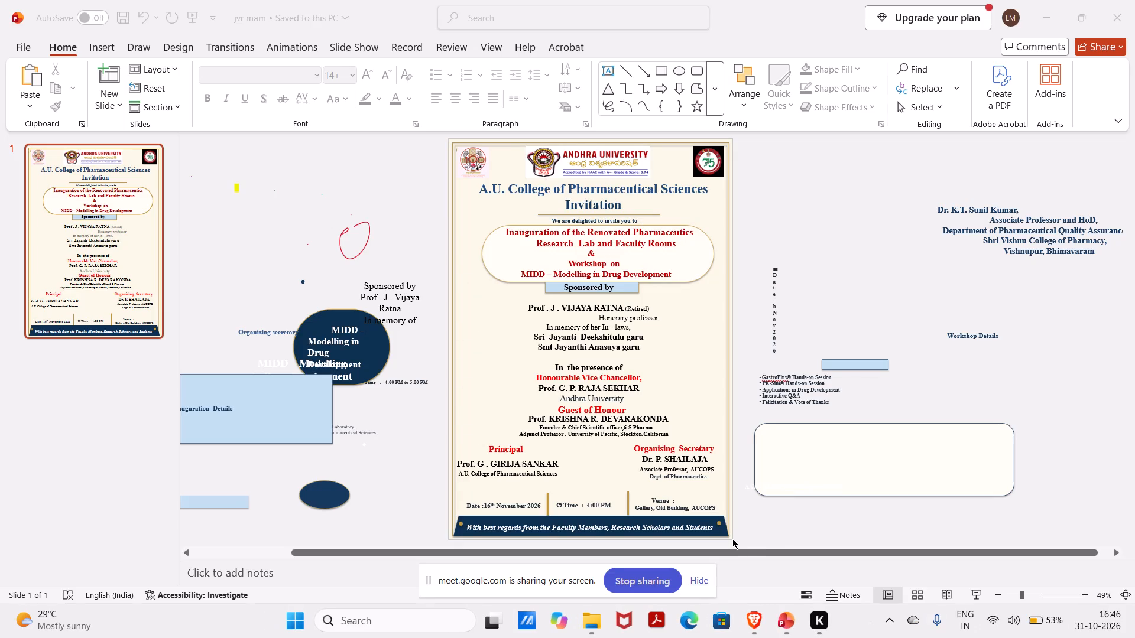
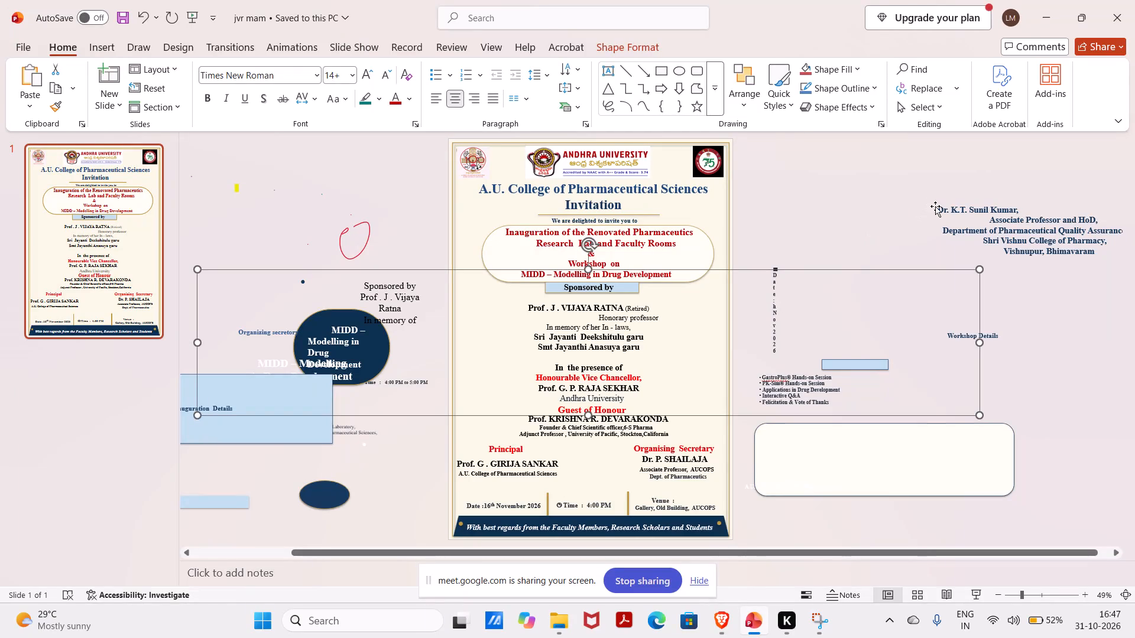
Delete the leftover speaker affiliation text, the Workshop Details label and the empty rounded rectangle off the slide's right side.
{"action": "left_click", "coordinate": [933, 204]}
{"action": "key", "text": "BackSpace"}
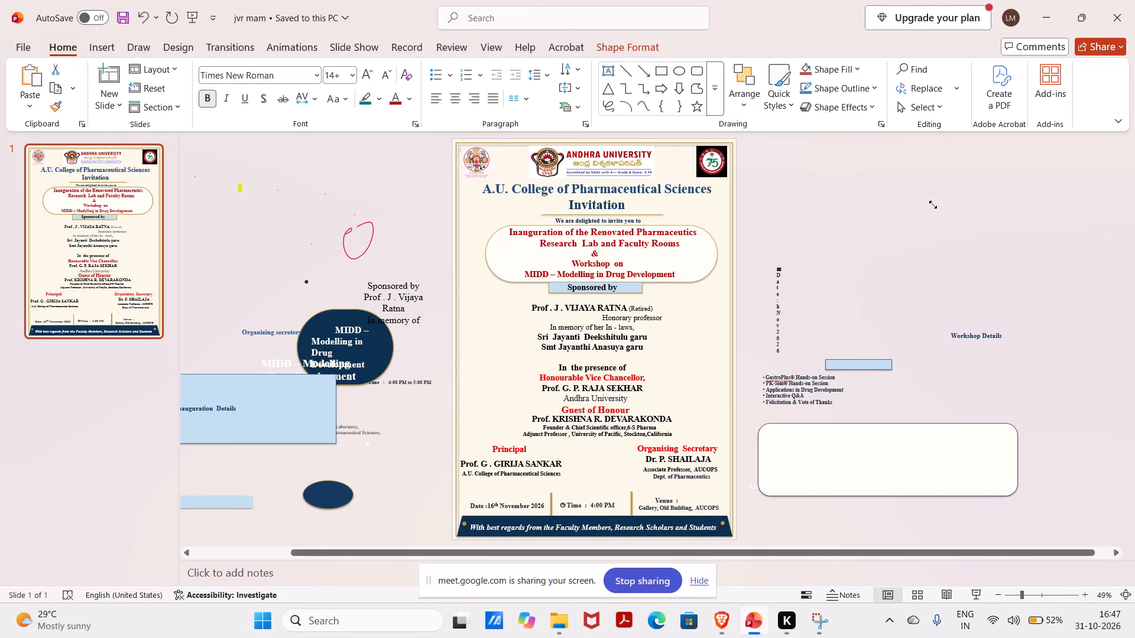
{"action": "left_click", "coordinate": [967, 344]}
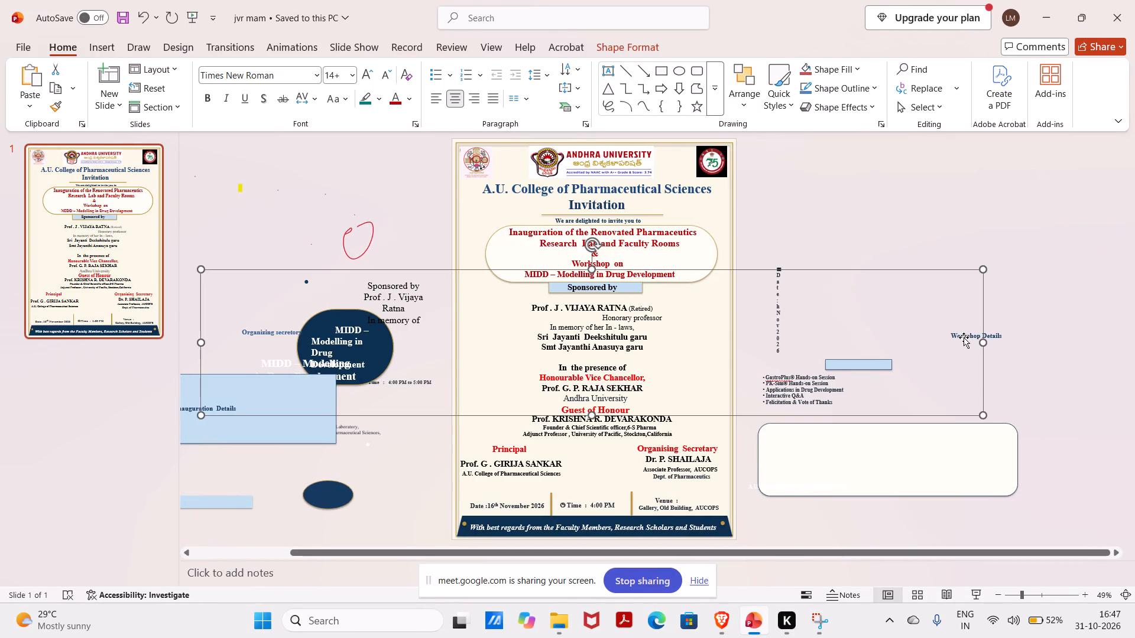
{"action": "left_click", "coordinate": [962, 333]}
{"action": "left_click", "coordinate": [1001, 337]}
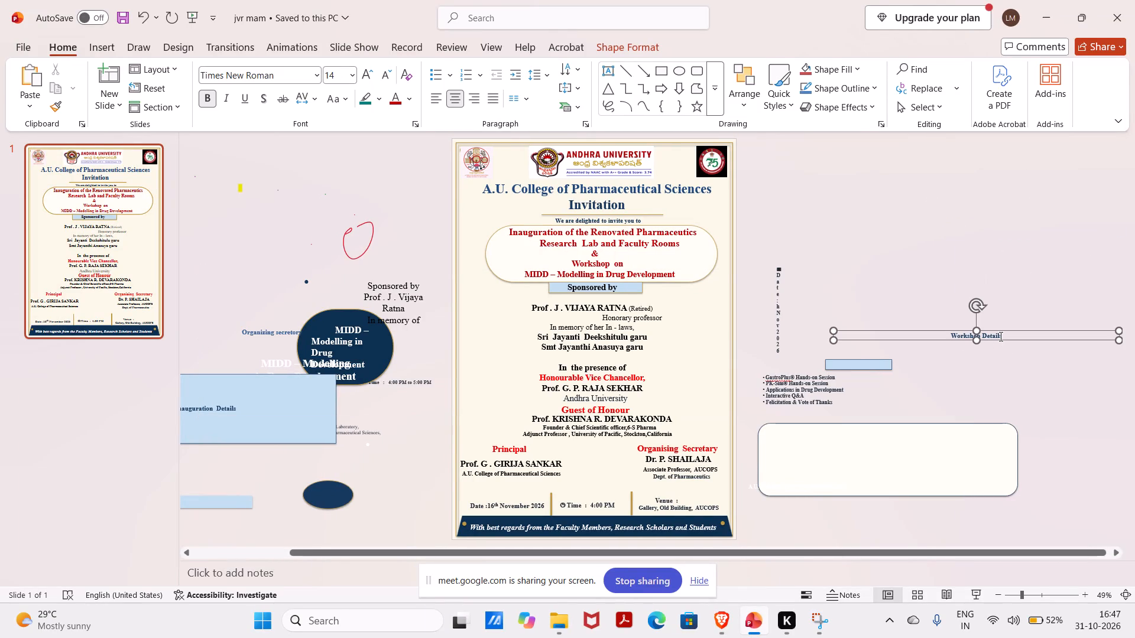
{"action": "left_click", "coordinate": [1119, 326]}
{"action": "key", "text": "BackSpace"}
{"action": "left_click", "coordinate": [1110, 428]}
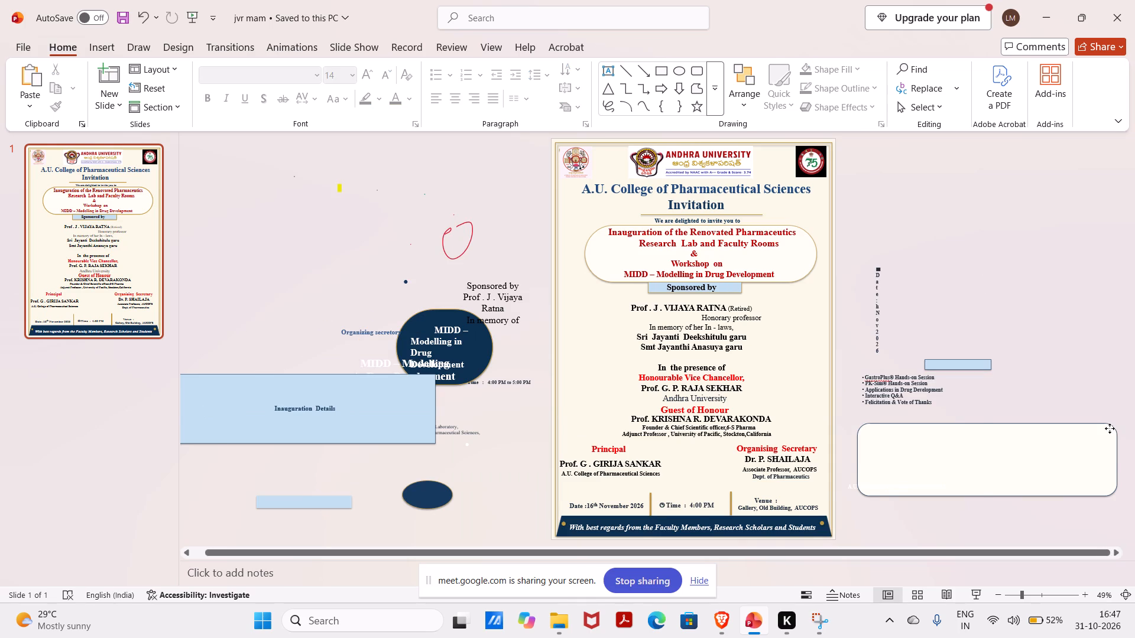
{"action": "key", "text": "BackSpace"}
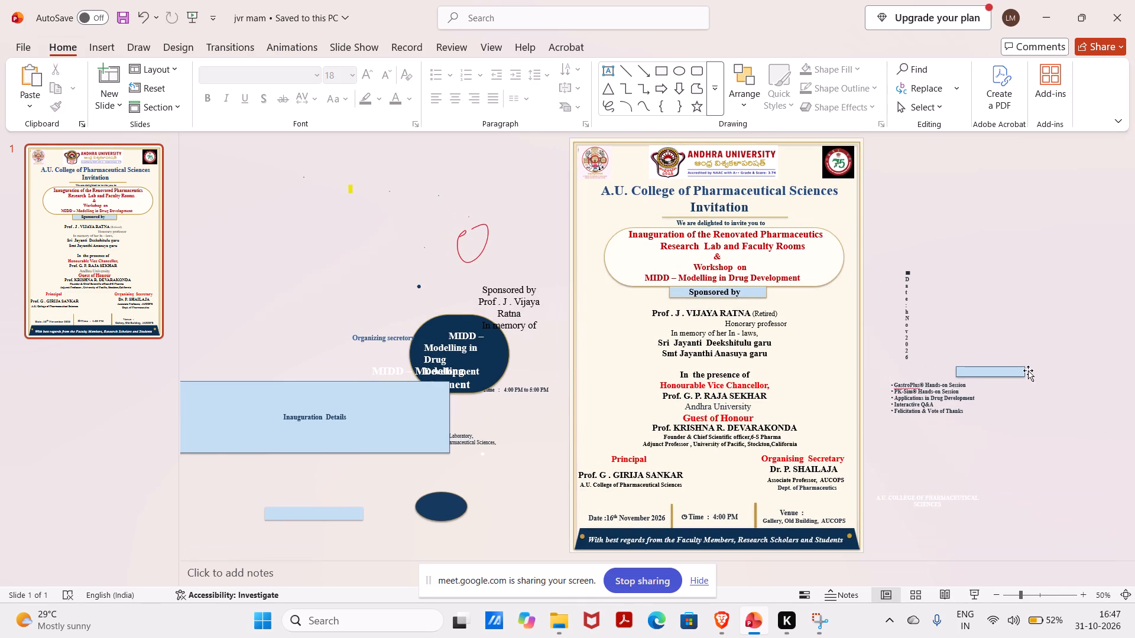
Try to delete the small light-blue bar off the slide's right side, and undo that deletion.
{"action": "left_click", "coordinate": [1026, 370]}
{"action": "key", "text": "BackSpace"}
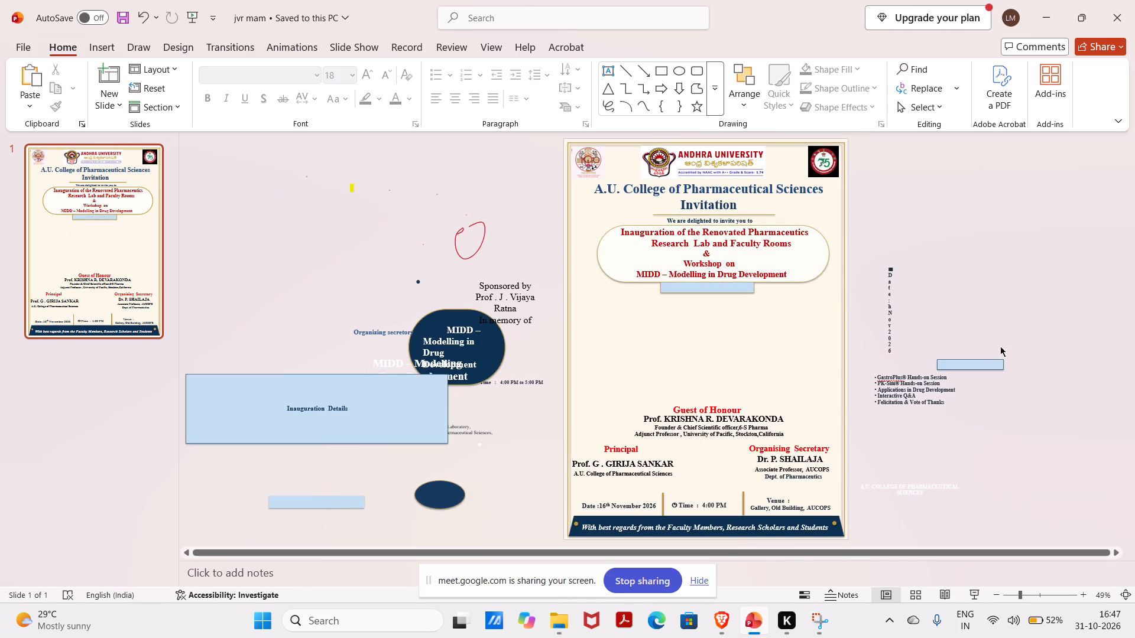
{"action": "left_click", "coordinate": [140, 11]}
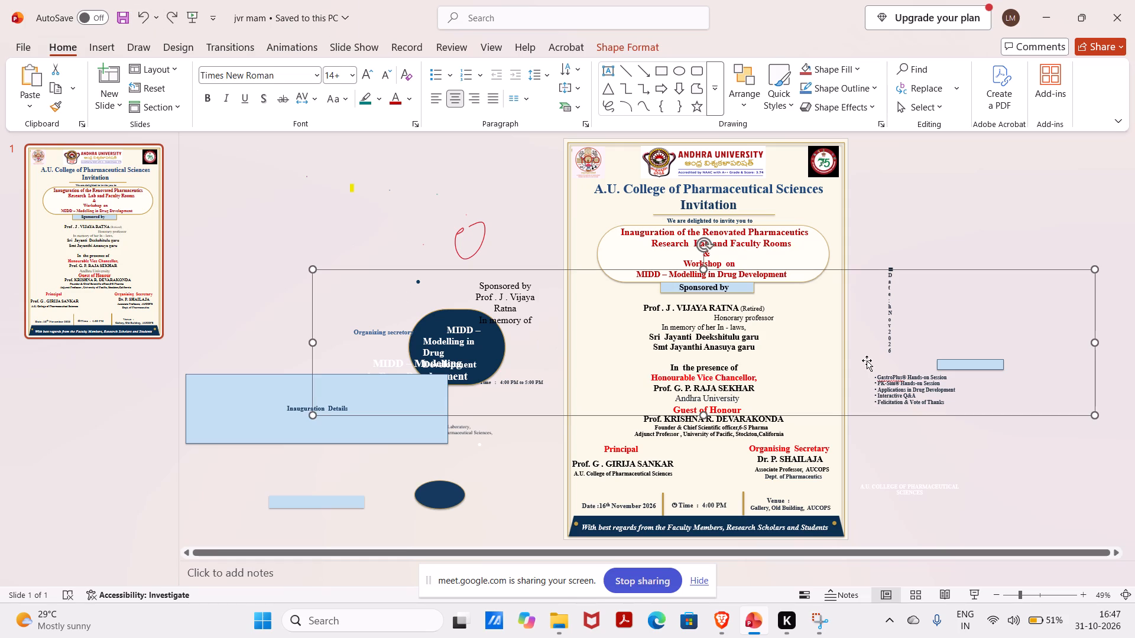
Narrow the large Sponsored by text box from its right side, clear of the leftover items beside the slide.
{"action": "left_click_drag", "start_coordinate": [1098, 412], "coordinate": [743, 388]}
Delete the vertical date text, small light-blue bar, bulleted session list and white college-name text off the slide's right side.
{"action": "left_click", "coordinate": [890, 337]}
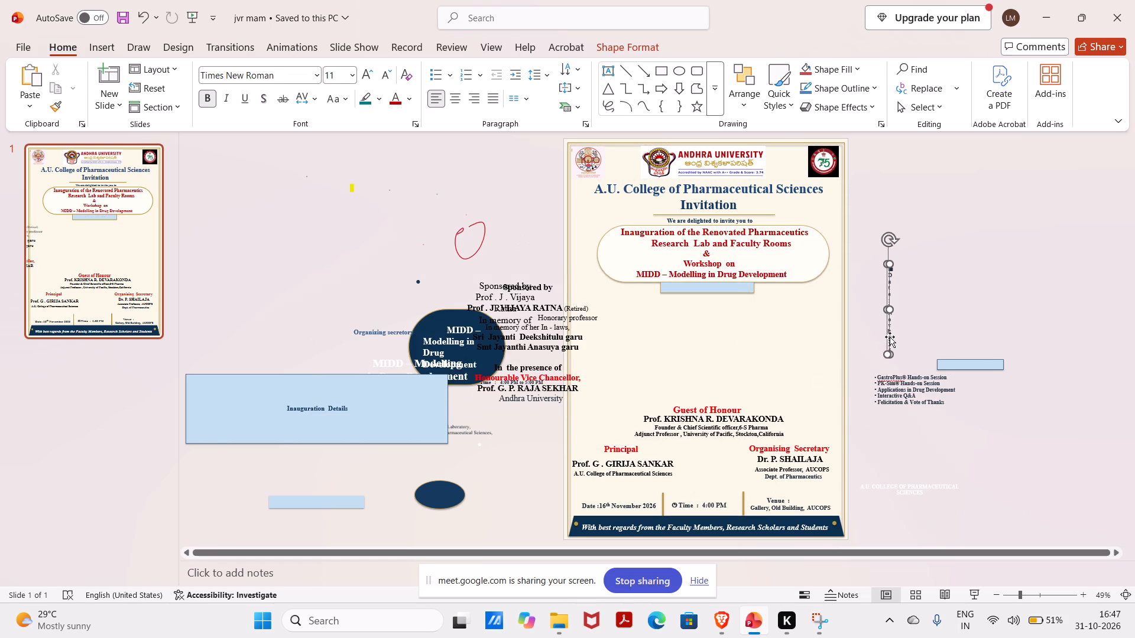
{"action": "key", "text": "BackSpace"}
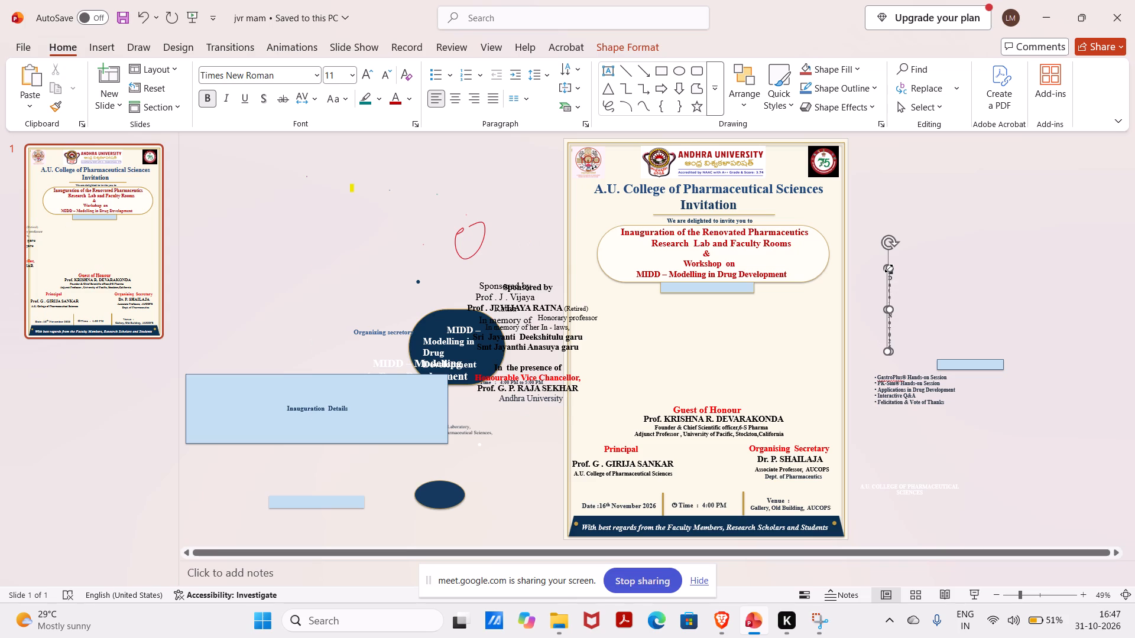
{"action": "left_click", "coordinate": [888, 268]}
{"action": "key", "text": "BackSpace"}
{"action": "left_click", "coordinate": [947, 368]}
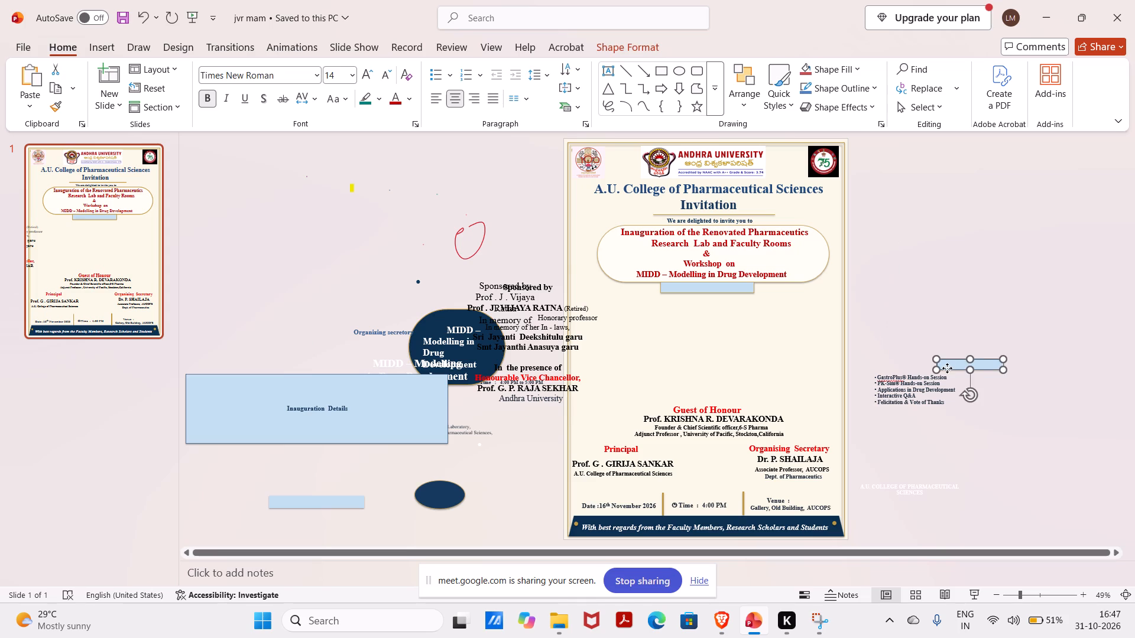
{"action": "key", "text": "BackSpace"}
{"action": "left_click", "coordinate": [942, 373]}
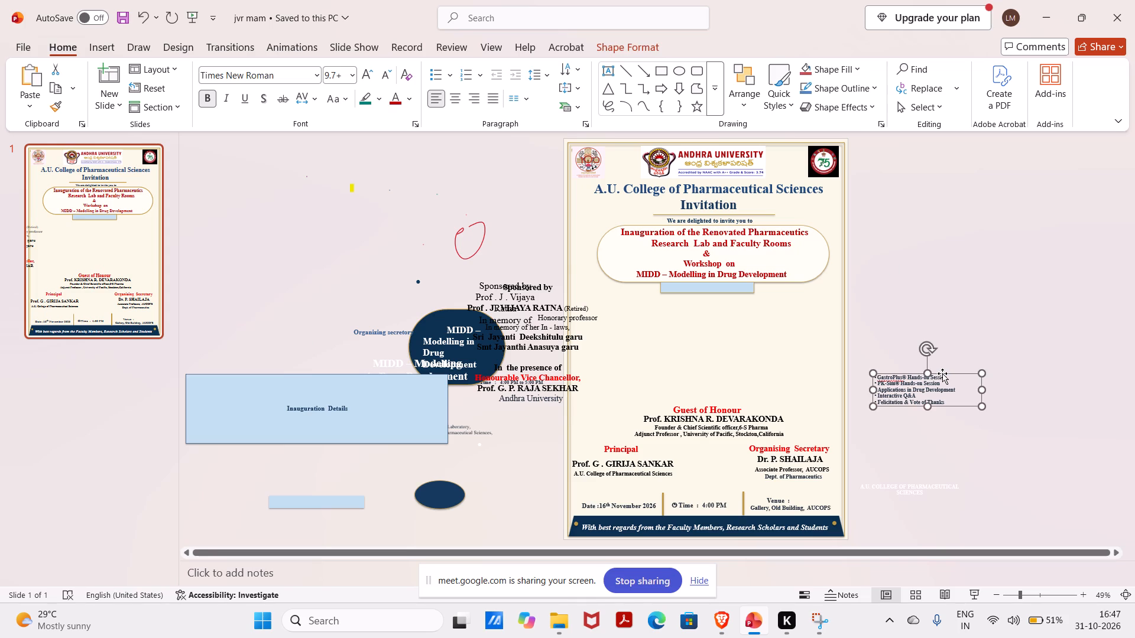
{"action": "key", "text": "BackSpace"}
{"action": "left_click", "coordinate": [942, 487]}
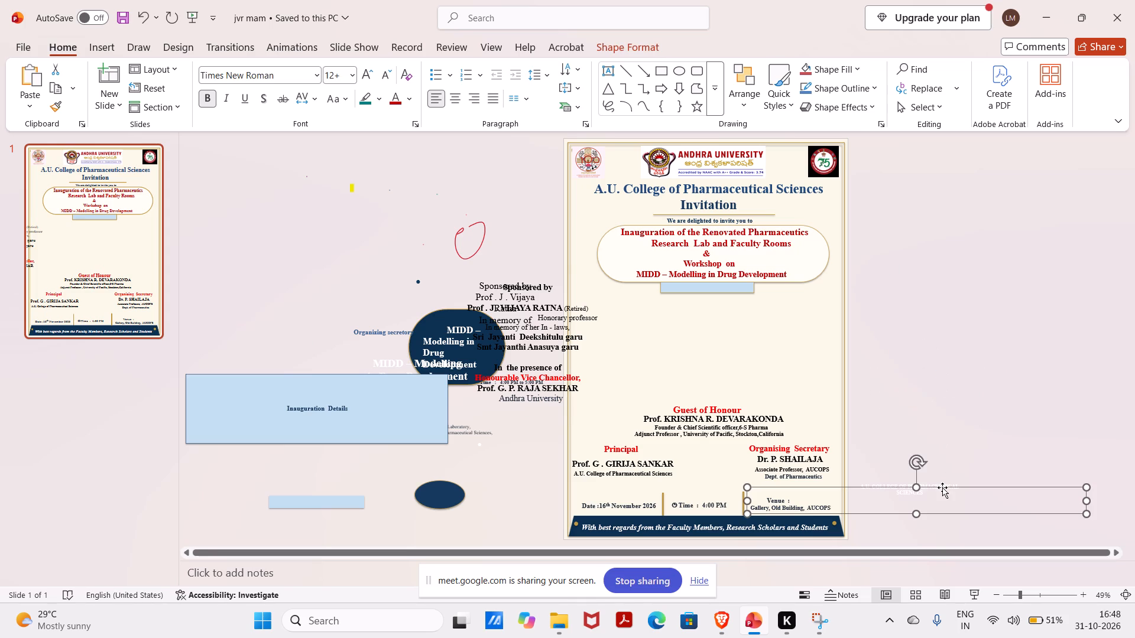
{"action": "left_click", "coordinate": [940, 479]}
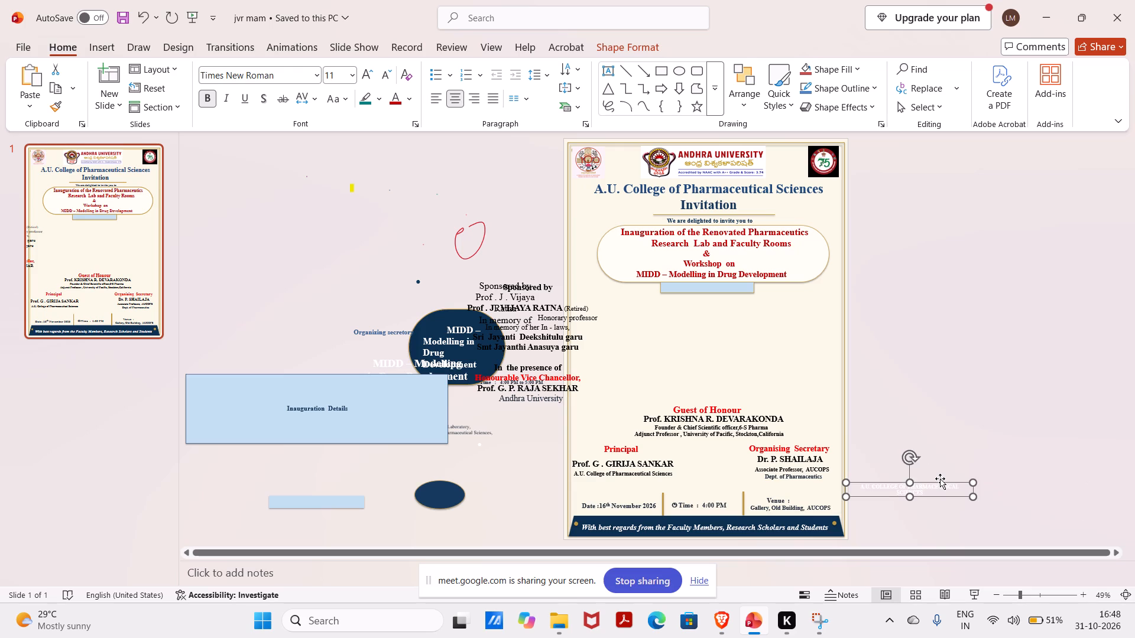
{"action": "key", "text": "BackSpace"}
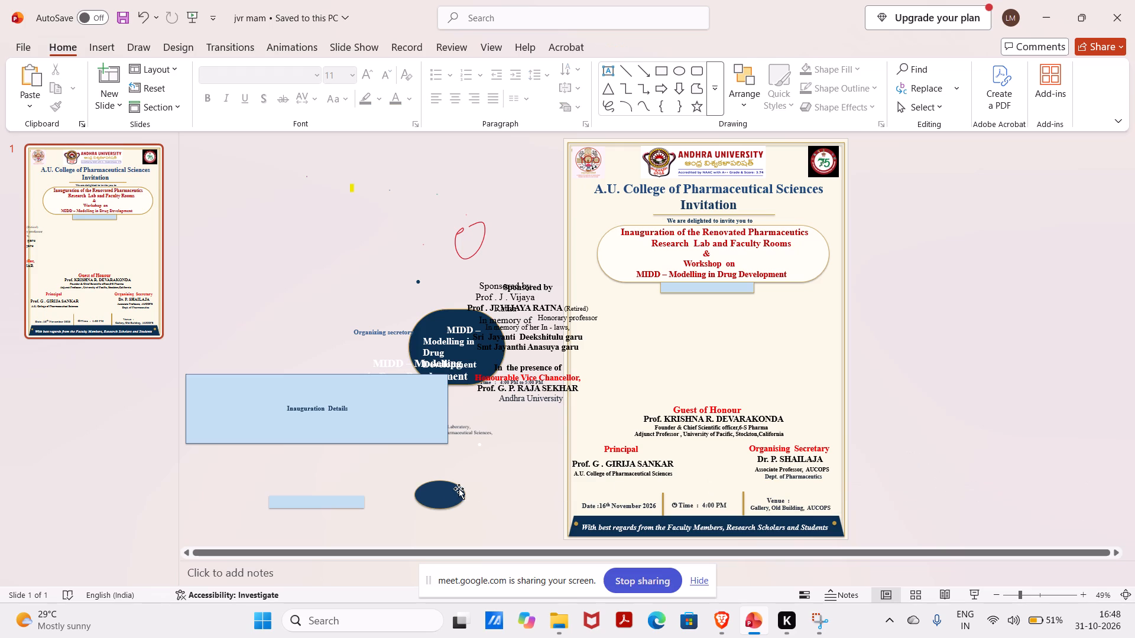
Delete the small dark-blue ellipse, the light-blue bar and the large Inauguration Details rectangle off the slide's left side.
{"action": "left_click", "coordinate": [451, 489]}
{"action": "key", "text": "BackSpace"}
{"action": "left_click", "coordinate": [326, 502]}
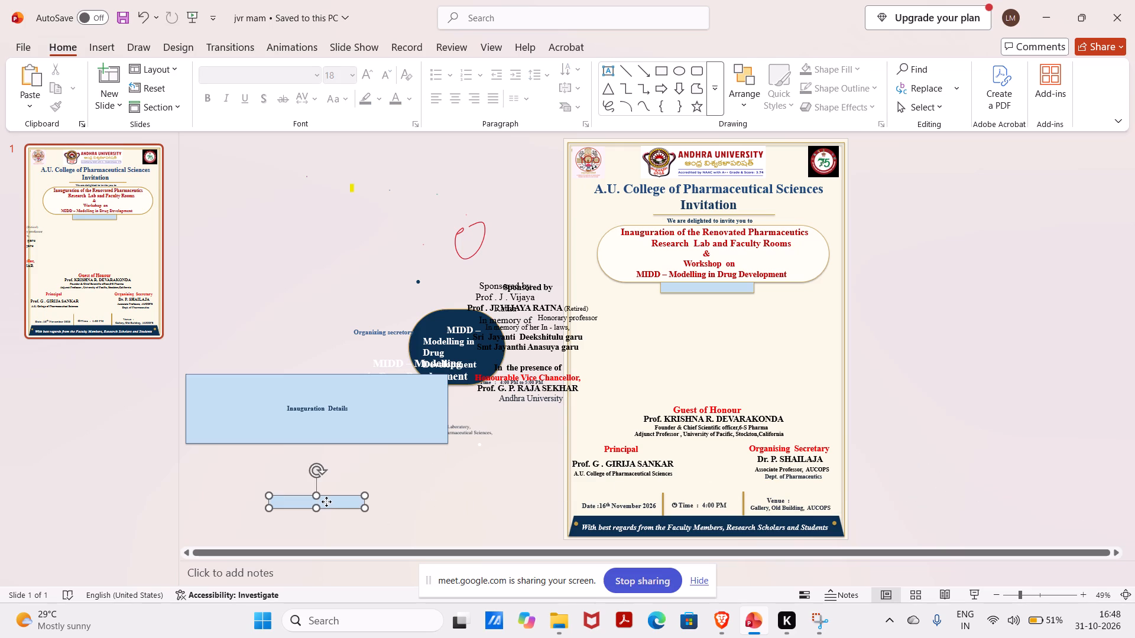
{"action": "key", "text": "BackSpace"}
{"action": "left_click", "coordinate": [190, 425]}
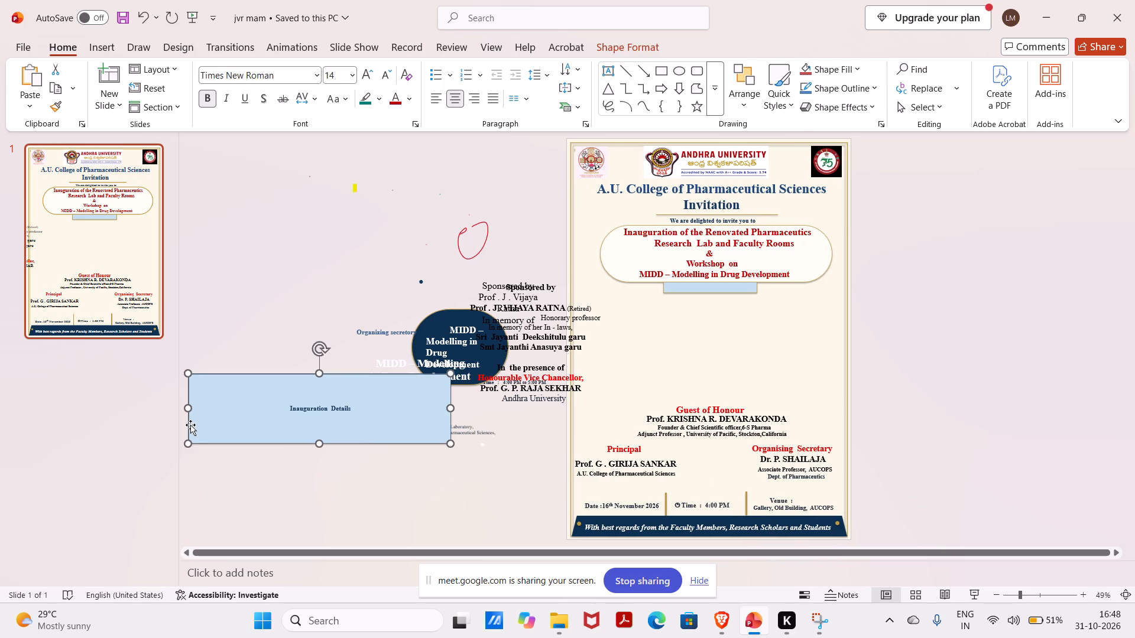
{"action": "key", "text": "BackSpace"}
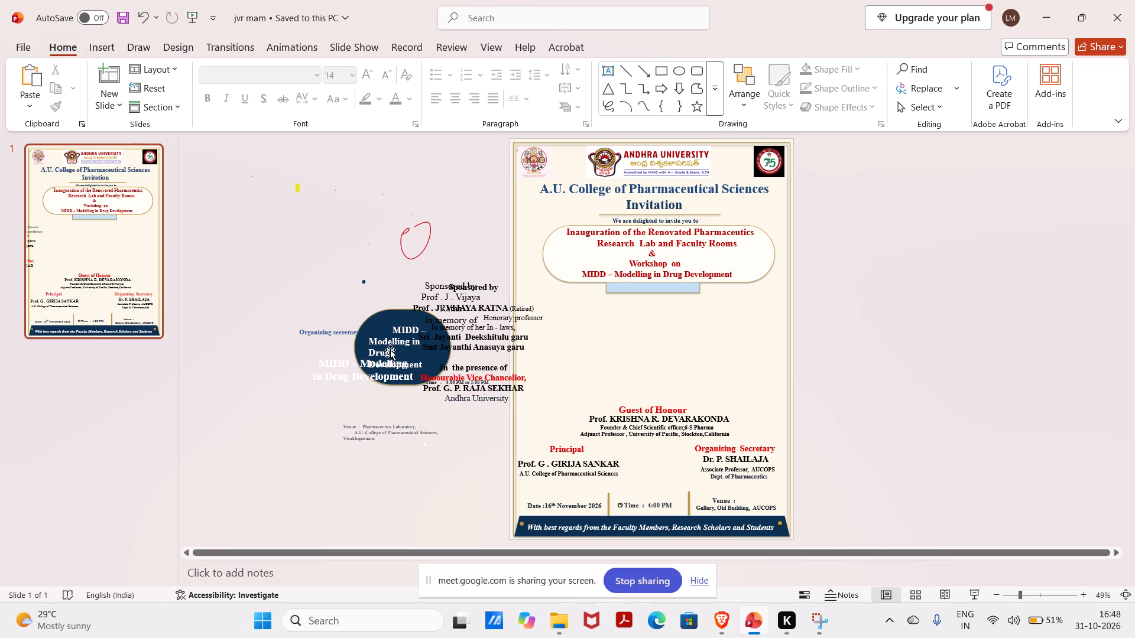
Resize the large Sponsored by text box, extending its right side and pulling its left side in onto the slide.
{"action": "left_click", "coordinate": [442, 340]}
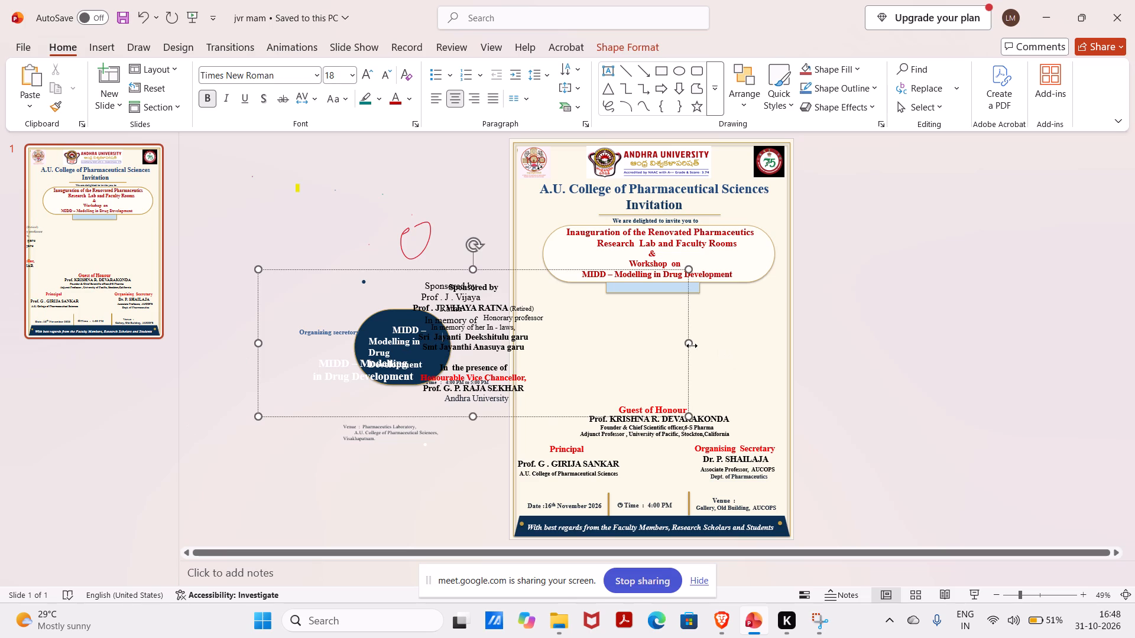
{"action": "left_click_drag", "start_coordinate": [689, 341], "coordinate": [1032, 355]}
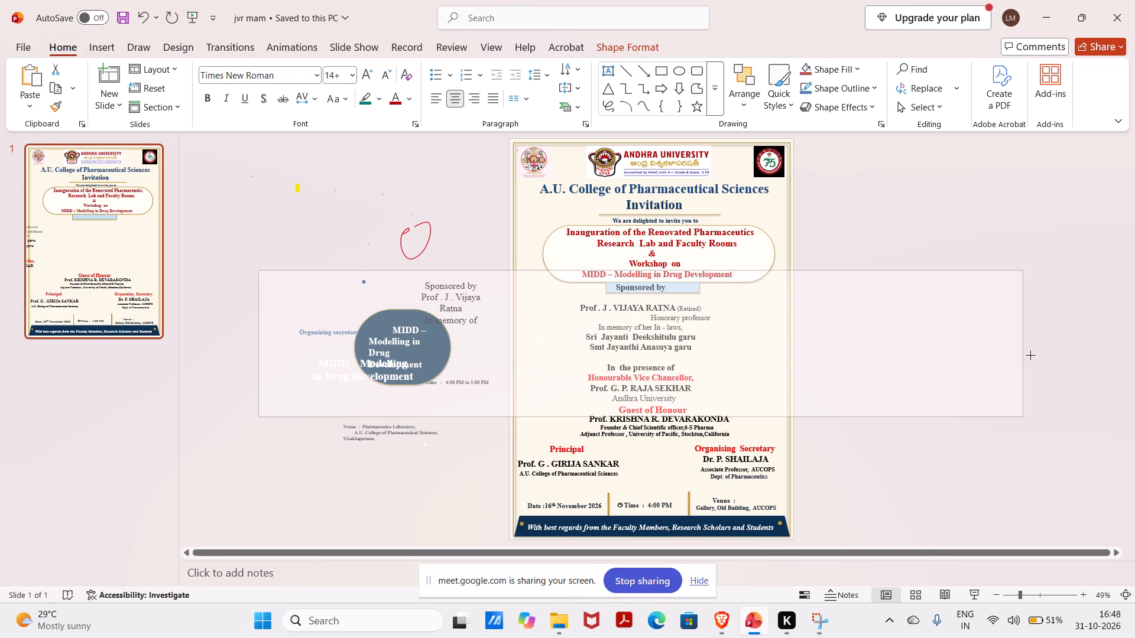
{"action": "left_click_drag", "start_coordinate": [1032, 355], "coordinate": [1074, 379]}
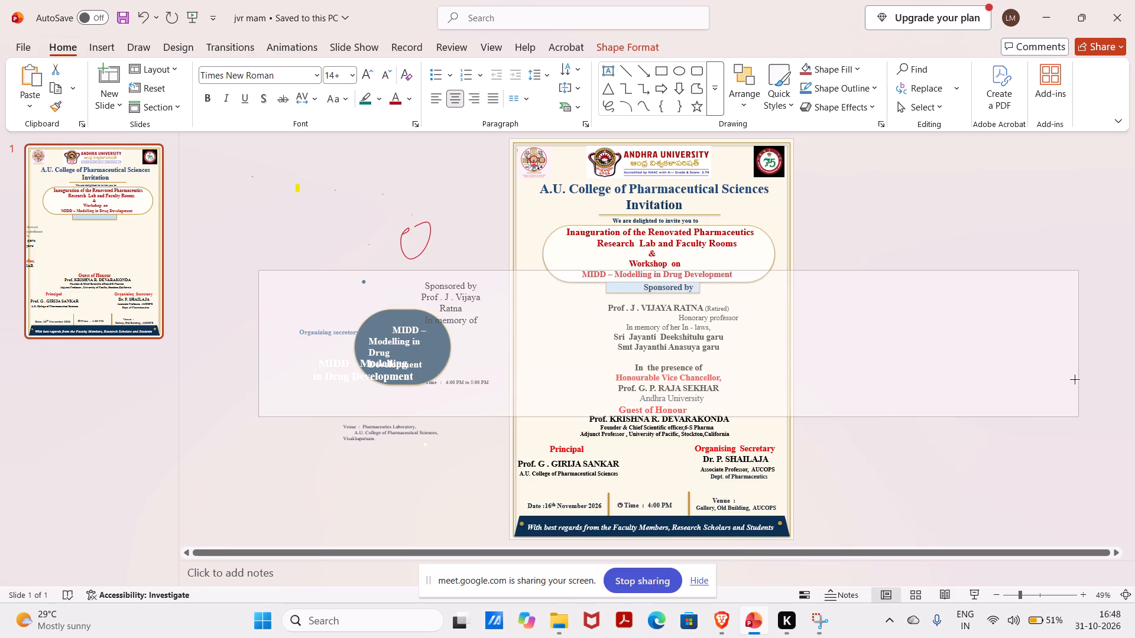
{"action": "left_click_drag", "start_coordinate": [1074, 379], "coordinate": [1066, 381]}
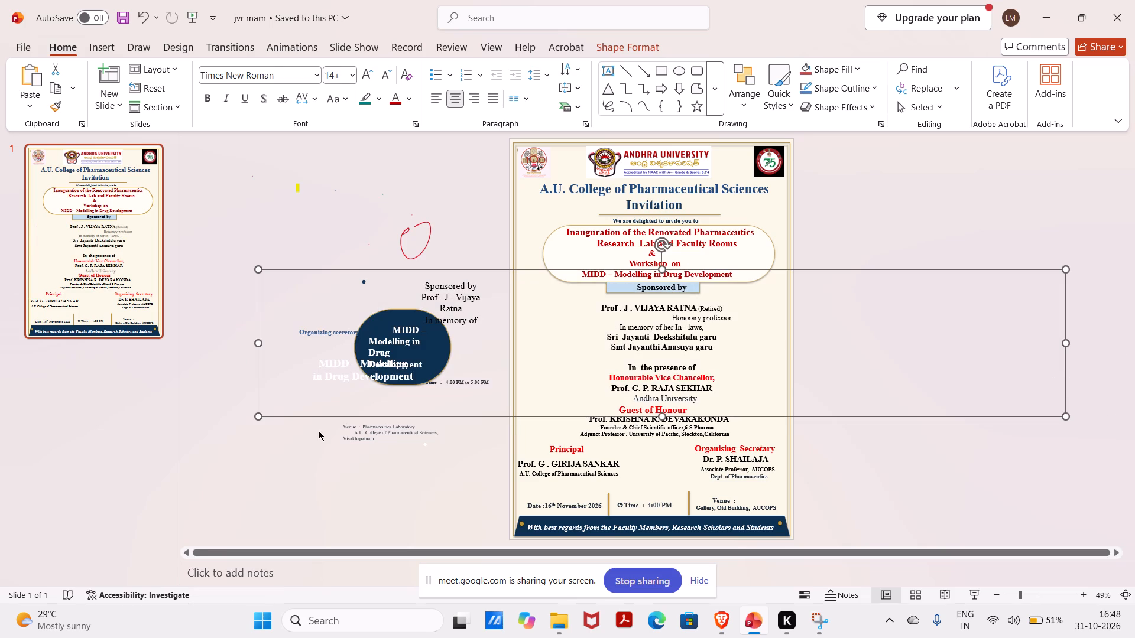
{"action": "left_click_drag", "start_coordinate": [257, 414], "coordinate": [609, 408]}
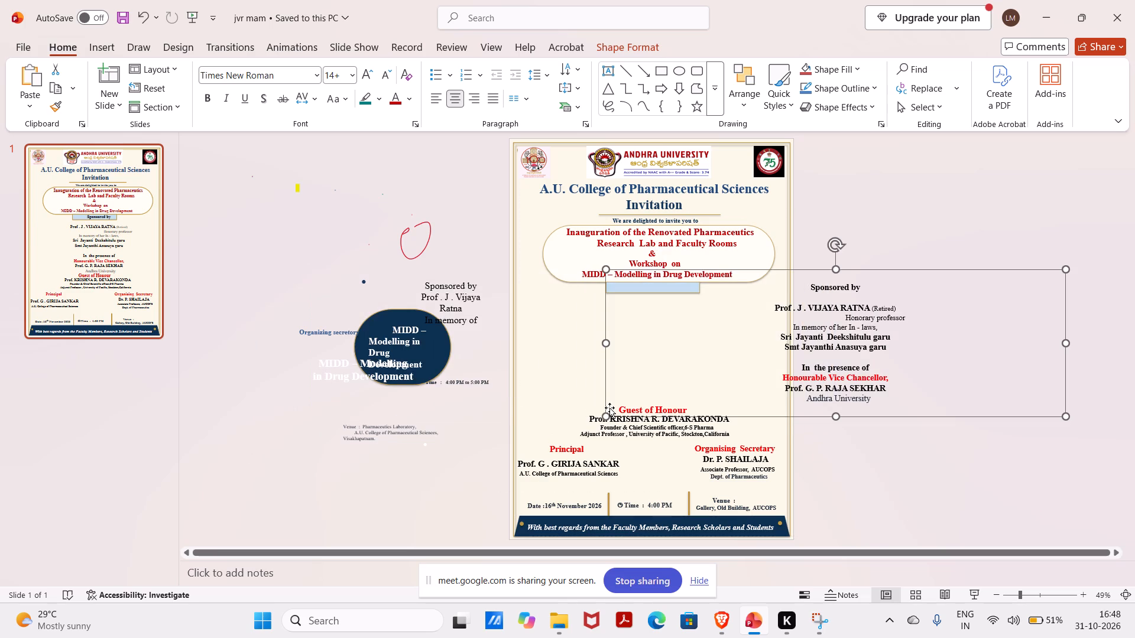
Delete the venue text, the white MIDD heading and the dark-blue MIDD oval off the slide's left side.
{"action": "left_click", "coordinate": [422, 428]}
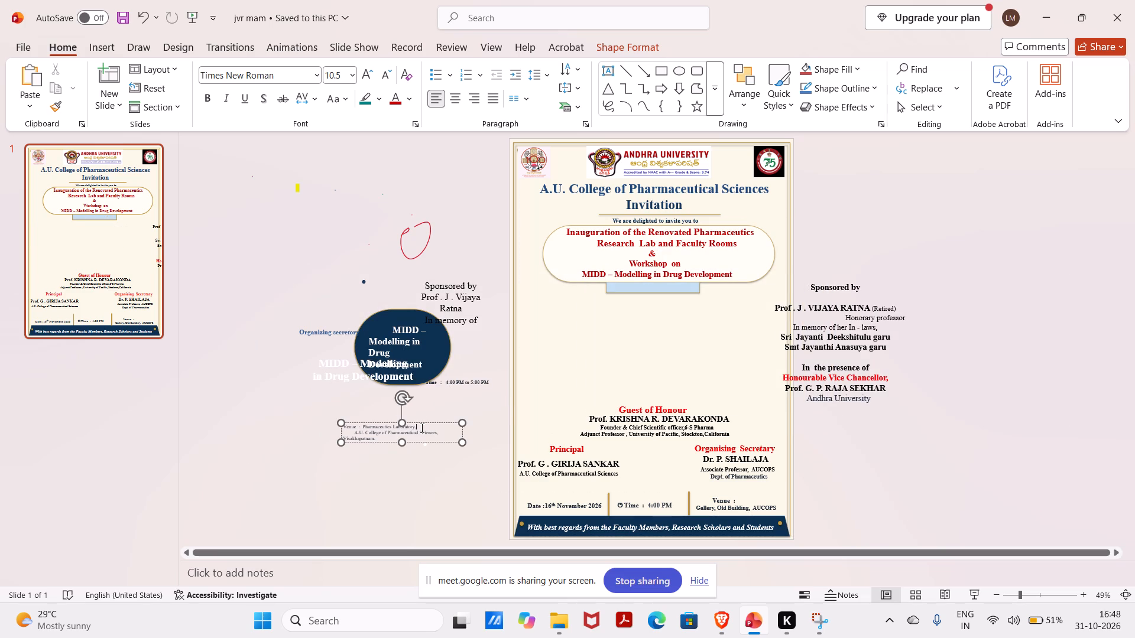
{"action": "left_click", "coordinate": [345, 424]}
{"action": "key", "text": "BackSpace"}
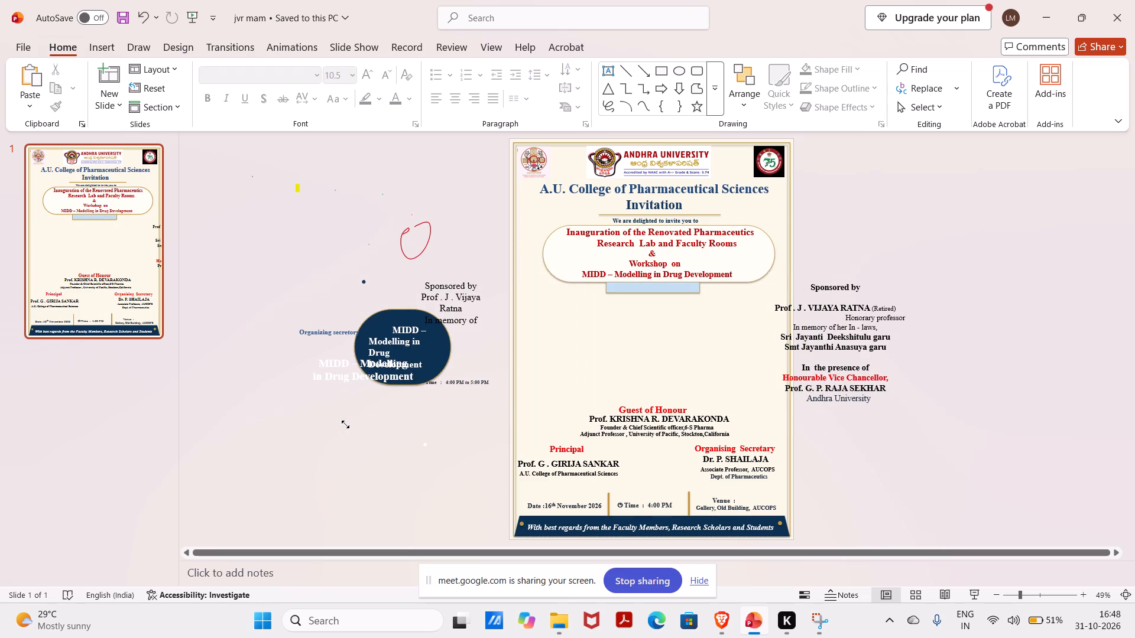
{"action": "left_click", "coordinate": [354, 382]}
{"action": "key", "text": "BackSpace"}
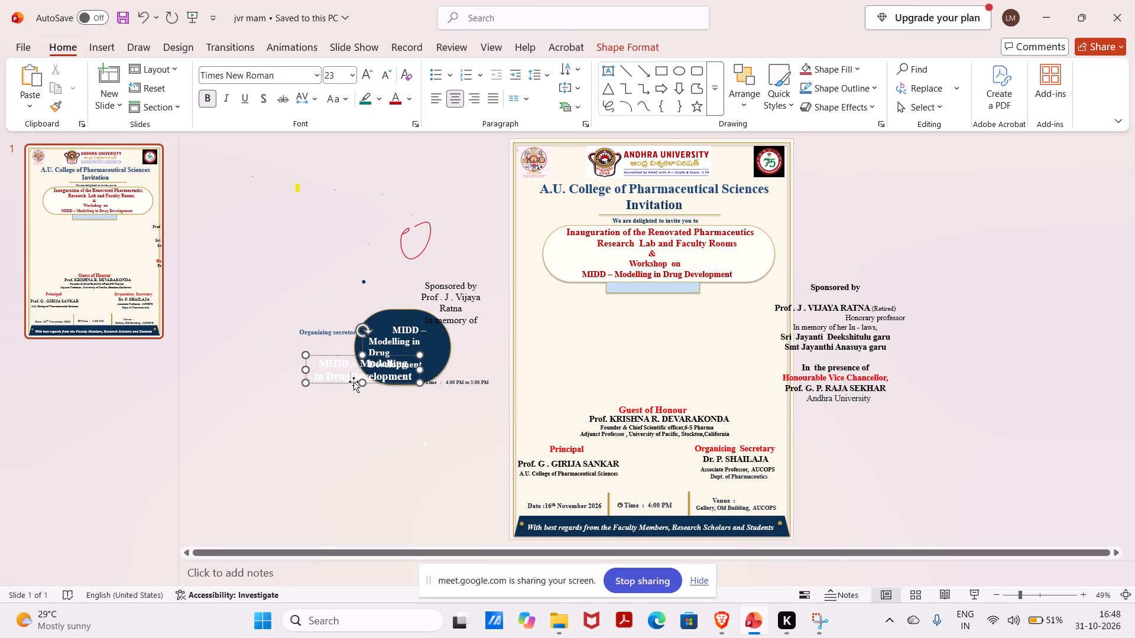
{"action": "left_click", "coordinate": [309, 354]}
{"action": "key", "text": "BackSpace"}
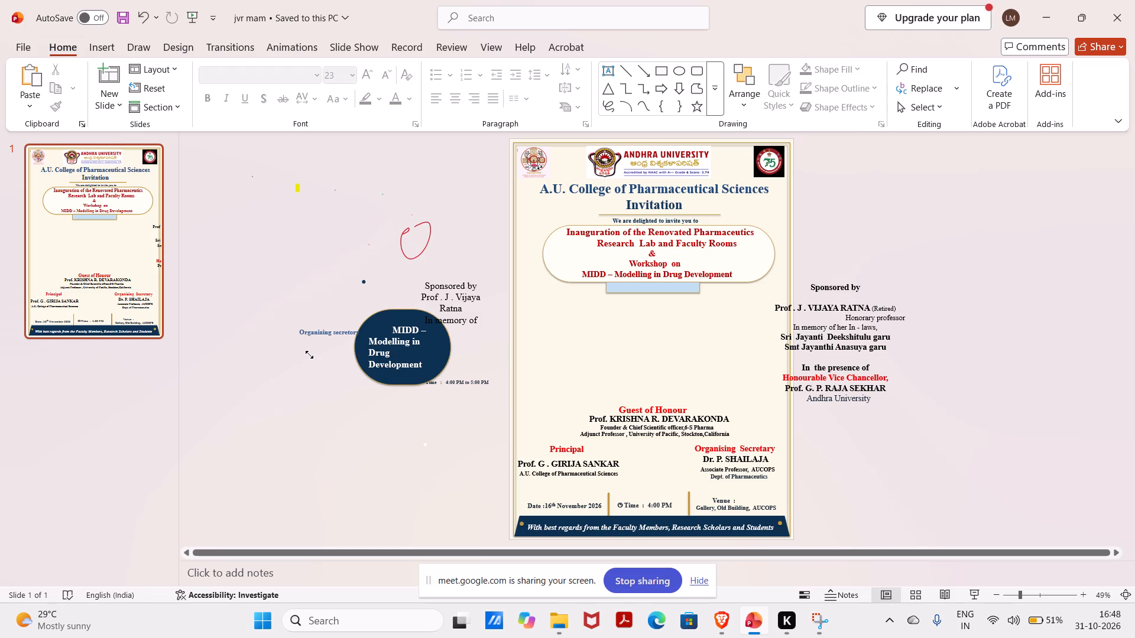
{"action": "left_click", "coordinate": [363, 340]}
{"action": "key", "text": "BackSpace"}
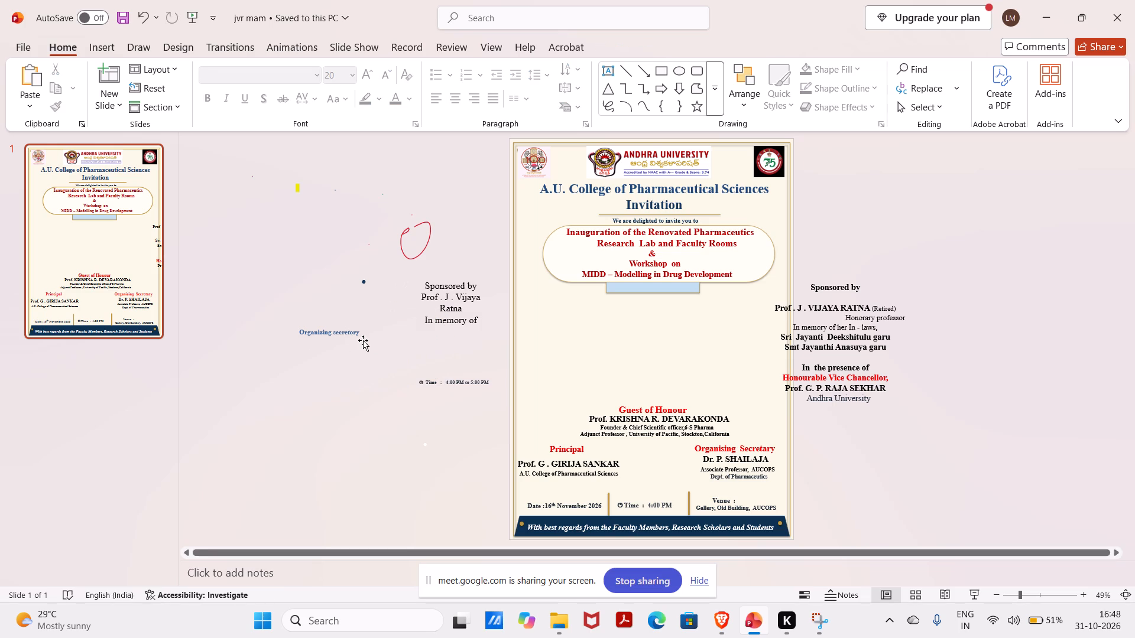
Delete the leftover Organizing secretory label and the 4:00 PM to 5:00 PM time text left of the slide.
{"action": "left_click", "coordinate": [349, 331]}
{"action": "key", "text": "BackSpace"}
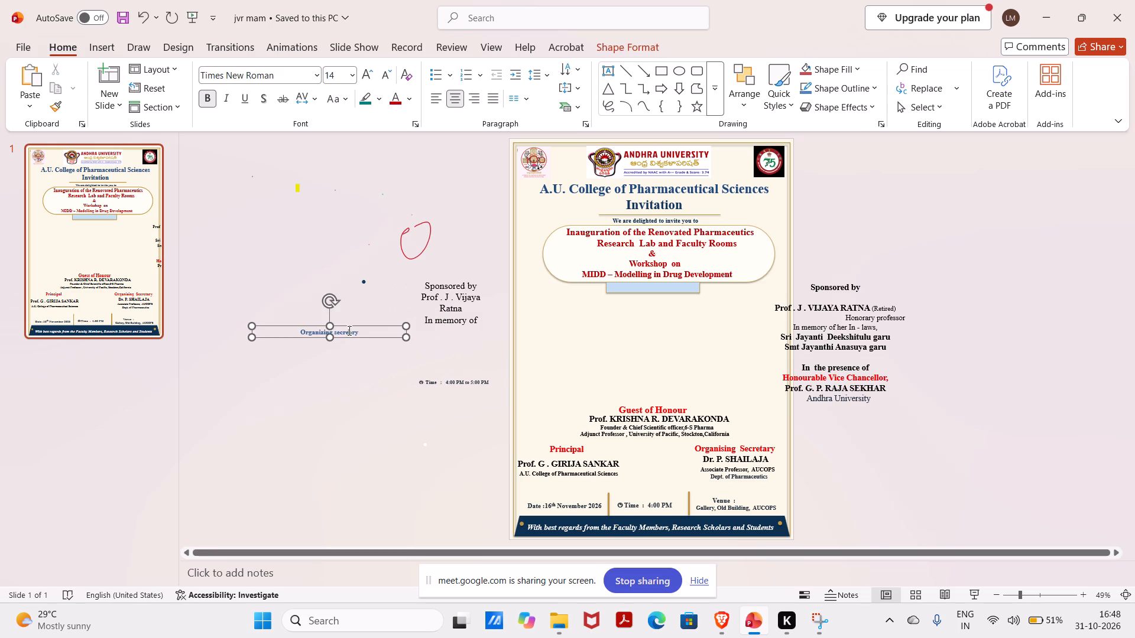
{"action": "left_click", "coordinate": [327, 328]}
{"action": "key", "text": "BackSpace"}
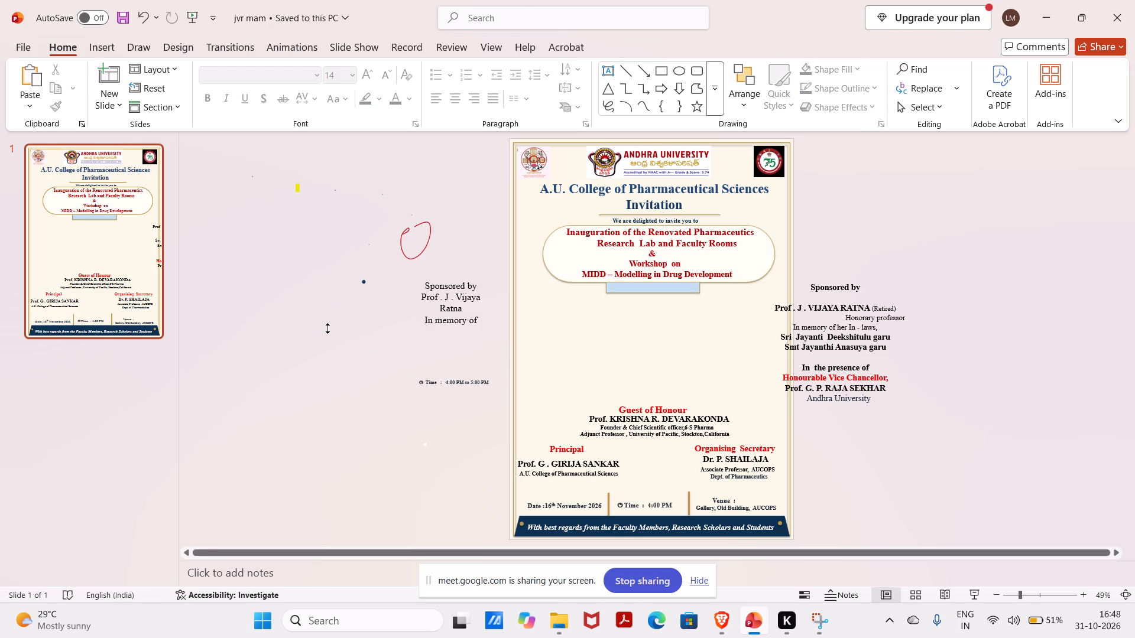
{"action": "left_click", "coordinate": [425, 383]}
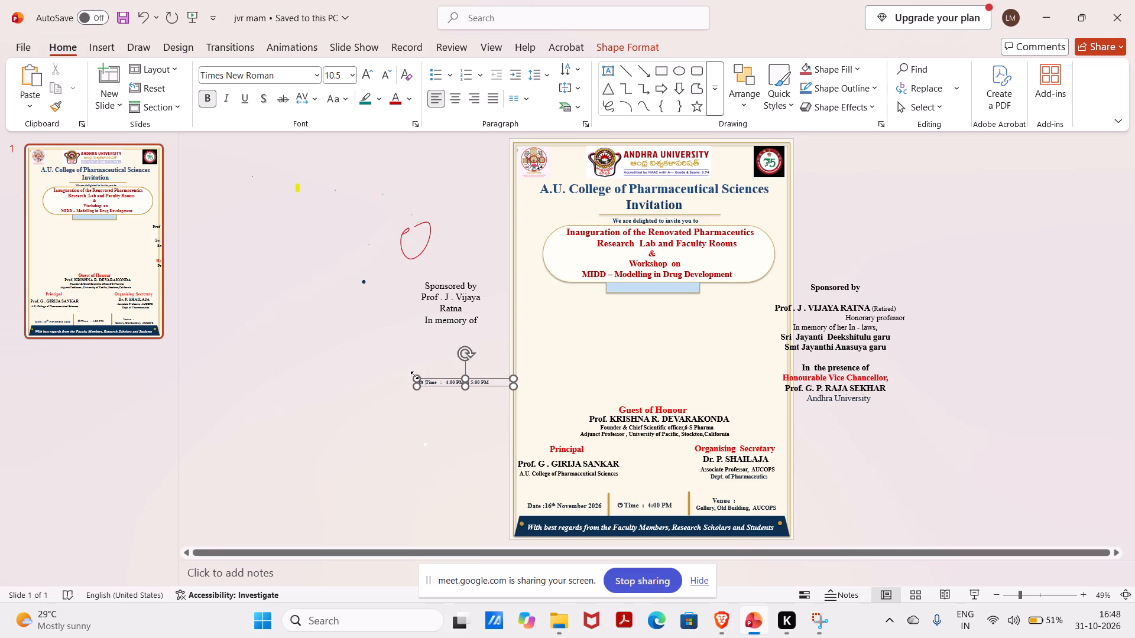
{"action": "left_click", "coordinate": [417, 375]}
{"action": "key", "text": "BackSpace"}
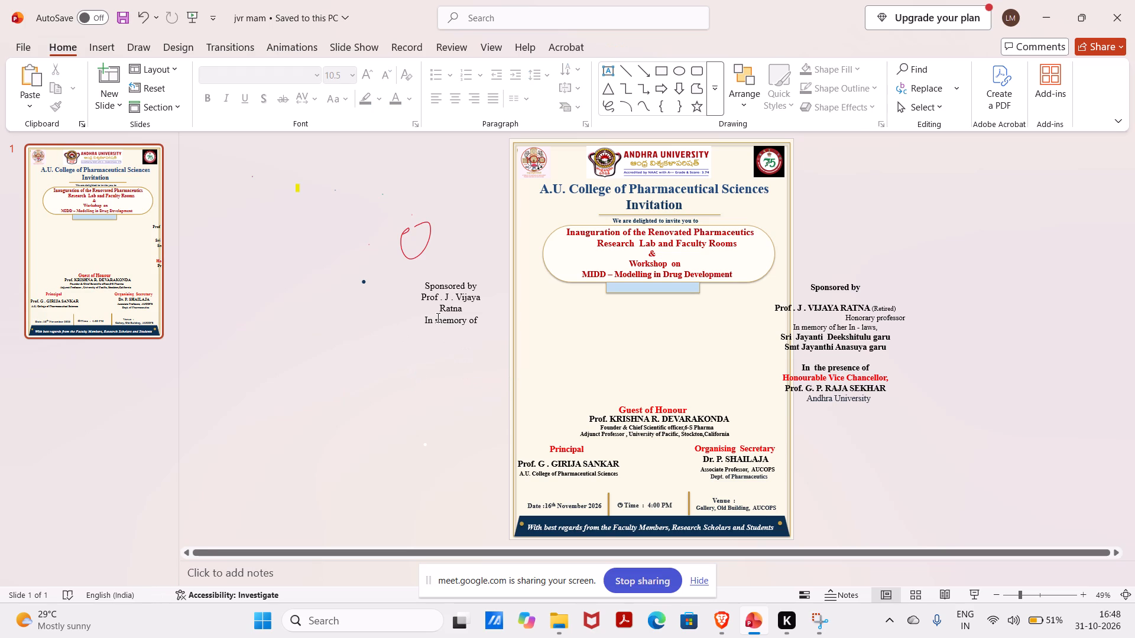
Delete the duplicate Sponsored by text box and the red ink loop left of the slide.
{"action": "left_click", "coordinate": [438, 318]}
{"action": "key", "text": "BackSpace"}
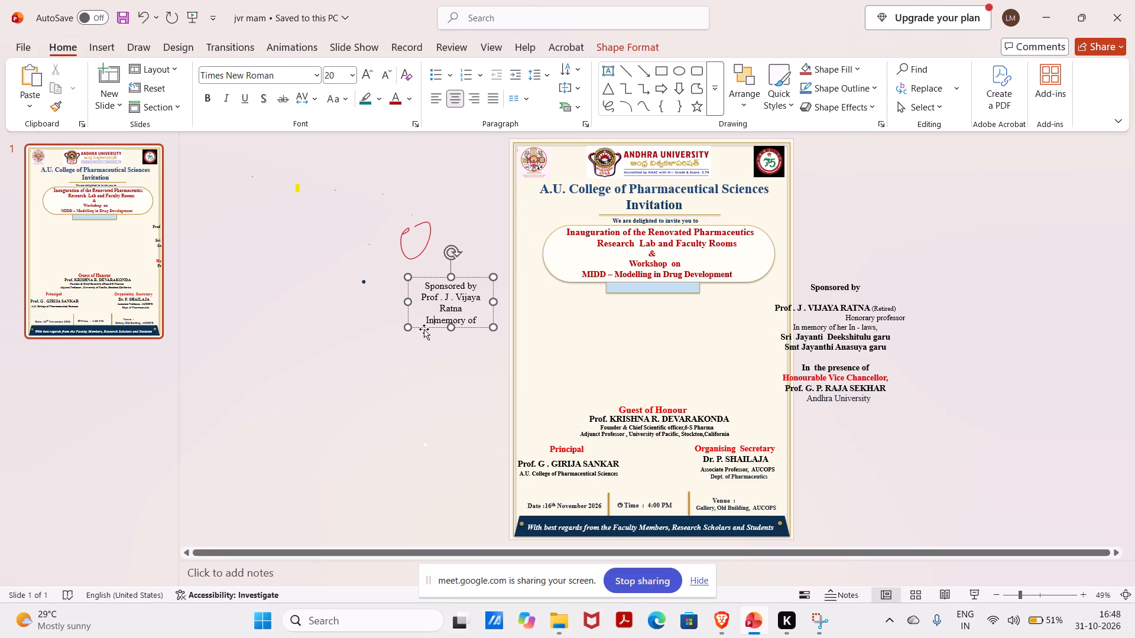
{"action": "left_click", "coordinate": [410, 331]}
{"action": "key", "text": "BackSpace"}
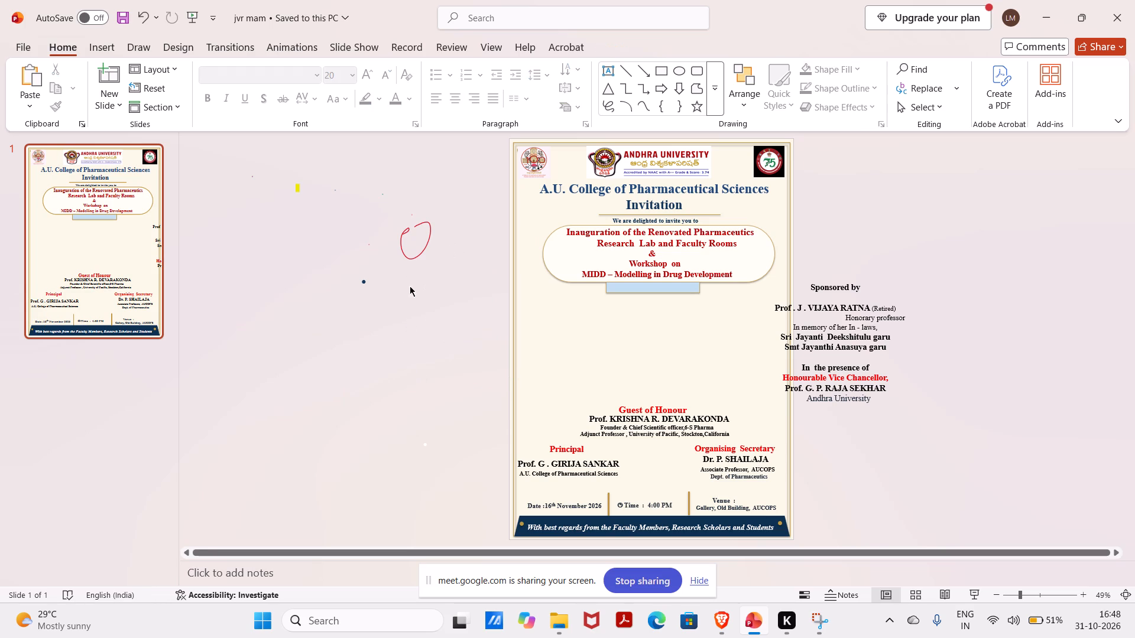
{"action": "left_click", "coordinate": [405, 254]}
{"action": "key", "text": "BackSpace"}
Delete the dark-blue dot, the small white mark and the yellow mark left of the slide.
{"action": "left_click", "coordinate": [364, 283]}
{"action": "key", "text": "BackSpace"}
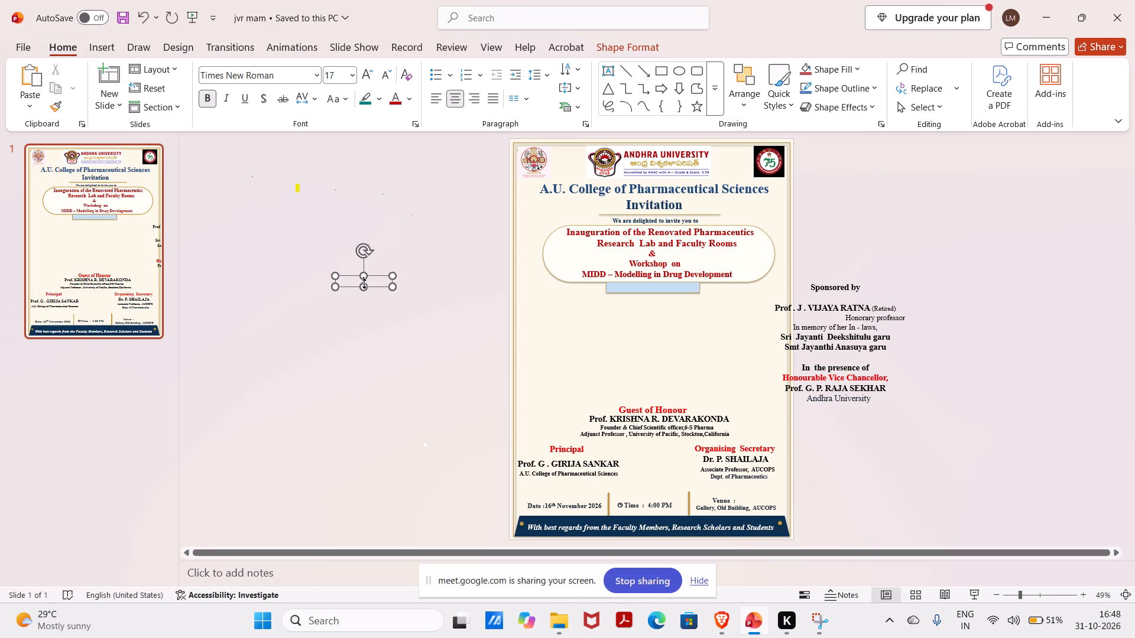
{"action": "key", "text": "BackSpace"}
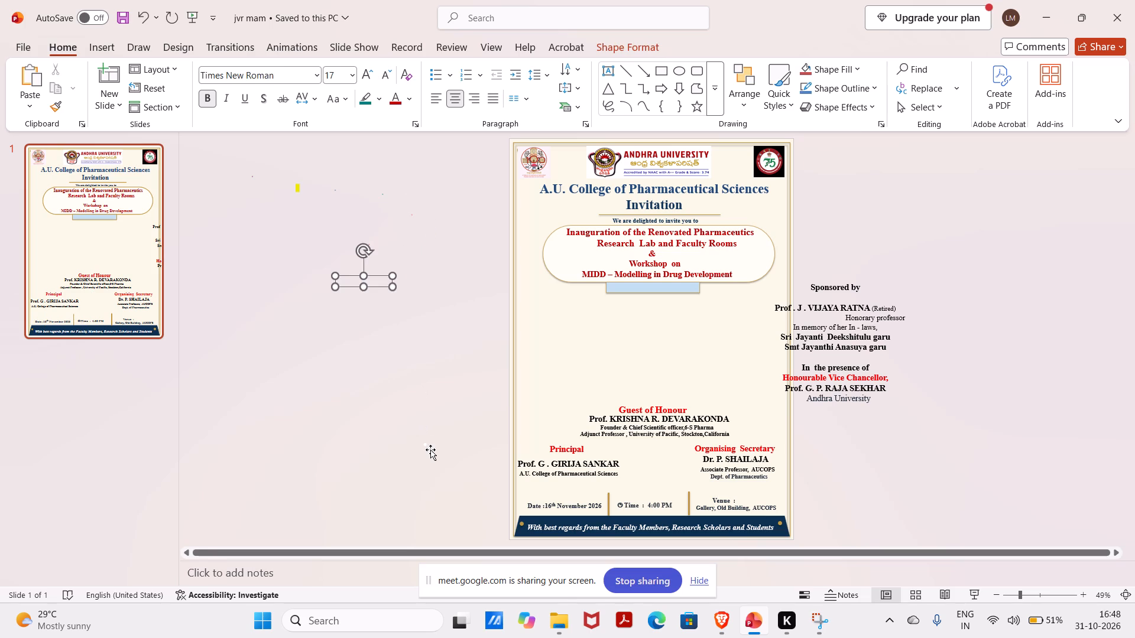
{"action": "left_click", "coordinate": [426, 448]}
{"action": "key", "text": "BackSpace"}
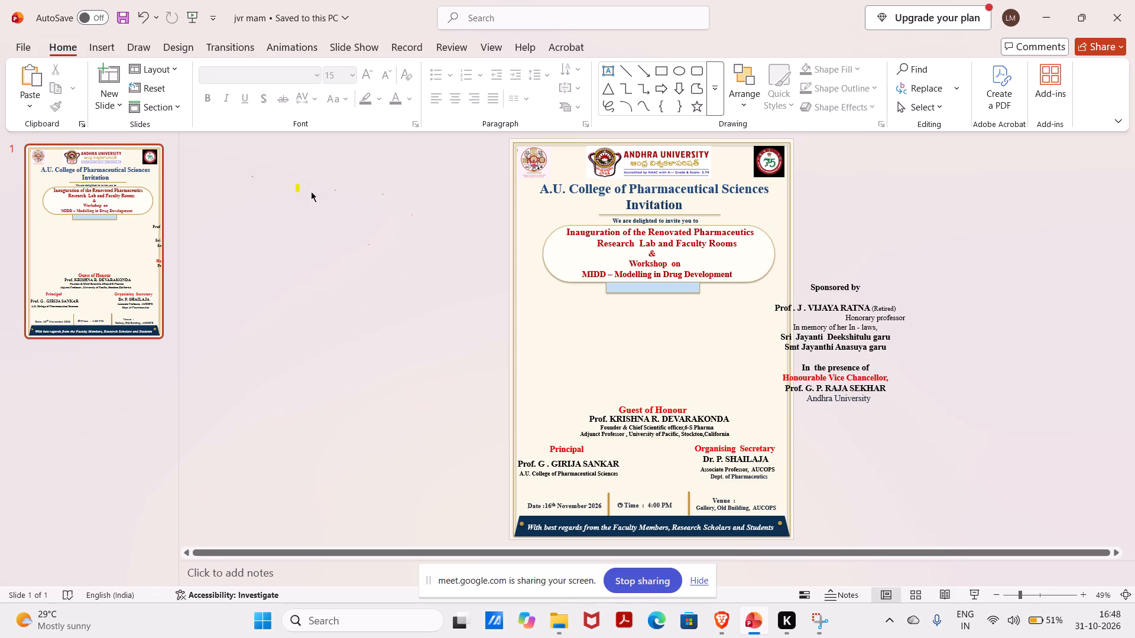
{"action": "left_click", "coordinate": [300, 188]}
{"action": "key", "text": "BackSpace"}
Try to delete the tiny stray specks and narrow empty text boxes left of the slide.
{"action": "left_click", "coordinate": [335, 186]}
{"action": "key", "text": "BackSpace"}
{"action": "left_click", "coordinate": [252, 175]}
{"action": "left_click", "coordinate": [369, 246]}
{"action": "triple_click", "coordinate": [414, 214]}
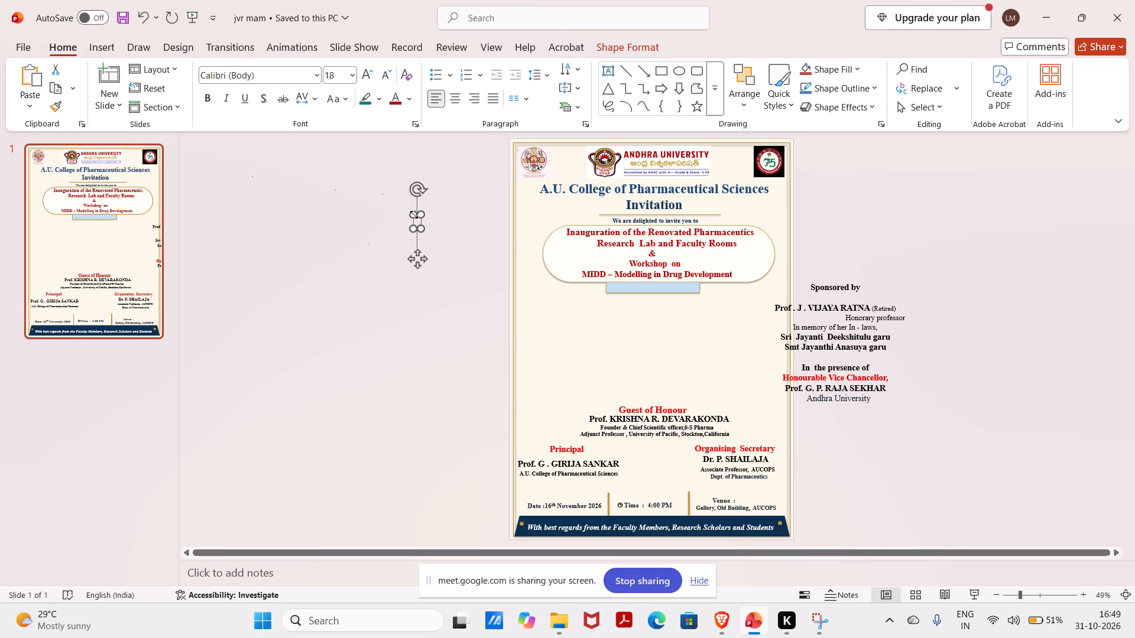
{"action": "key", "text": "BackSpace"}
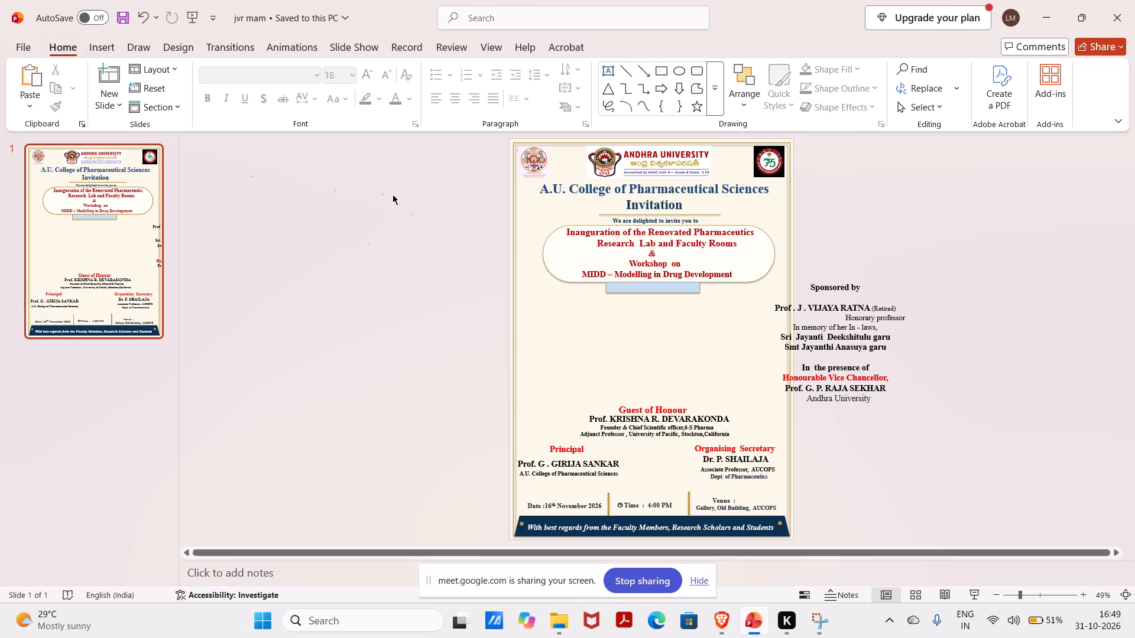
{"action": "left_click", "coordinate": [381, 191]}
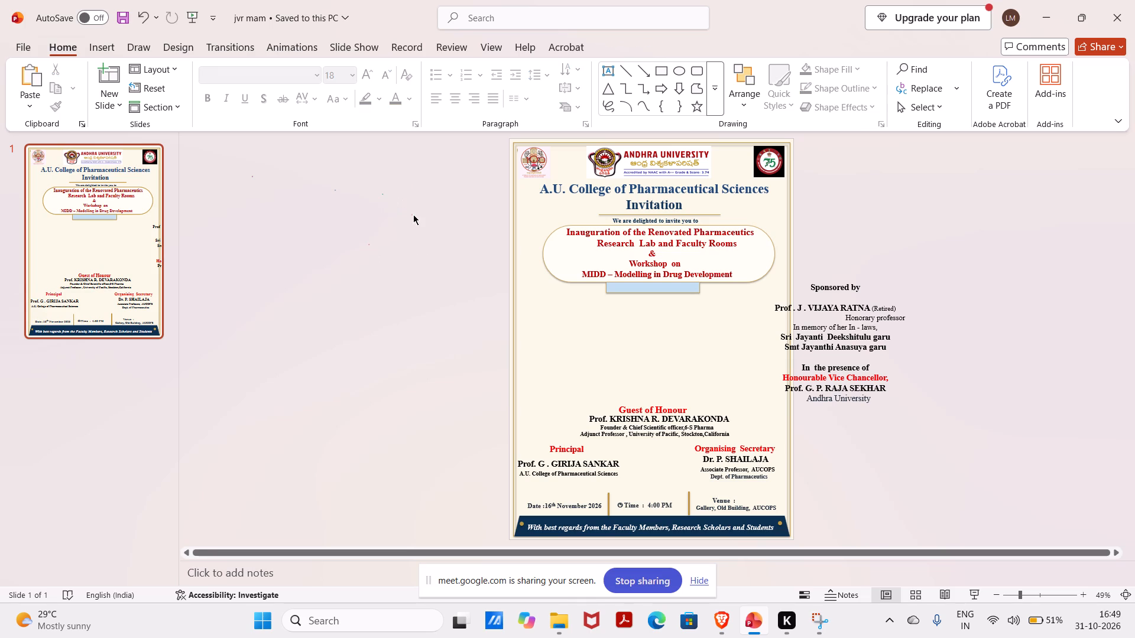
{"action": "left_click", "coordinate": [413, 214]}
{"action": "double_click", "coordinate": [413, 214]}
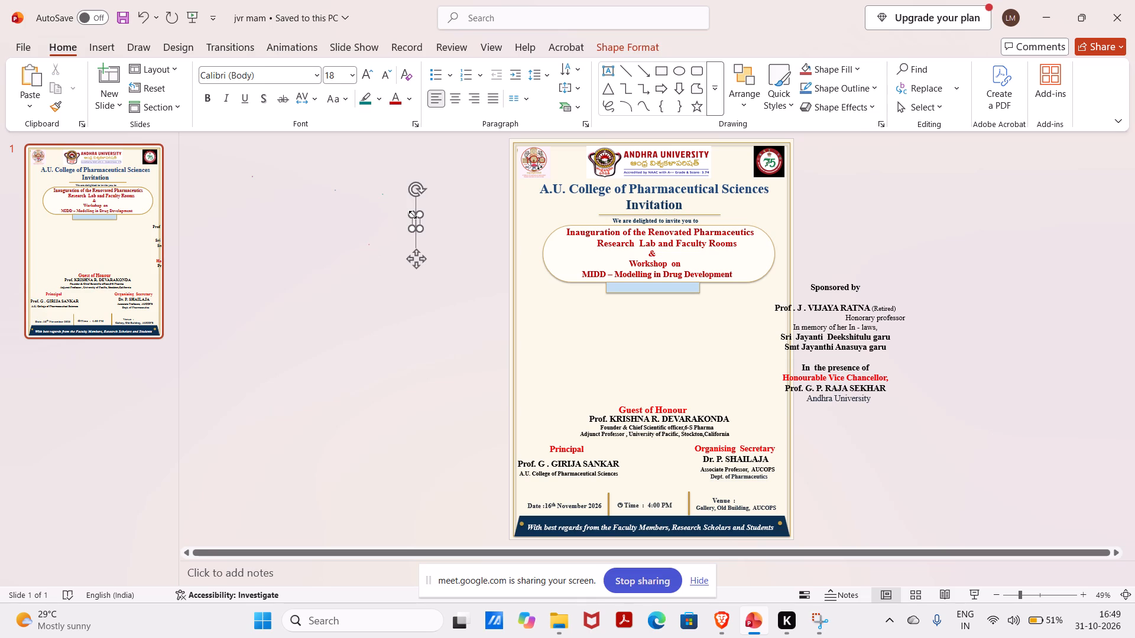
{"action": "key", "text": "BackSpace"}
Widen the Sponsored by text box by extending its left side past the slide, centring its text under the workshop title.
{"action": "left_click", "coordinate": [857, 323]}
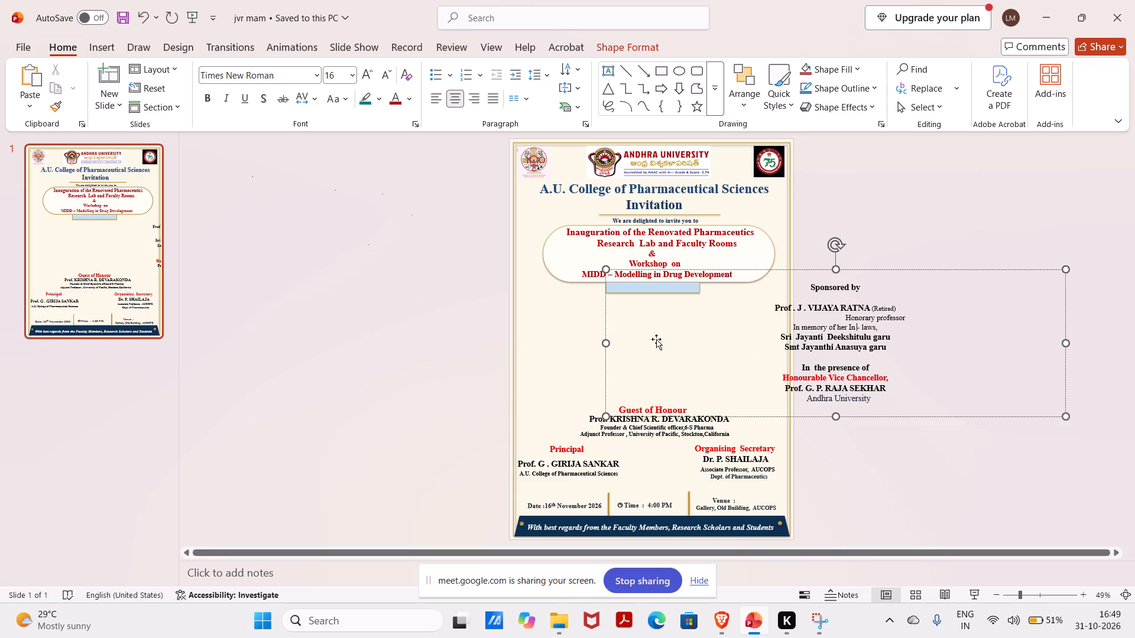
{"action": "left_click_drag", "start_coordinate": [604, 344], "coordinate": [347, 346]}
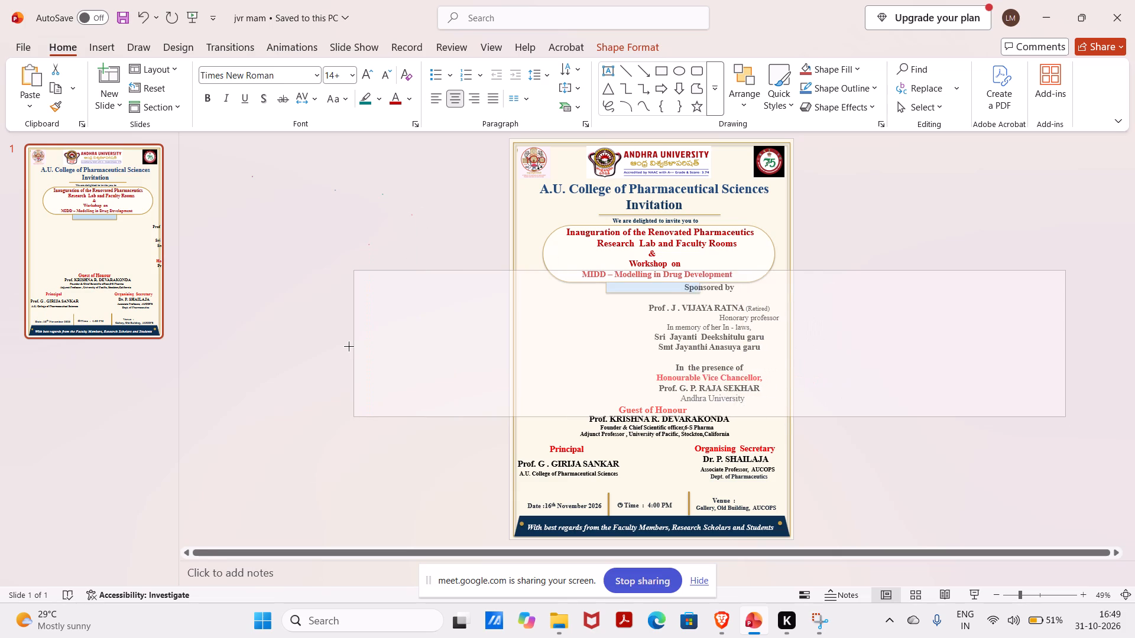
{"action": "left_click_drag", "start_coordinate": [347, 346], "coordinate": [251, 364]}
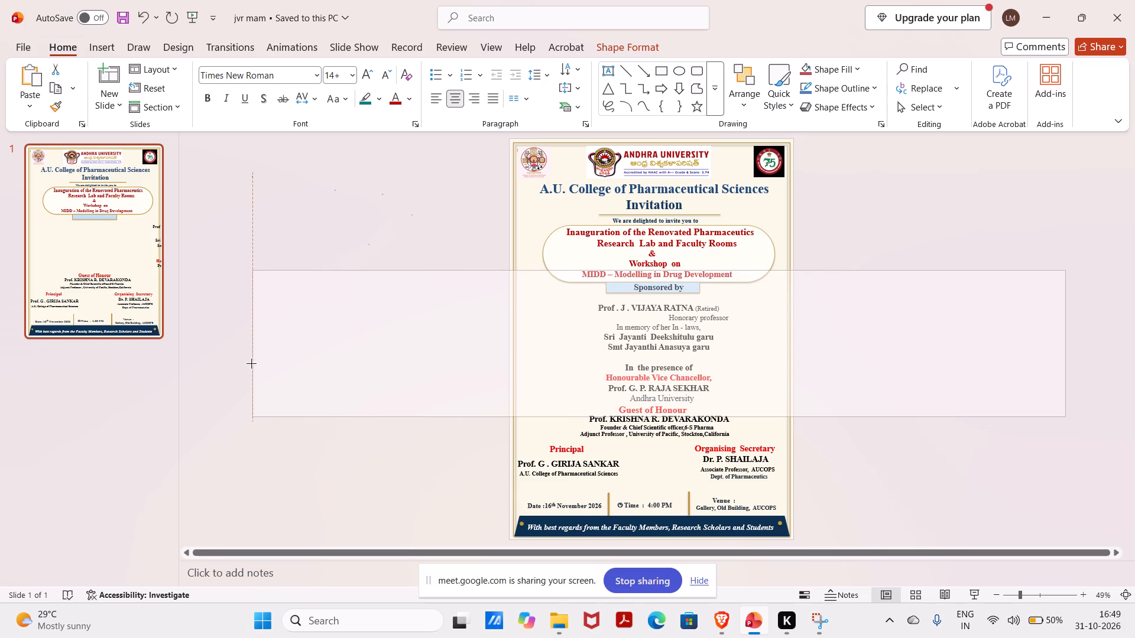
{"action": "left_click_drag", "start_coordinate": [251, 364], "coordinate": [236, 368]}
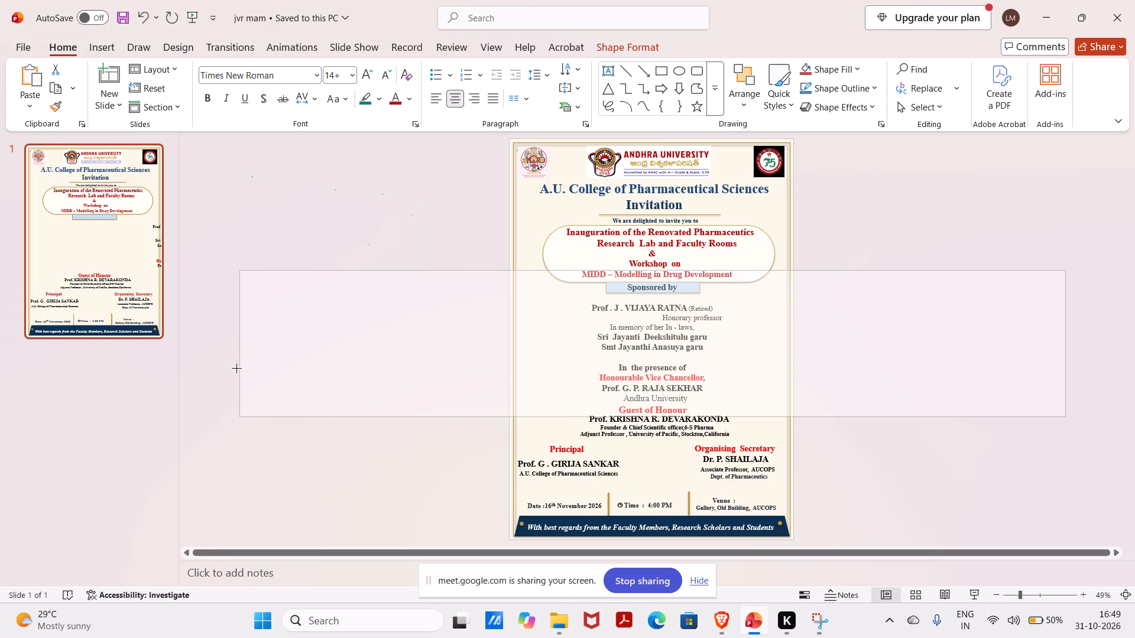
{"action": "left_click_drag", "start_coordinate": [236, 368], "coordinate": [235, 368]}
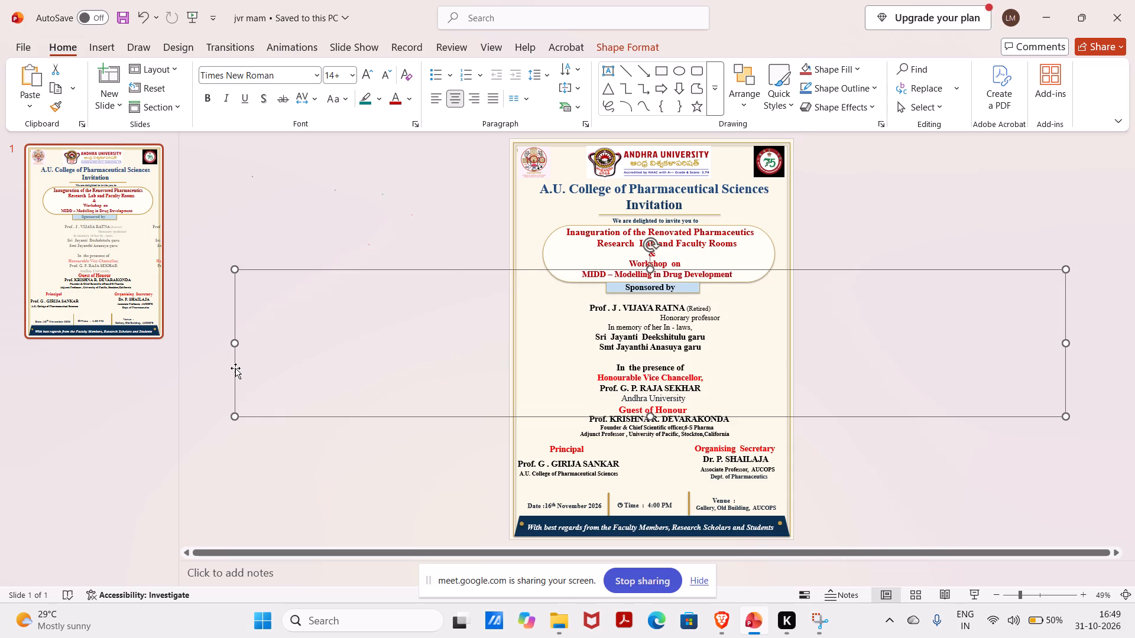
{"action": "left_click", "coordinate": [880, 188]}
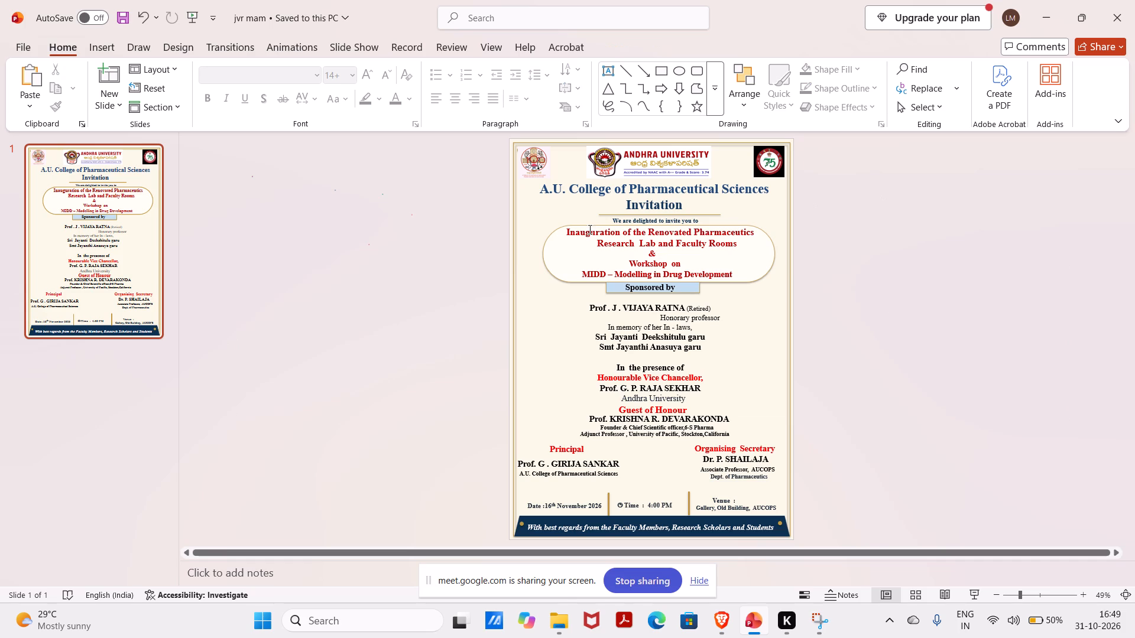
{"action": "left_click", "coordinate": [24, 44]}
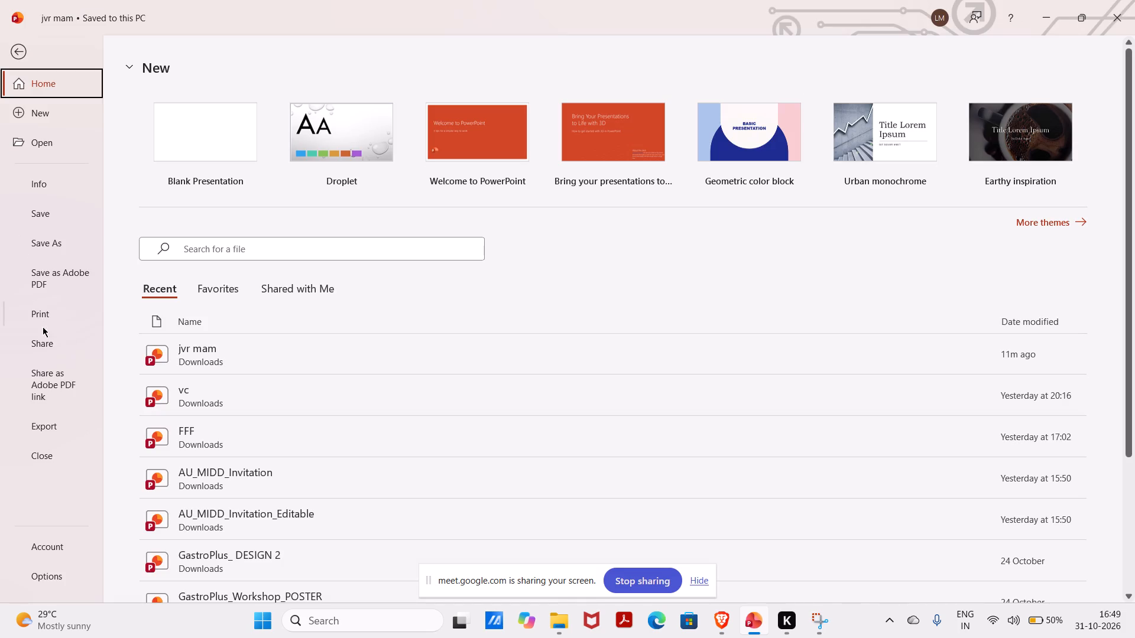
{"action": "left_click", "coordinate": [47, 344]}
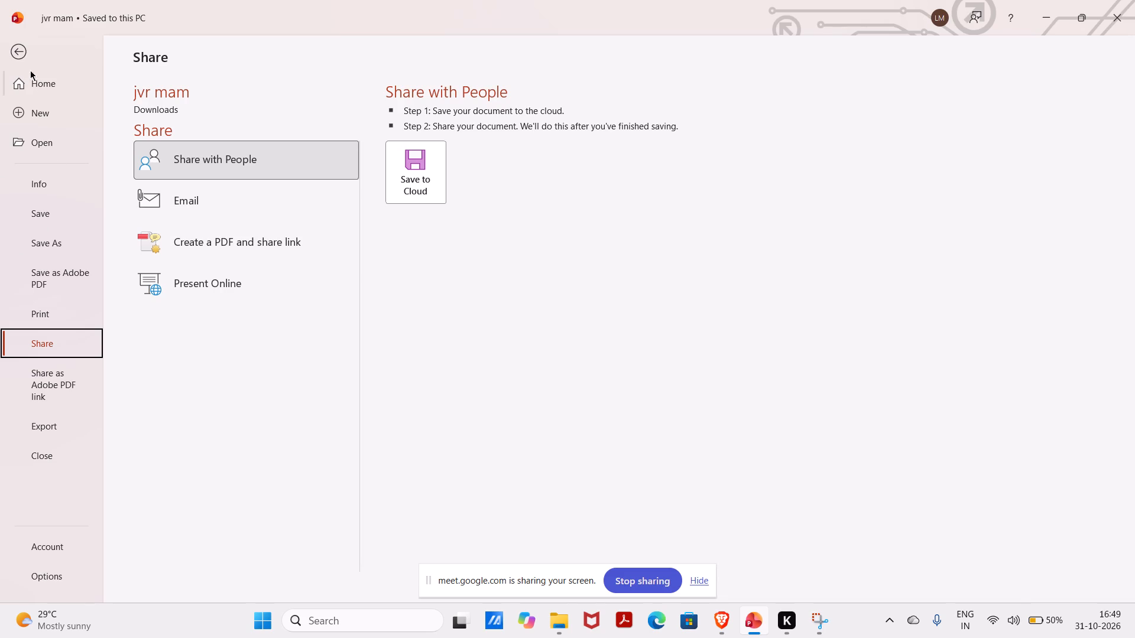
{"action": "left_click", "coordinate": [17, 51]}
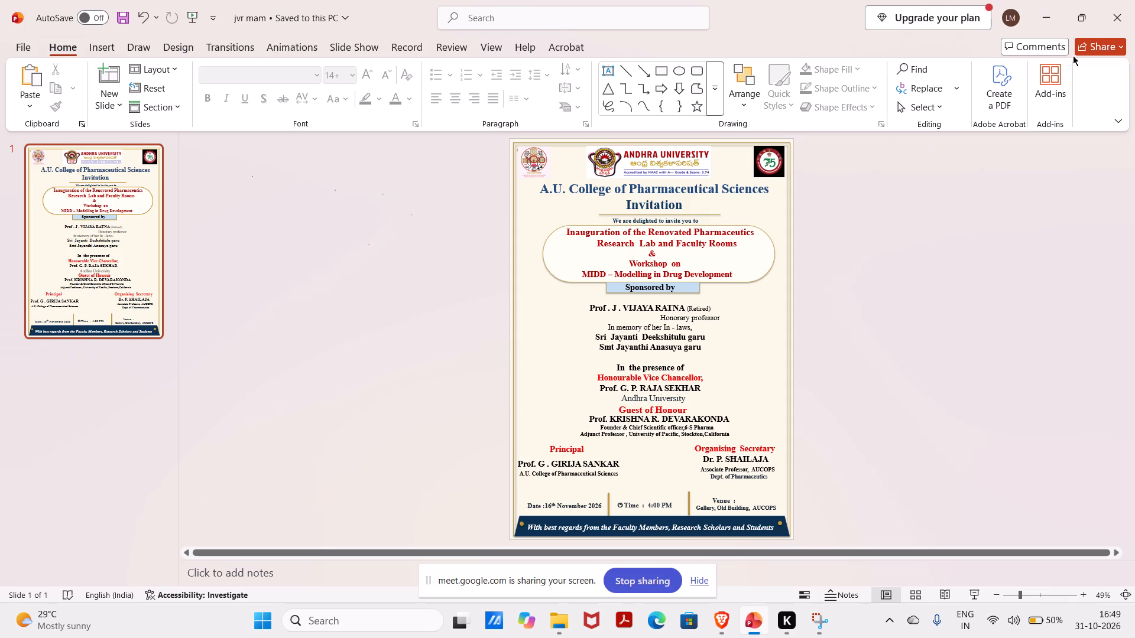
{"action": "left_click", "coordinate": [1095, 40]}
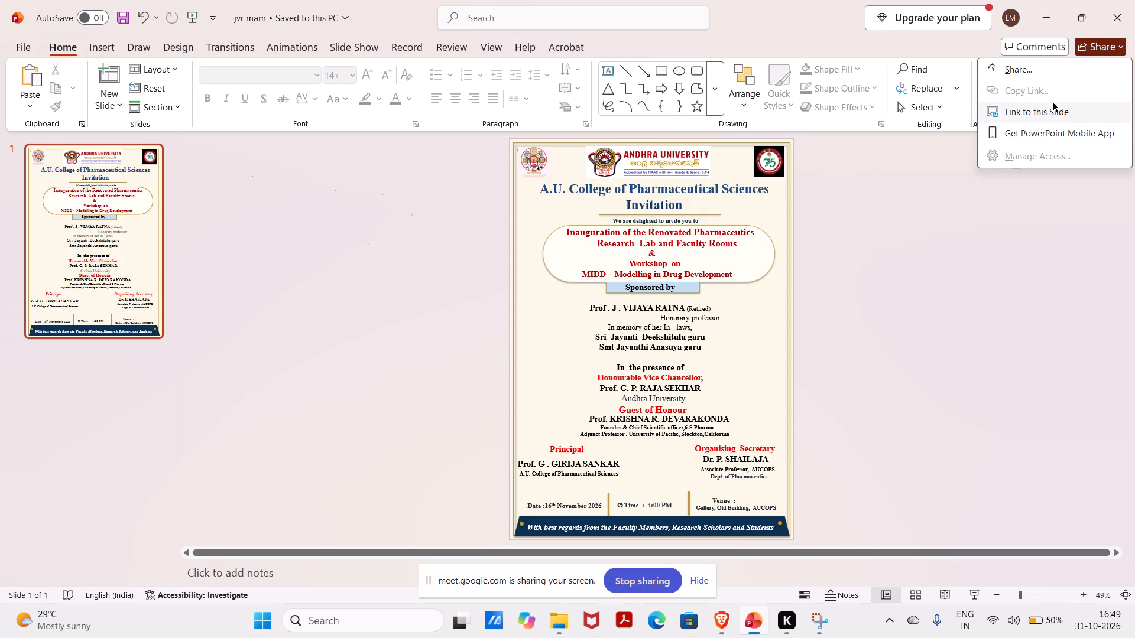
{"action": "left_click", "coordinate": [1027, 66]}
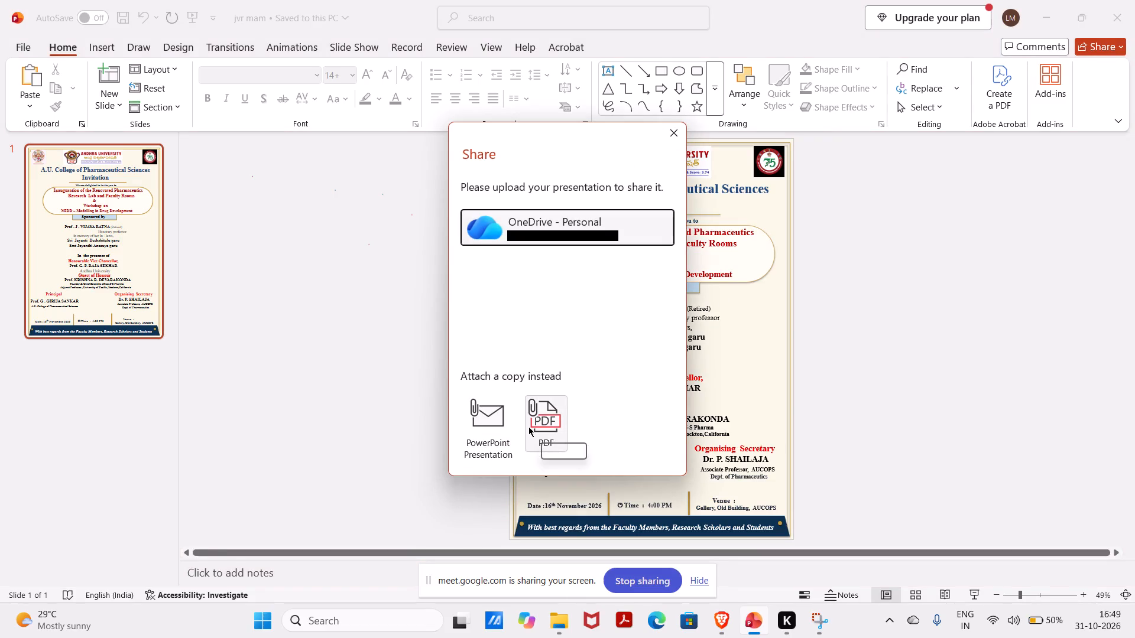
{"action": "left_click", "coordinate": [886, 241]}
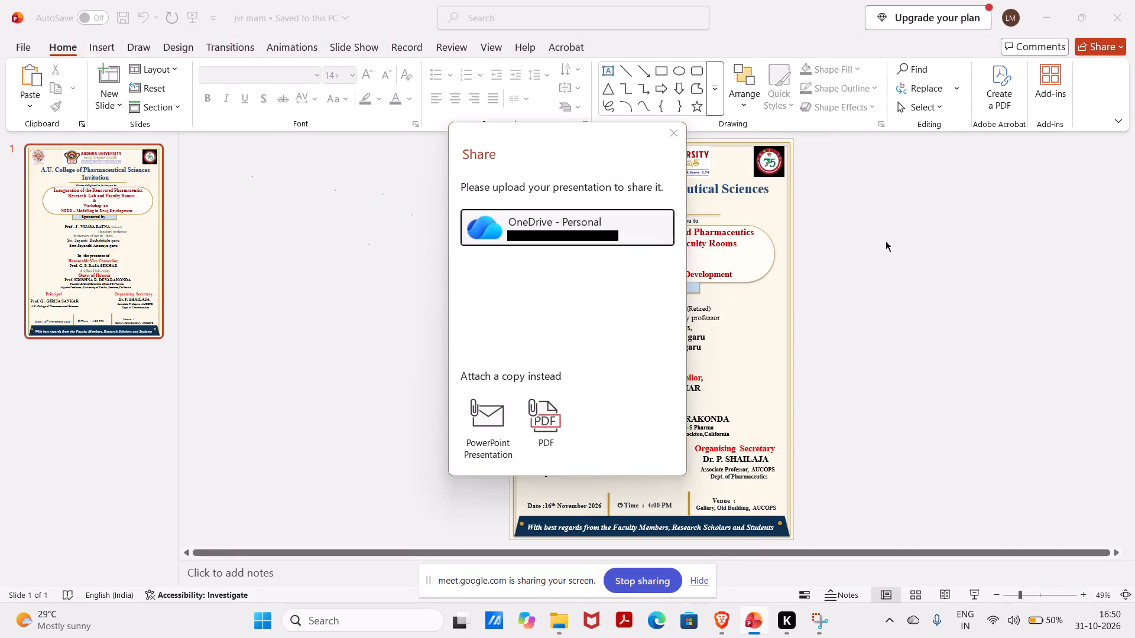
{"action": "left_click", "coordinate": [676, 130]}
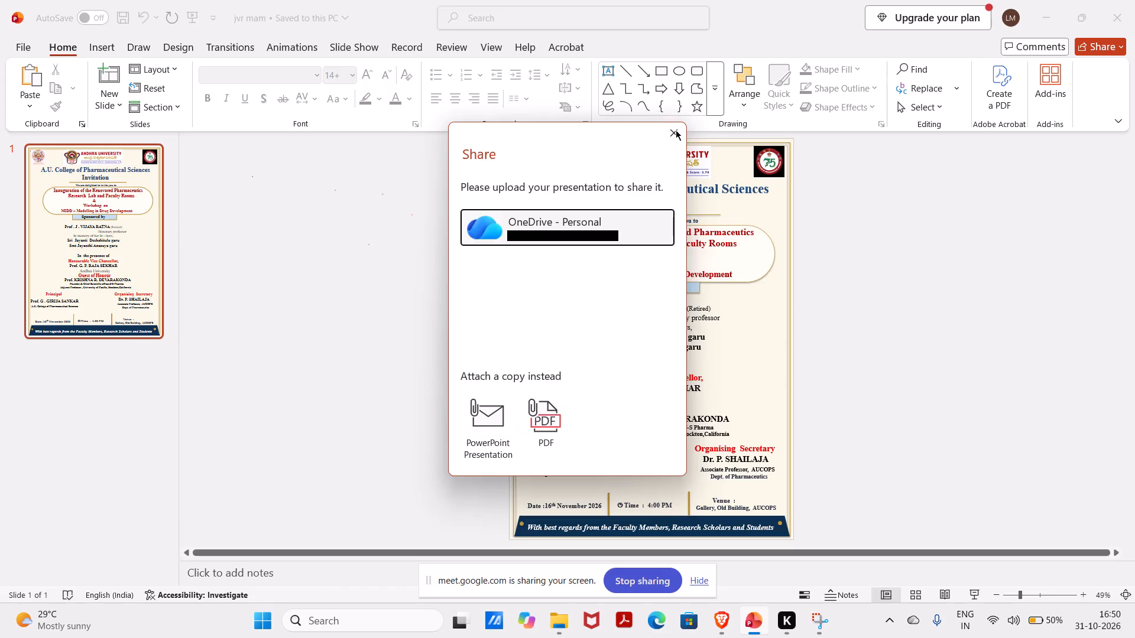
Share a link to this slide, choosing the personal OneDrive as the upload location for the presentation.
{"action": "left_click", "coordinate": [1091, 38]}
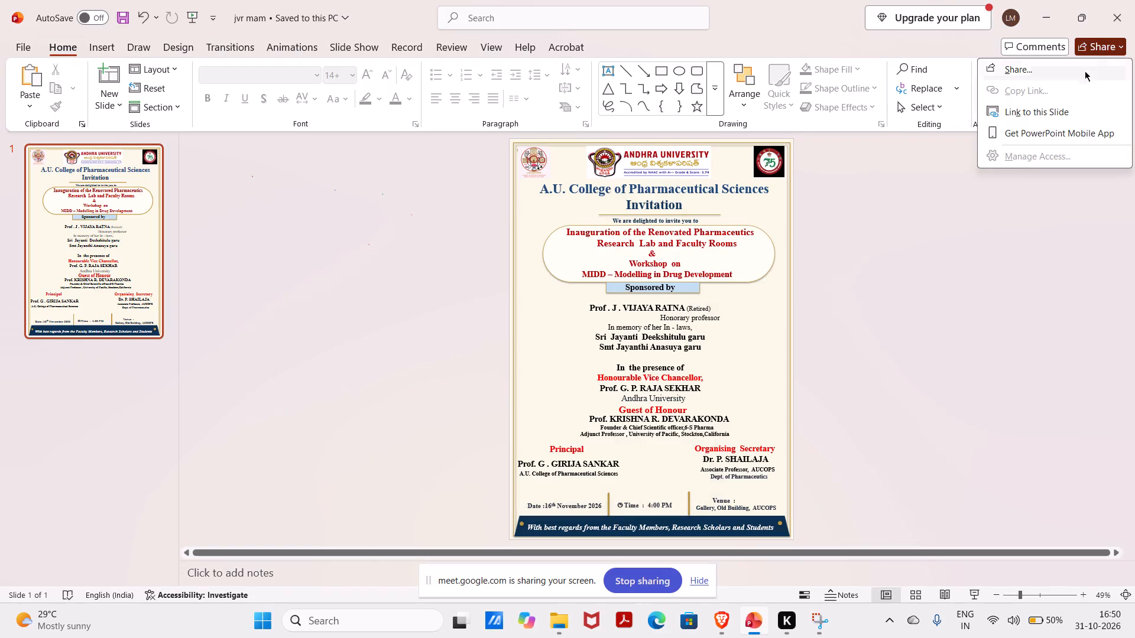
{"action": "left_click", "coordinate": [995, 91]}
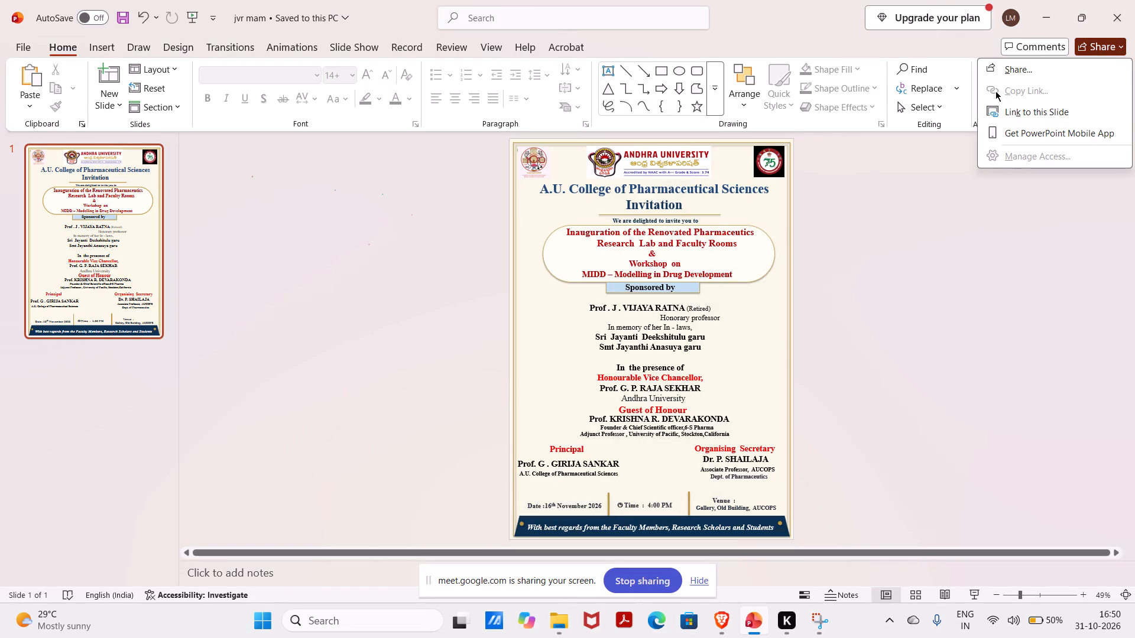
{"action": "triple_click", "coordinate": [995, 91]}
{"action": "left_click", "coordinate": [1007, 115]}
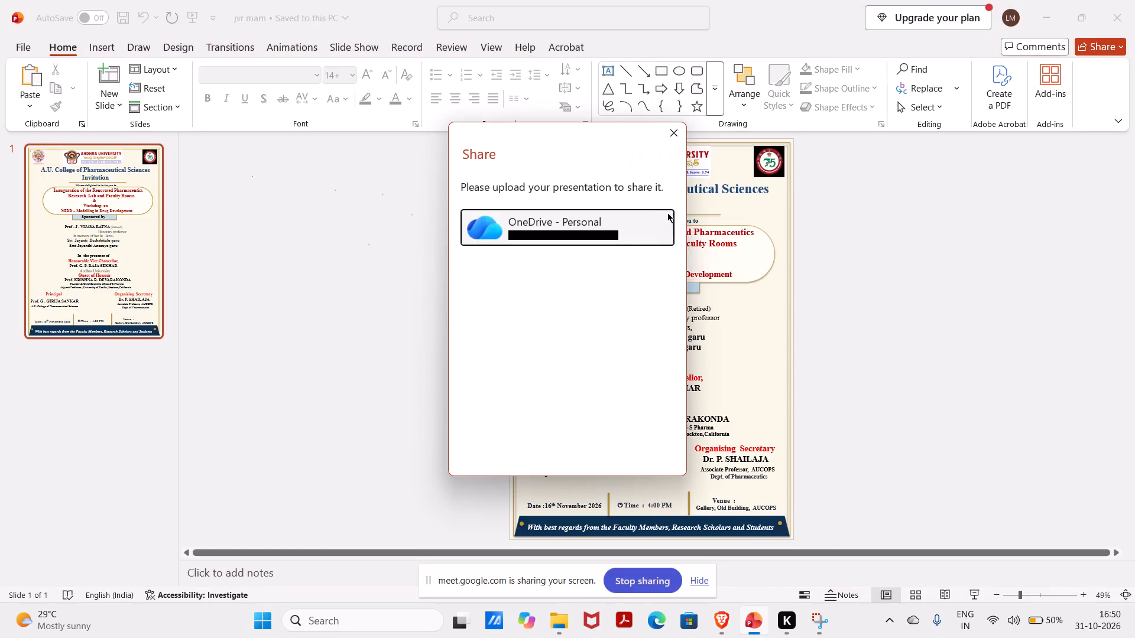
{"action": "left_click", "coordinate": [654, 223]}
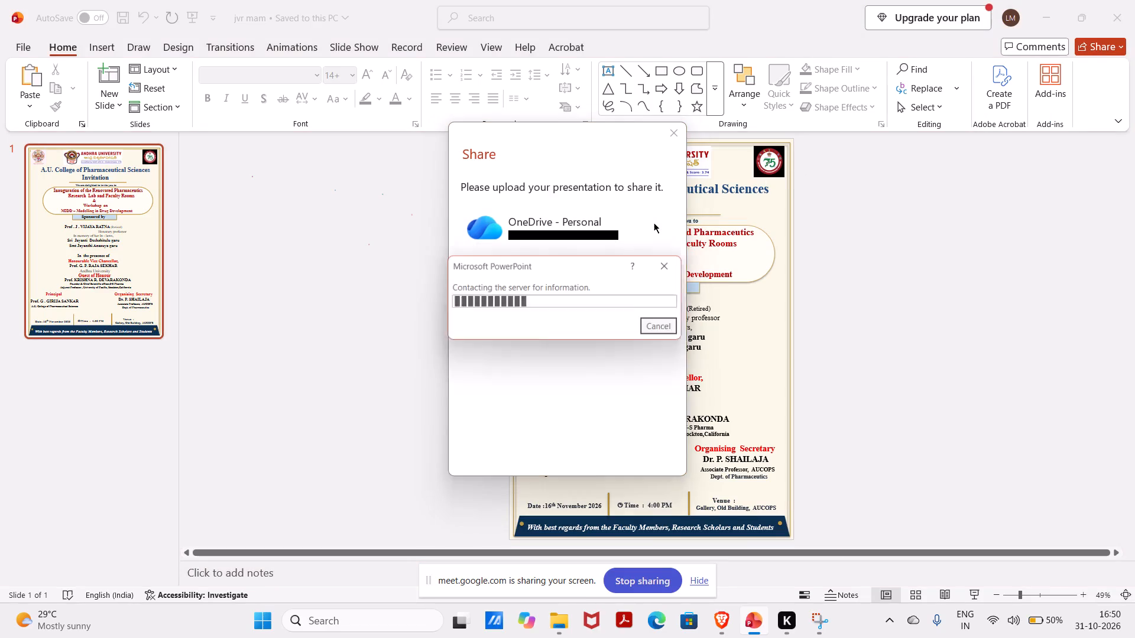
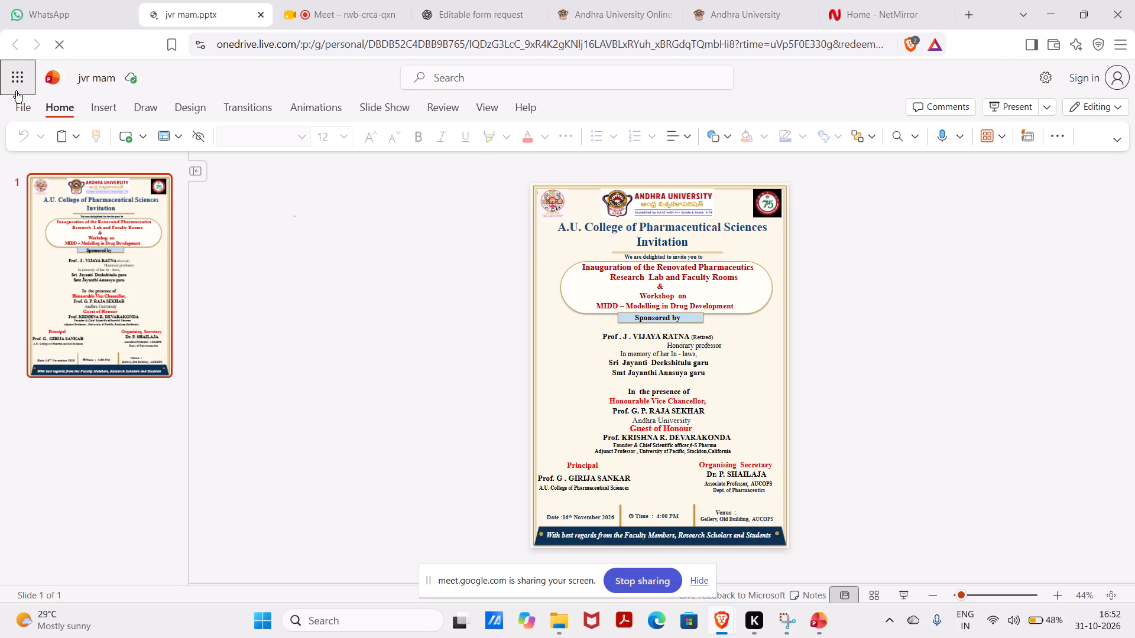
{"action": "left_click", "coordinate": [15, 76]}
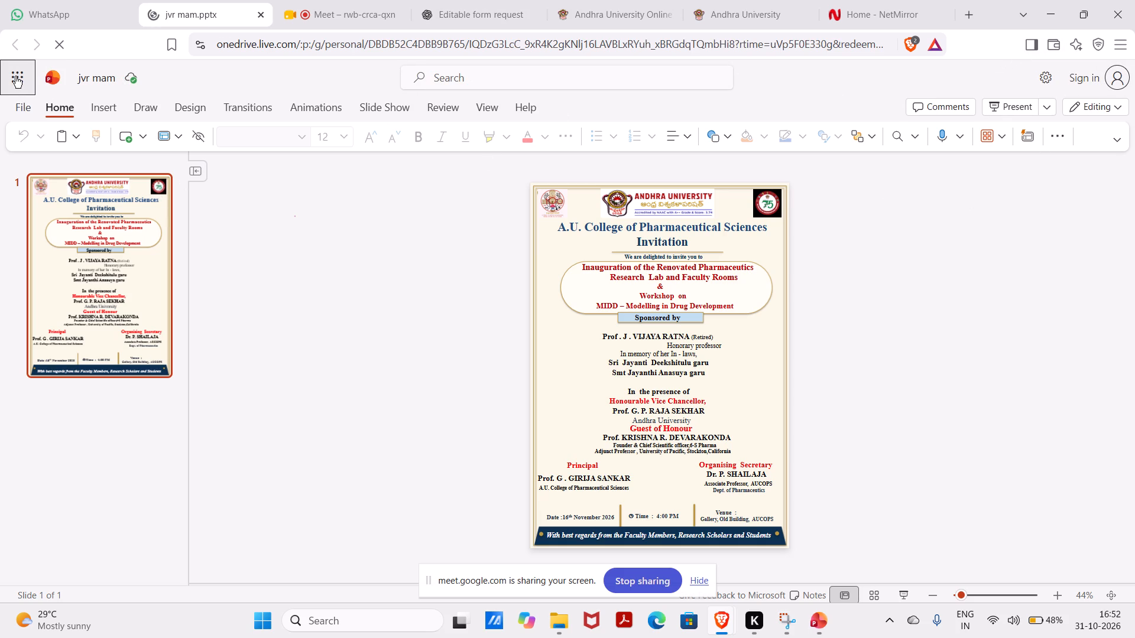
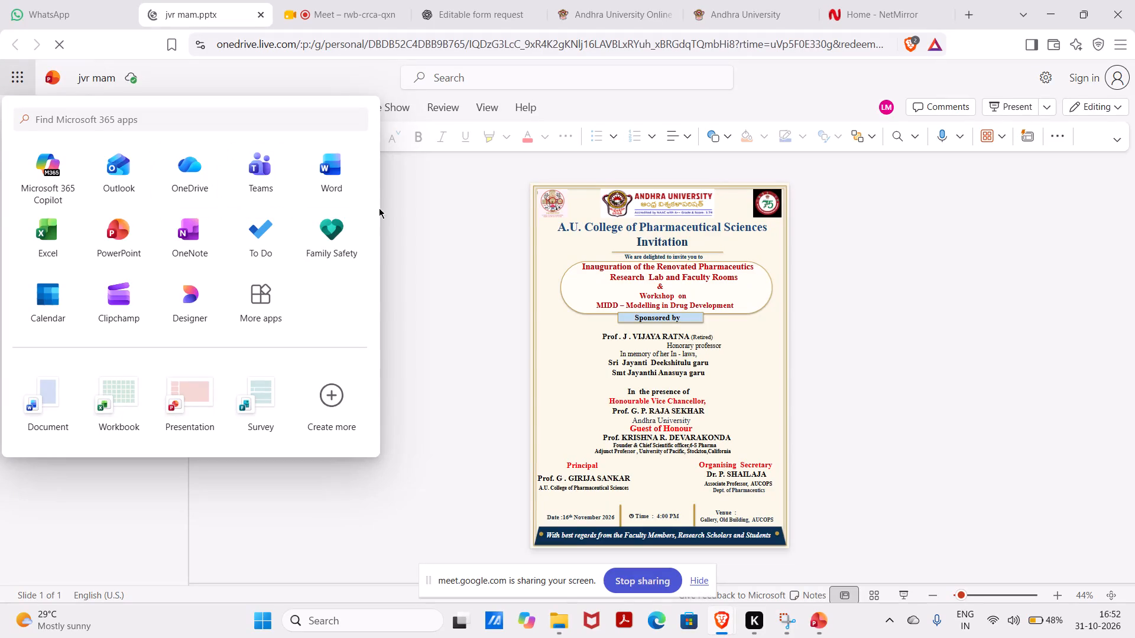
Close the Microsoft 365 app launcher covering the jvr mam presentation.
{"action": "left_click", "coordinate": [415, 226]}
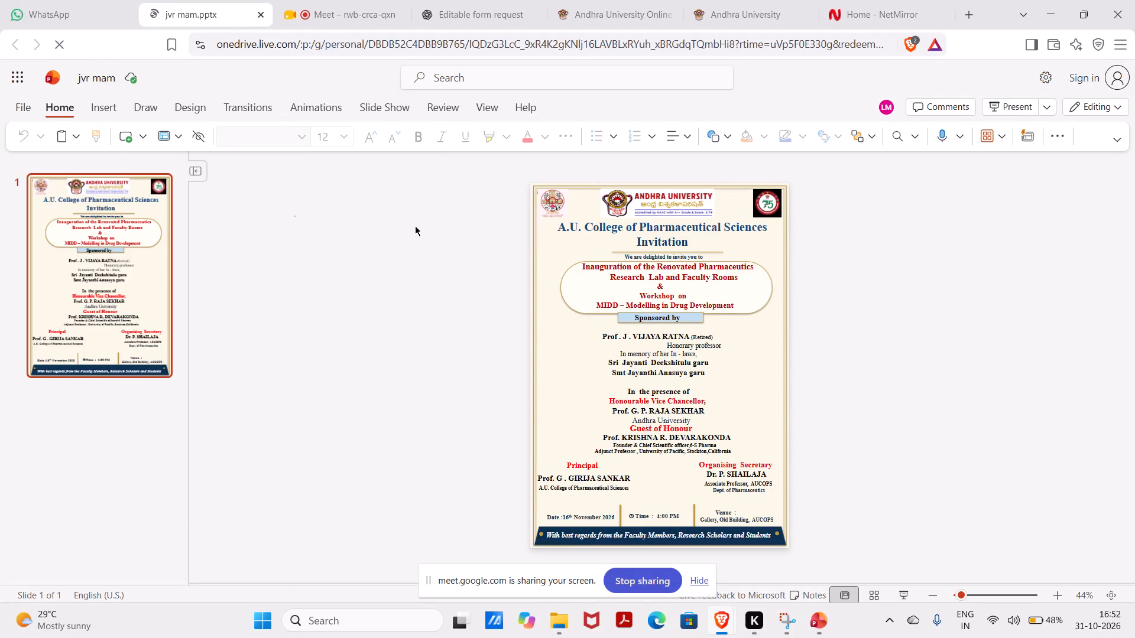